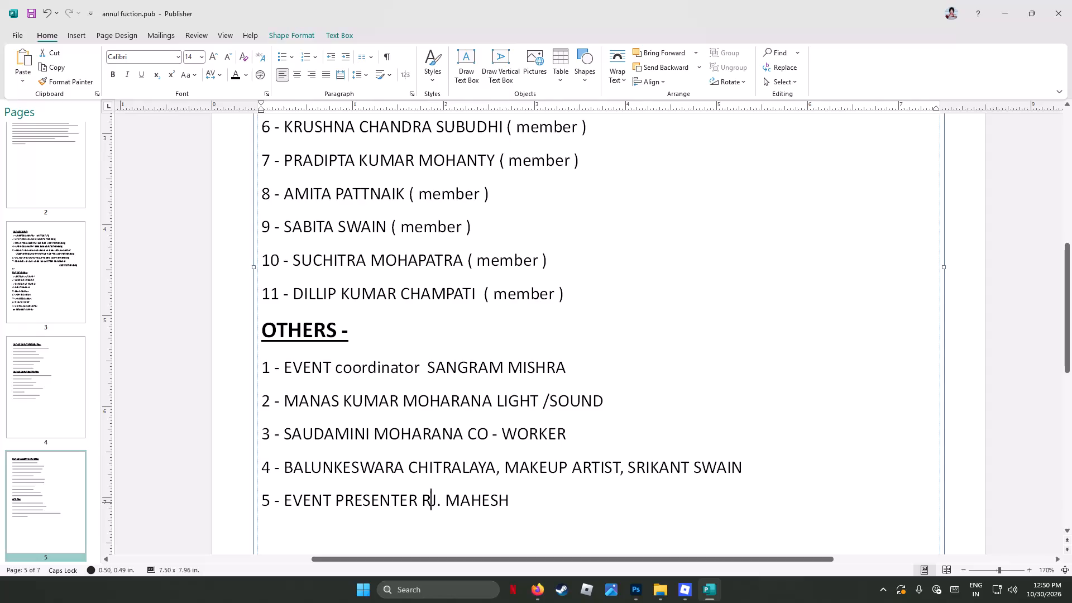
Add the missing period so the event presenter's initials read R.J. in item 5 of the OTHERS list.
key(period)
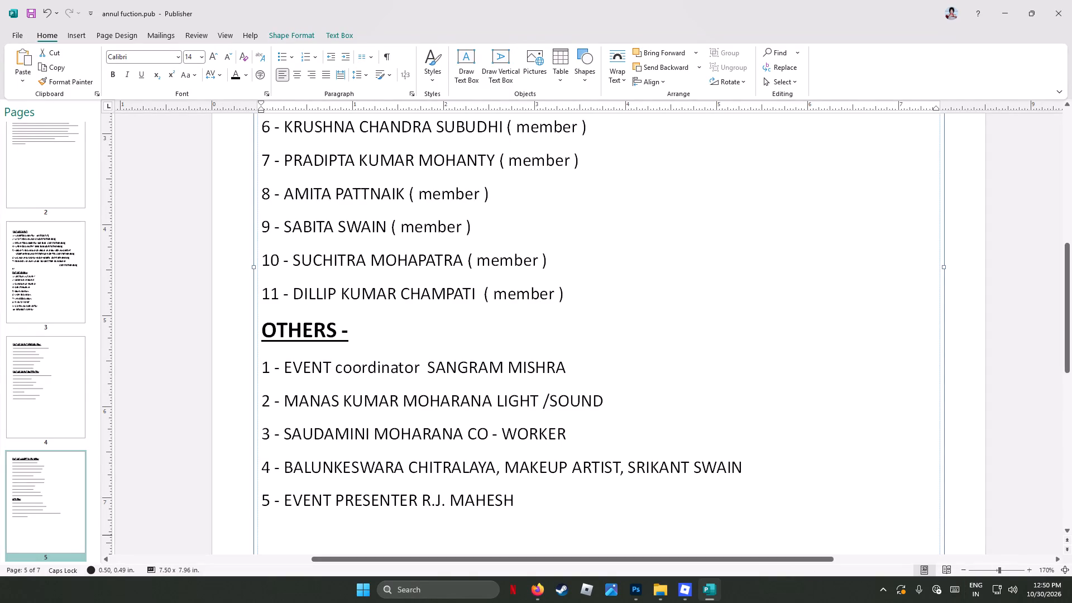
click(562, 508)
Replace the lowercase role word with COORDINATOR in item 1 of the OTHERS list.
drag(422, 368, 336, 373)
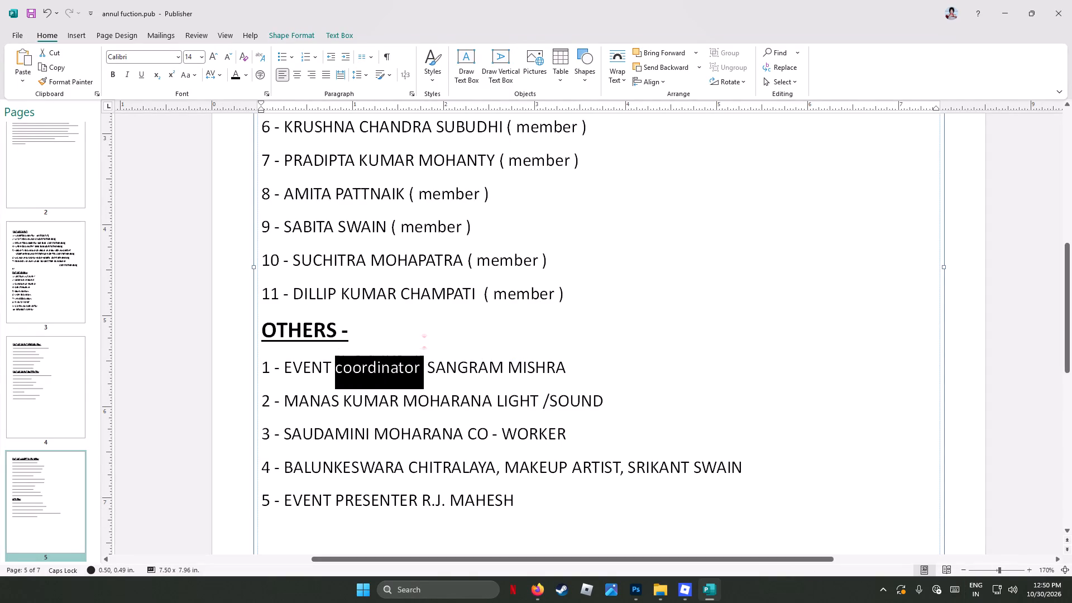
text(COO)
text(RD)
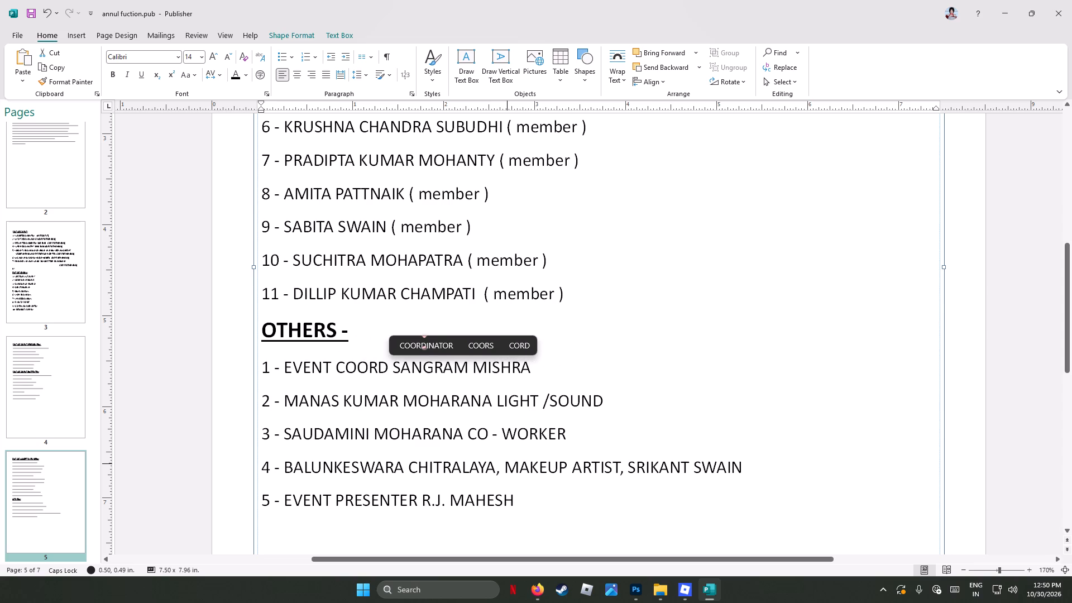
click(447, 347)
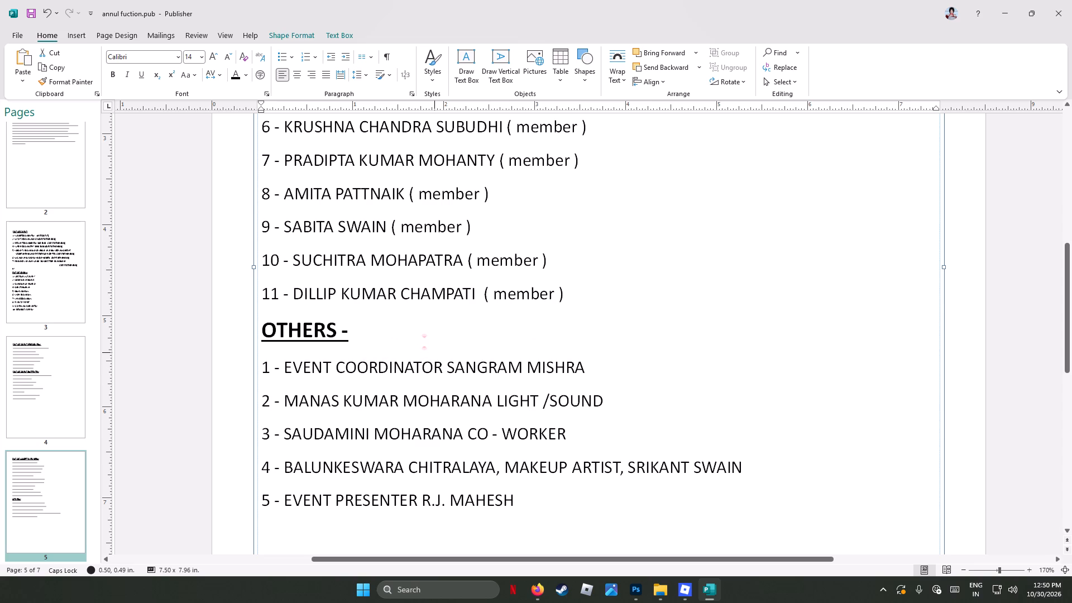
click(643, 366)
Switch to Firefox, look up the spelling of COOR in the Google search suggestions, and return to Publisher.
click(533, 588)
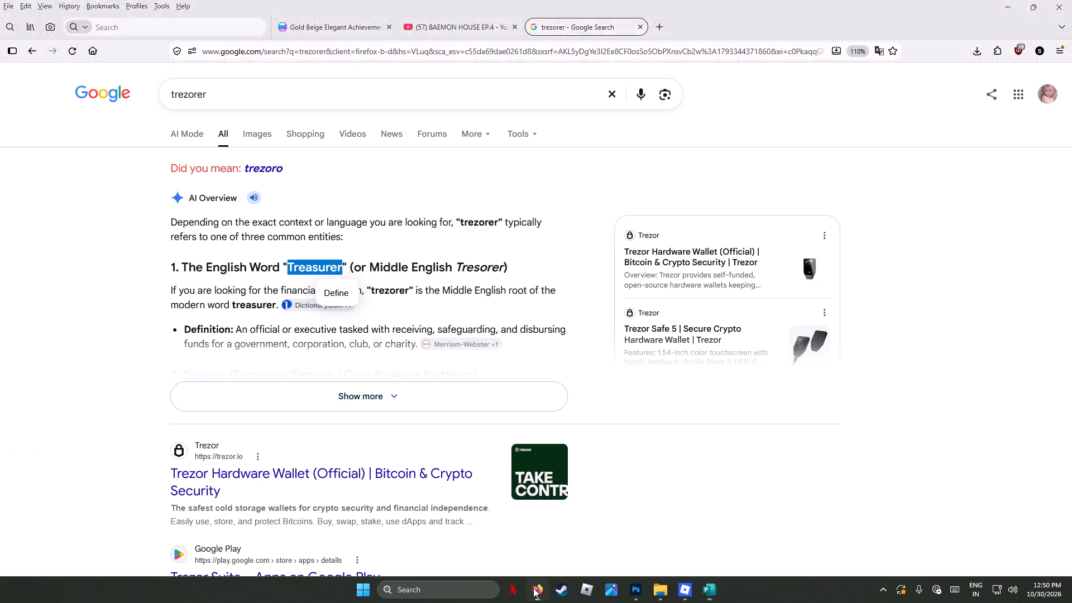
drag(274, 93, 38, 145)
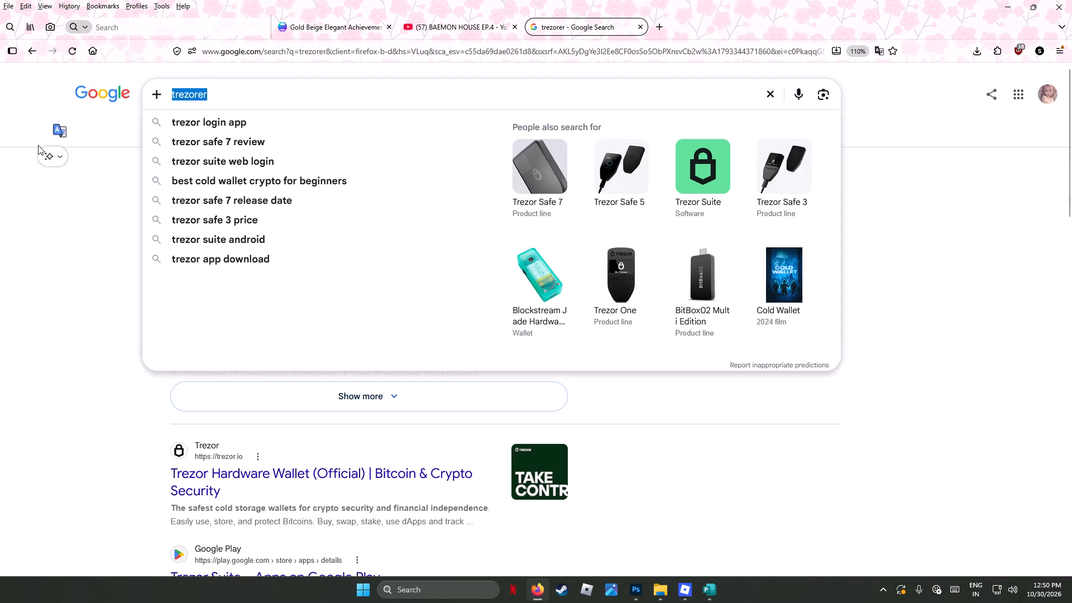
text(COOR)
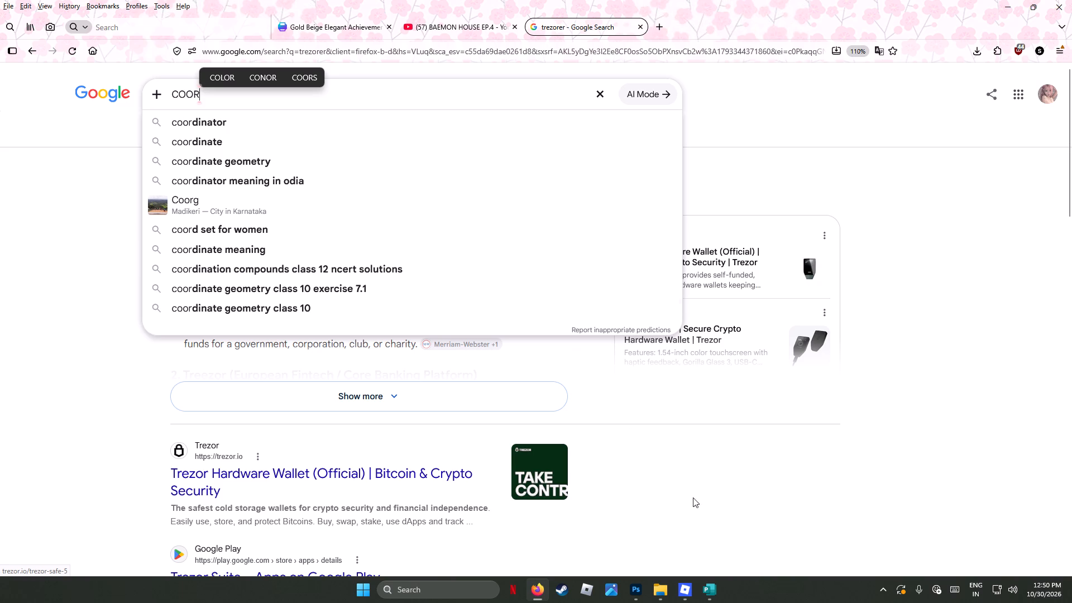
click(714, 589)
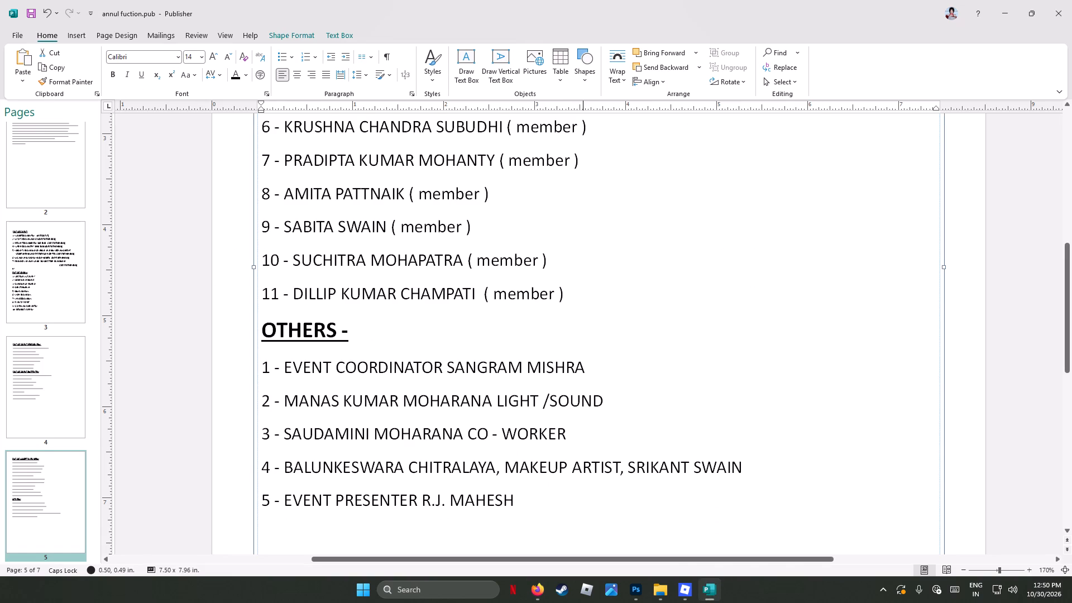
Extend the president's title in item 1 of the society members list to "president of sukumari kalakendra".
scroll(552, 368, up, 4)
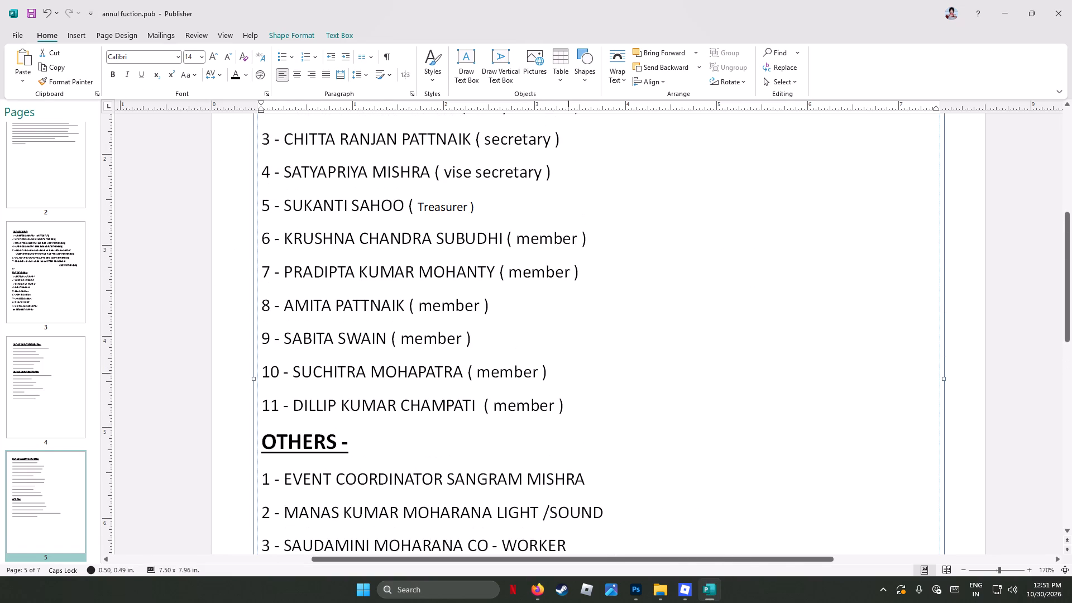
scroll(581, 295, up, 3)
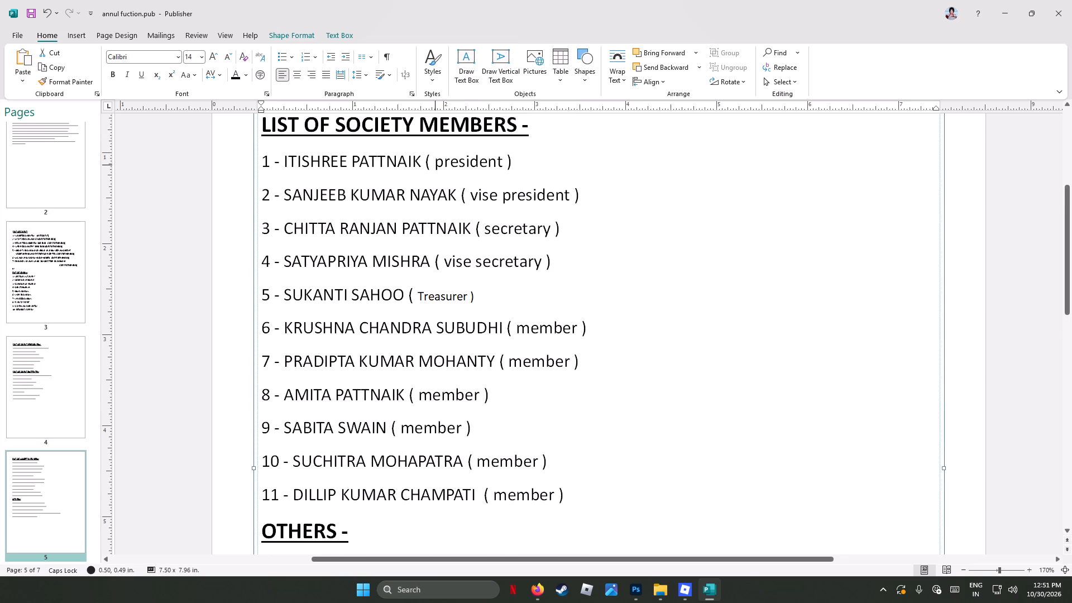
click(508, 163)
text(OF)
key(space)
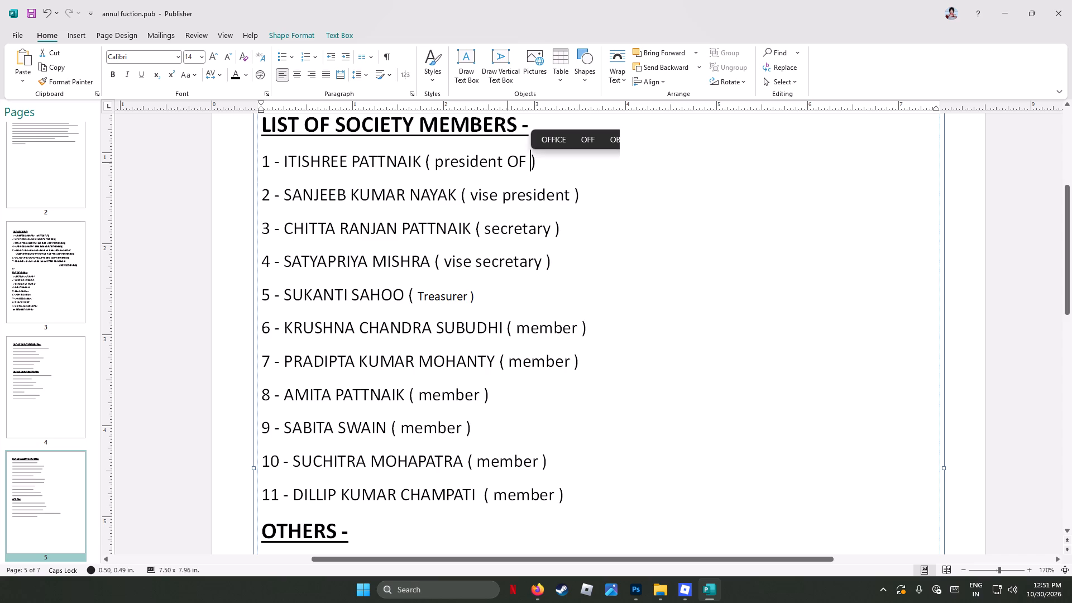
key(BackSpace)
key(BackSpace)
key(BackSpace)
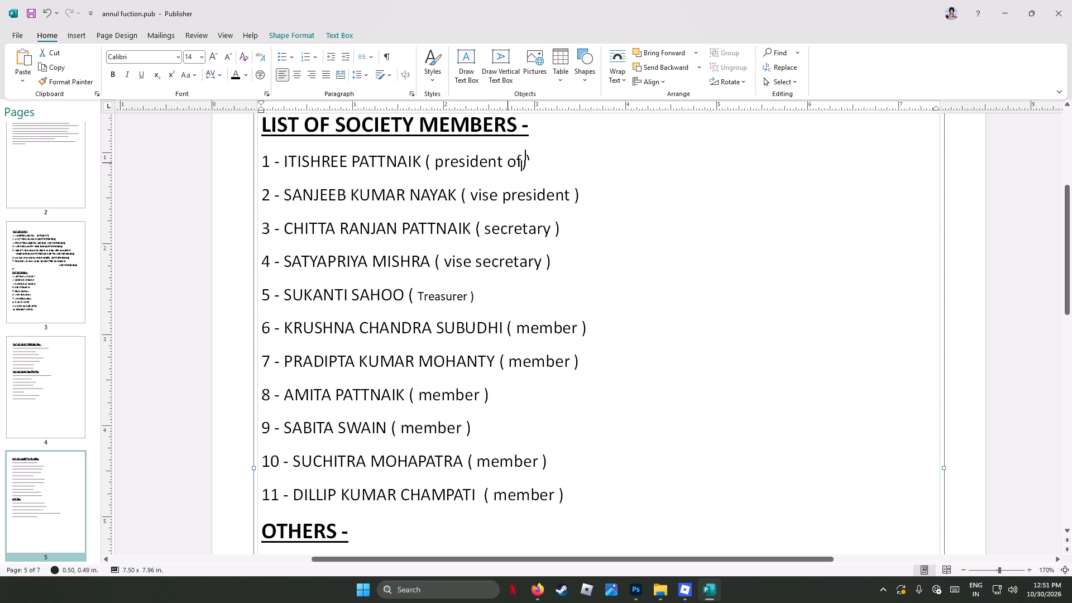
text(sukumari kalakendra)
key(space)
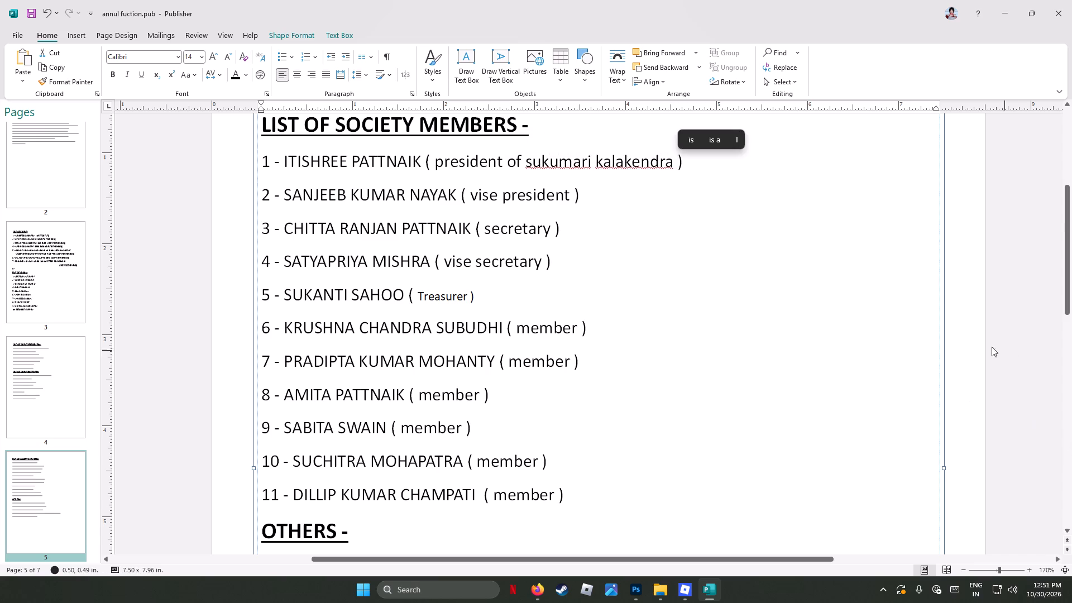
Check the end of page 5, then read through the Sukumari Mahotsav agenda on page 1.
scroll(739, 376, down, 8)
scroll(761, 272, up, 1)
scroll(625, 376, down, 4)
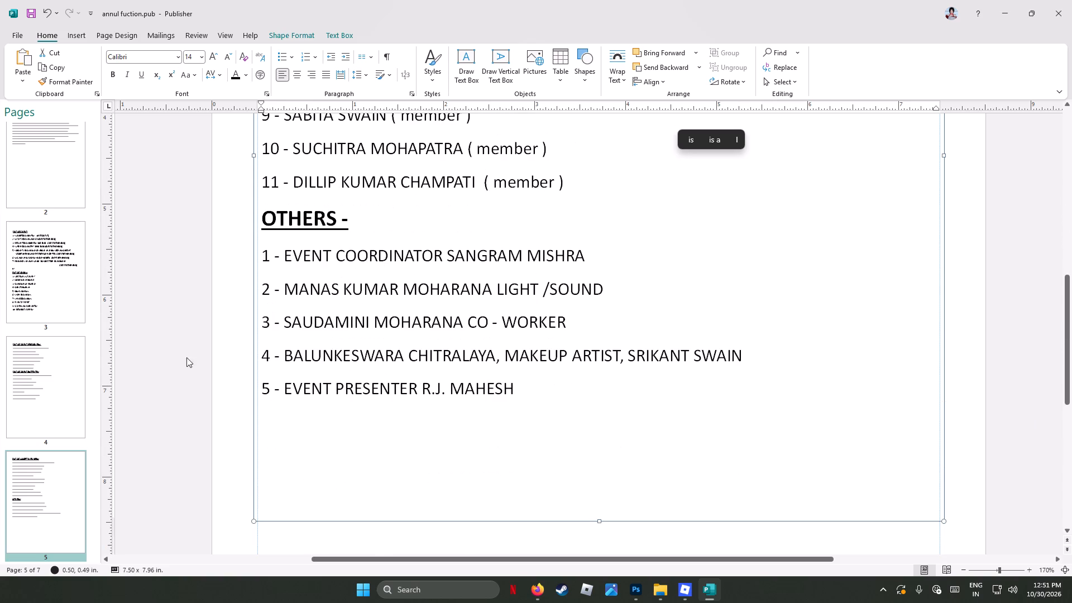
click(49, 291)
scroll(50, 292, up, 3)
click(58, 180)
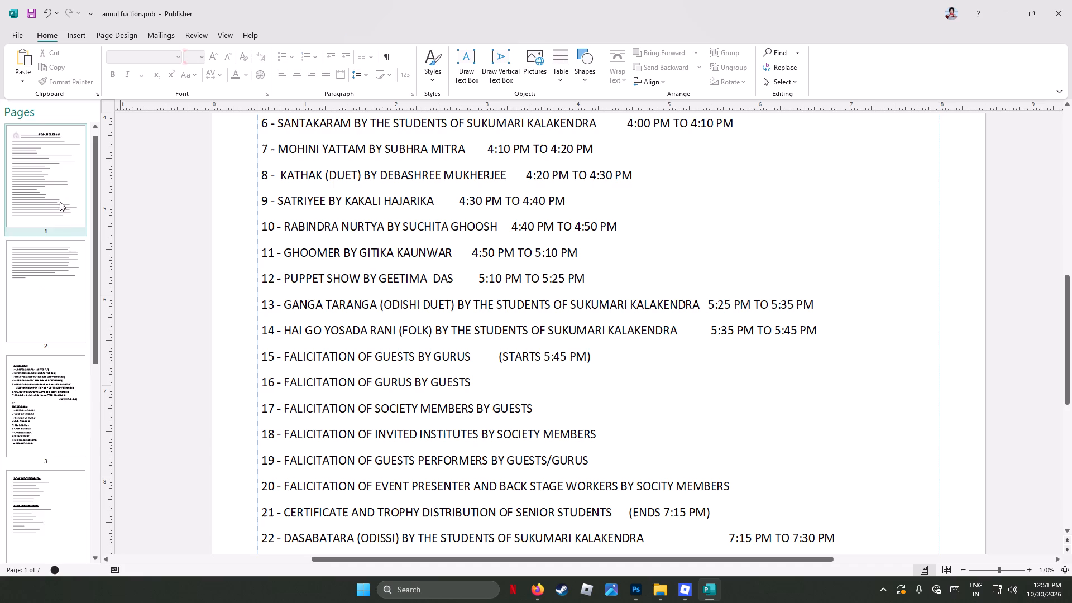
scroll(61, 260, up, 3)
scroll(691, 286, up, 9)
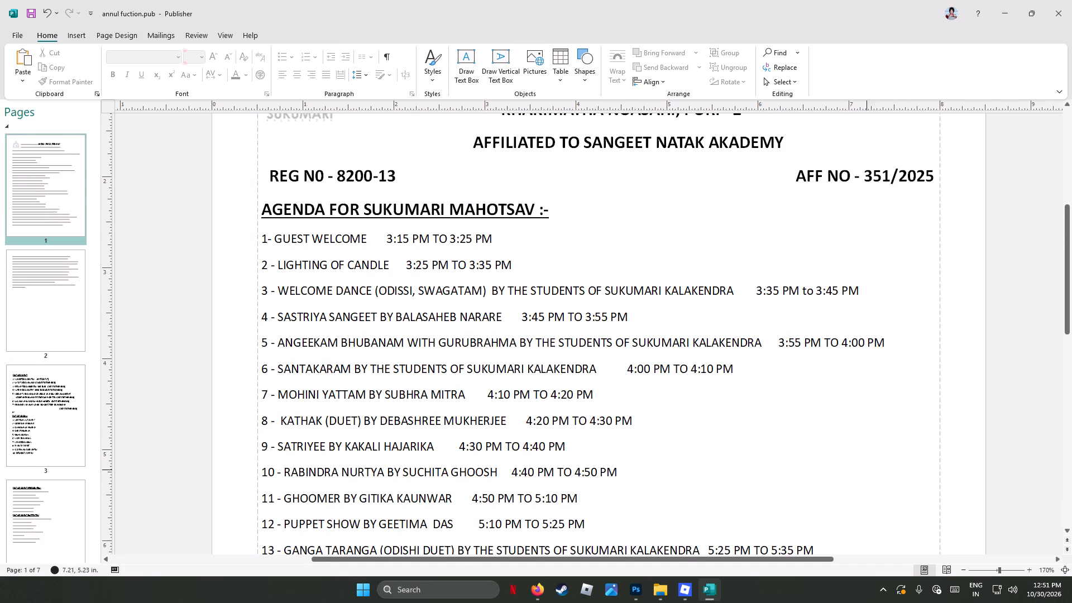
scroll(765, 477, down, 3)
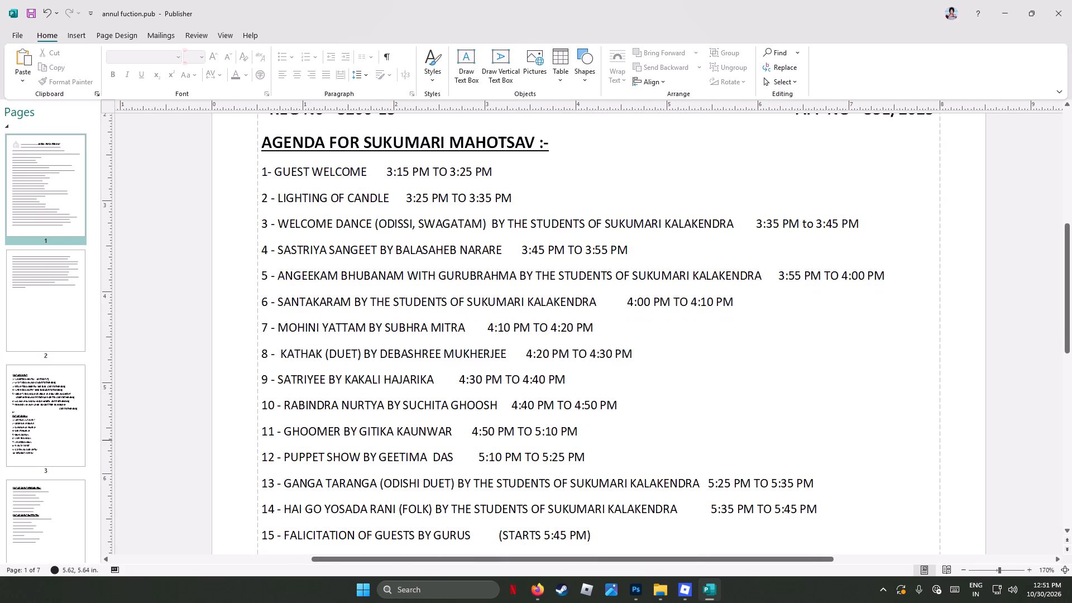
scroll(761, 409, down, 2)
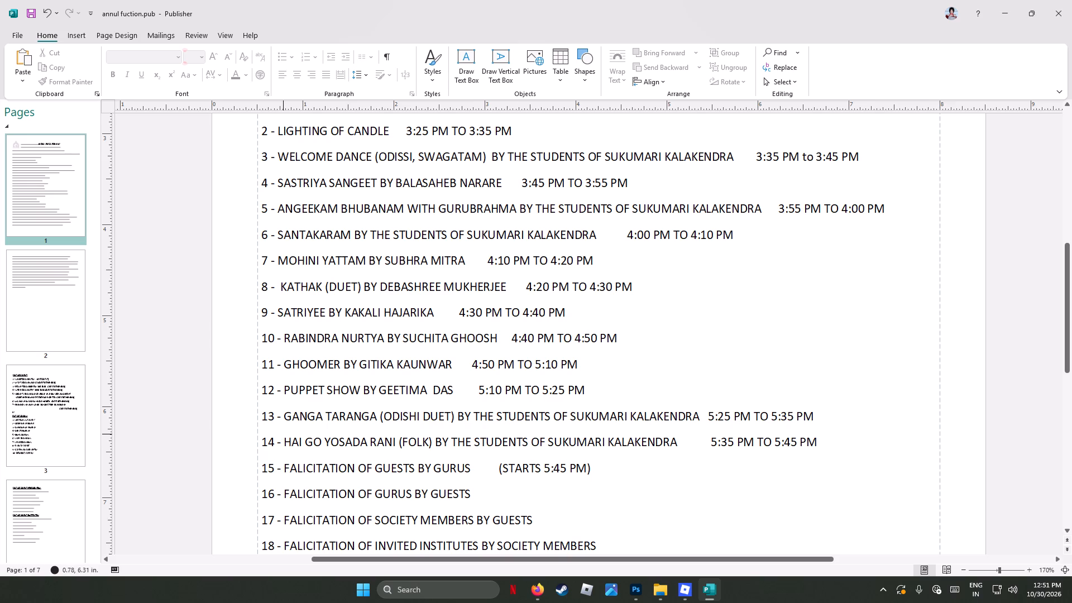
Copy the performance title HAI GO YOSADA RANI from agenda item 14.
drag(284, 434, 344, 448)
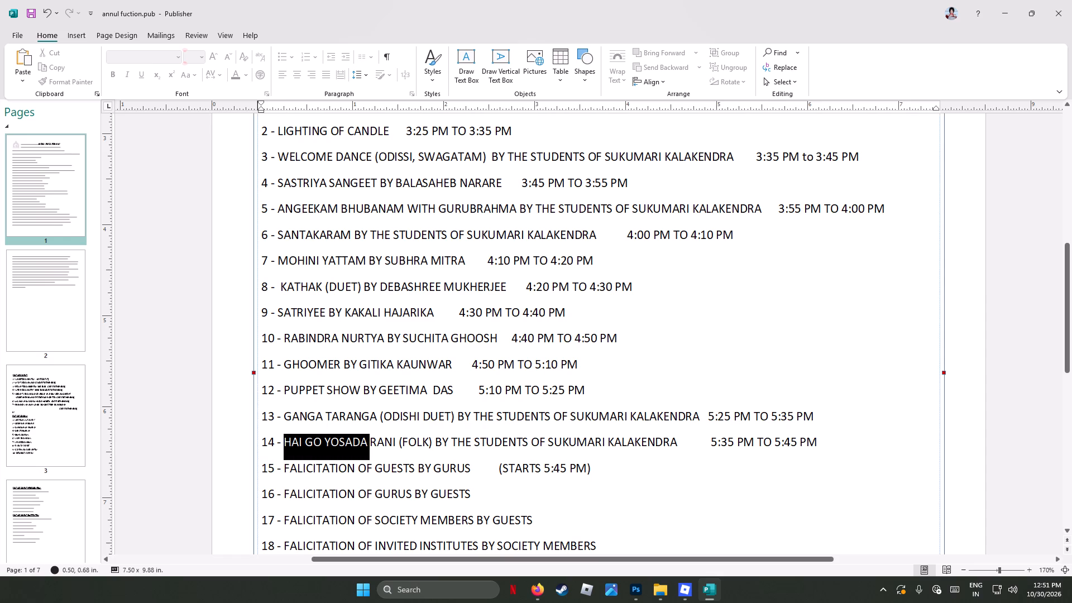
drag(344, 448, 385, 446)
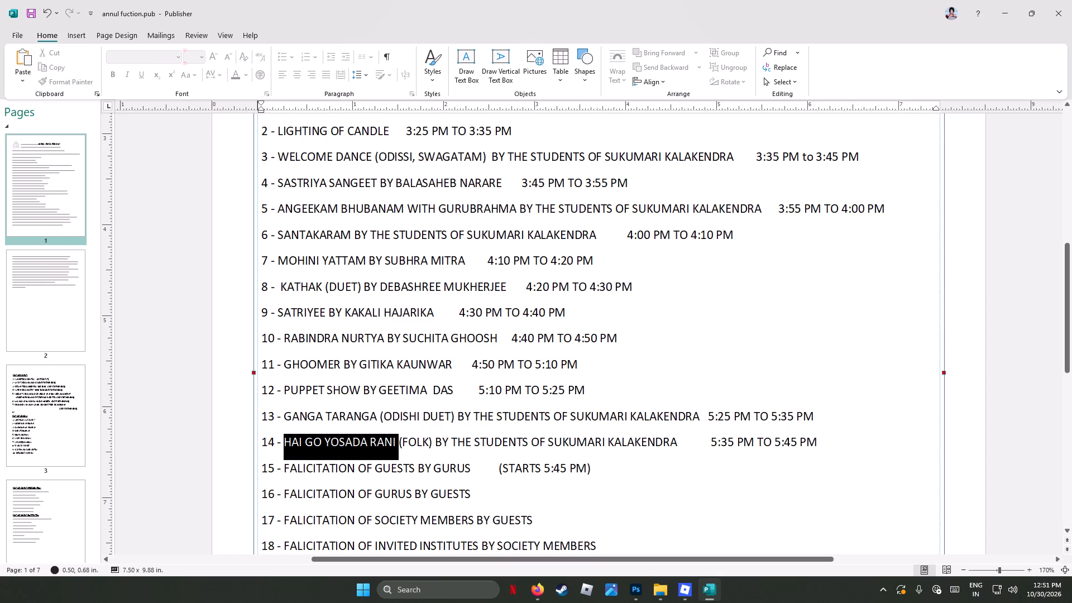
drag(385, 446, 385, 446)
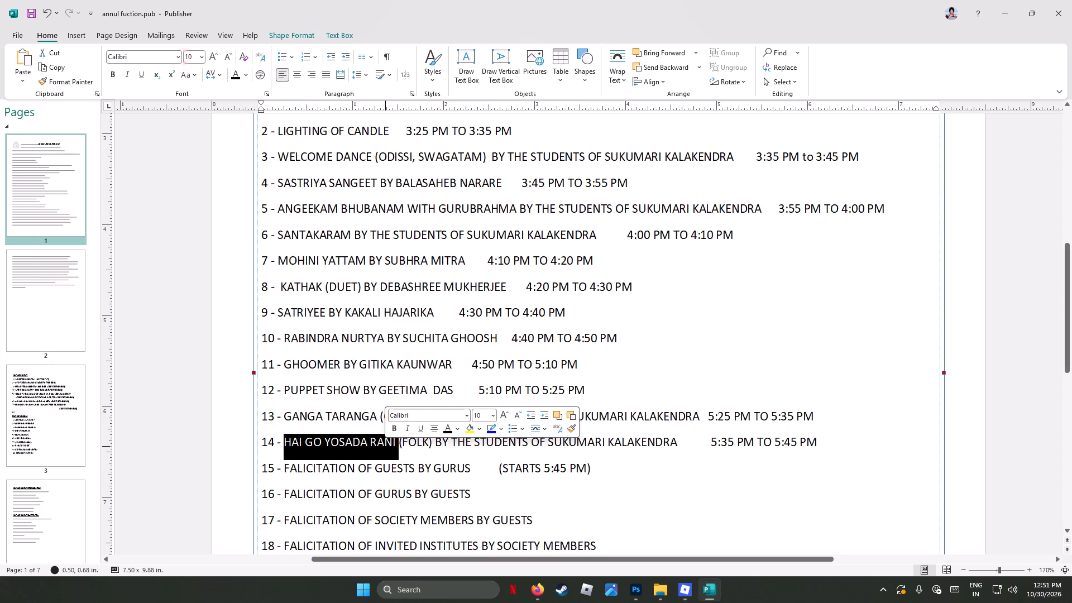
click(288, 442)
click(286, 439)
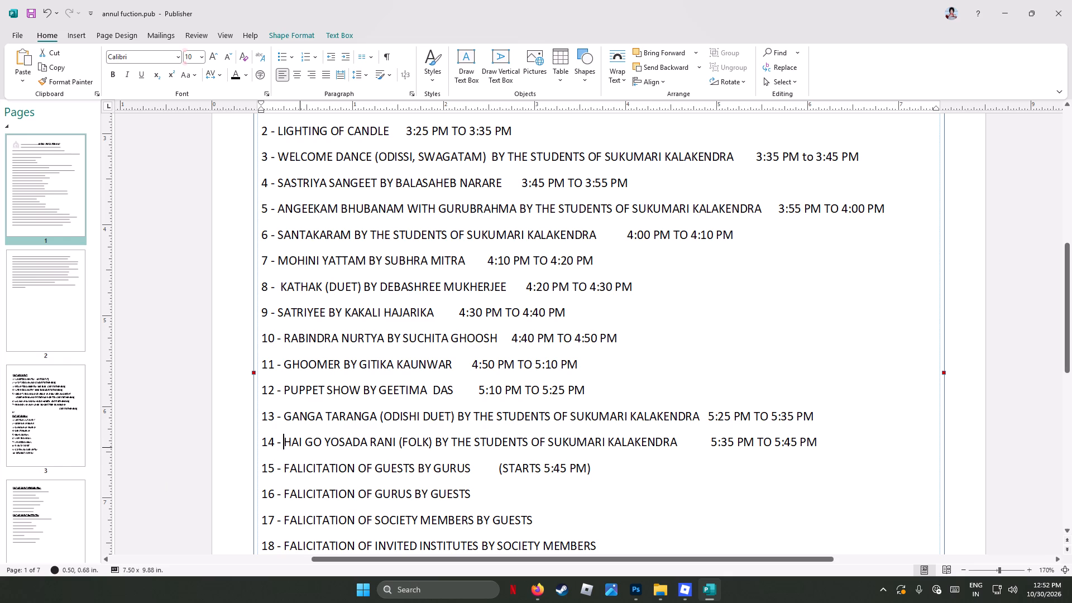
drag(285, 439, 374, 443)
drag(375, 443, 381, 440)
click(381, 440)
drag(397, 442, 293, 445)
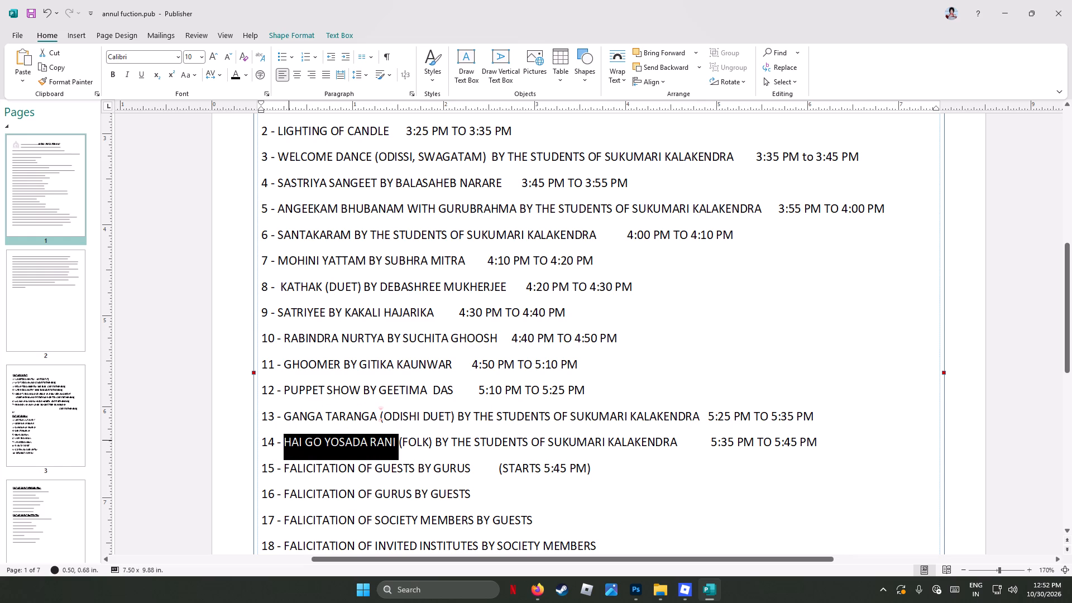
key(ctrl+c)
key(ctrl+c)
Replace the performance title in agenda item 14 with DAHI HANDI, keeping the (FOLK) label after it.
key(BackSpace)
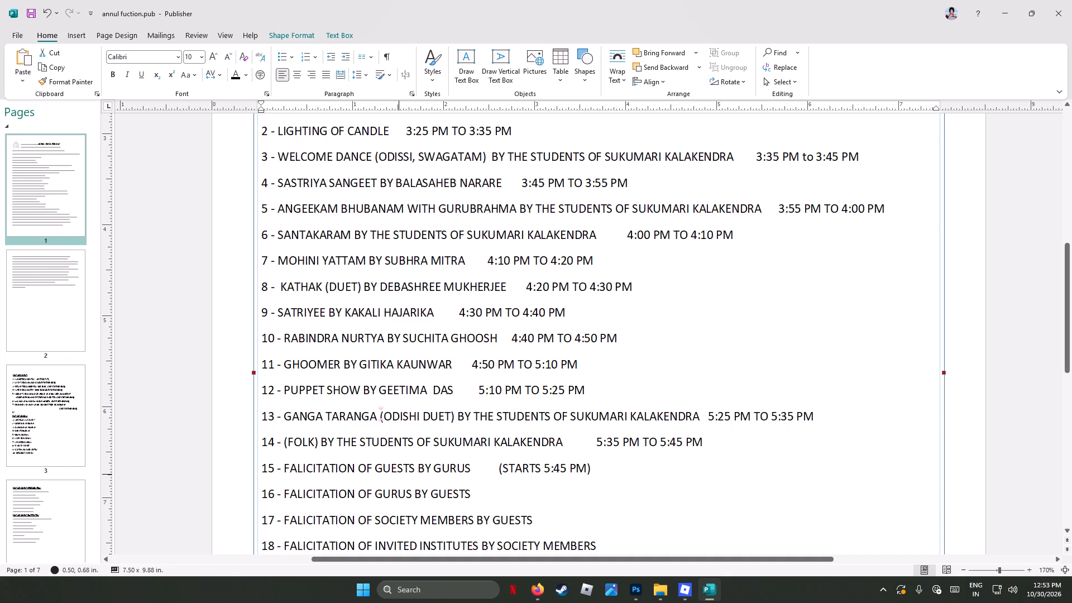
text(dan)
key(BackSpace)
key(BackSpace)
key(BackSpace)
text(DAHI)
key(space)
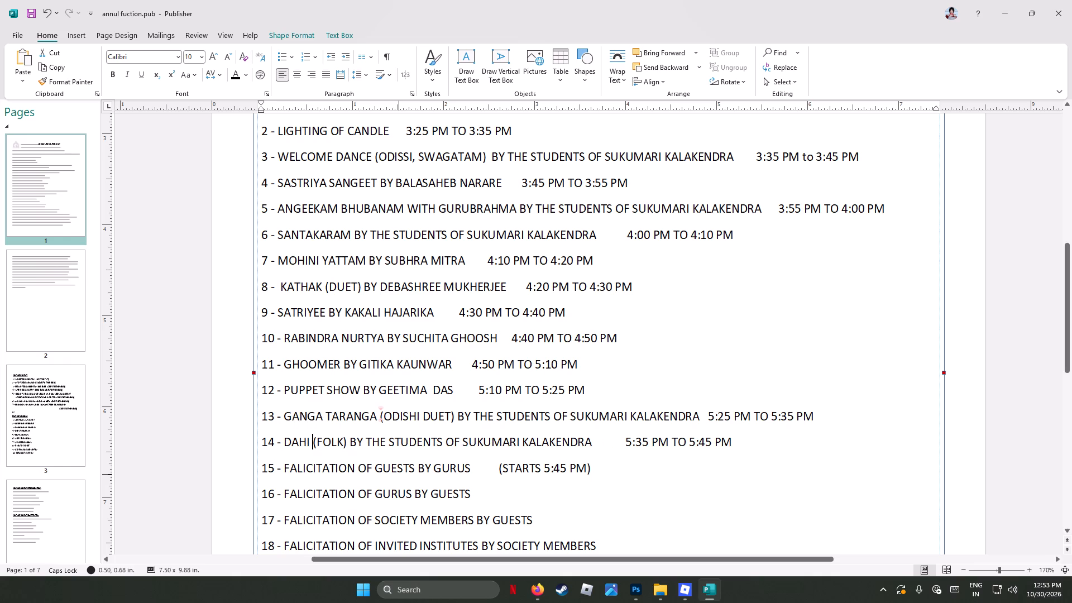
text(HA)
text(ND)
key(i)
key(space)
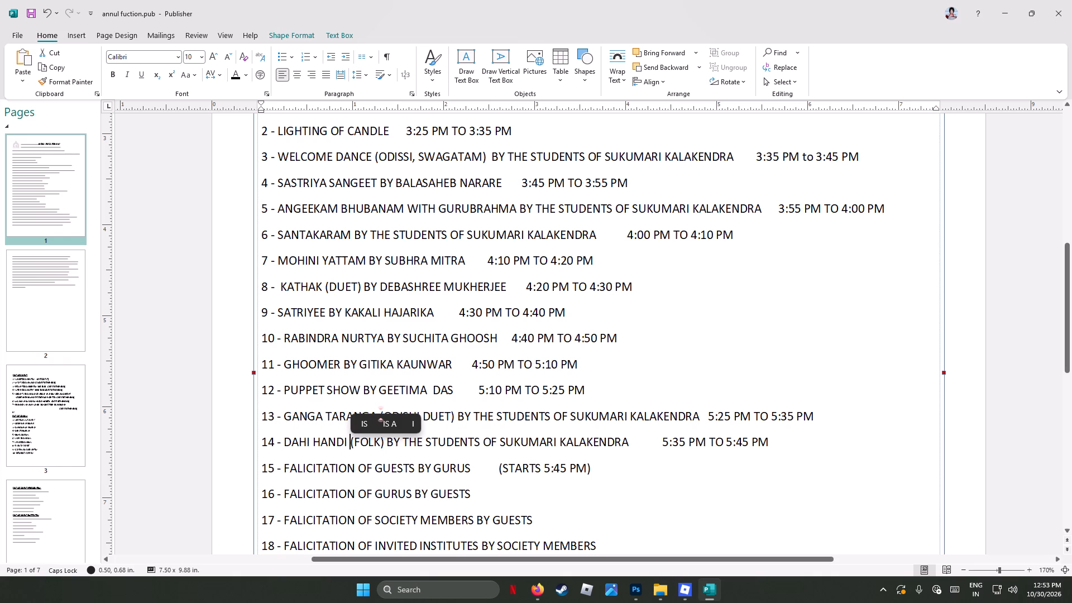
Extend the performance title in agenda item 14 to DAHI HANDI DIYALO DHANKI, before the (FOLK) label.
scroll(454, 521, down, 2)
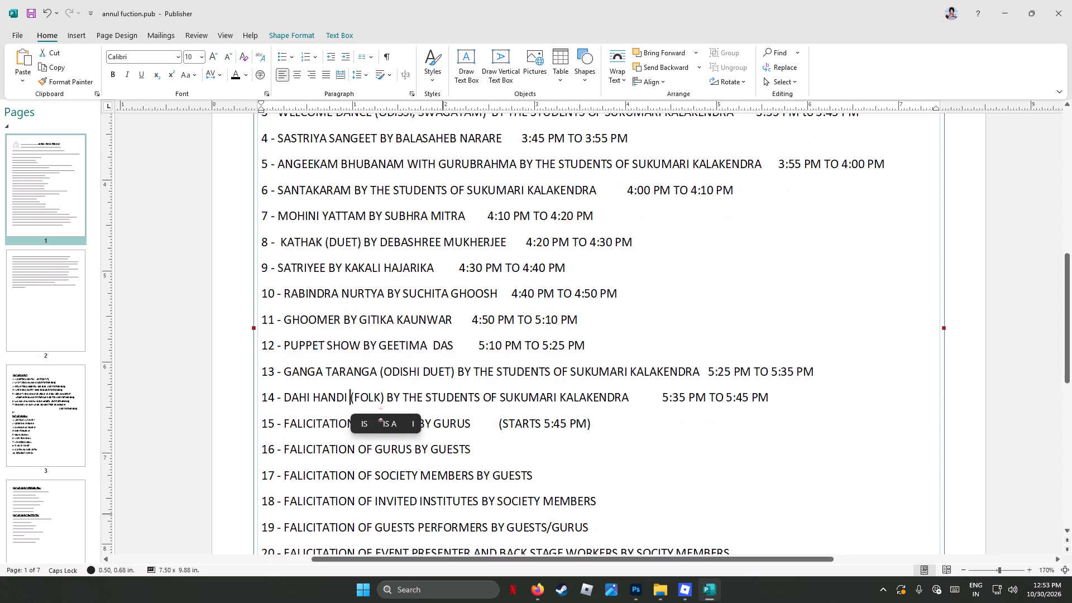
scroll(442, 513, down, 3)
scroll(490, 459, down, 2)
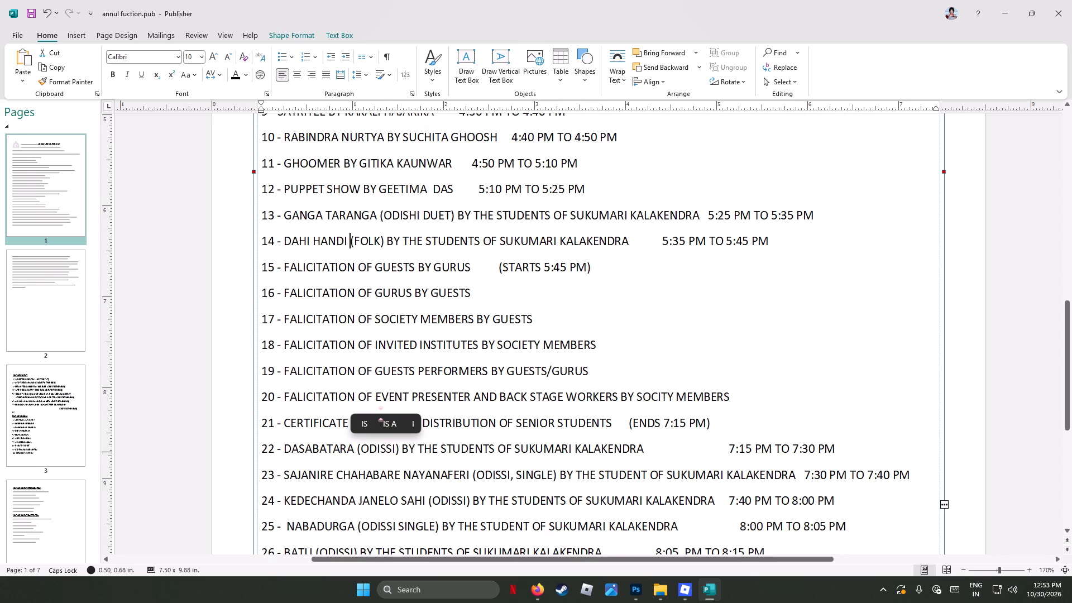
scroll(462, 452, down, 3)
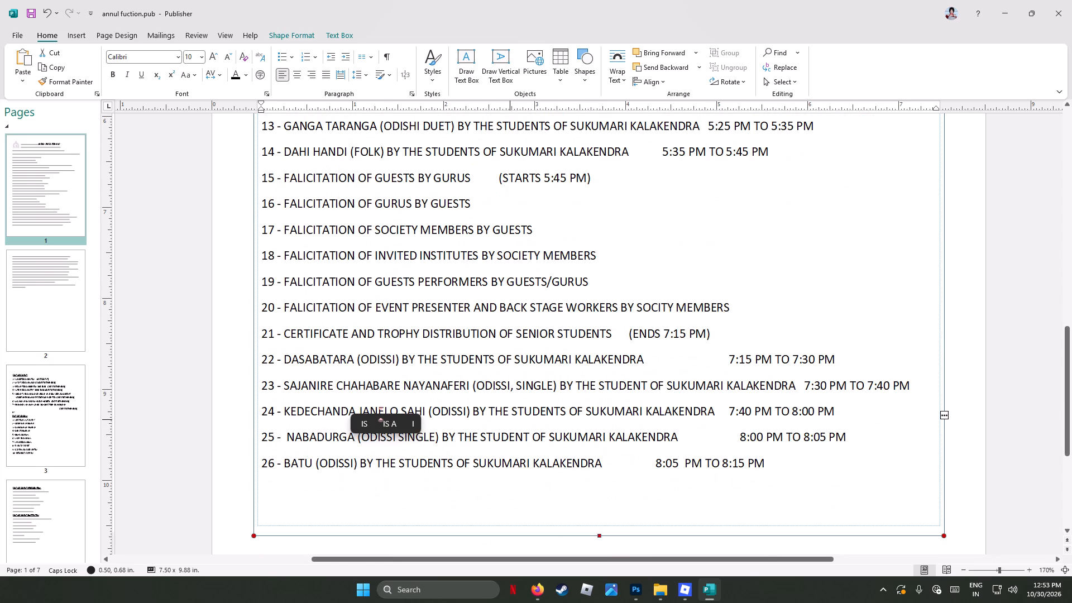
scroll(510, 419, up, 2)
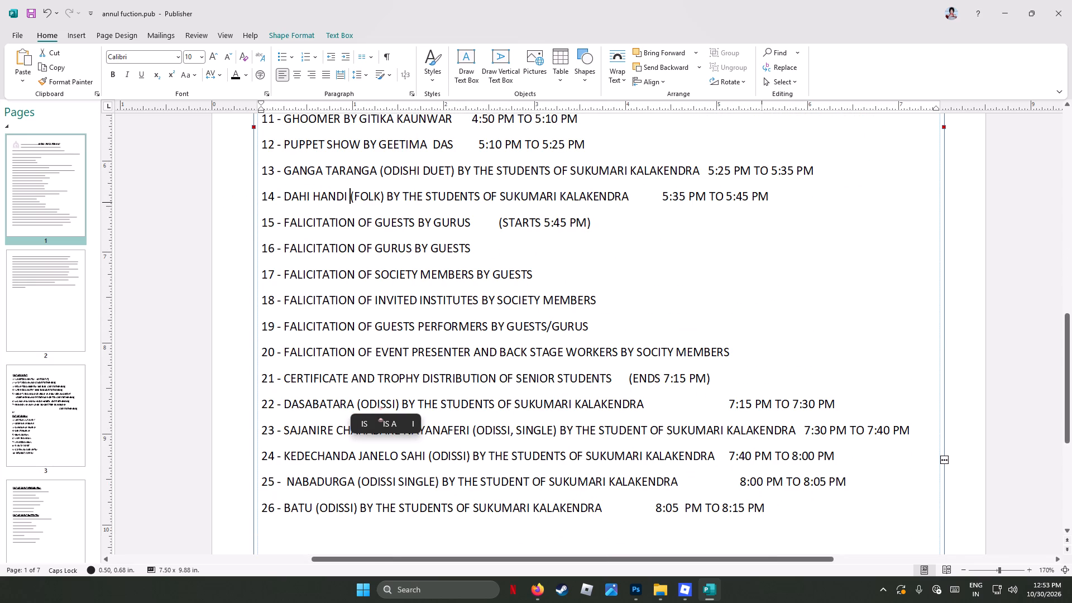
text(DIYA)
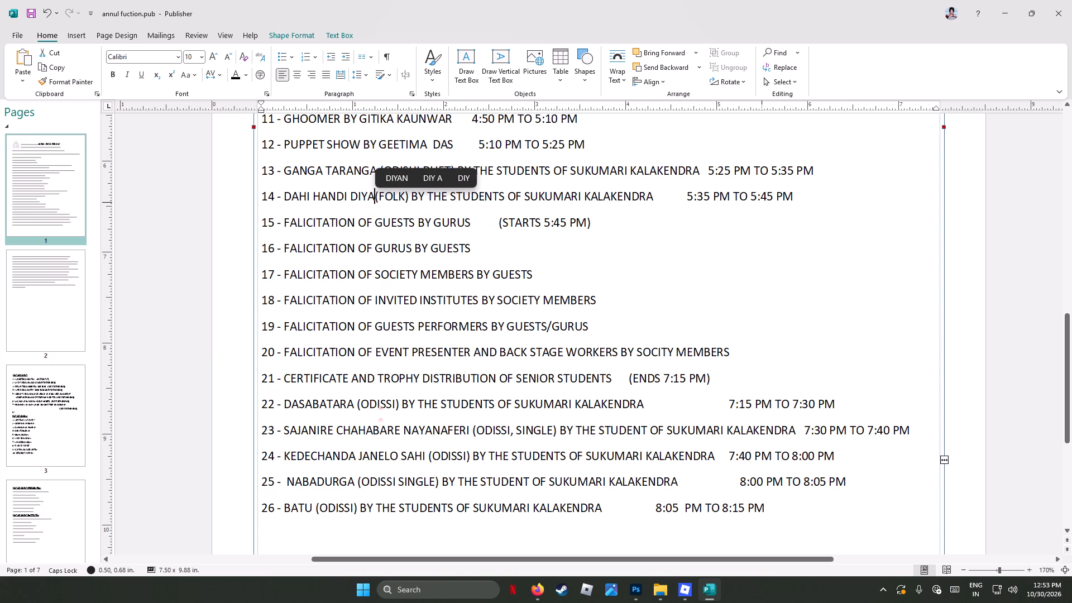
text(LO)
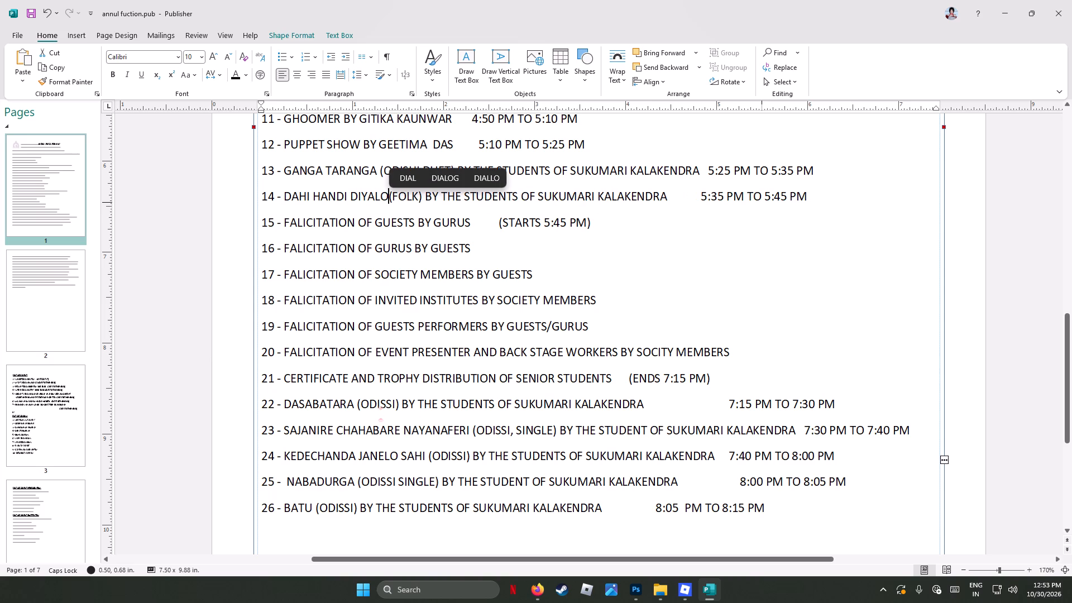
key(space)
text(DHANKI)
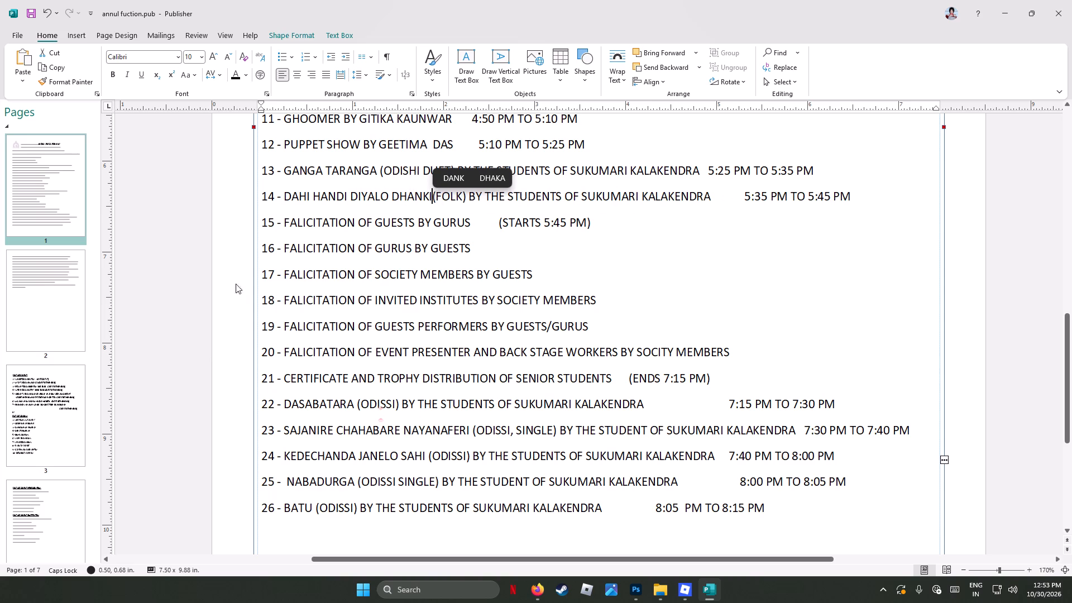
Copy the performance title DAHIHANDI DIA LO DHANKI from agenda item 33 on page 2.
click(66, 292)
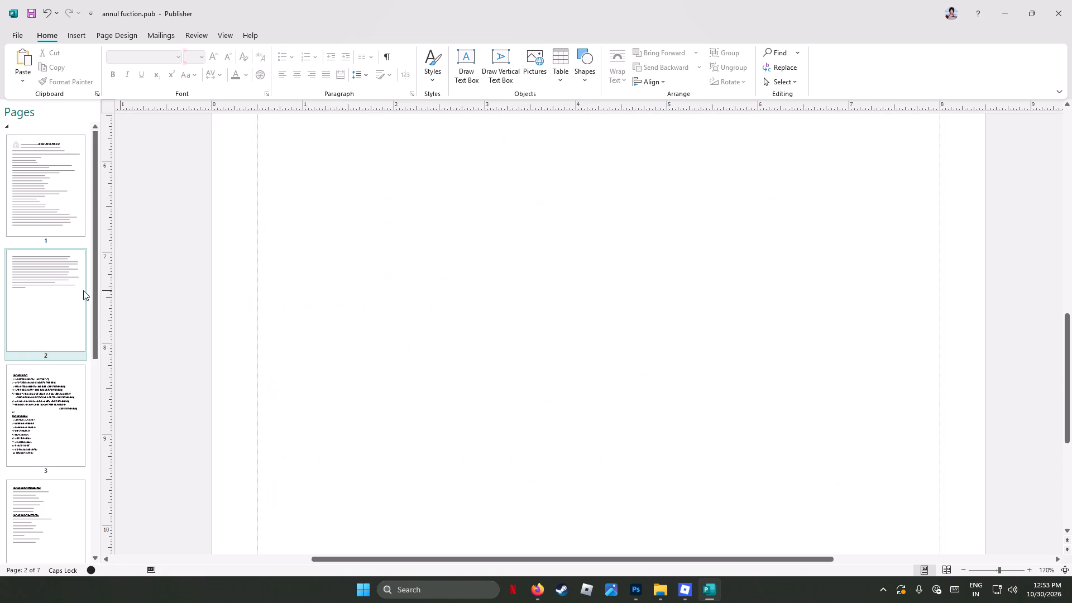
scroll(479, 291, up, 9)
scroll(490, 310, down, 2)
scroll(483, 326, up, 2)
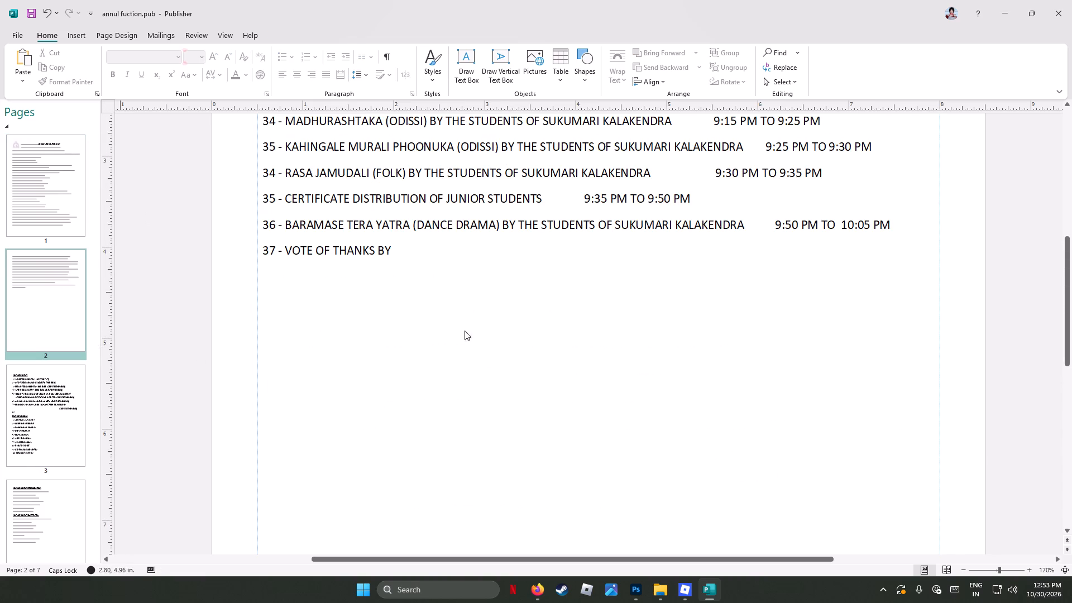
scroll(454, 314, up, 6)
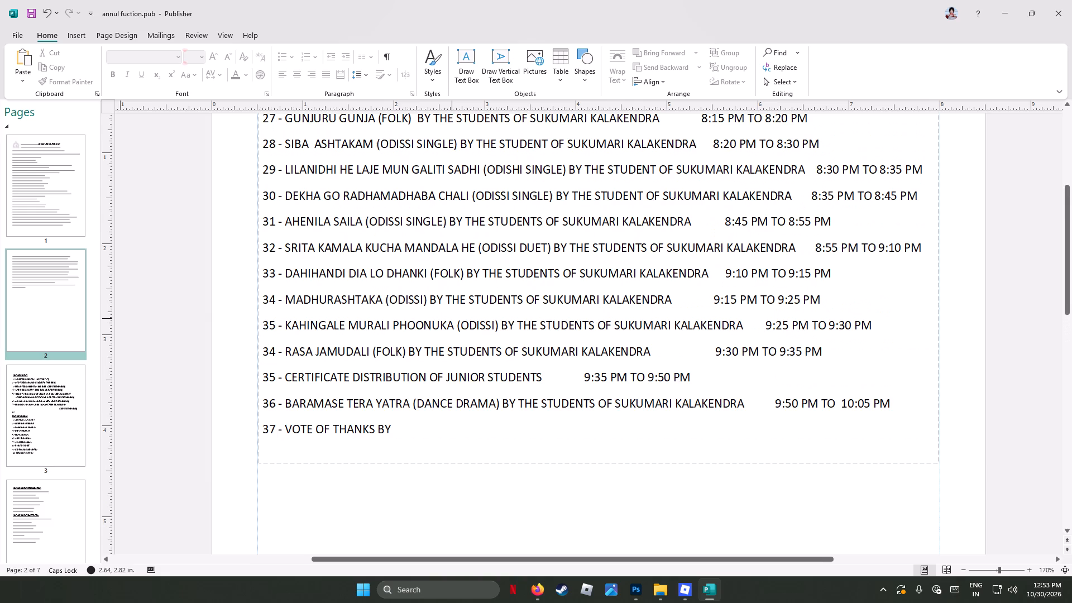
scroll(449, 319, up, 2)
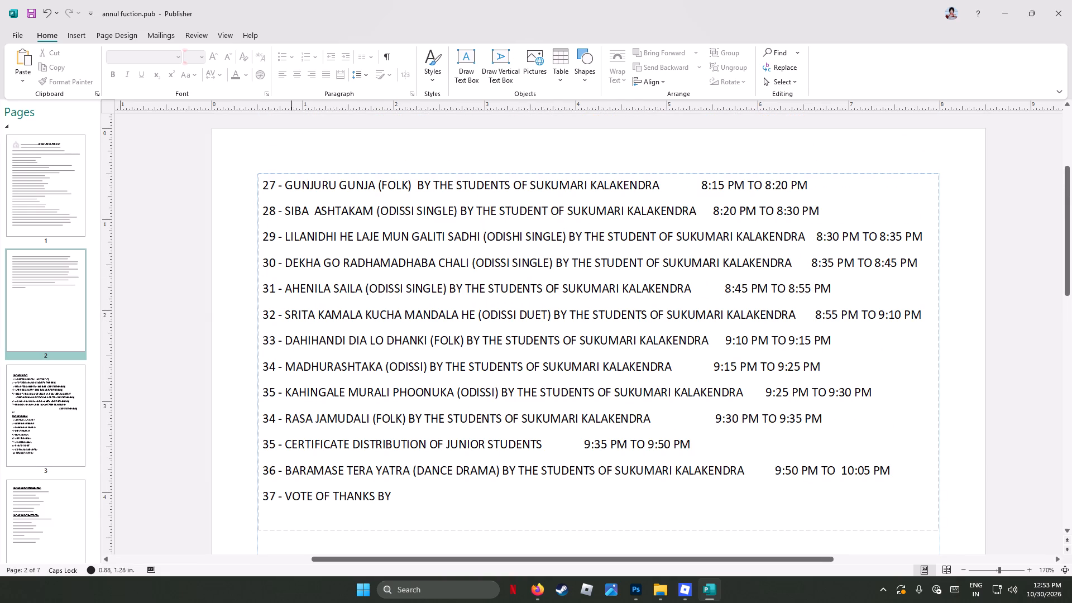
drag(288, 339, 418, 343)
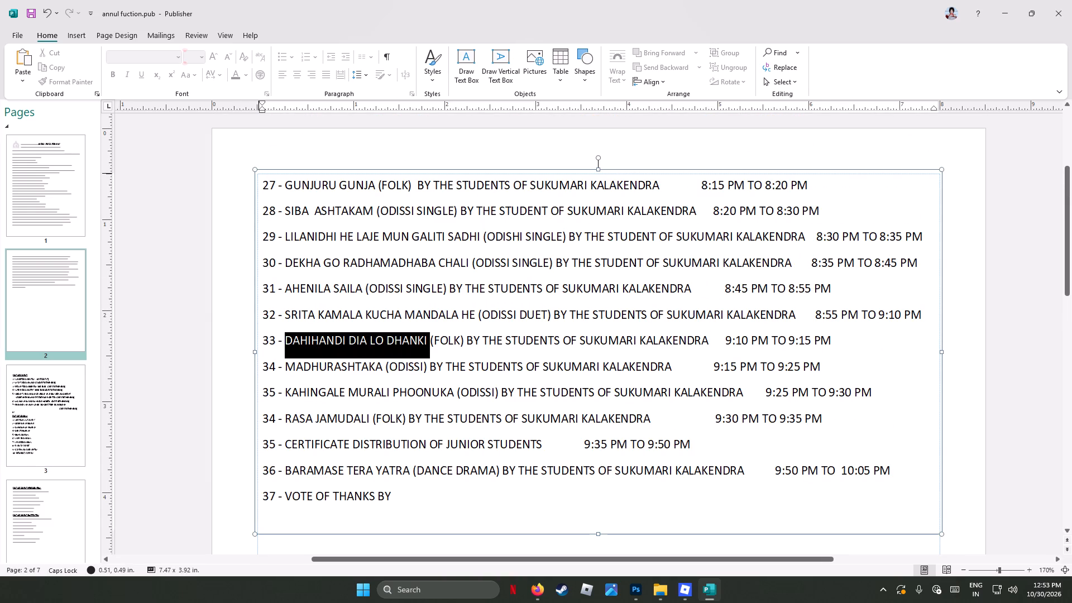
drag(418, 343, 419, 343)
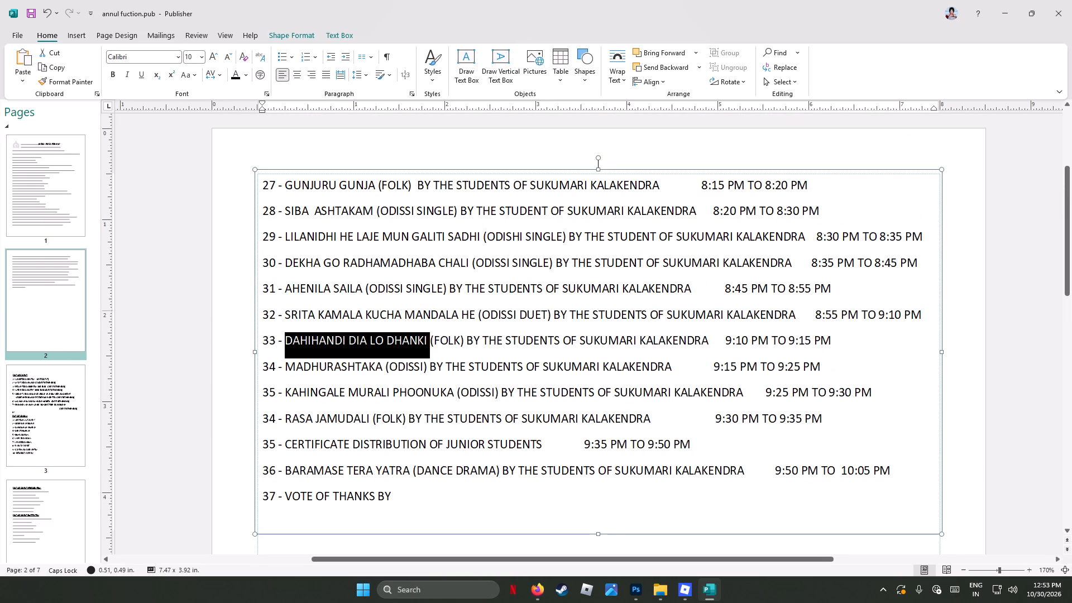
key(ctrl+c)
Replace the performance title in agenda item 14 on page 1 with the copied DAHIHANDI DIA LO DHANKI.
click(56, 195)
scroll(462, 390, down, 2)
scroll(479, 358, up, 2)
scroll(493, 324, down, 2)
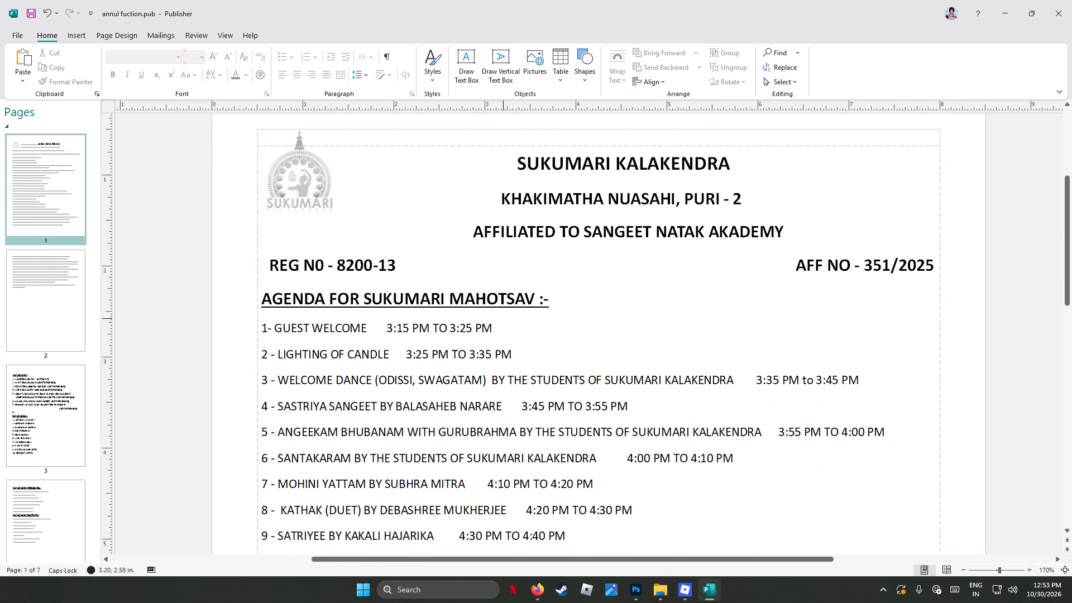
scroll(503, 318, down, 3)
scroll(482, 368, down, 4)
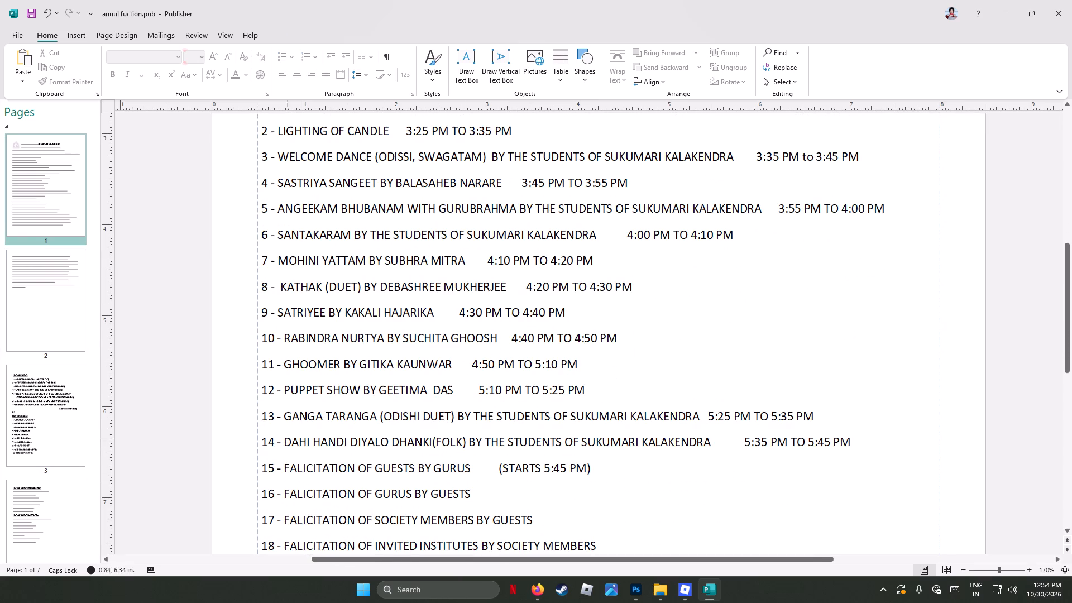
drag(287, 442, 418, 452)
key(ctrl+v)
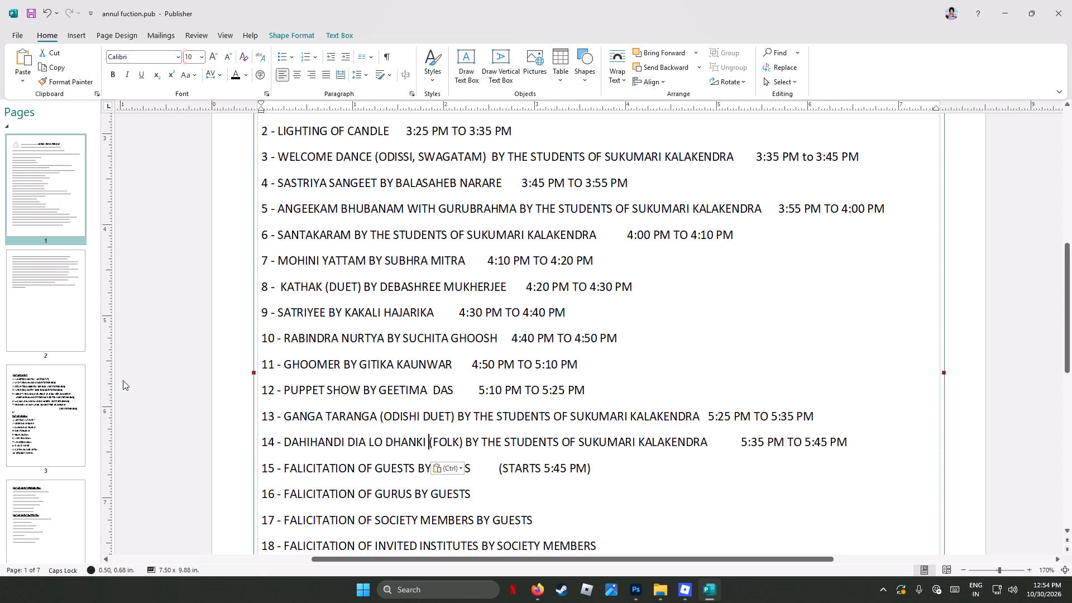
Replace the performance title in agenda item 33 on page 2 with HAYEGO YASHODA RANI, keeping the (FOLK) label.
click(54, 314)
scroll(317, 321, up, 7)
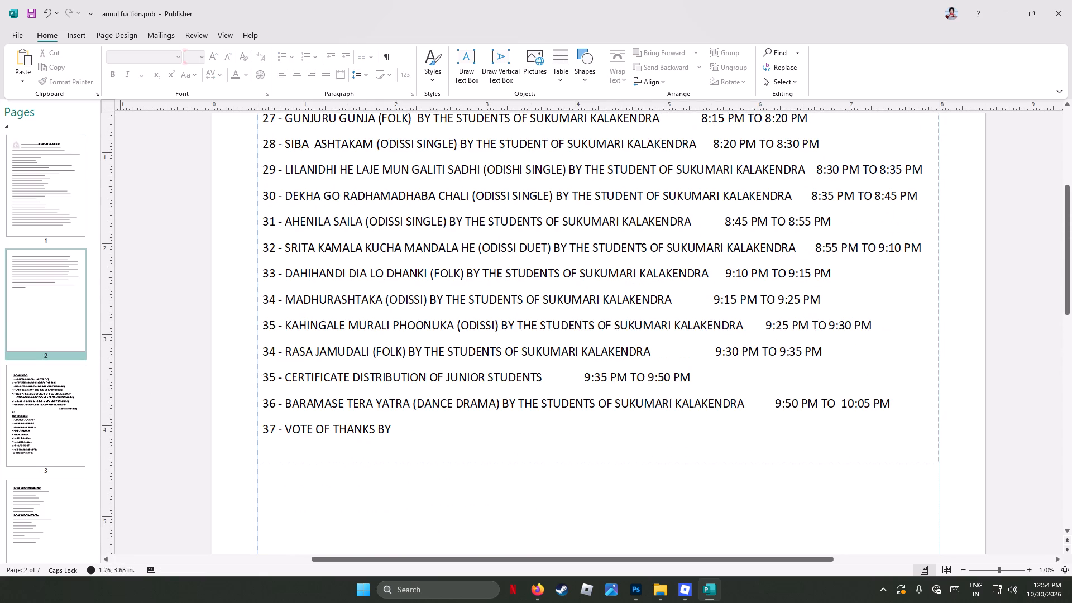
drag(285, 274, 317, 279)
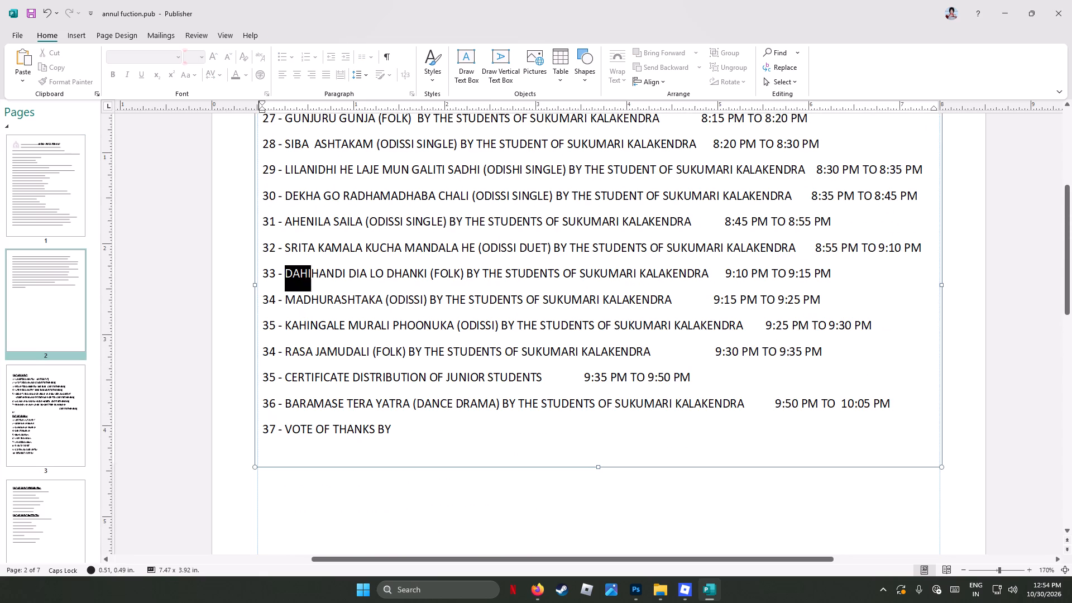
drag(317, 279, 418, 286)
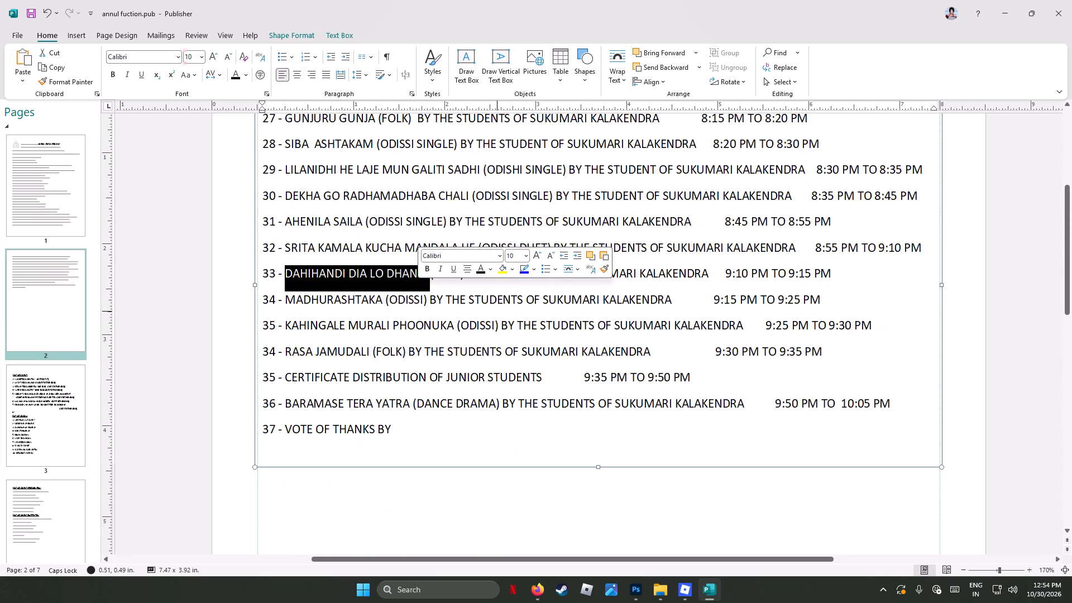
key(BackSpace)
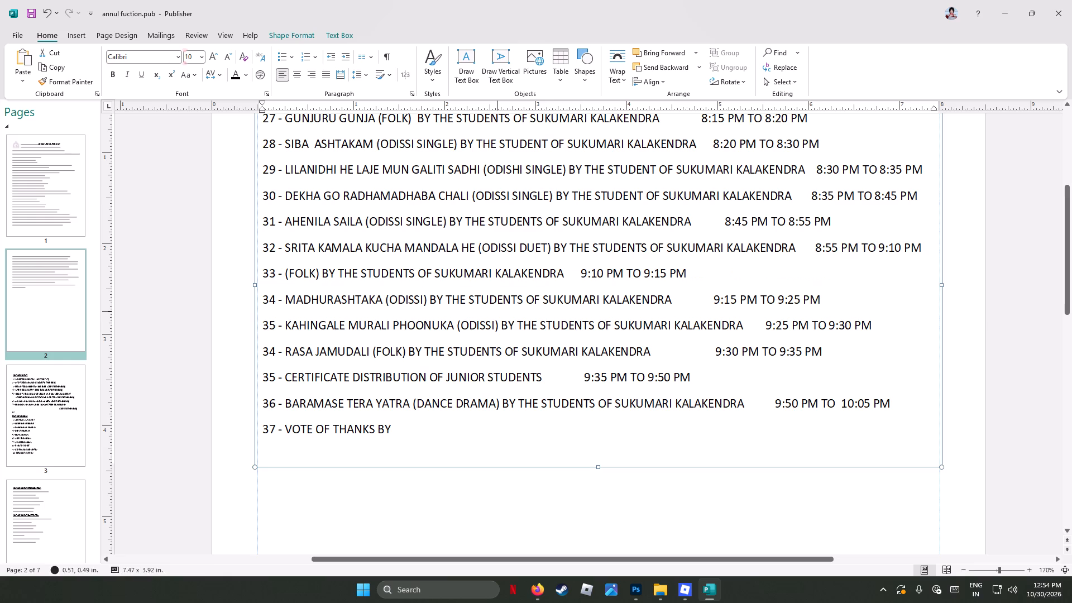
key(h)
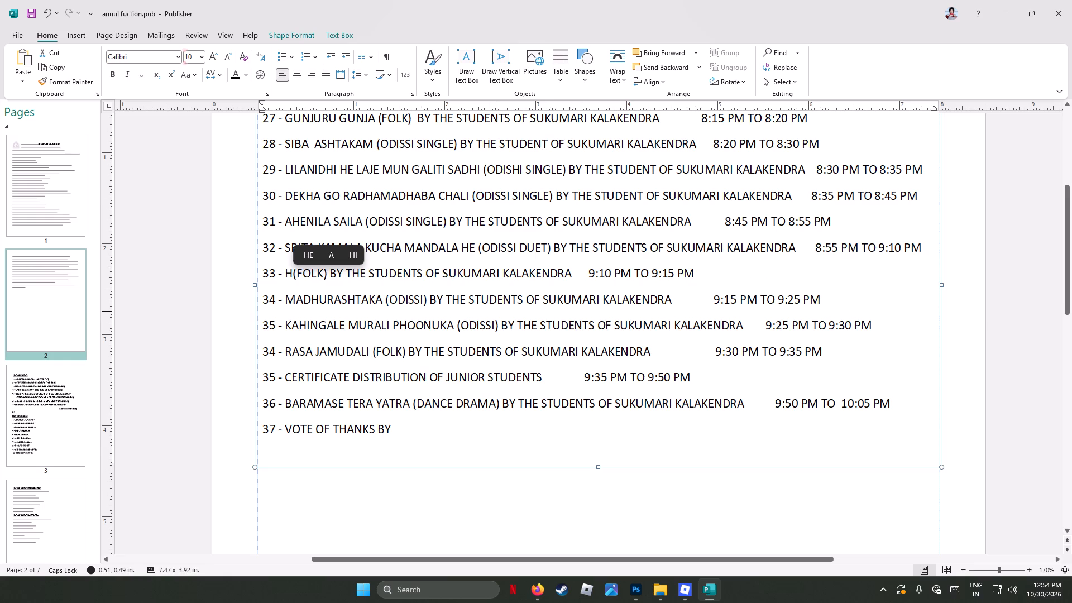
text(AYE)
key(space)
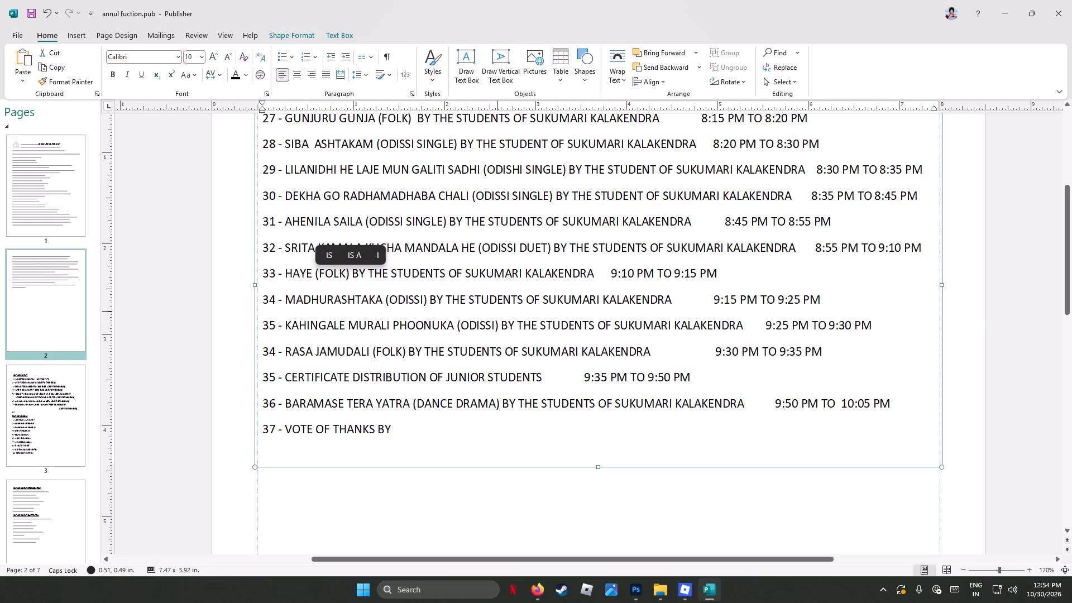
key(BackSpace)
text(GO)
key(space)
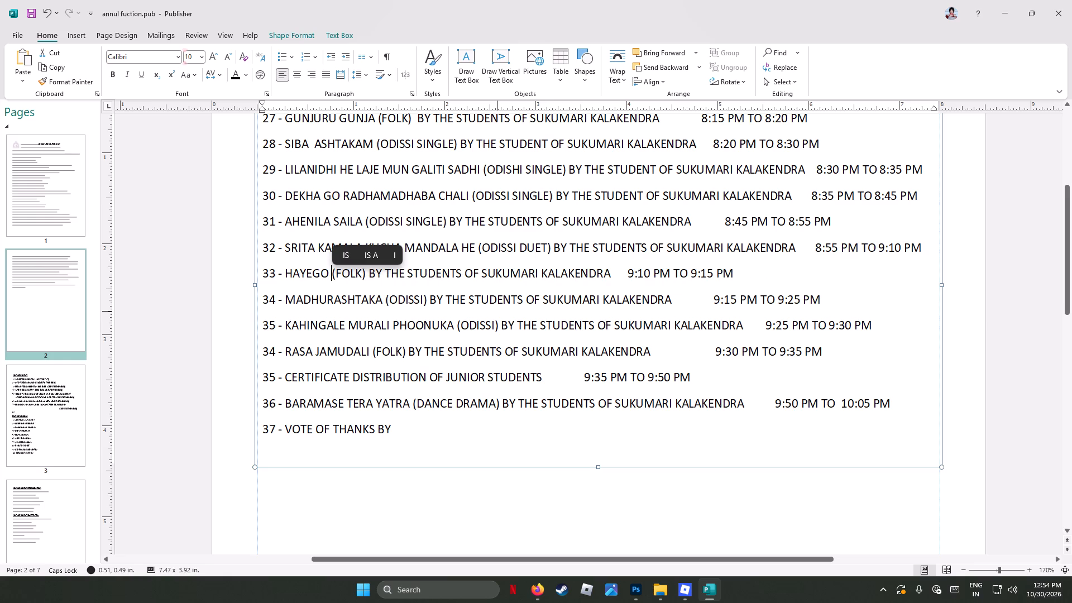
text(YASHODA)
key(space)
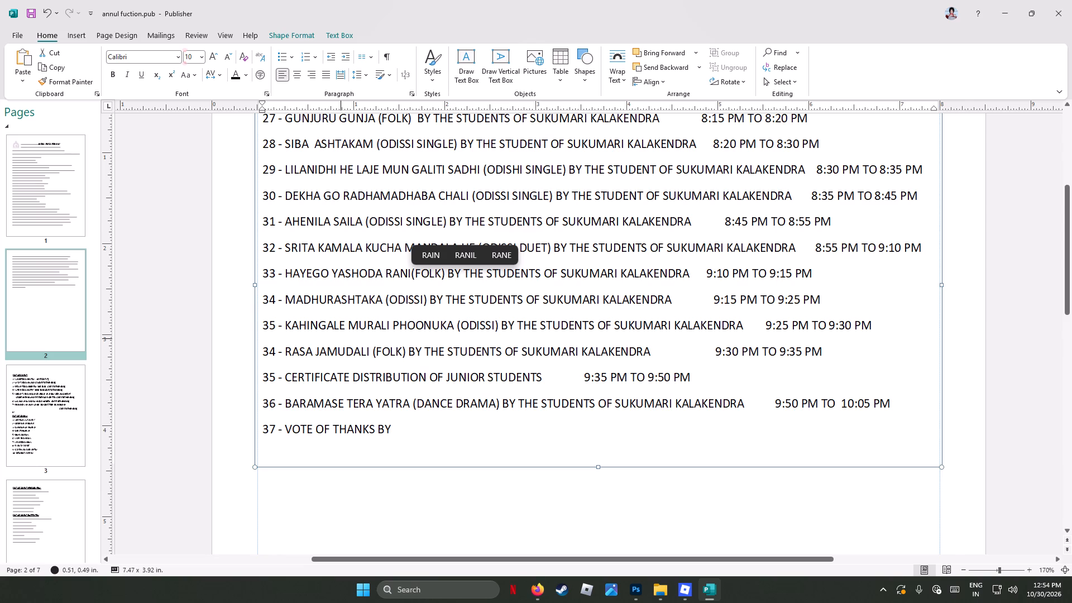
Copy the BATU (ODISSI) entry of agenda item 26 on page 1, including its time slot but not its number.
scroll(447, 361, up, 2)
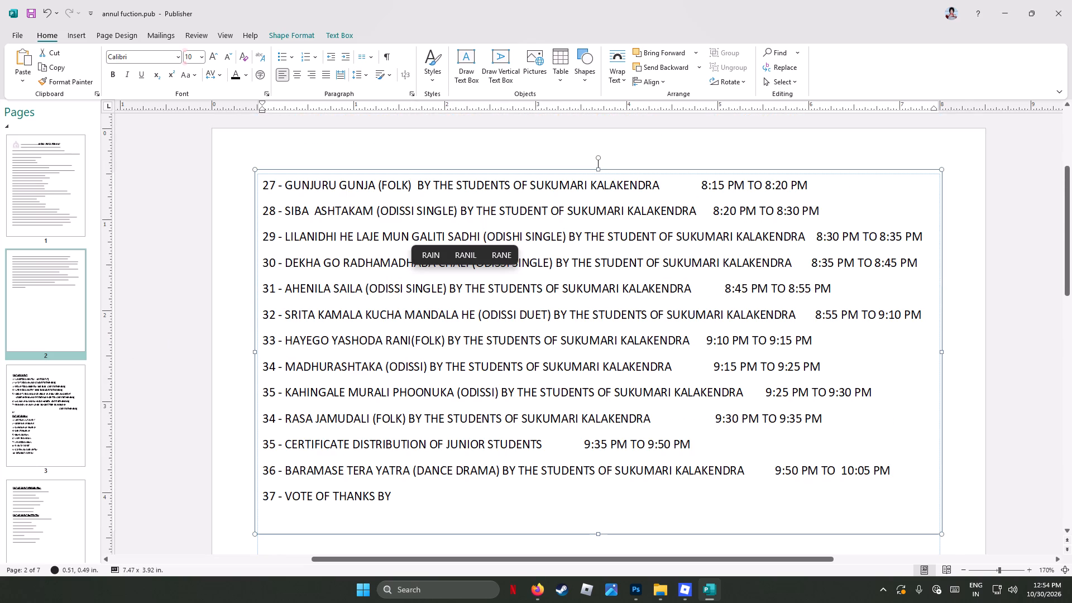
click(55, 194)
scroll(434, 529, down, 6)
scroll(476, 478, up, 2)
scroll(485, 462, down, 9)
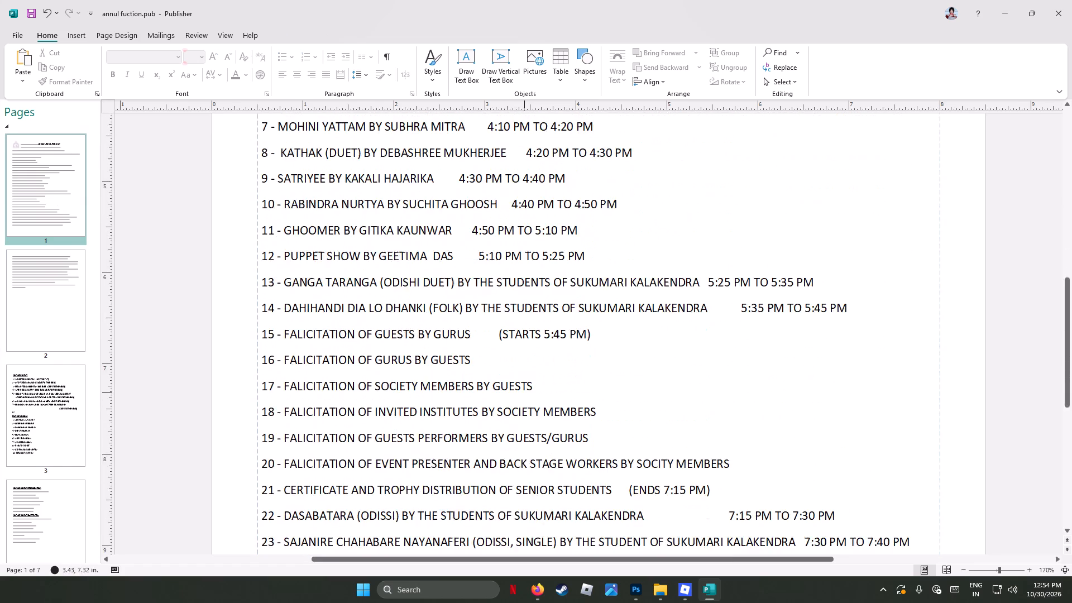
scroll(524, 393, down, 4)
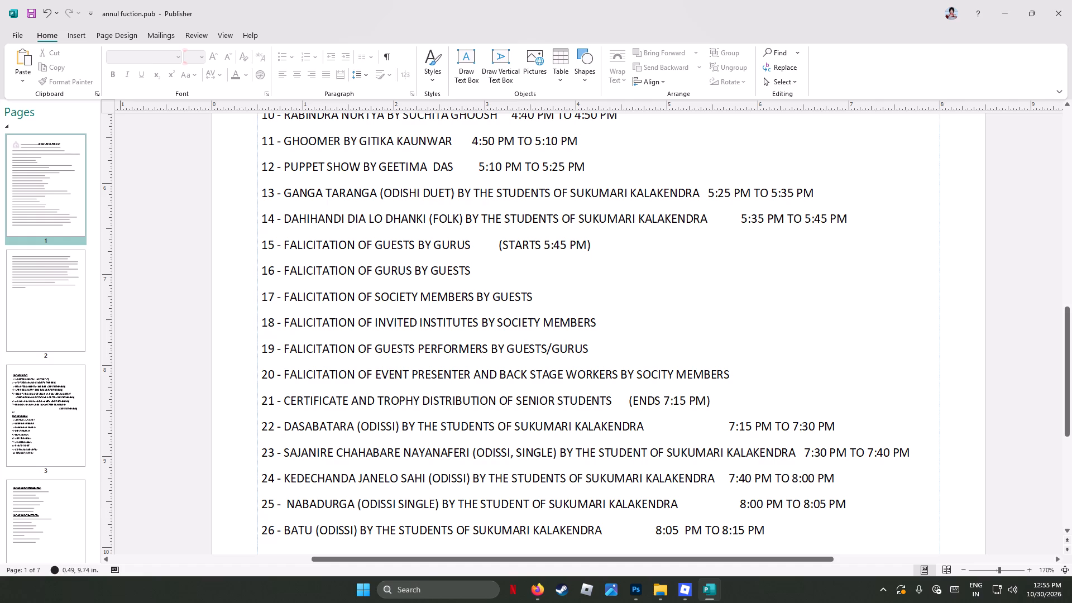
drag(286, 526, 604, 528)
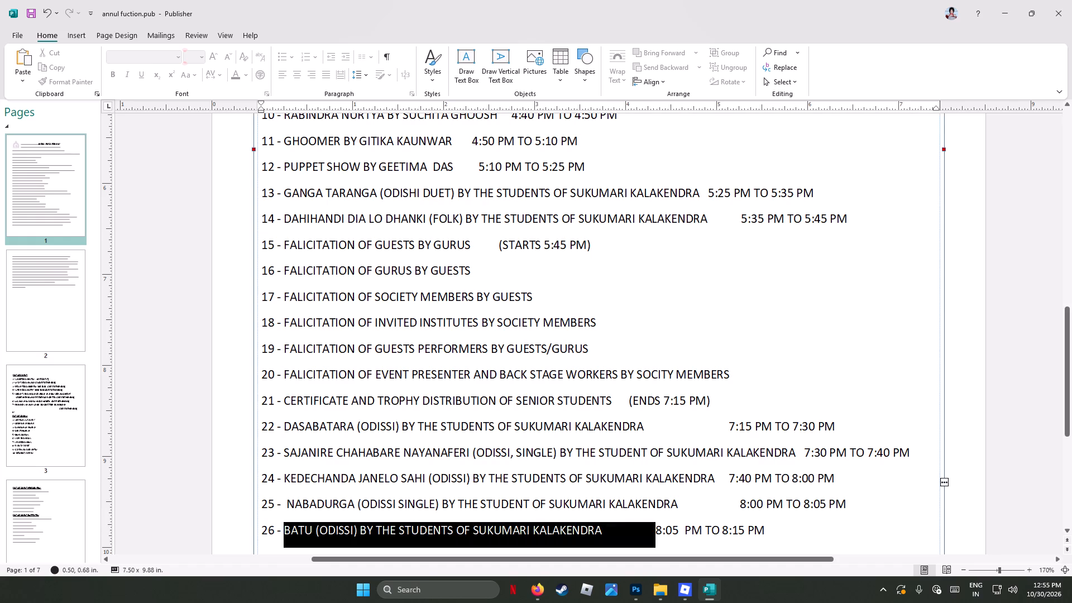
drag(604, 528, 781, 528)
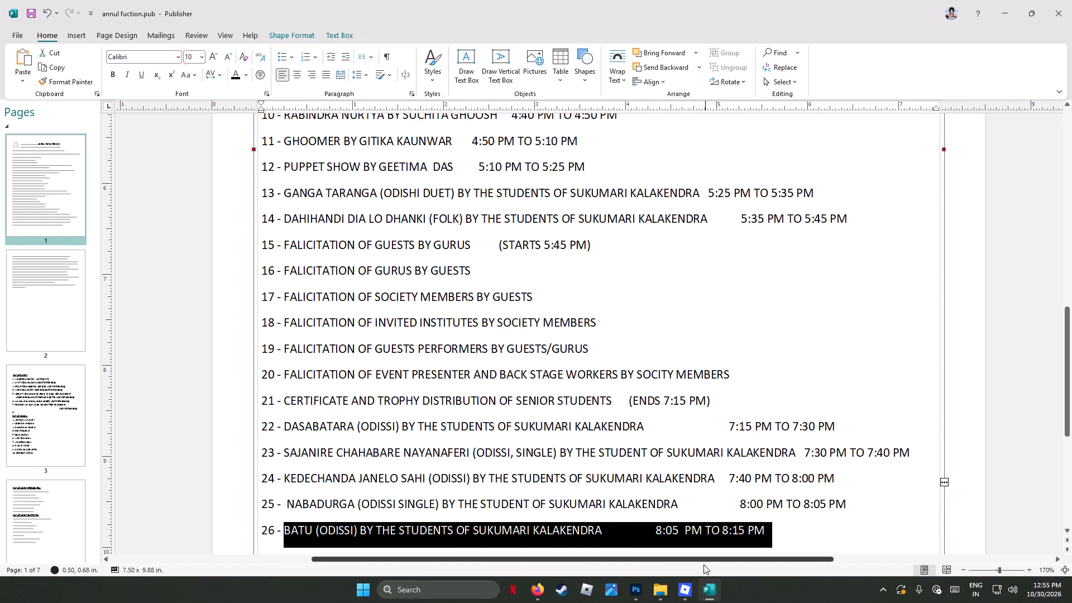
key(ctrl+c)
key(ctrl+c)
key(ctrl+c)
key(ctrl+c)
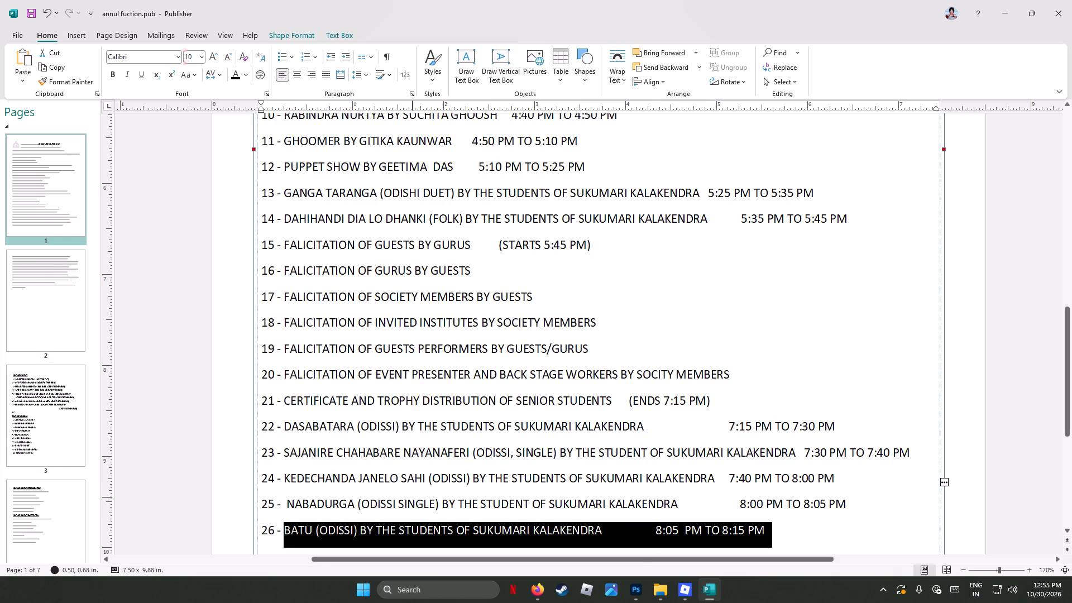
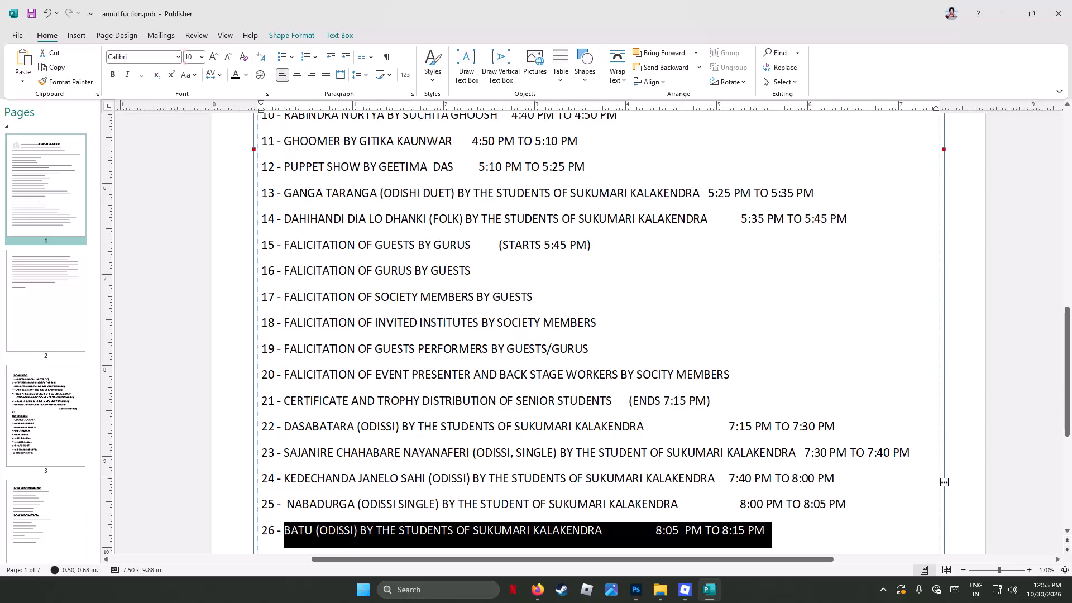
Delete agenda item 26, BATU (ODISSI), from page 1, including its number and the empty line it leaves.
key(BackSpace)
drag(306, 532, 266, 534)
key(BackSpace)
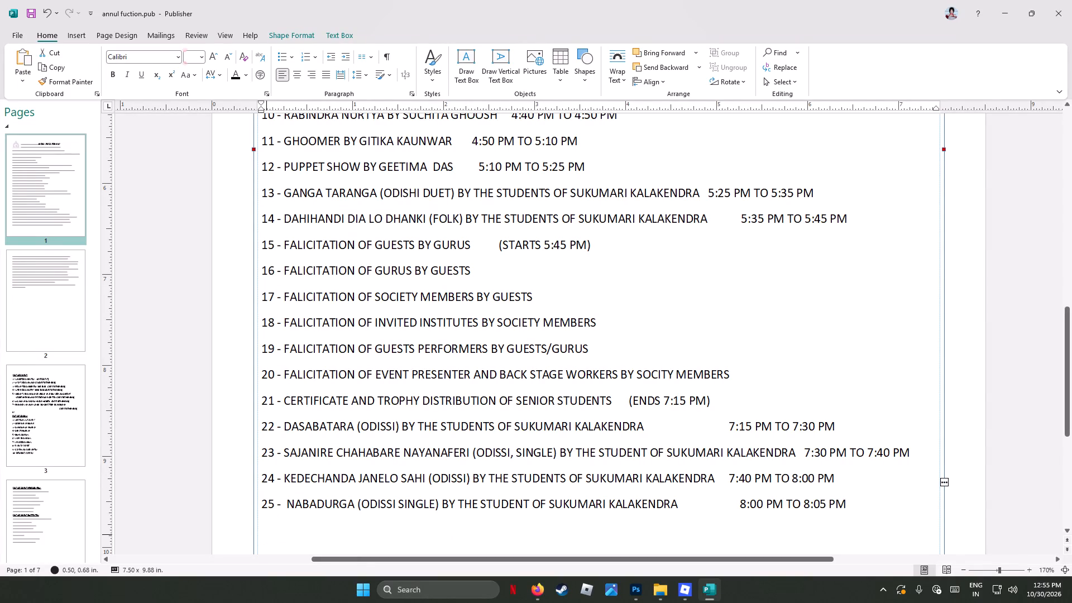
key(BackSpace)
Renumber the GUNJURU GUNJA entry on page 2 as 26 and the SIBA ASHTAKAM entry as 27.
click(66, 298)
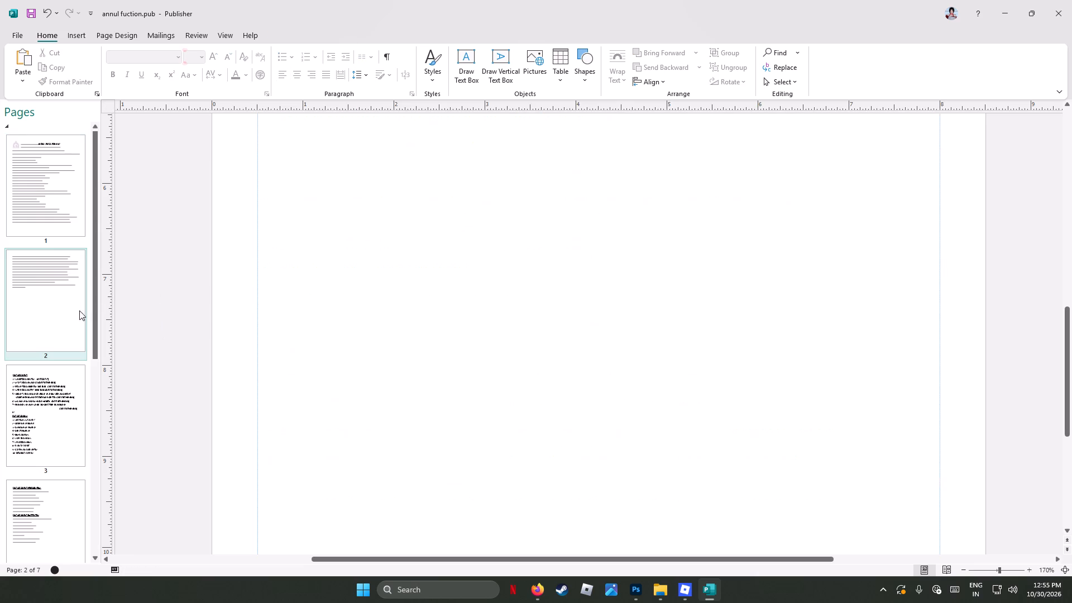
scroll(465, 341, up, 3)
scroll(483, 377, down, 2)
scroll(482, 410, up, 2)
scroll(463, 451, down, 3)
scroll(457, 460, up, 17)
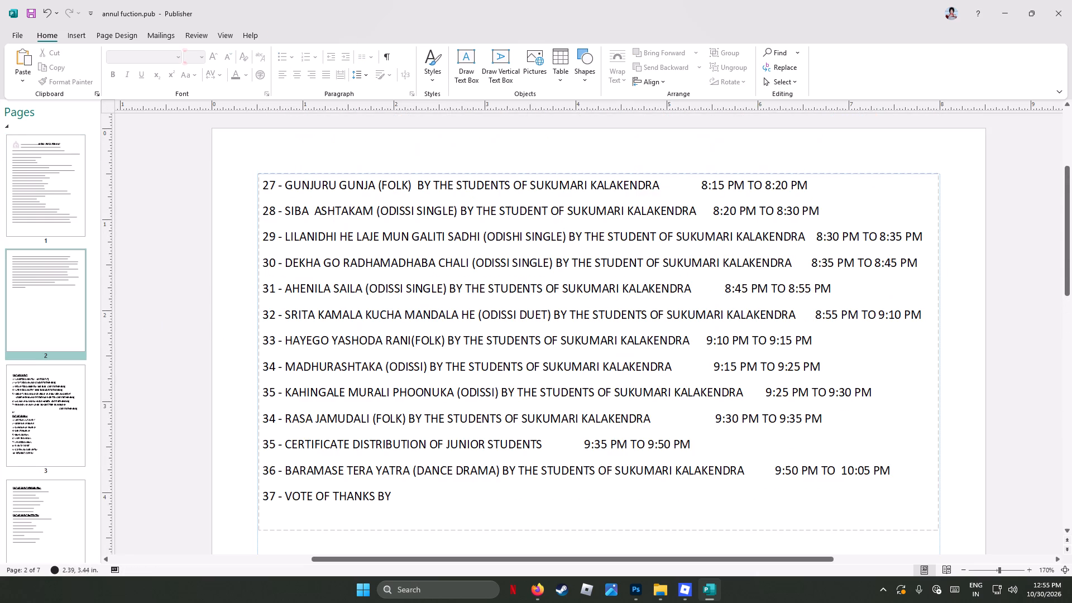
click(276, 185)
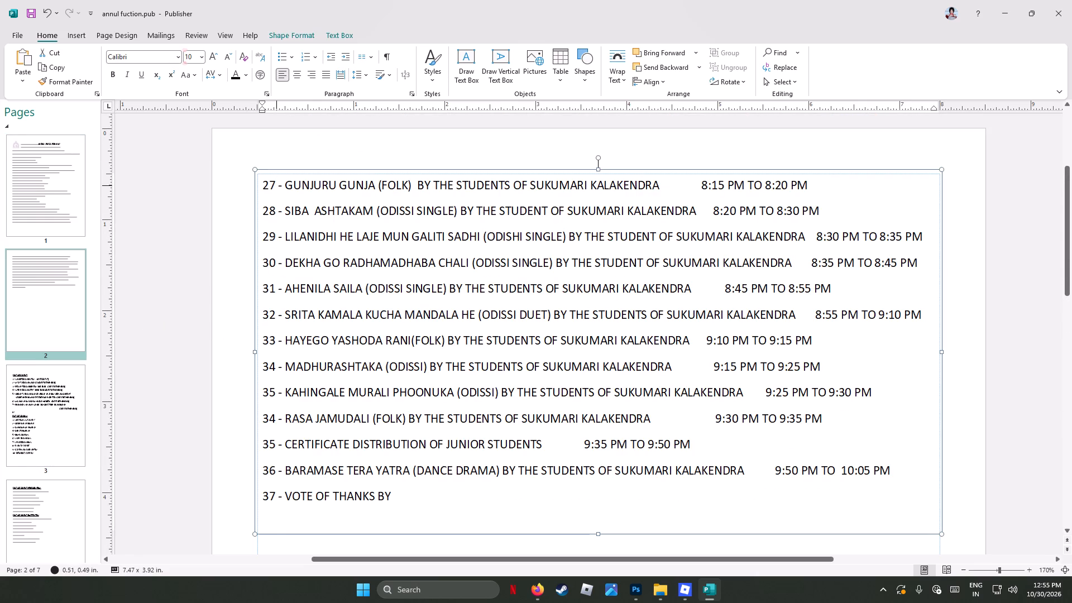
key(BackSpace)
key(6)
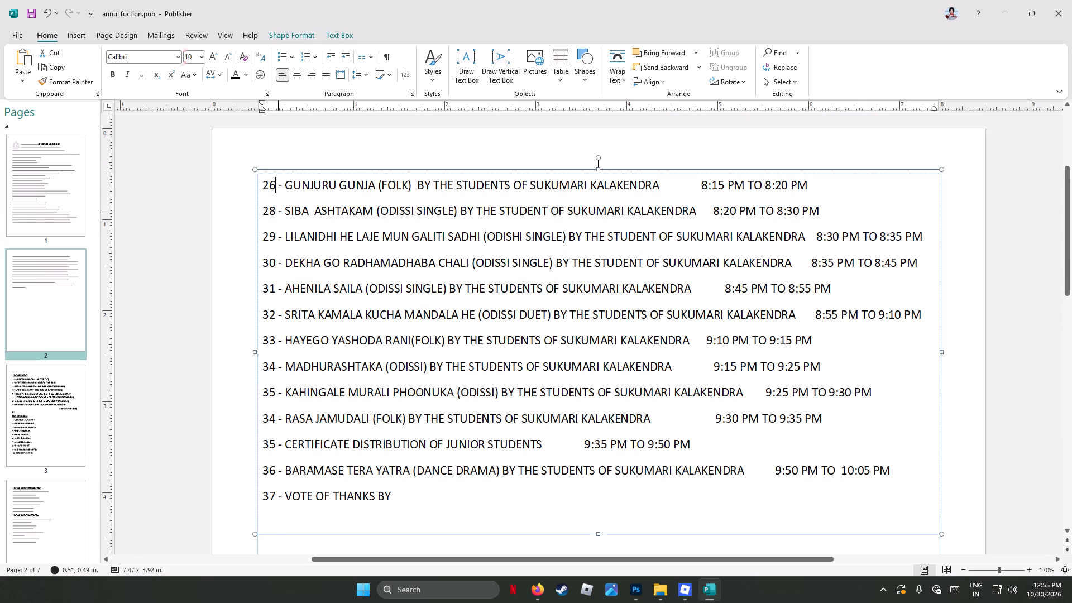
click(278, 212)
key(BackSpace)
key(BackSpace)
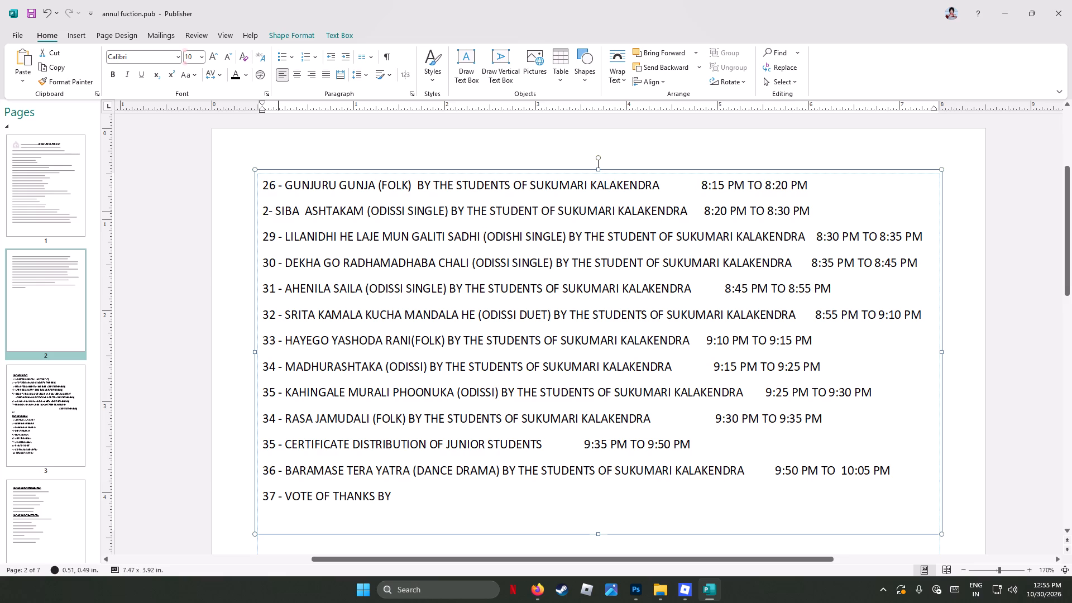
key(7)
key(space)
Renumber the LILANIDHI HE LAJE, DEKHA GO RADHAMADHABA CHALI and AHENILA SAILA entries as 28, 29 and 30.
click(274, 233)
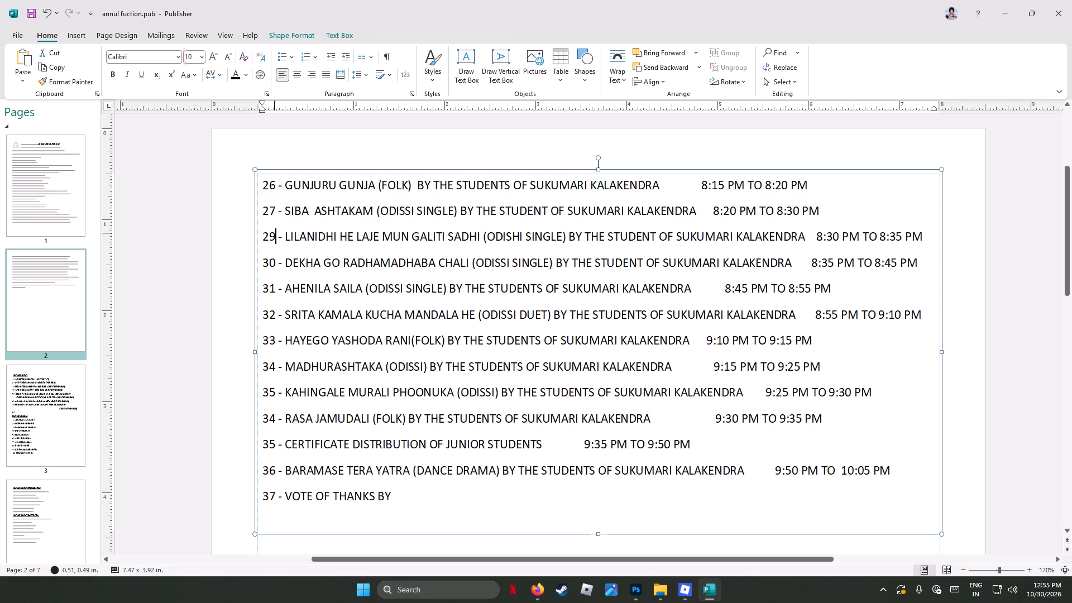
key(BackSpace)
key(8)
drag(275, 267, 265, 266)
text(29)
drag(276, 295, 259, 291)
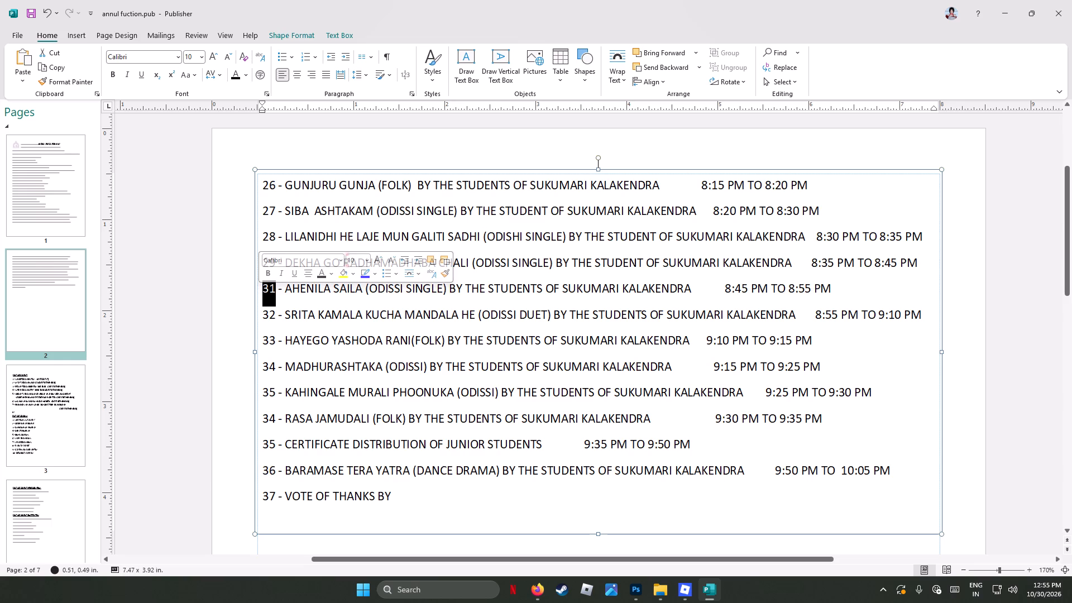
text(30)
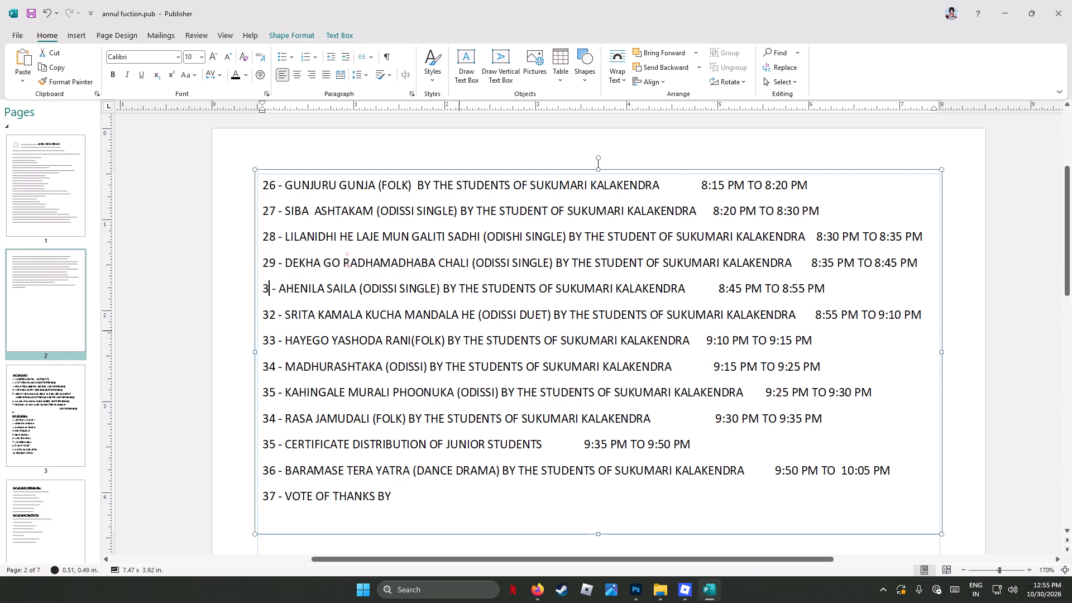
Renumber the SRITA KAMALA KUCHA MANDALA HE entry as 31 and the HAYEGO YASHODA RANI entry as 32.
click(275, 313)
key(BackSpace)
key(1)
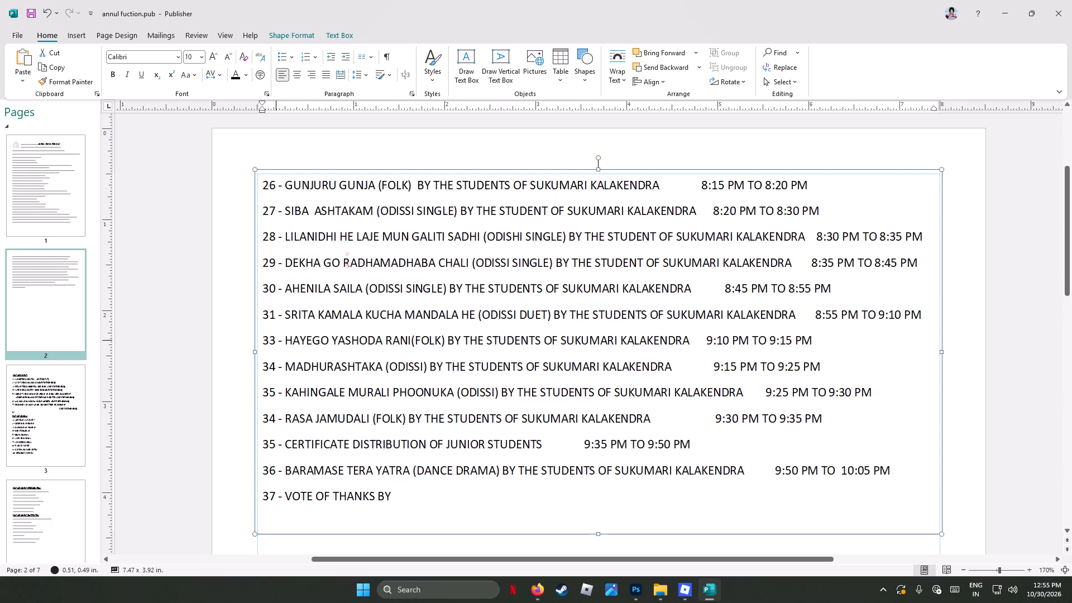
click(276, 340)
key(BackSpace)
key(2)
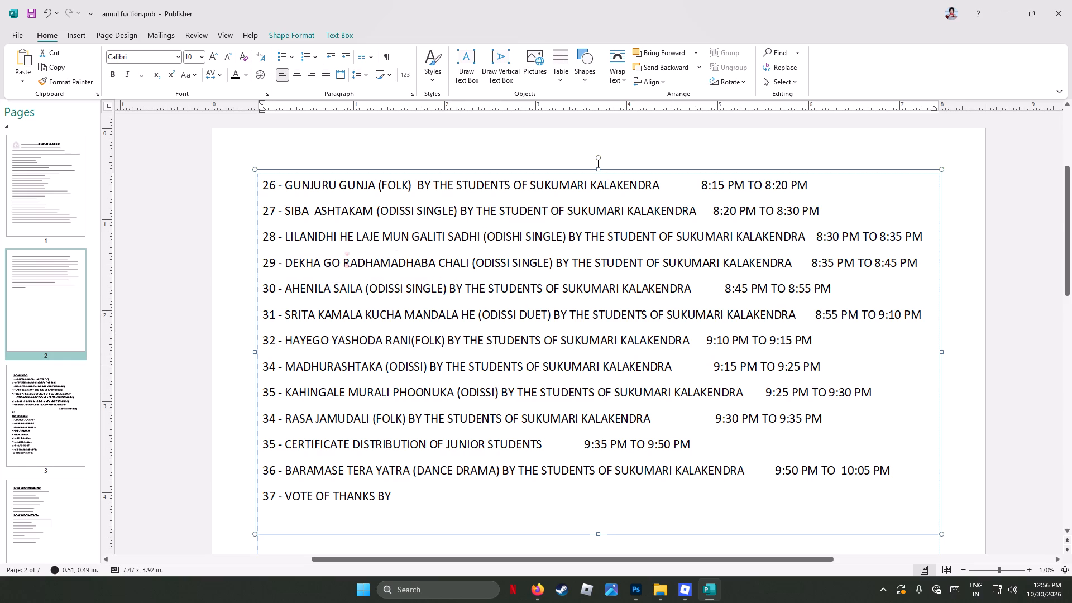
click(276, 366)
Select the whole SRITA KAMALA KUCHA MANDALA HE entry on page 2, including its number and time slot.
drag(266, 317, 864, 325)
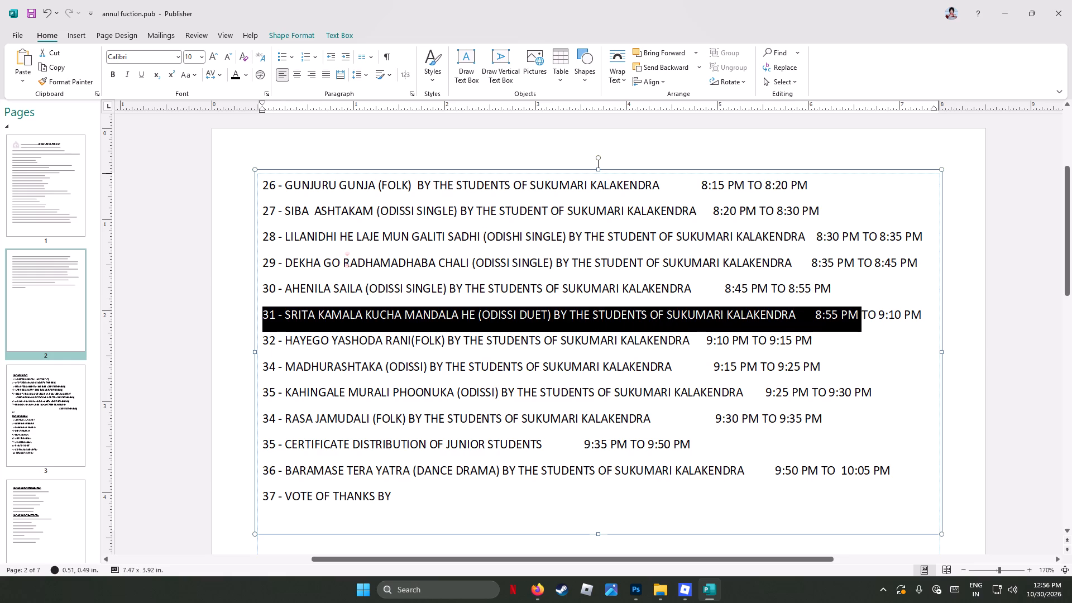
drag(864, 325, 923, 320)
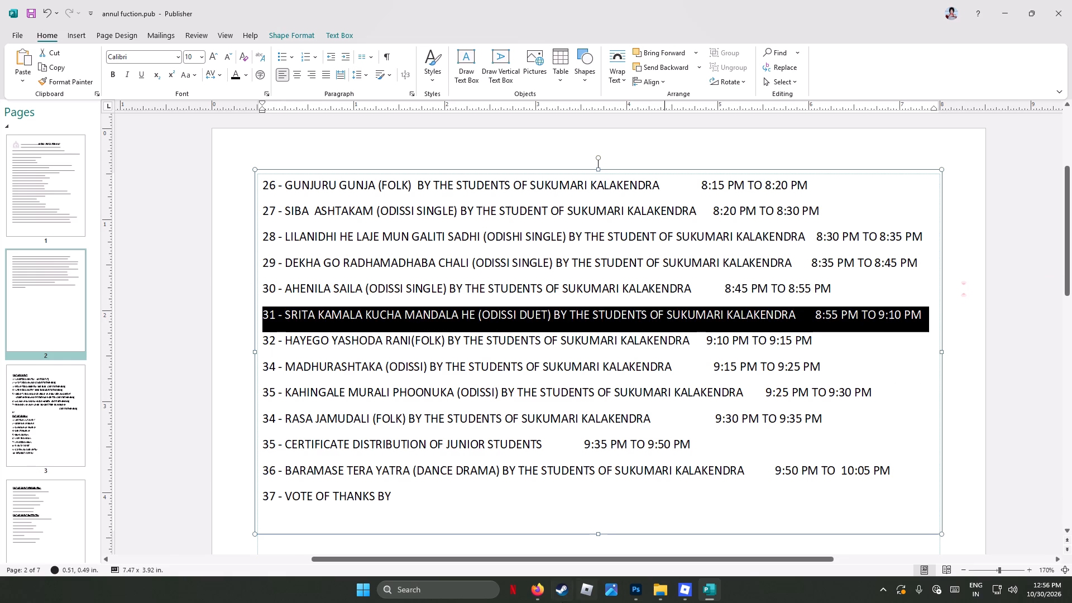
Switch to Firefox and replace the Google search text COOR with the copied BATU (ODISSI) entry.
click(541, 590)
click(194, 92)
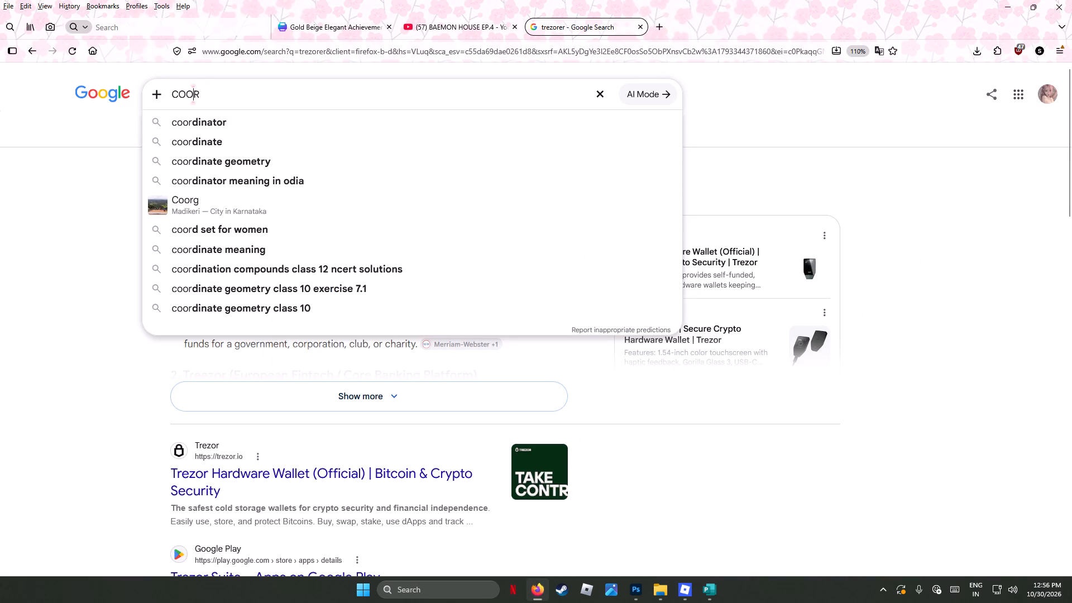
drag(222, 97, 117, 109)
key(ctrl+b)
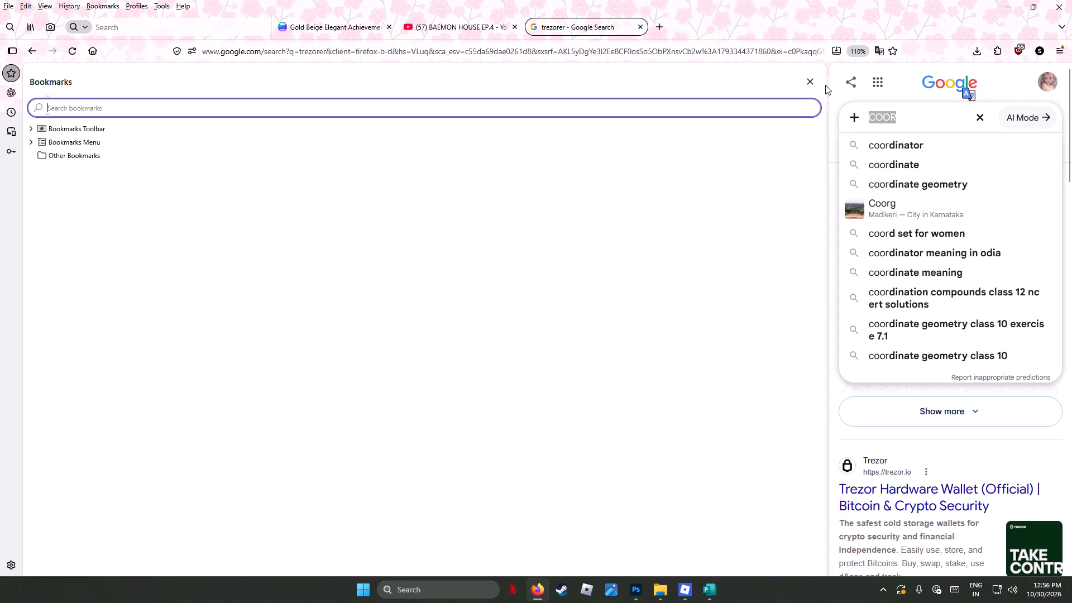
click(806, 84)
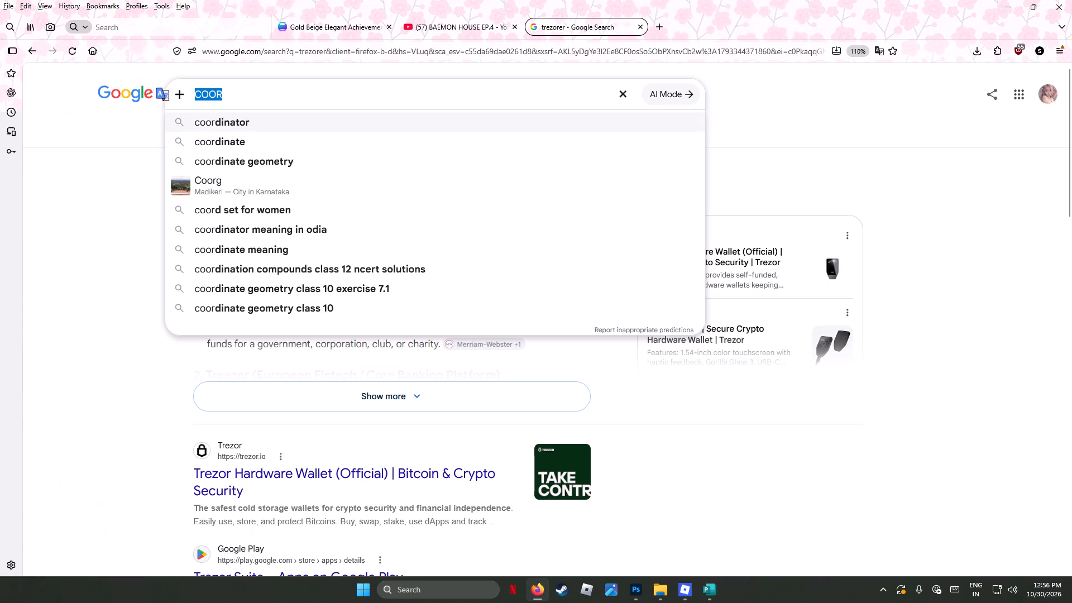
key(BackSpace)
key(ctrl+v)
Copy the selected SRITA KAMALA KUCHA MANDALA HE entry from Publisher and paste it into the address bar of a new Firefox tab.
click(654, 22)
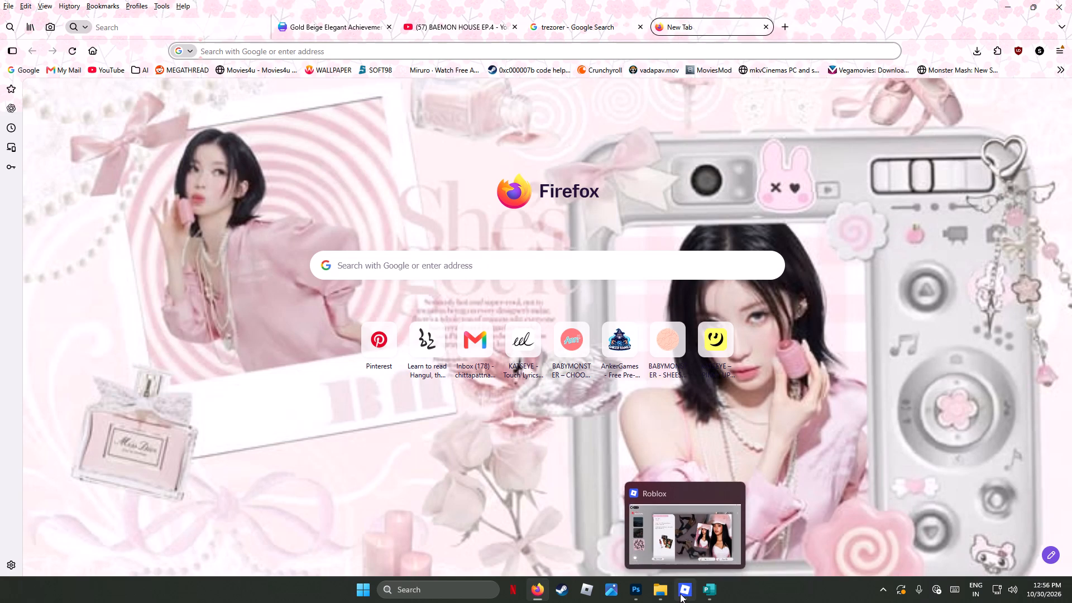
click(703, 588)
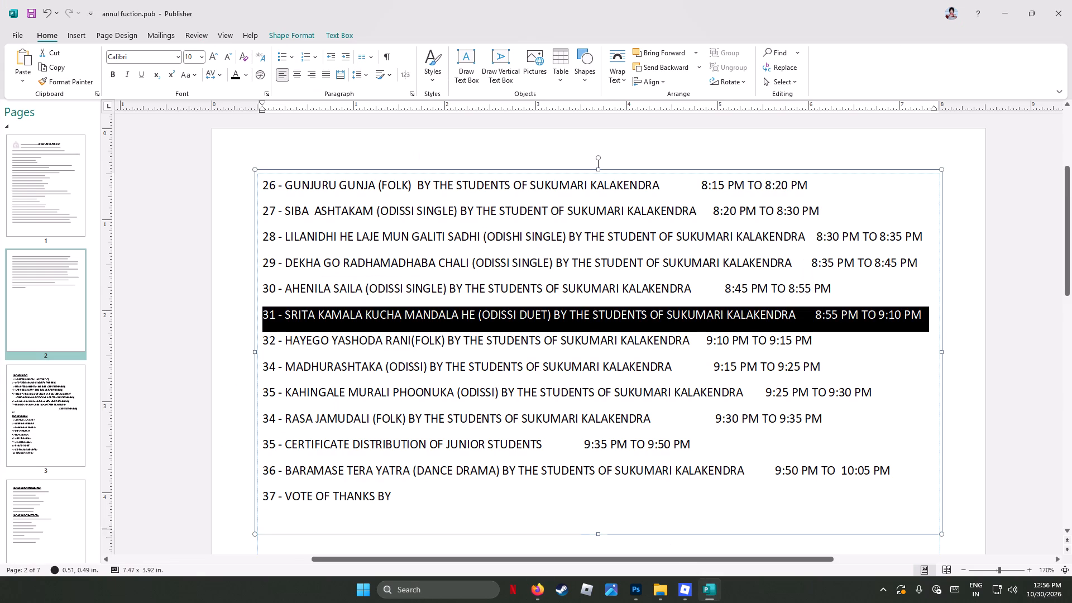
key(ctrl+c)
click(539, 588)
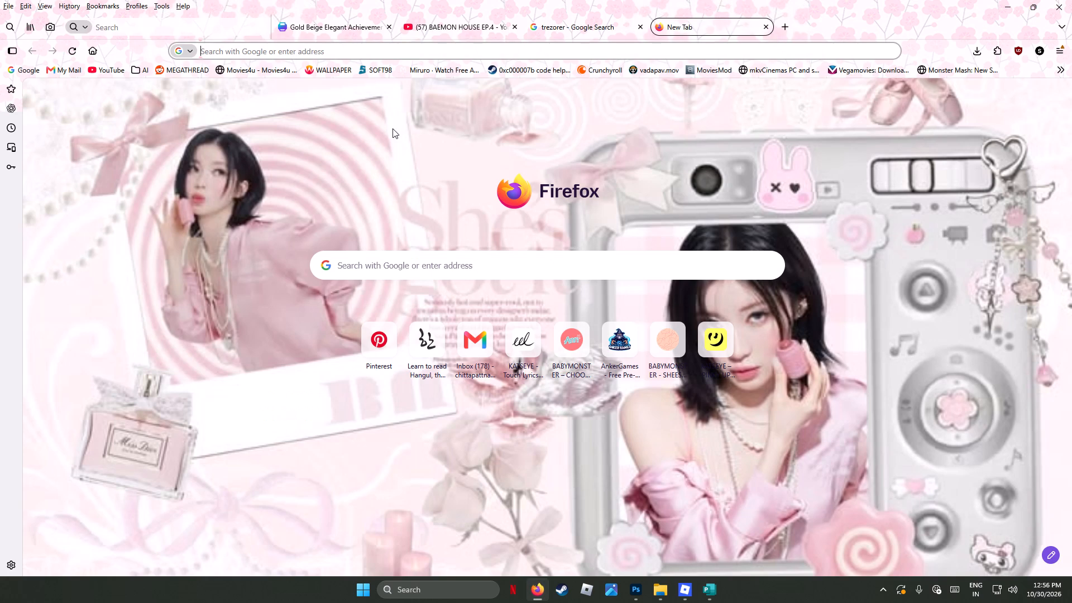
key(ctrl+v)
Return to Publisher and delete the selected SRITA KAMALA KUCHA MANDALA HE entry from page 2.
click(715, 592)
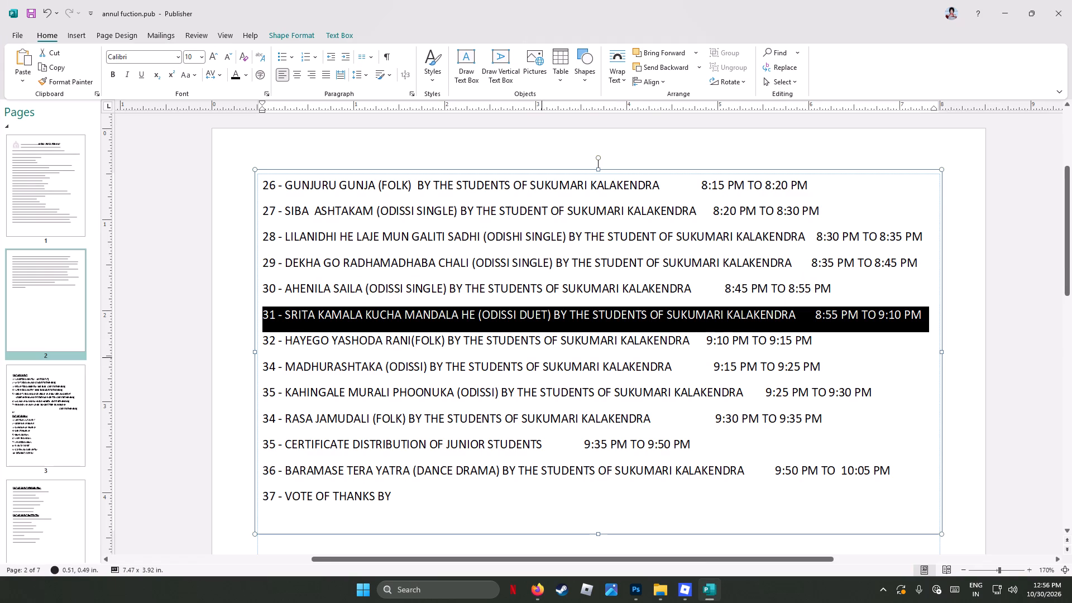
key(BackSpace)
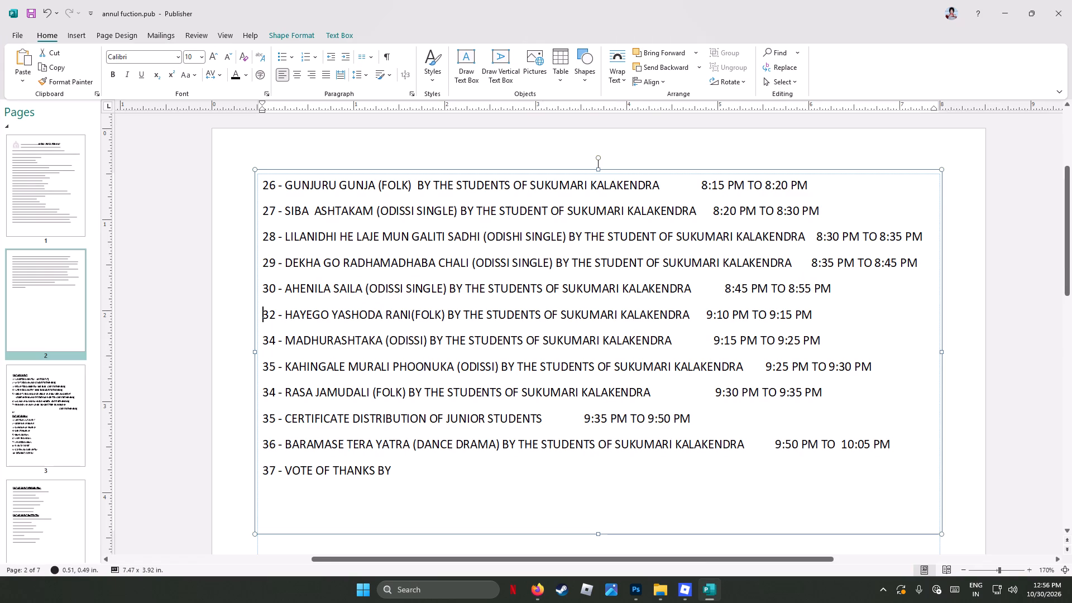
Renumber the HAYEGO YASHODA RANI, MADHURASHTAKA and KAHINGALE MURALI PHOONUKA entries as 31, 32 and 33.
click(275, 313)
key(BackSpace)
key(1)
key(Return)
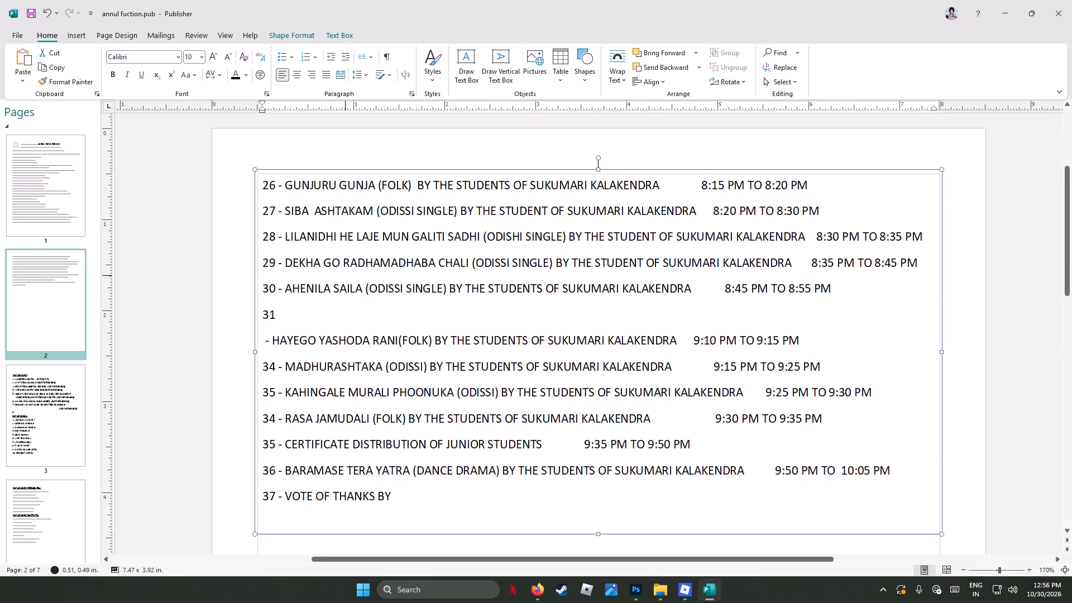
key(BackSpace)
click(278, 344)
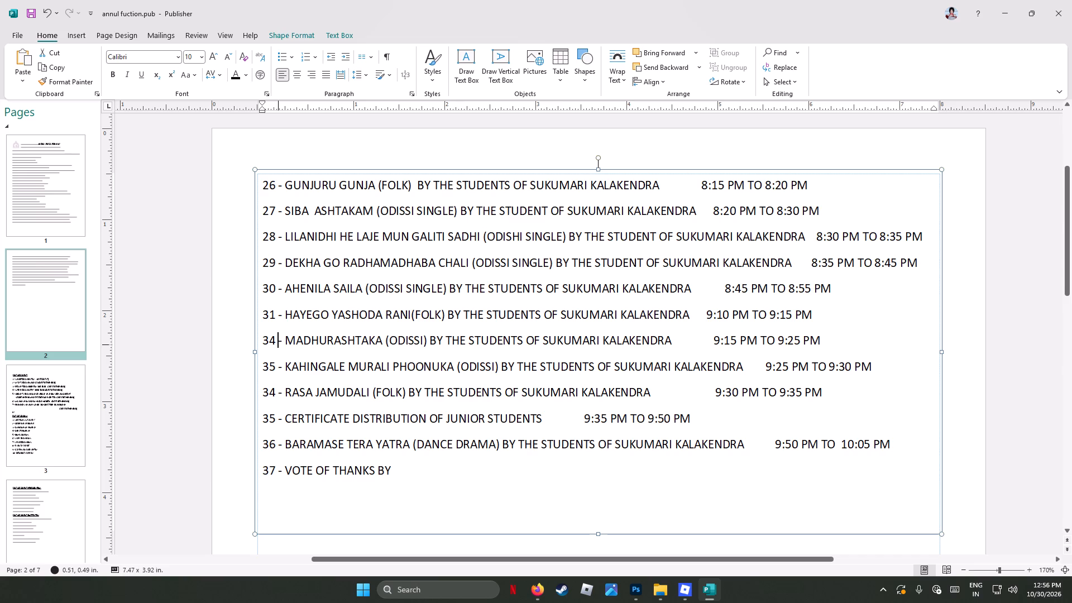
key(BackSpace)
key(BackSpace)
key(2)
key(space)
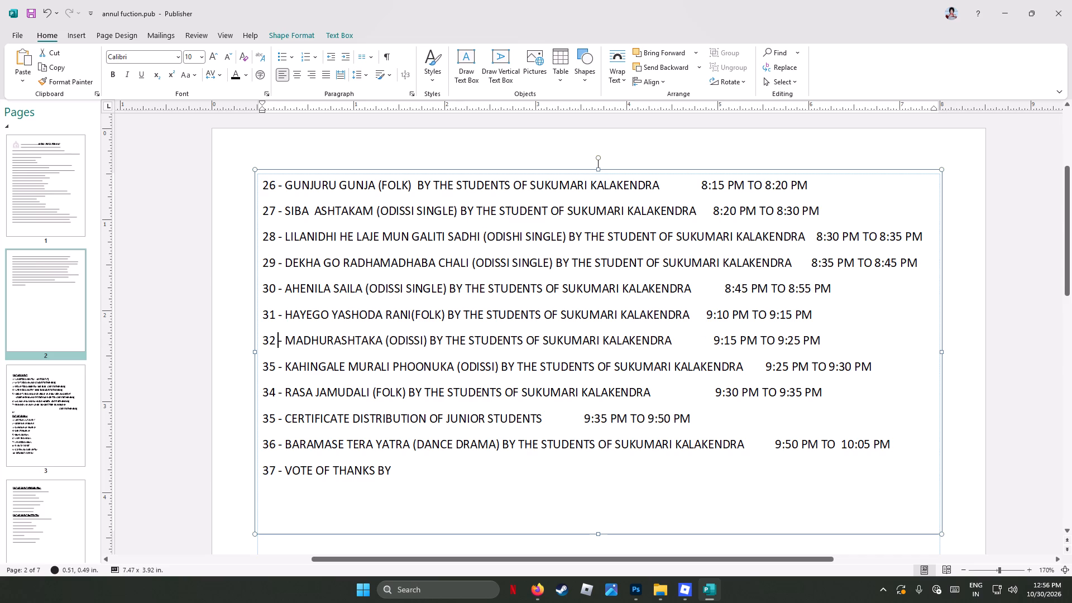
click(276, 371)
key(BackSpace)
key(3)
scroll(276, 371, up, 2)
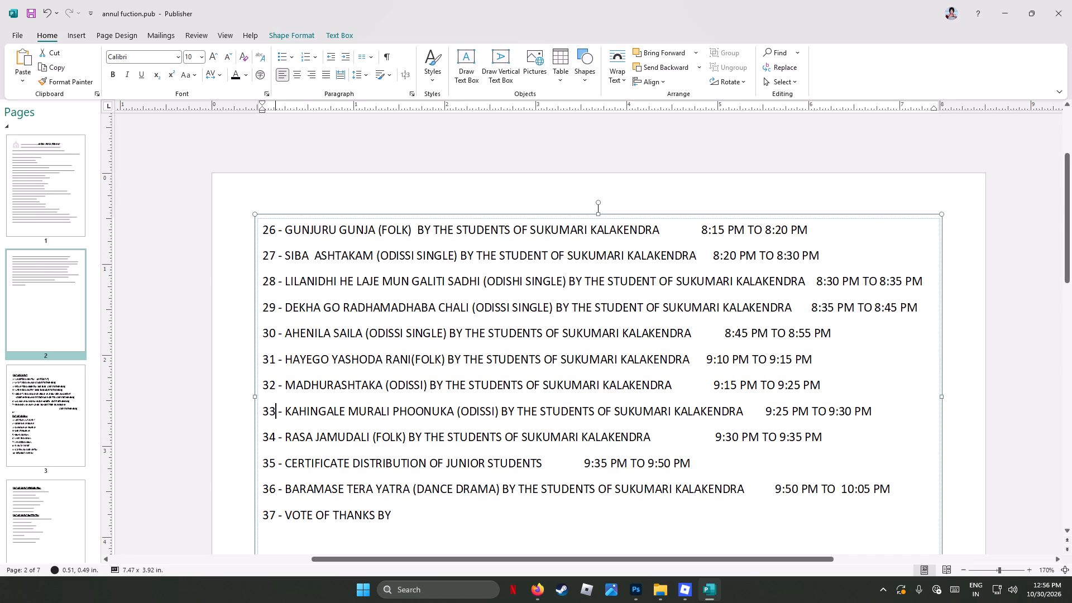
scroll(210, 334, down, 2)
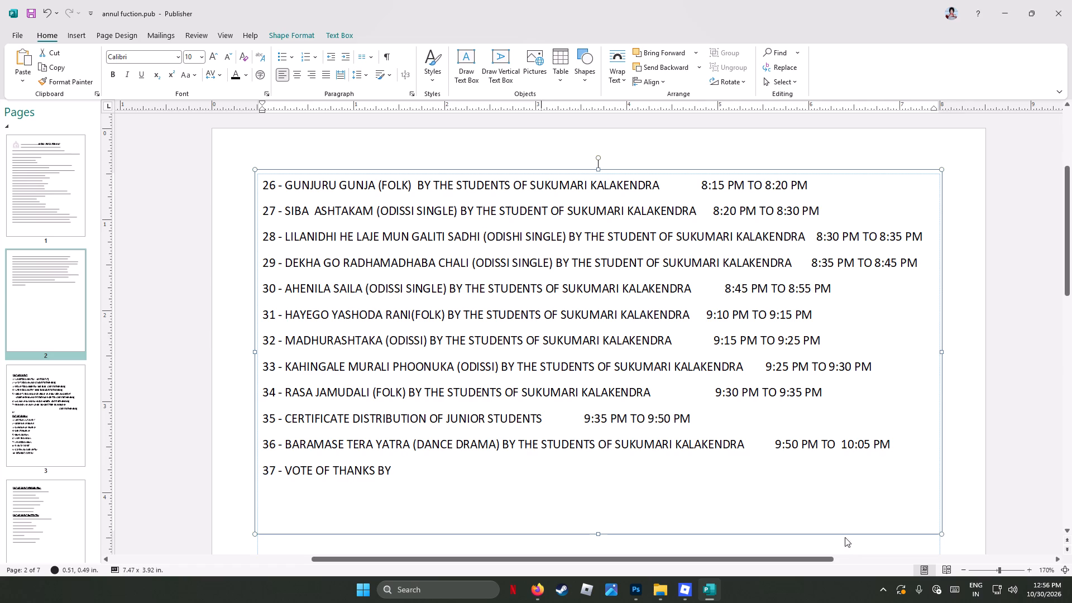
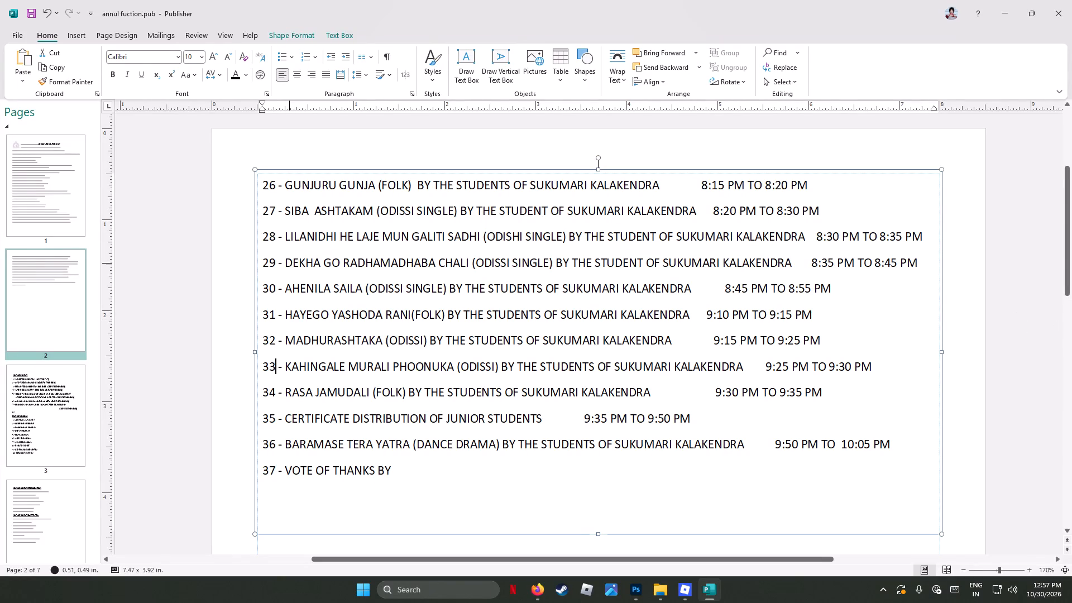
Copy the DEKHA GO RADHAMADHABA CHALI (ODISSI SINGLE) entry text, through SUKUMARI KALAKENDRA, from item 29 on page 2.
drag(284, 260, 714, 258)
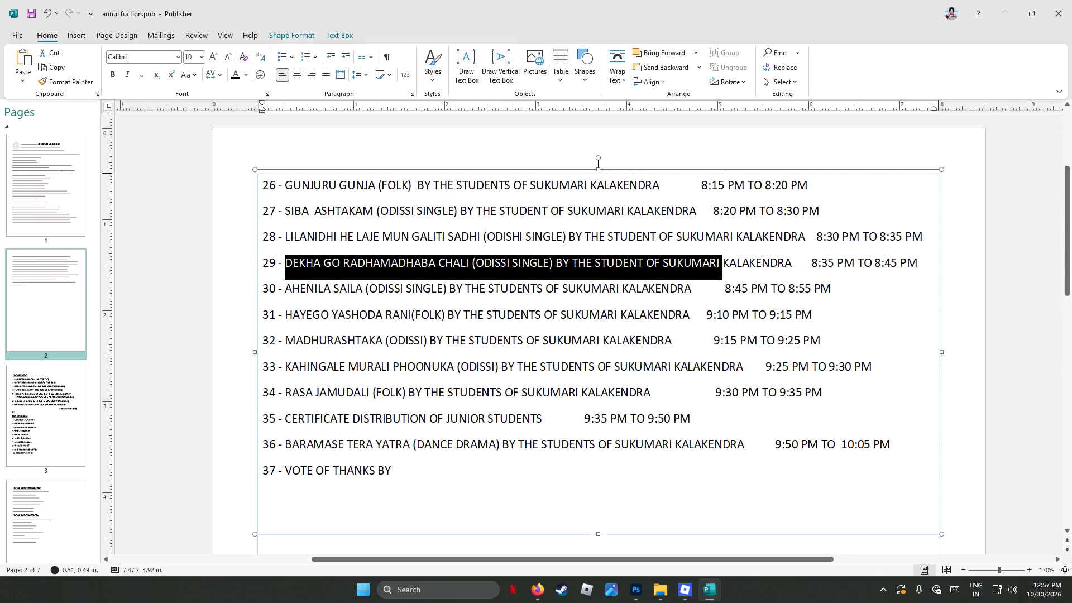
drag(714, 258, 785, 260)
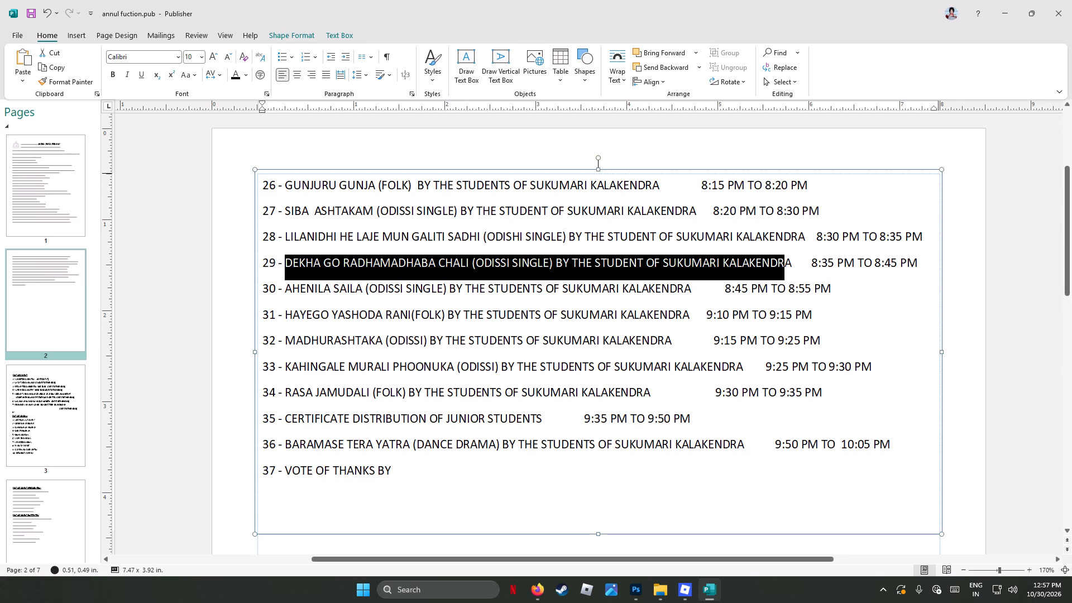
drag(785, 260, 793, 257)
key(ctrl+c)
key(ctrl+c)
On page 1, insert a new line numbered "24." below the SAJANIRE CHAHABARE NAYANAFERI entry and paste the copied DEKHA GO RADHAMADHABA CHALI text.
click(63, 190)
scroll(430, 510, down, 4)
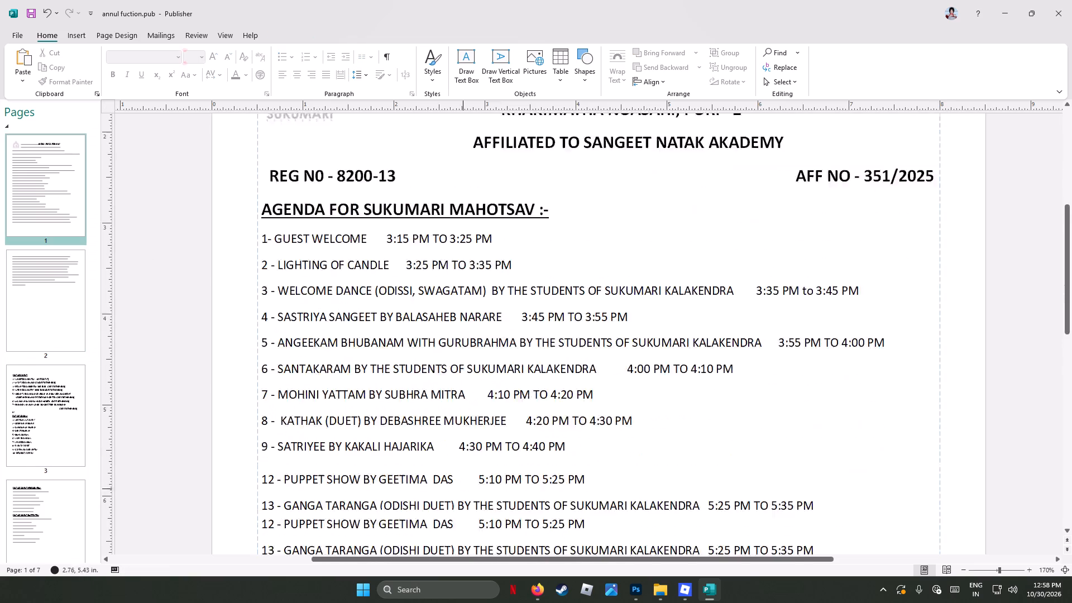
scroll(465, 487, down, 3)
scroll(479, 482, up, 2)
scroll(422, 506, down, 2)
scroll(422, 501, up, 2)
scroll(421, 464, down, 7)
scroll(334, 513, down, 6)
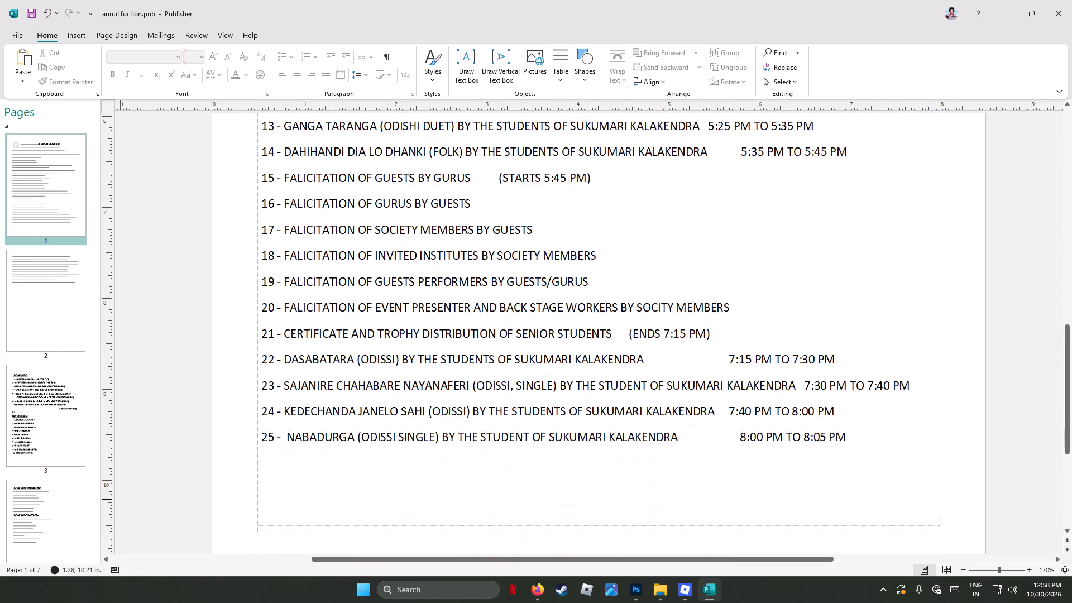
scroll(328, 499, down, 2)
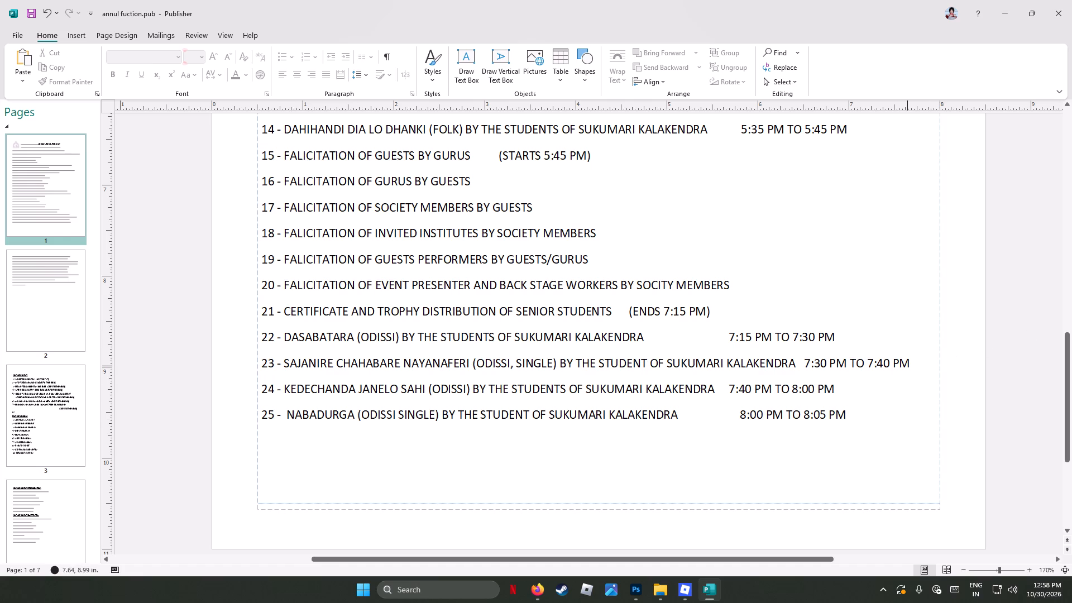
click(282, 387)
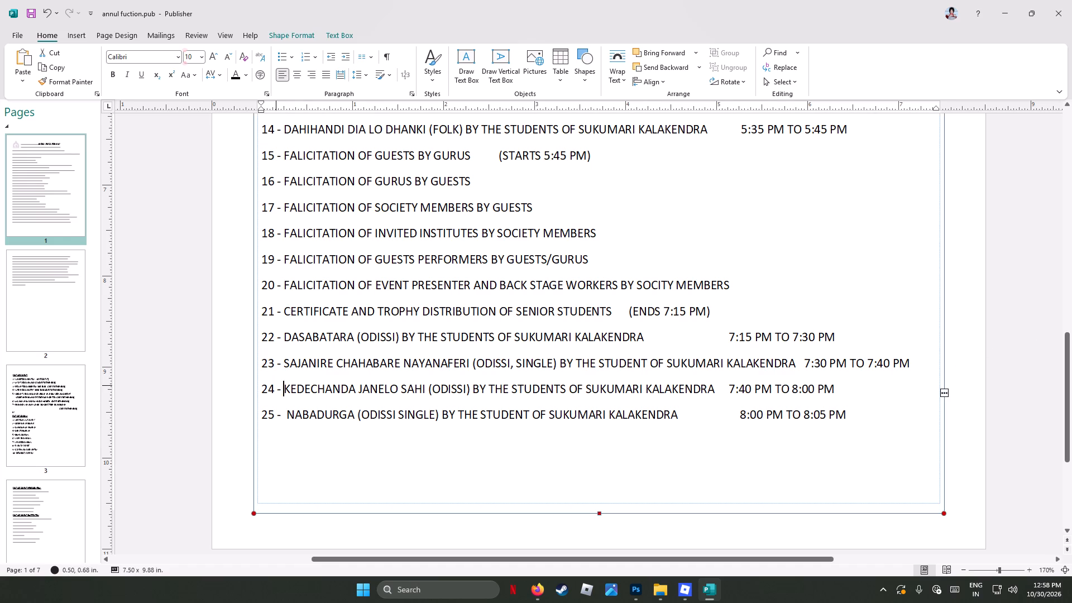
click(918, 365)
key(Return)
key(2)
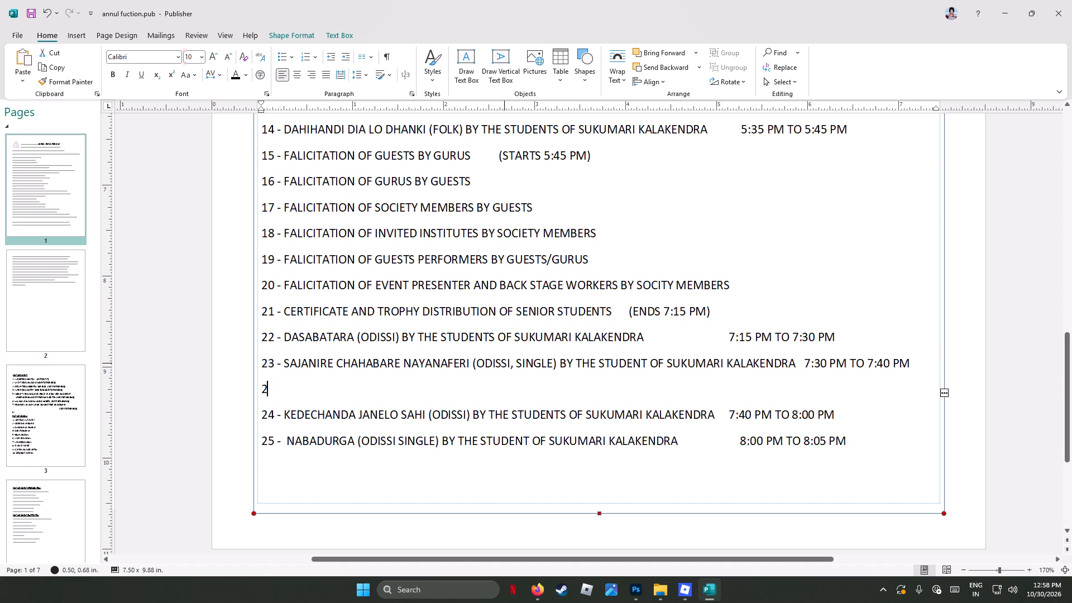
text(4.)
key(space)
key(ctrl+v)
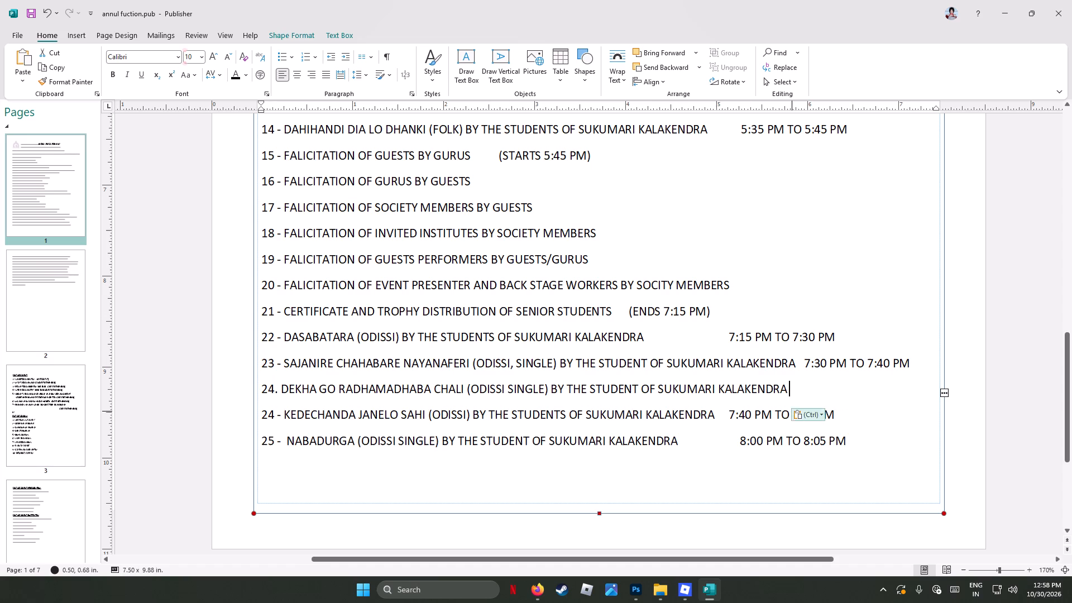
Add the time slot starting "7:40 PM TO" at the end of the new DEKHA GO RADHAMADHABA CHALI line.
key(space)
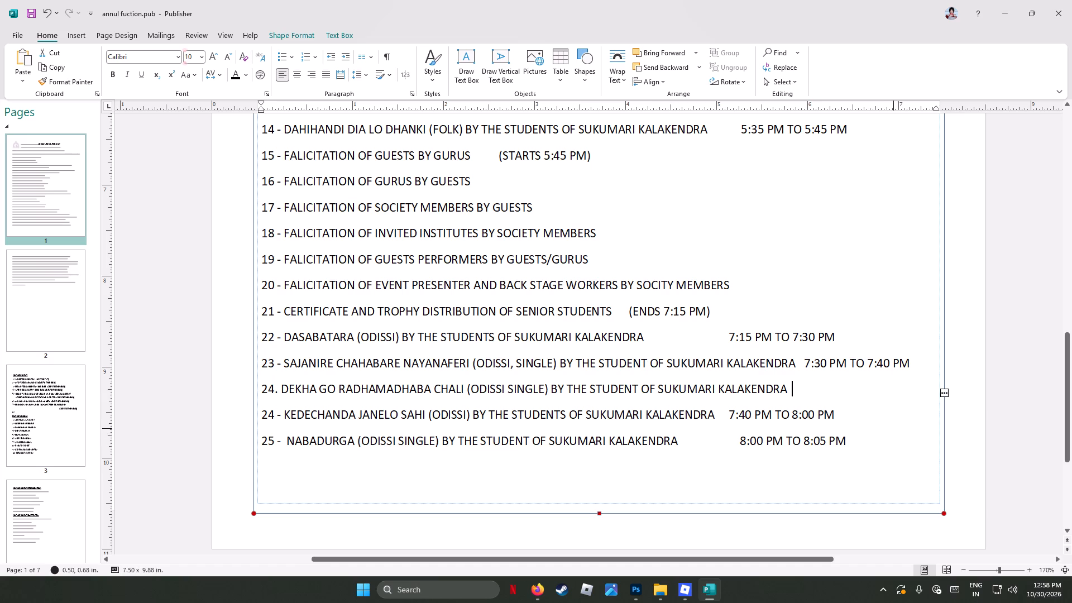
key(7)
key(shift+colon)
text(40m)
key(BackSpace)
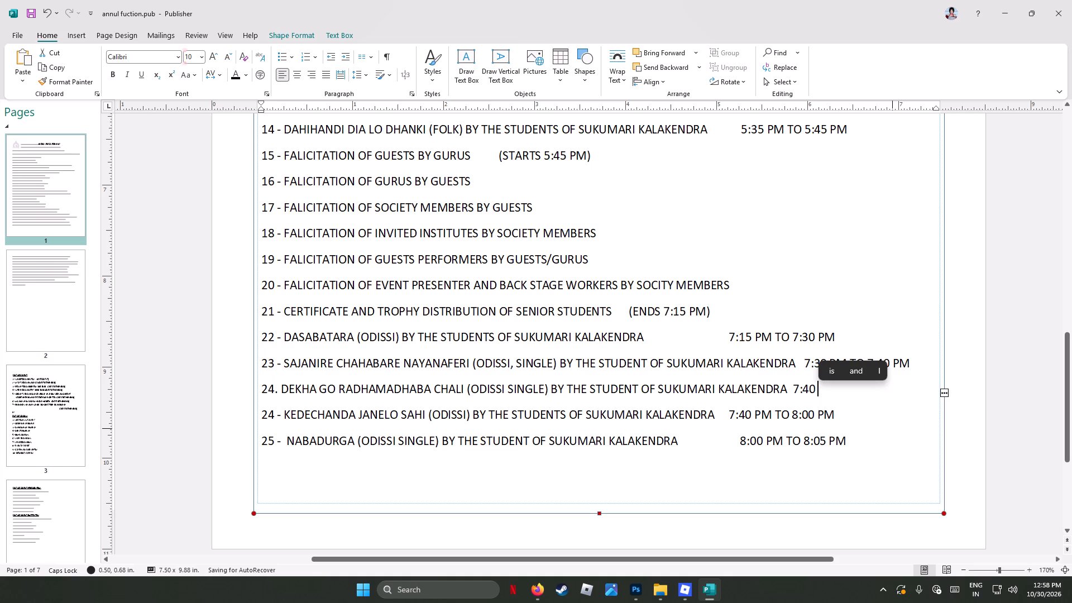
text(PM TO)
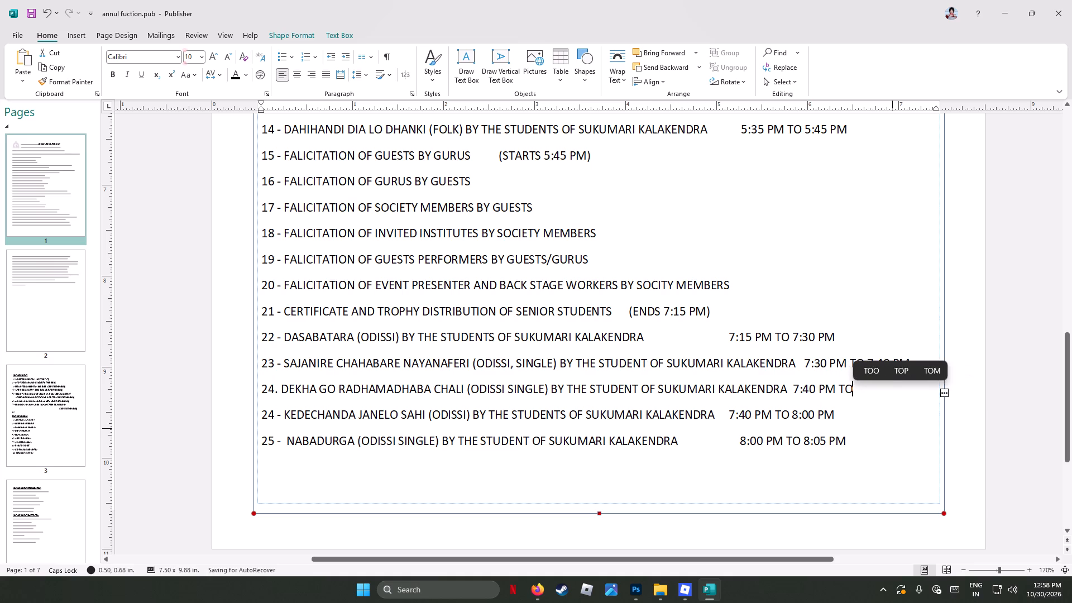
key(space)
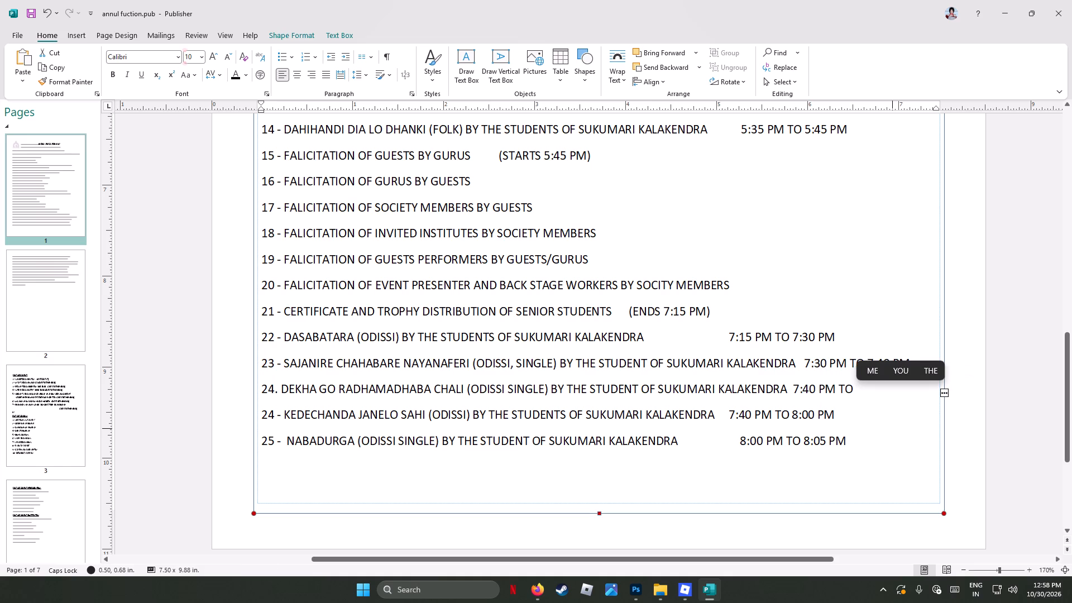
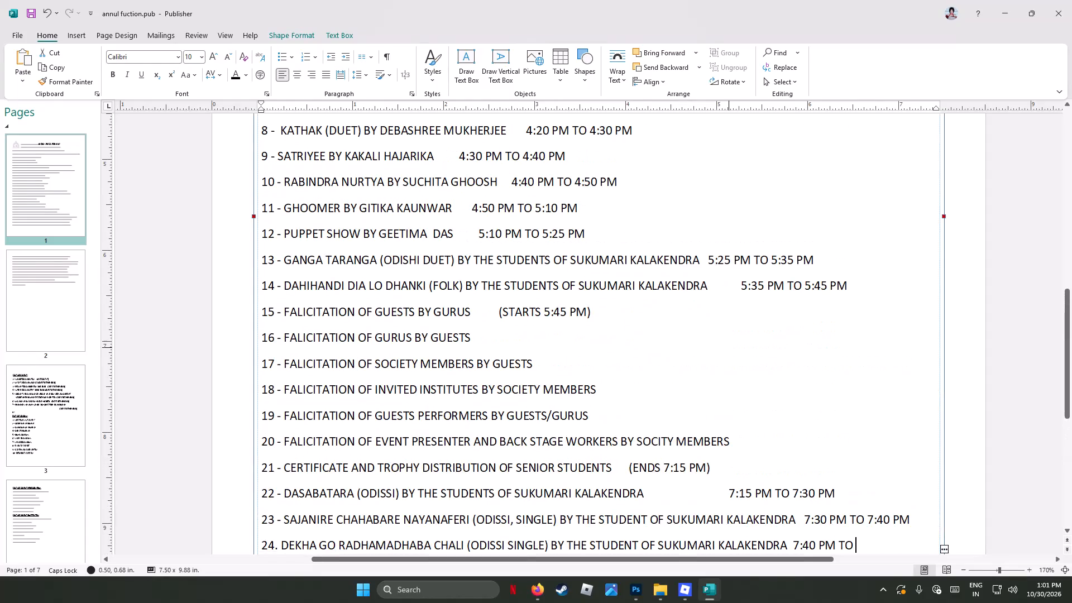
Review the agenda entries and their time slots on page 2 and throughout page 1, down to the NABADURGA item.
scroll(726, 351, up, 2)
click(39, 285)
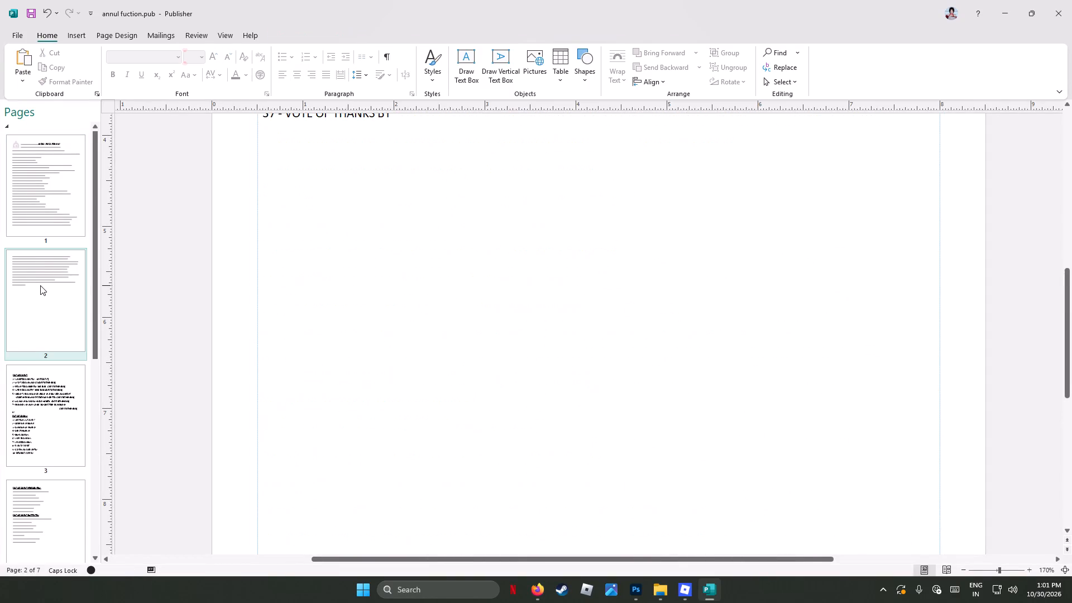
scroll(465, 396, up, 12)
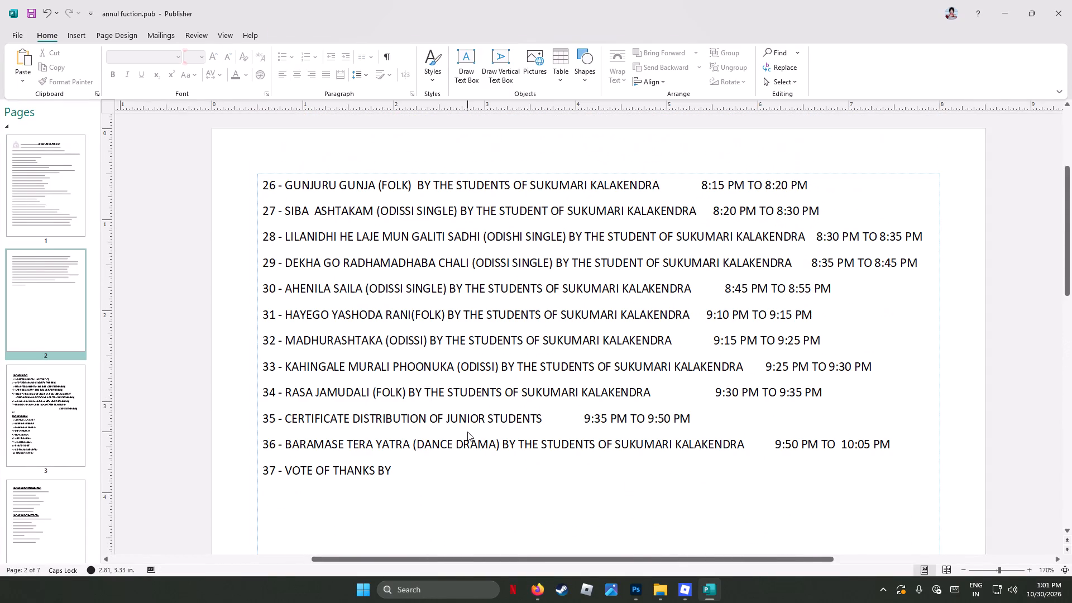
click(44, 207)
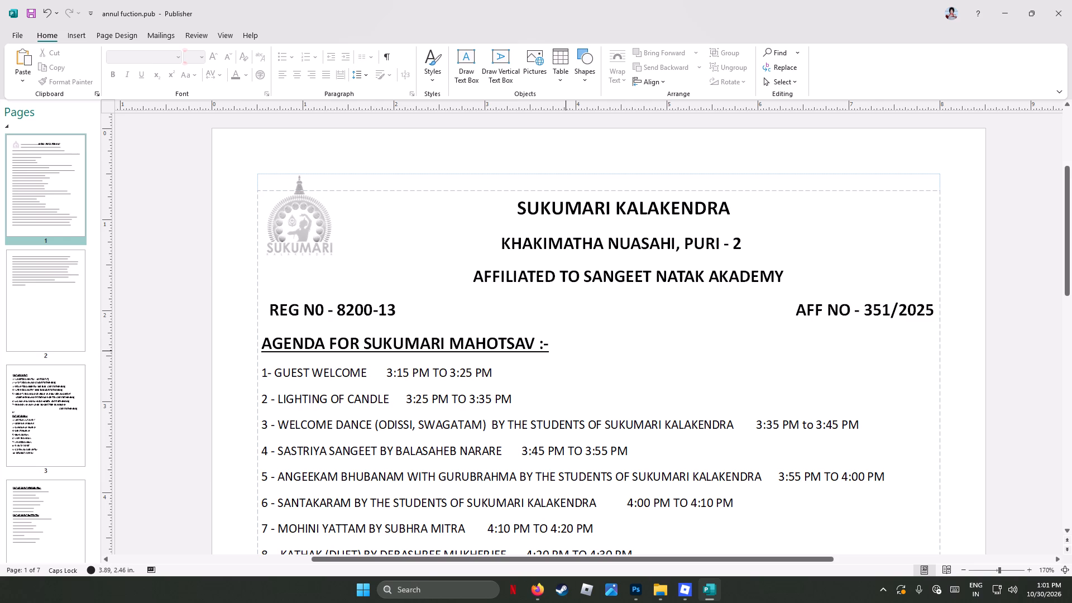
scroll(564, 381, down, 1)
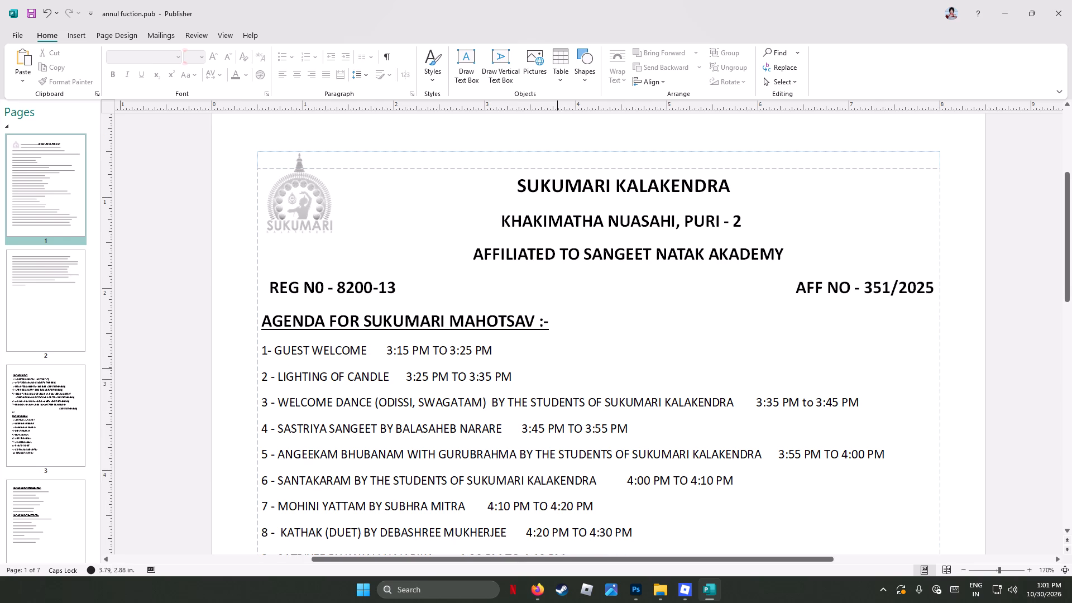
scroll(473, 405, down, 1)
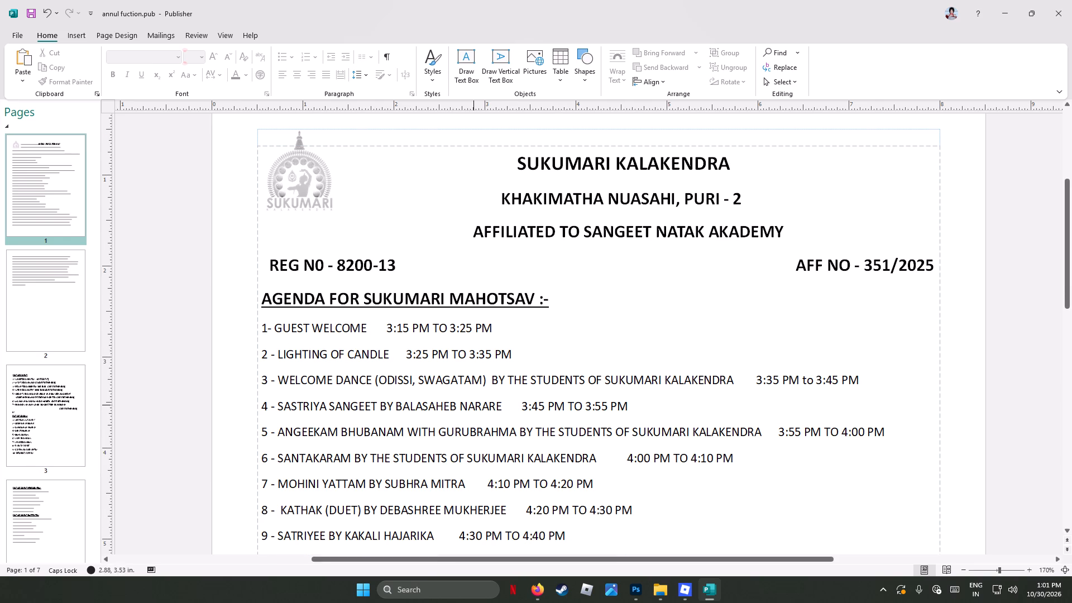
scroll(473, 405, down, 1)
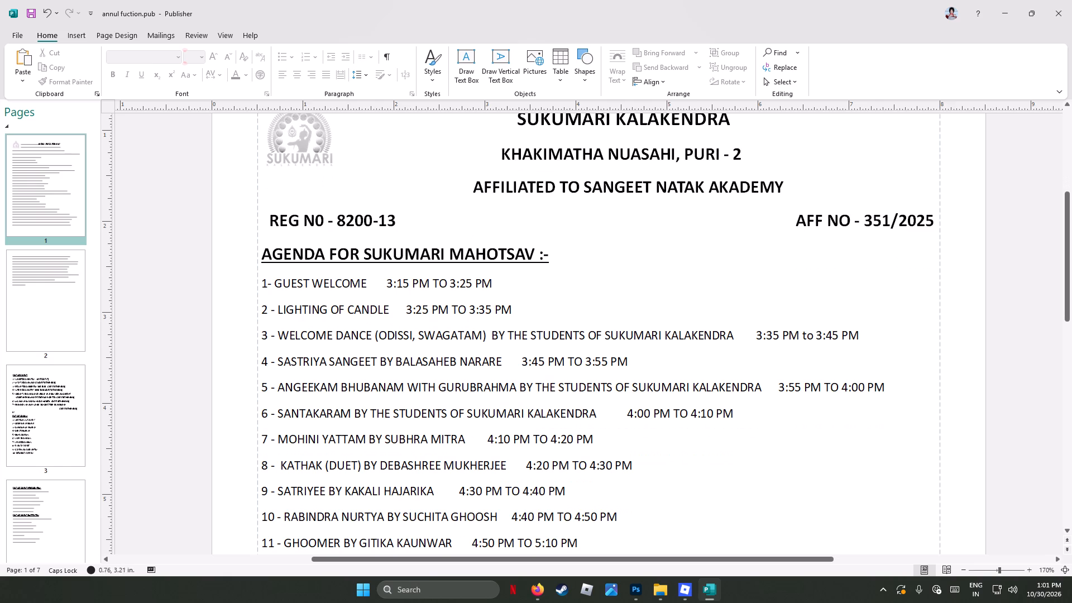
scroll(691, 473, down, 1)
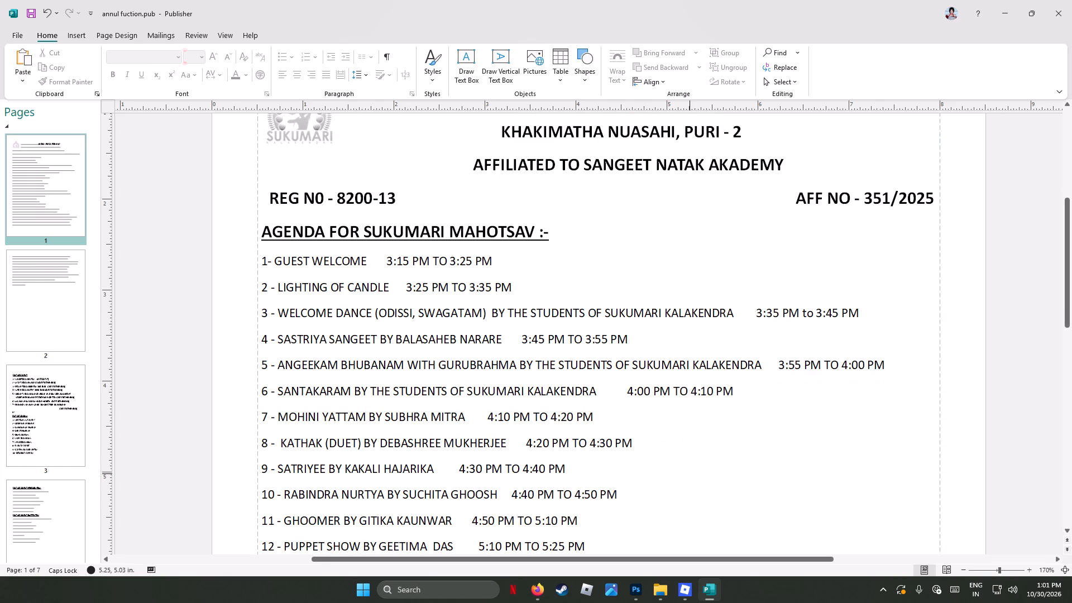
scroll(683, 474, down, 2)
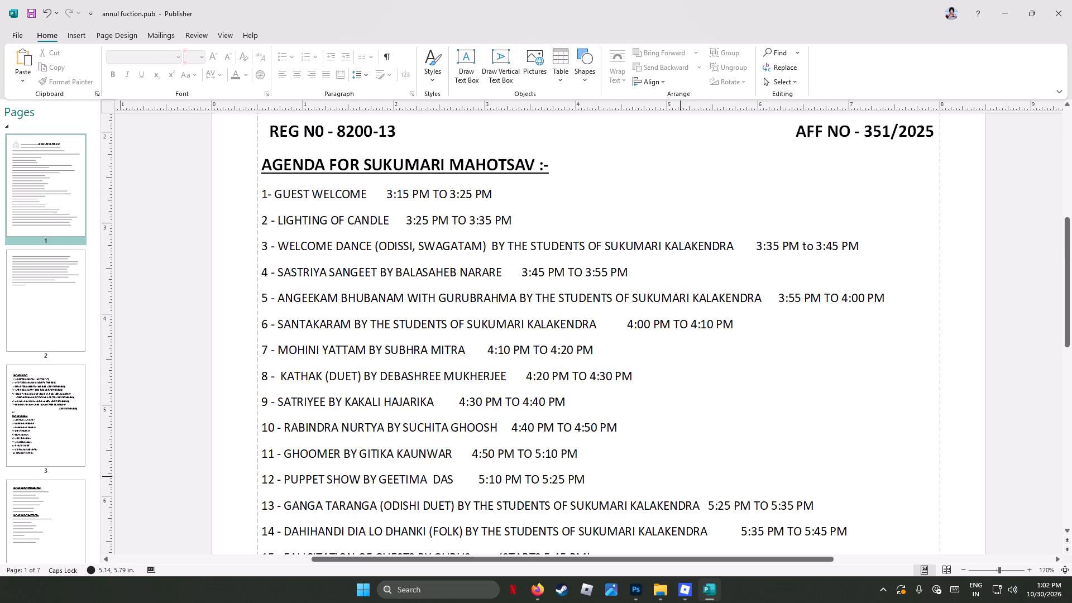
scroll(680, 476, down, 2)
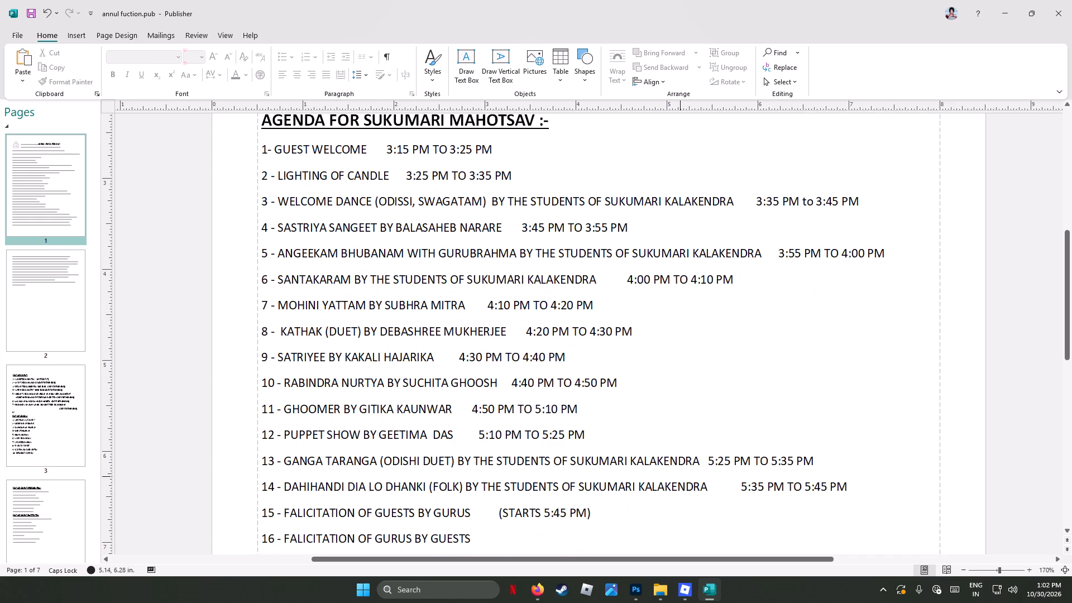
scroll(677, 477, down, 5)
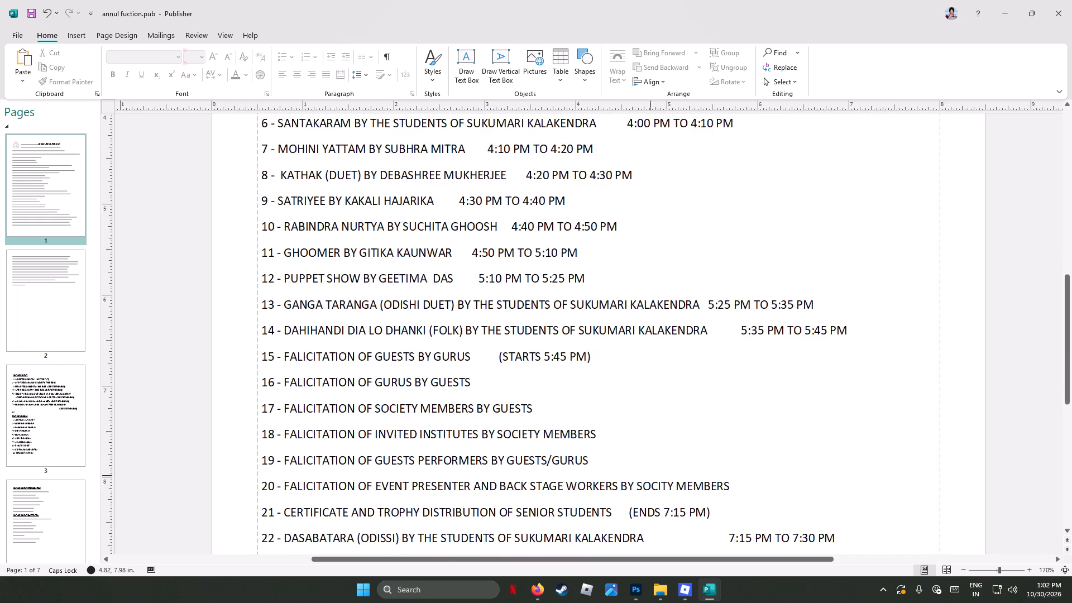
scroll(649, 475, down, 1)
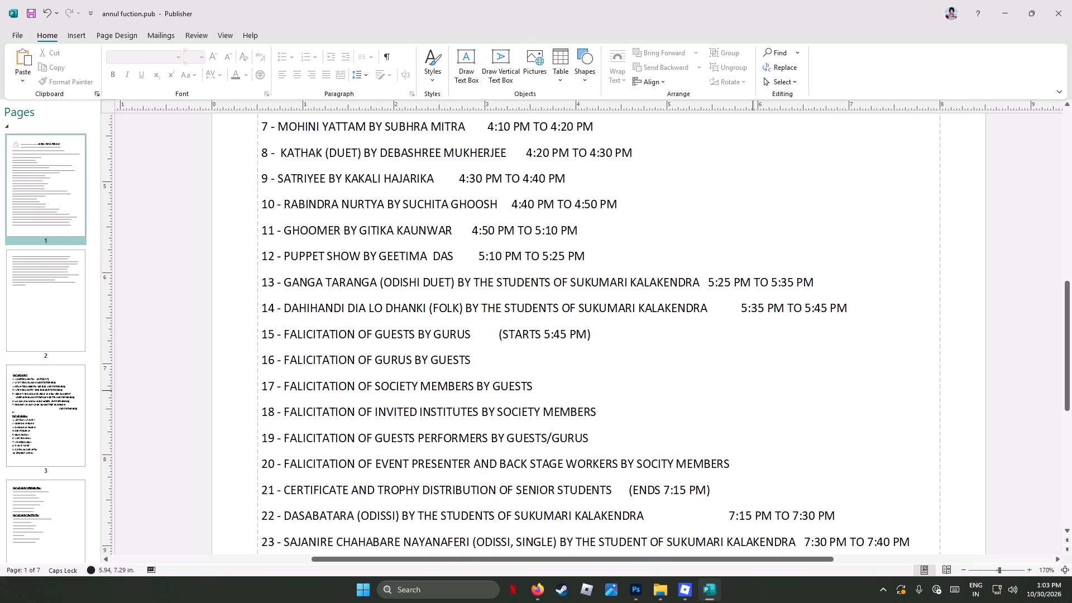
scroll(753, 390, down, 1)
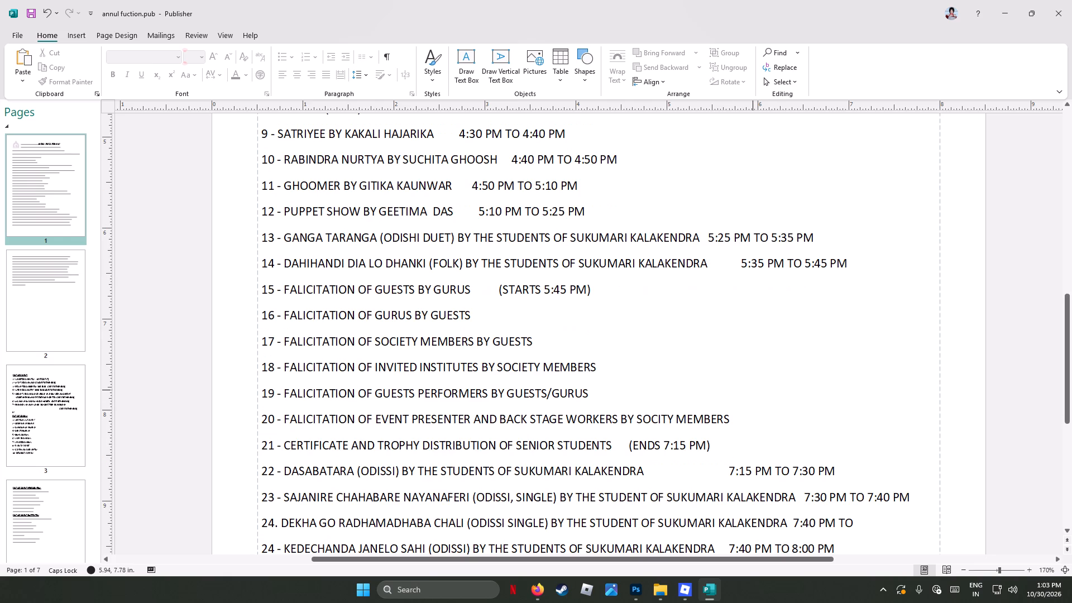
scroll(753, 390, down, 2)
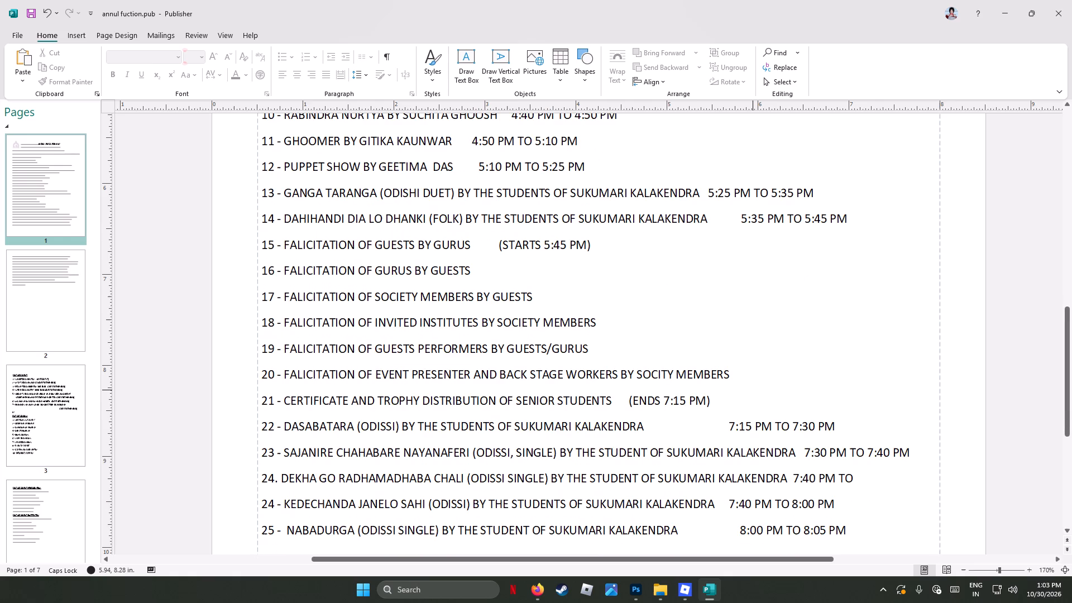
scroll(753, 390, down, 1)
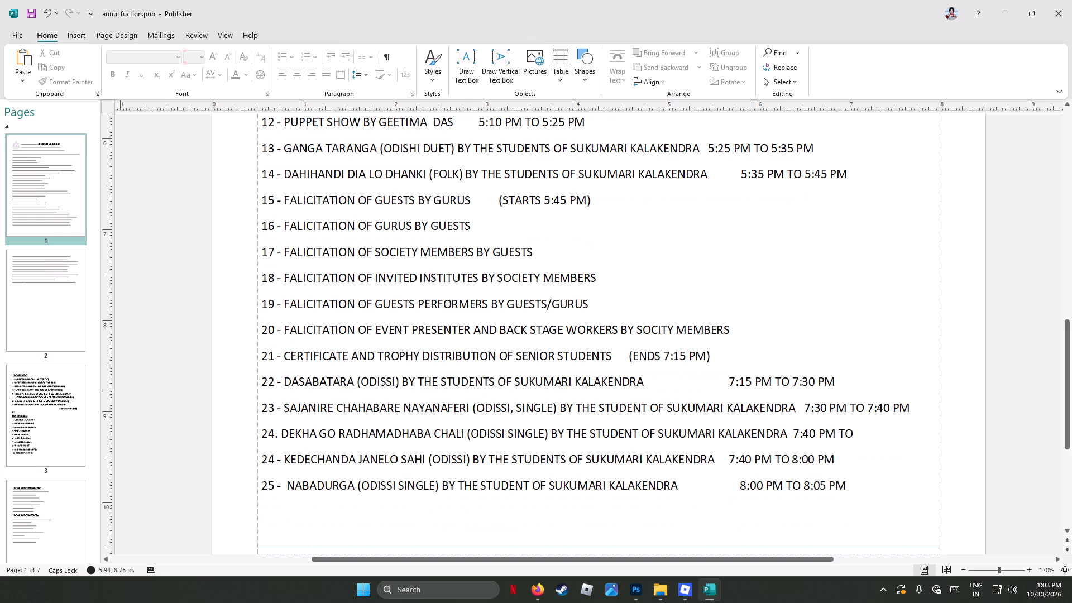
scroll(753, 390, down, 1)
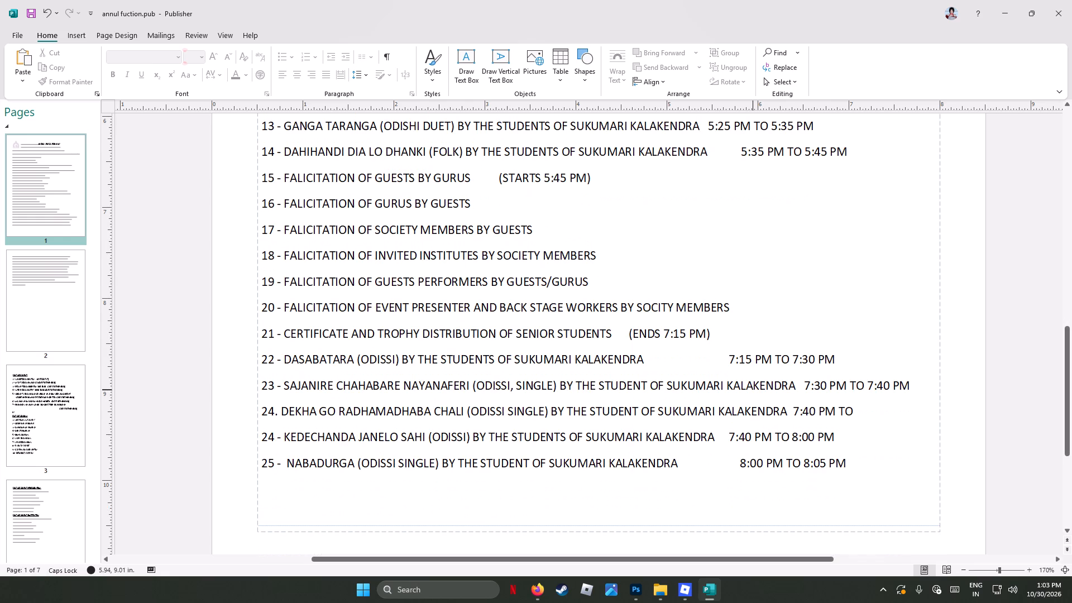
scroll(753, 390, down, 1)
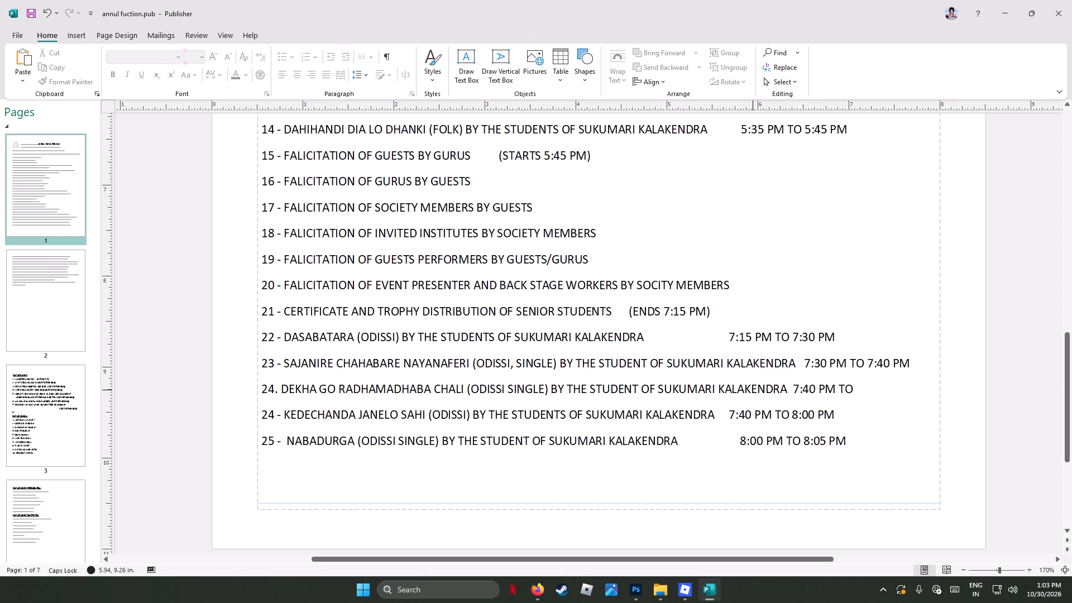
scroll(753, 390, down, 1)
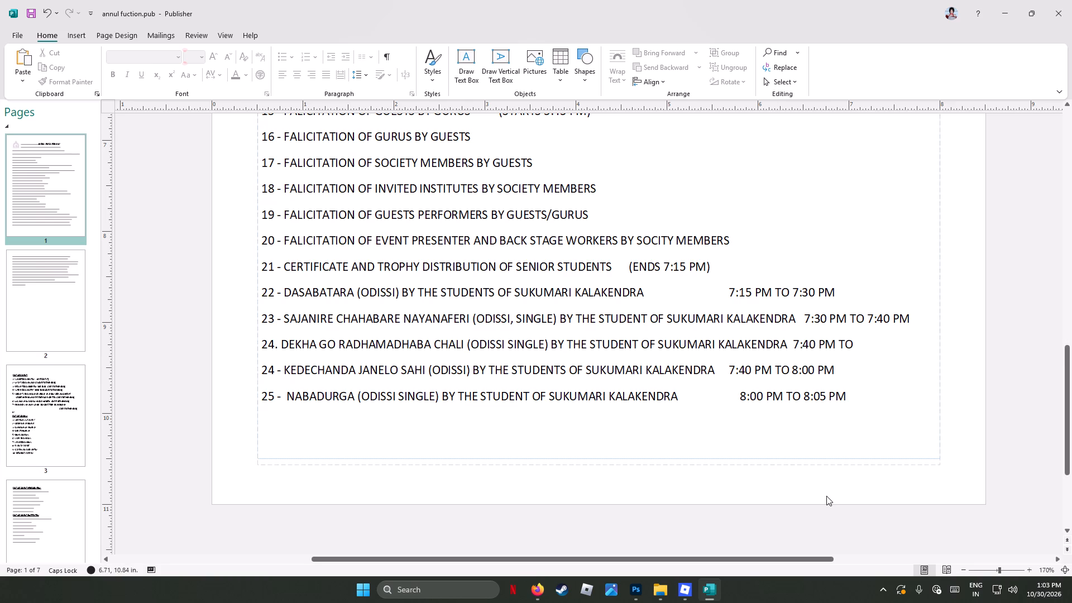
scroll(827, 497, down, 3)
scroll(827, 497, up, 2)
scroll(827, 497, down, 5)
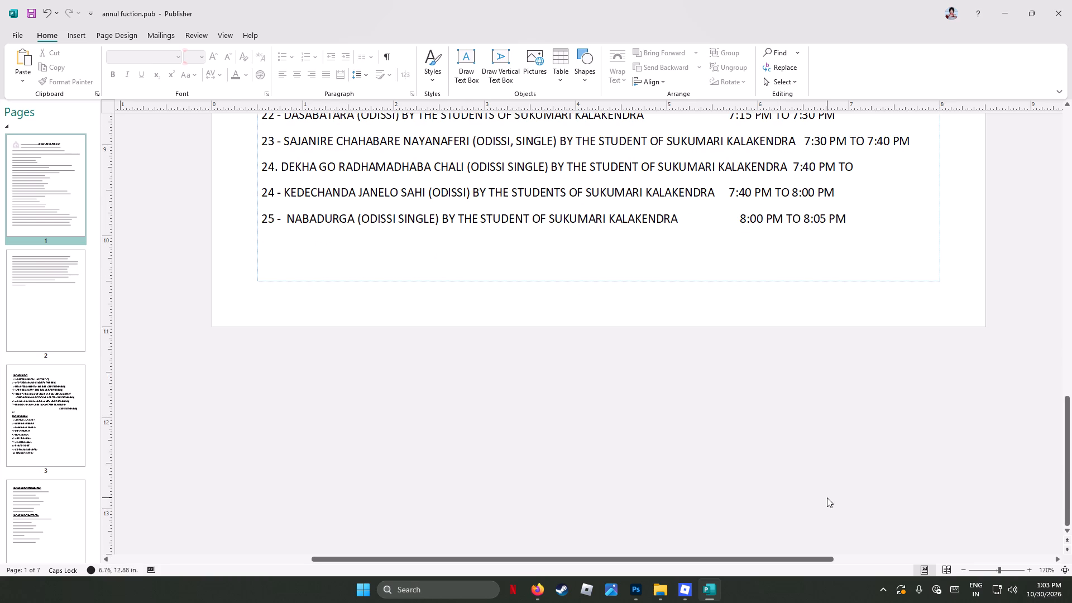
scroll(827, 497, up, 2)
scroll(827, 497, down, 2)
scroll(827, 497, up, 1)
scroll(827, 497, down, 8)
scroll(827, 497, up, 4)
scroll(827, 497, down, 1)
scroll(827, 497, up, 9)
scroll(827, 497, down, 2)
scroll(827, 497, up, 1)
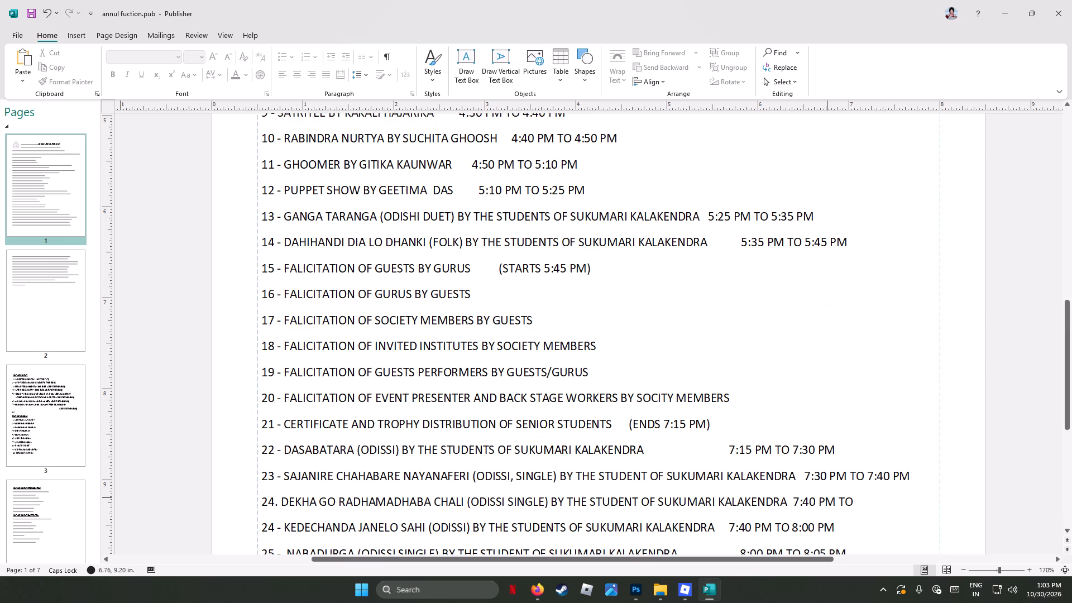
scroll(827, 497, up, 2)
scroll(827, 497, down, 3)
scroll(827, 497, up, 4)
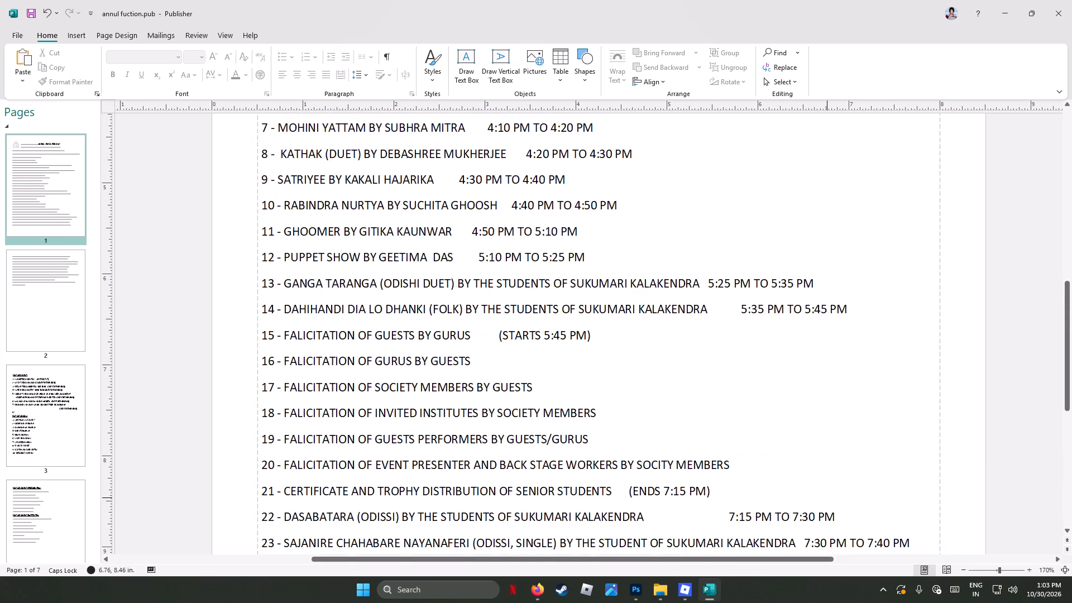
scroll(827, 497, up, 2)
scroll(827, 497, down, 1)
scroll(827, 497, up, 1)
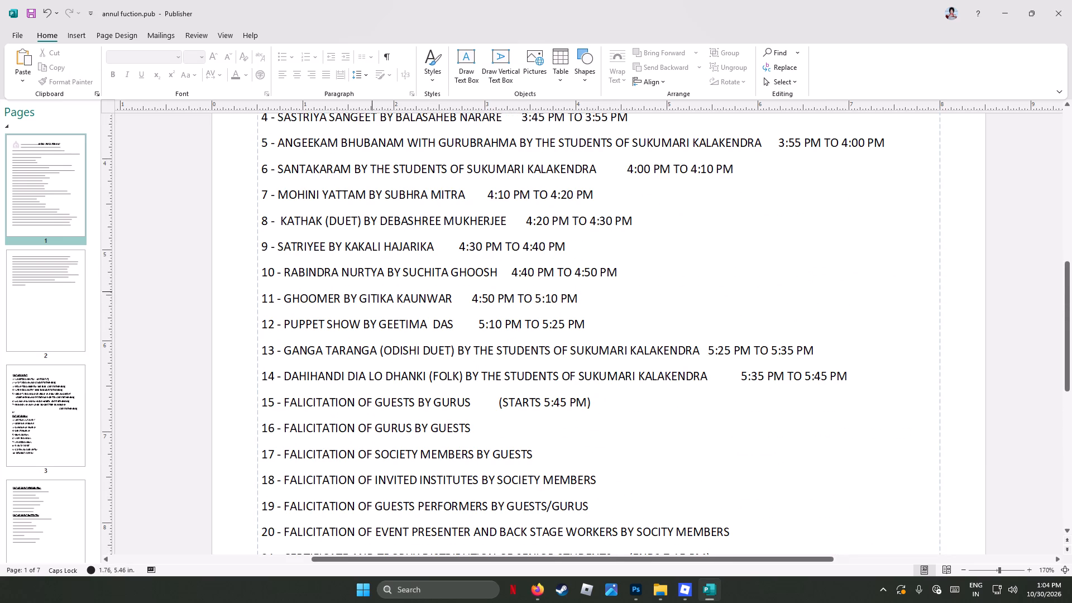
Delete the DEKHA GO RADHAMADHABA CHALI entry text, through SUKUMARI KALAKENDRA, from item 29 on page 2, keeping its number and time slot.
click(33, 320)
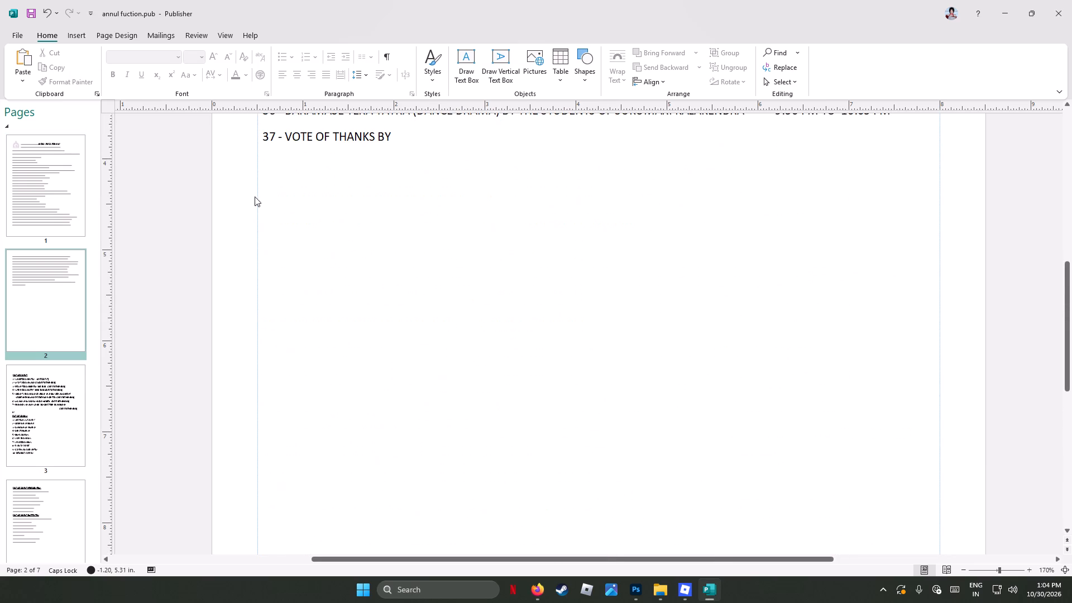
scroll(327, 142, up, 7)
scroll(327, 142, down, 1)
scroll(327, 142, up, 3)
scroll(327, 142, down, 1)
scroll(327, 142, up, 2)
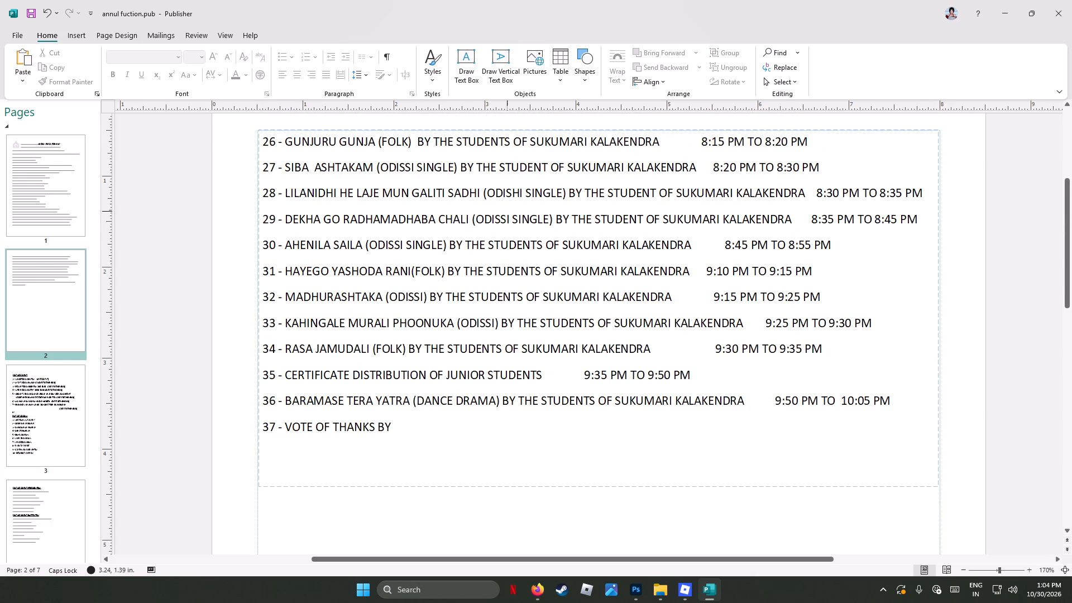
scroll(506, 212, up, 2)
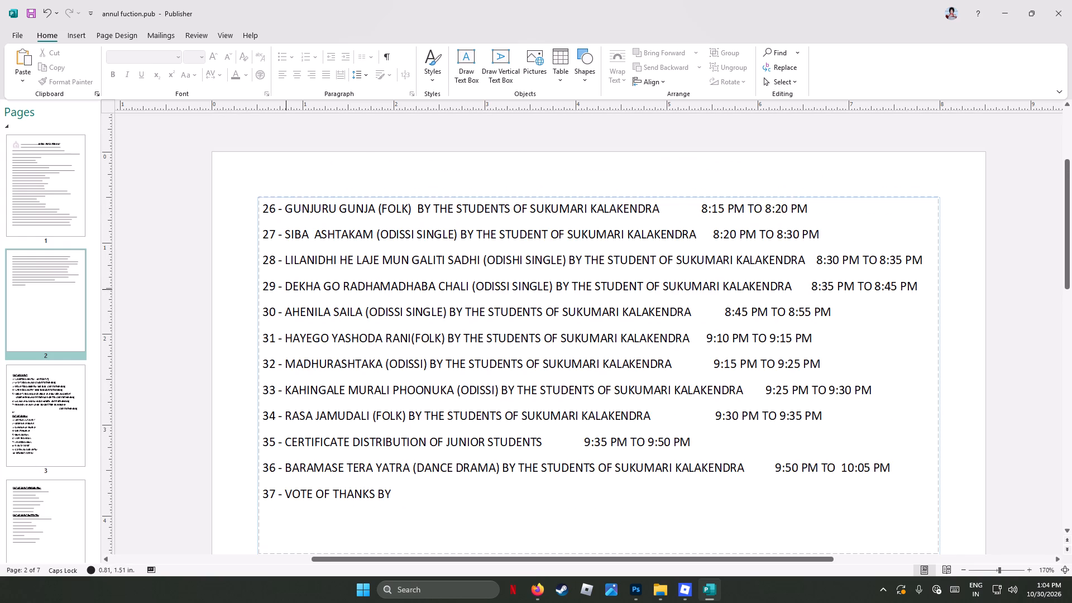
drag(286, 289, 427, 277)
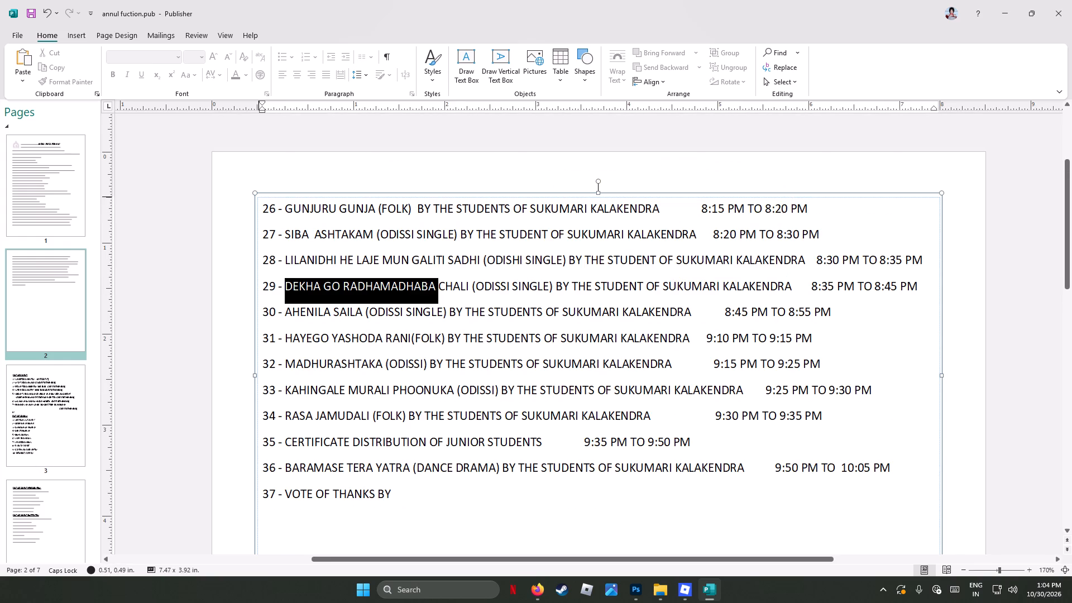
drag(427, 277, 619, 267)
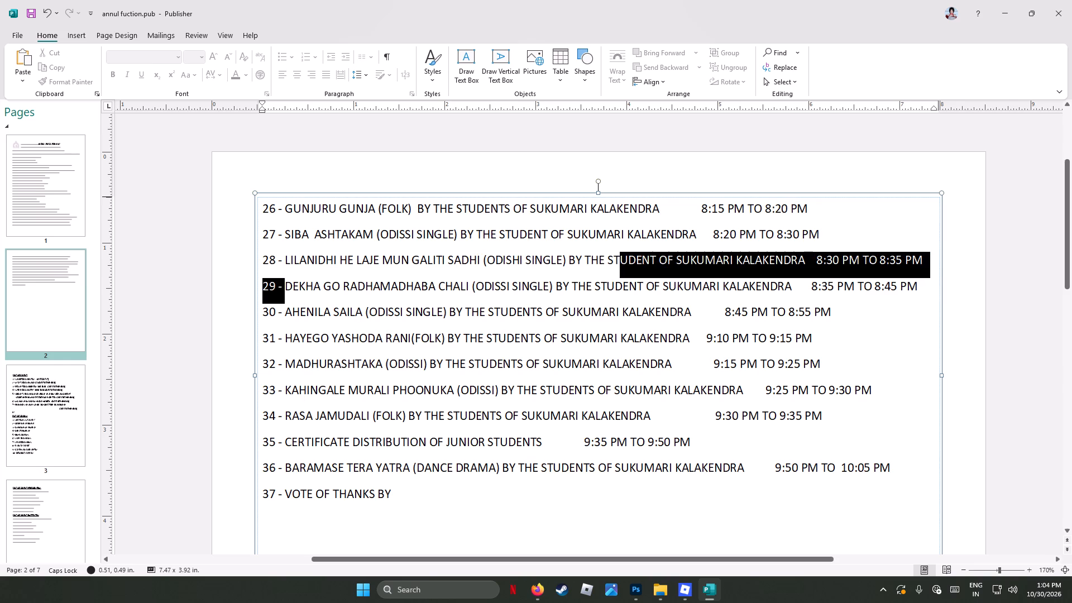
drag(619, 267, 826, 280)
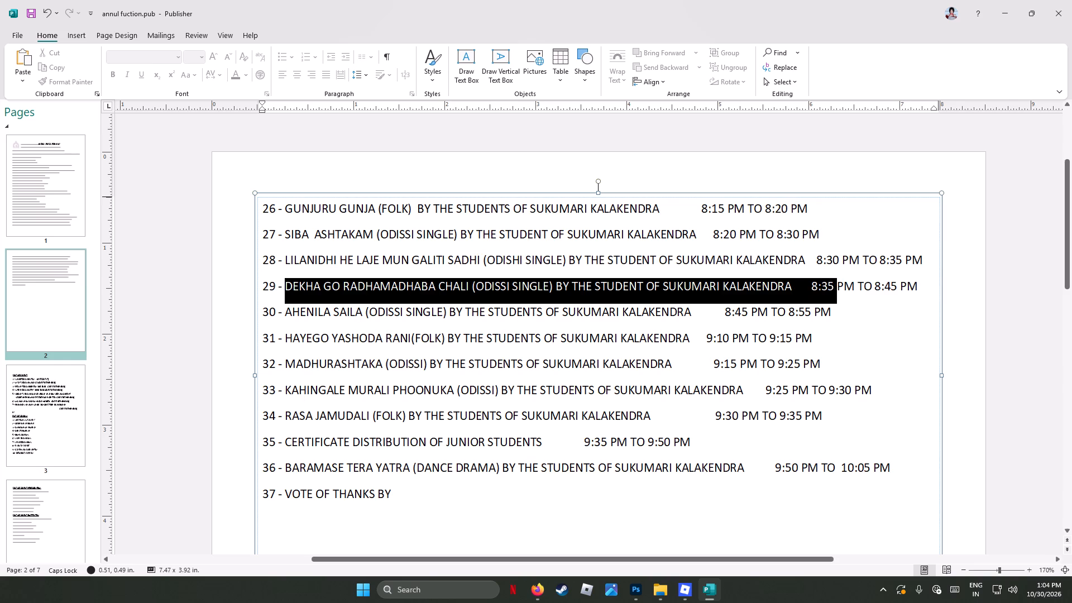
drag(826, 280, 819, 307)
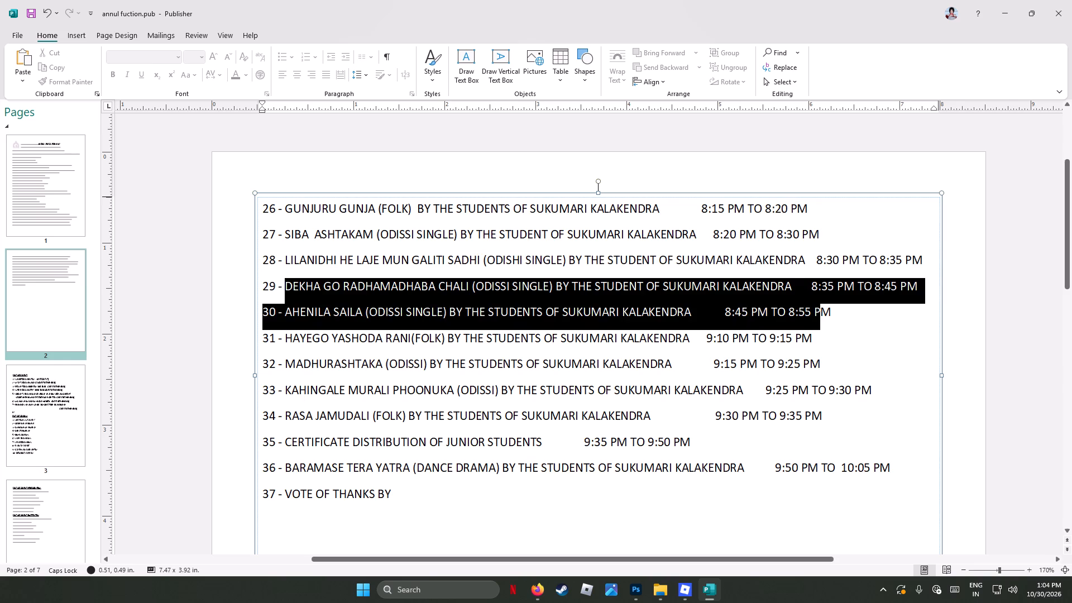
drag(819, 307, 804, 300)
key(BackSpace)
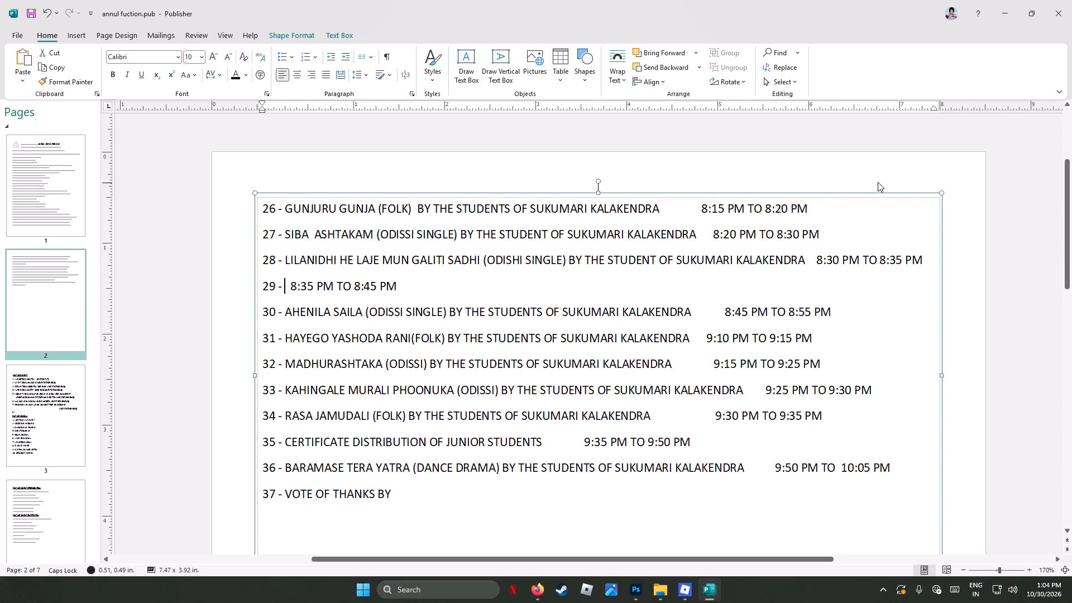
Return to page 1 and examine the closing agenda entries around the new DEKHA GO RADHAMADHABA CHALI line.
scroll(622, 327, up, 1)
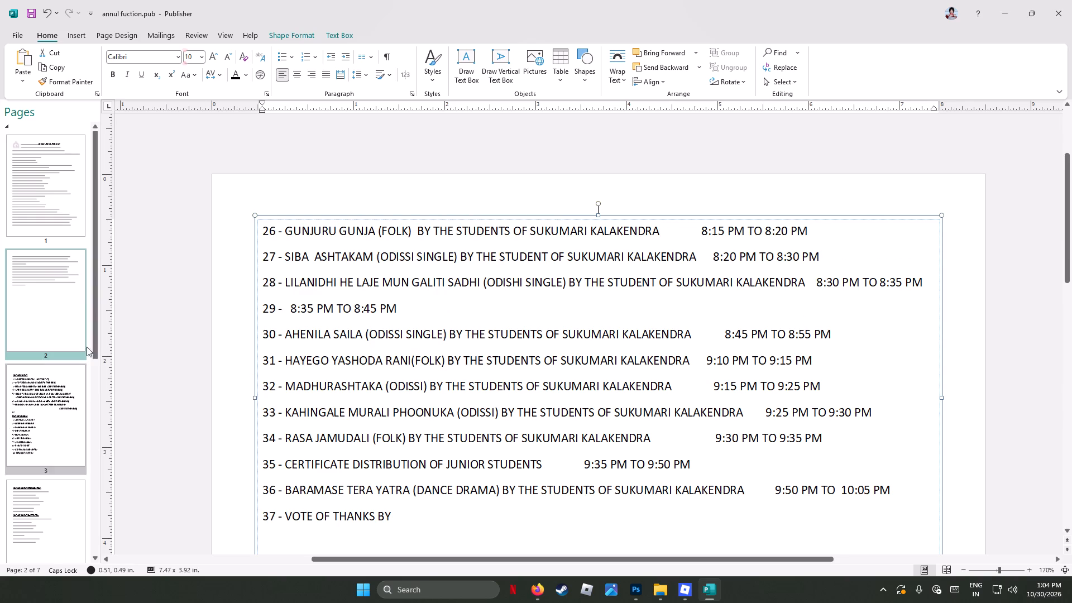
click(68, 211)
scroll(360, 212, down, 5)
scroll(368, 244, up, 4)
scroll(367, 251, down, 3)
scroll(367, 256, up, 3)
scroll(367, 256, down, 4)
scroll(366, 257, up, 3)
scroll(366, 260, down, 3)
scroll(366, 284, up, 2)
scroll(366, 284, down, 2)
scroll(366, 284, up, 1)
scroll(367, 280, down, 6)
scroll(368, 283, up, 1)
scroll(368, 283, down, 2)
scroll(368, 283, up, 2)
scroll(368, 283, down, 2)
scroll(367, 280, up, 4)
scroll(367, 280, down, 2)
scroll(375, 271, up, 1)
scroll(375, 271, down, 1)
scroll(375, 271, up, 4)
scroll(375, 271, down, 1)
scroll(375, 271, up, 3)
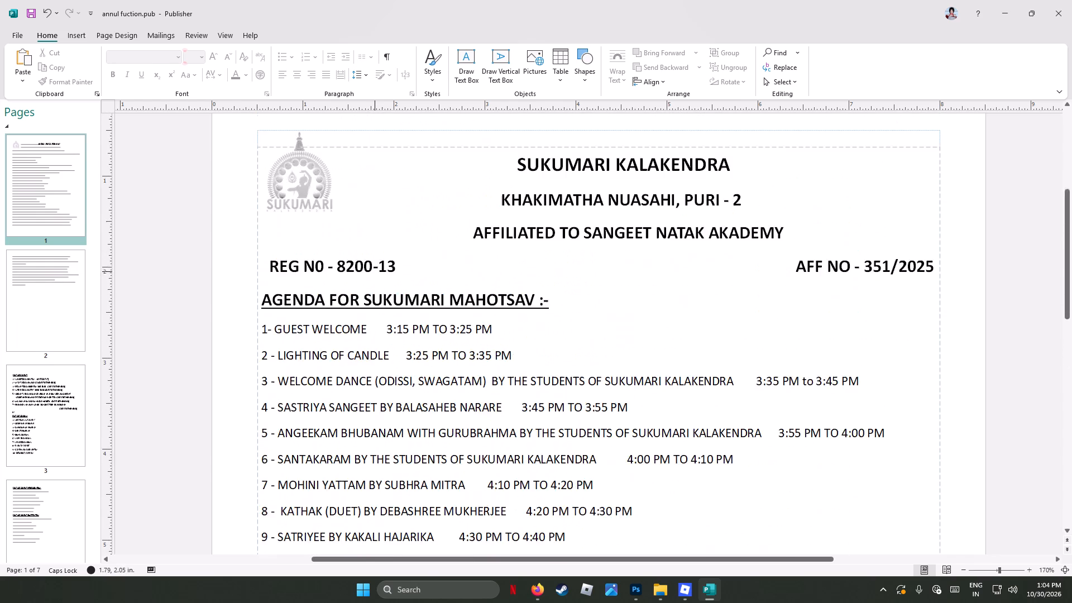
scroll(377, 265, down, 1)
scroll(377, 265, up, 4)
scroll(377, 265, down, 13)
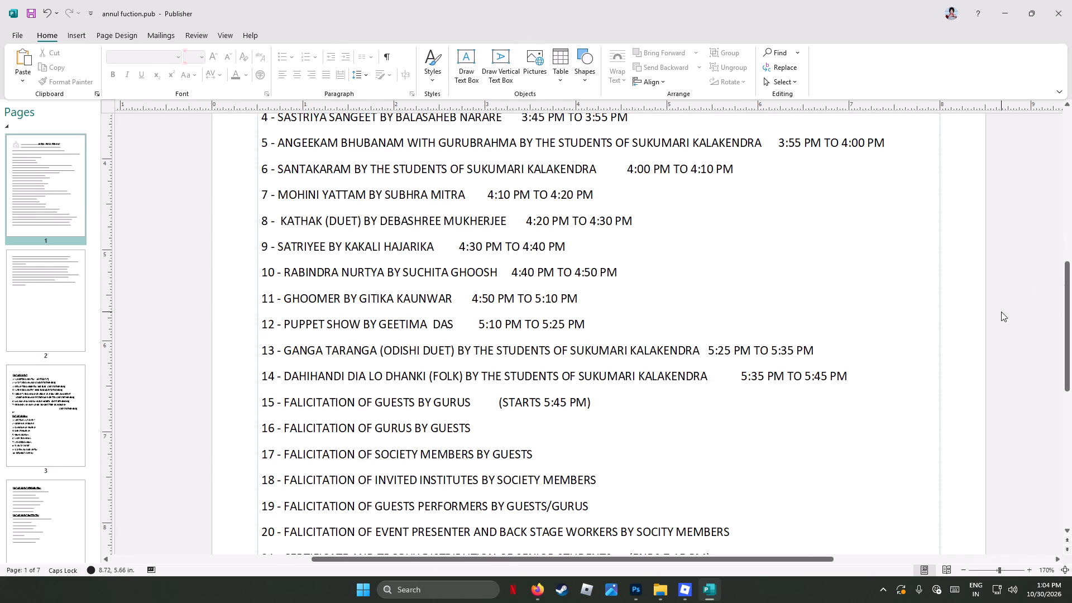
drag(1064, 304, 1070, 332)
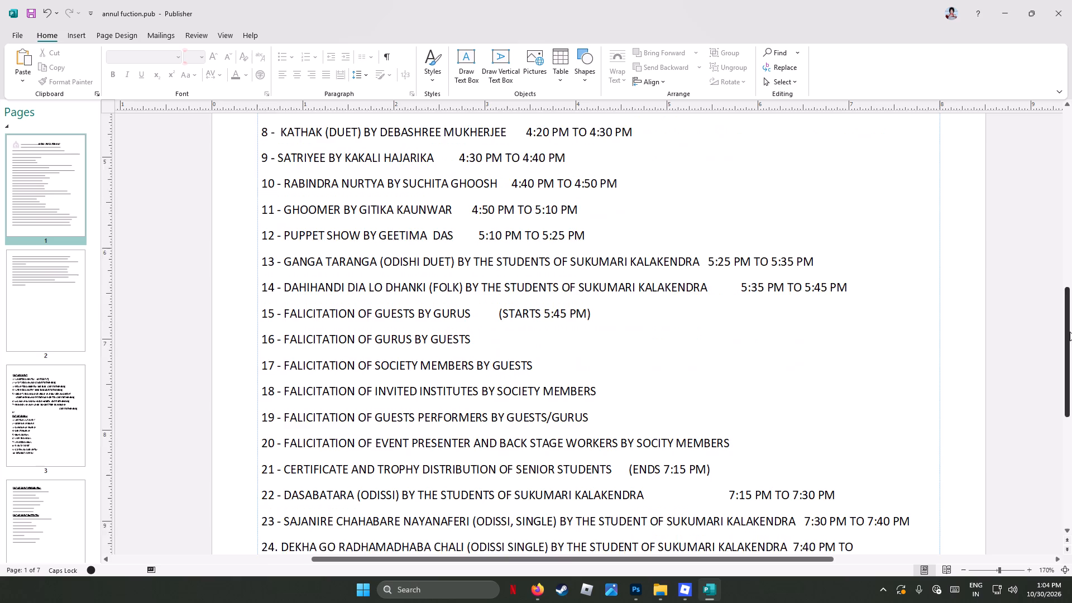
drag(1070, 332, 1071, 441)
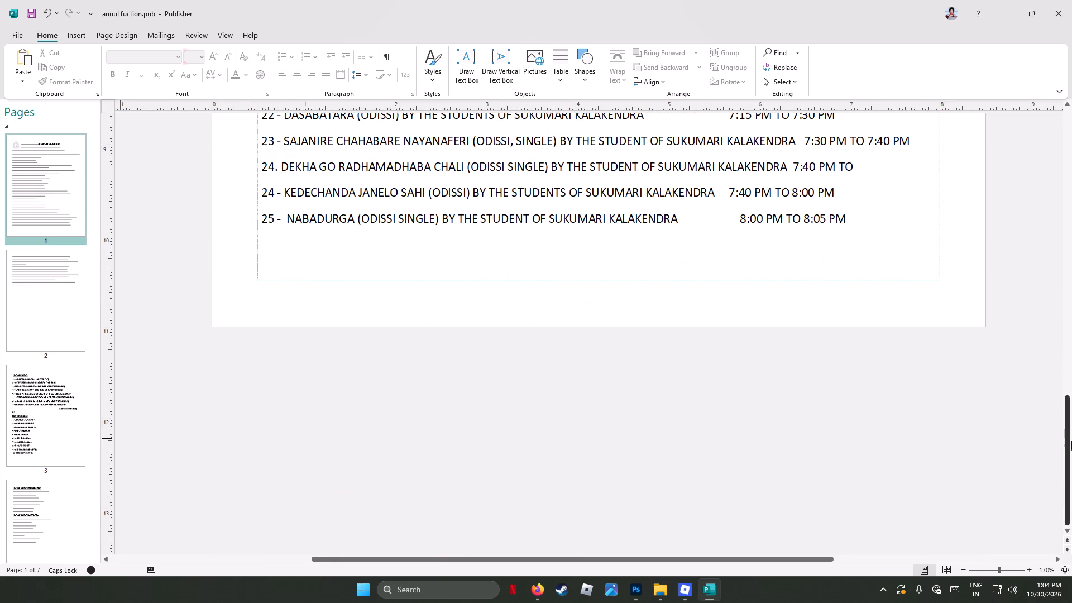
drag(1071, 441, 1071, 413)
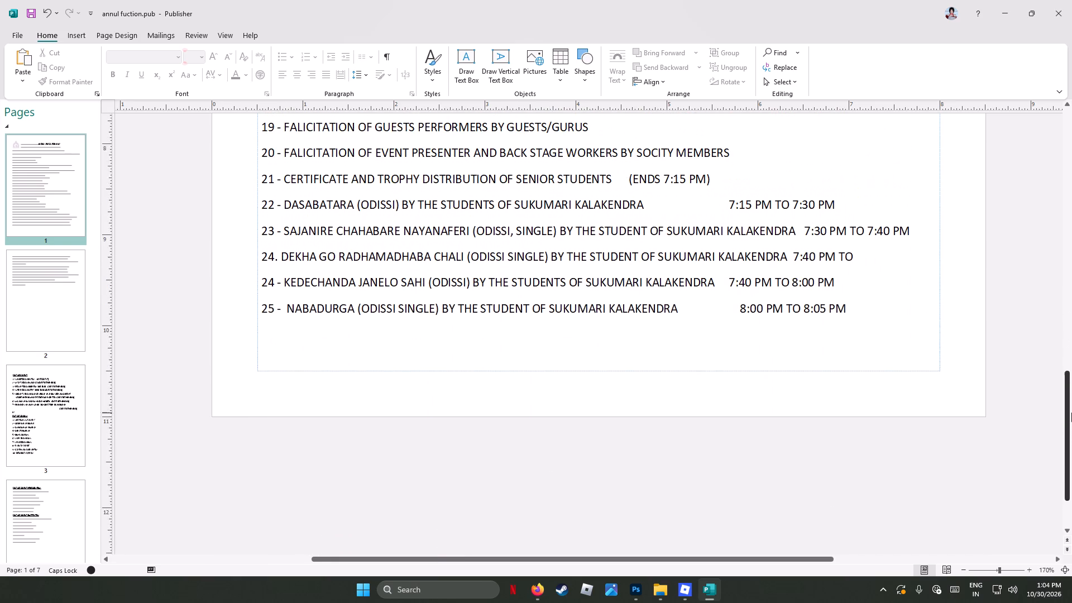
Examine the closing agenda entries on page 1, from the felicitation items through NABADURGA.
drag(1071, 413, 1071, 408)
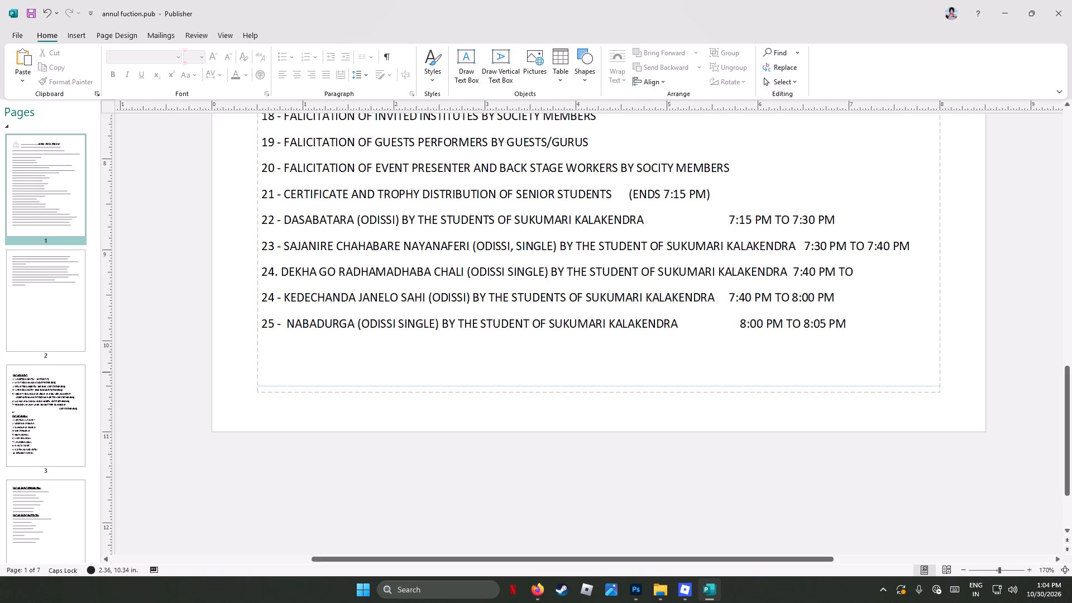
scroll(317, 365, down, 2)
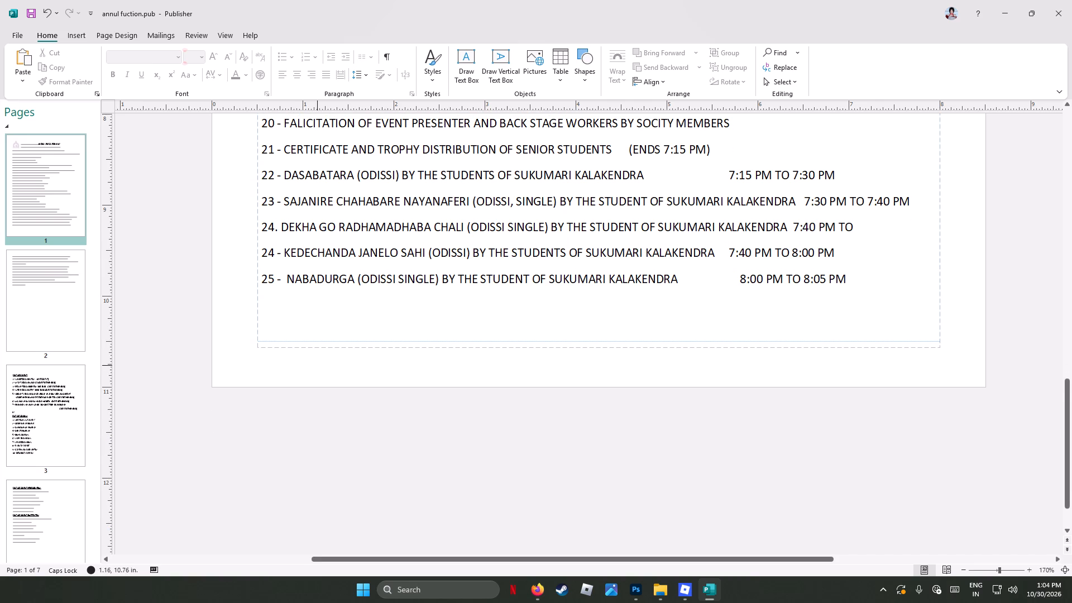
scroll(317, 365, down, 7)
scroll(323, 375, up, 2)
scroll(323, 375, down, 2)
scroll(323, 375, up, 1)
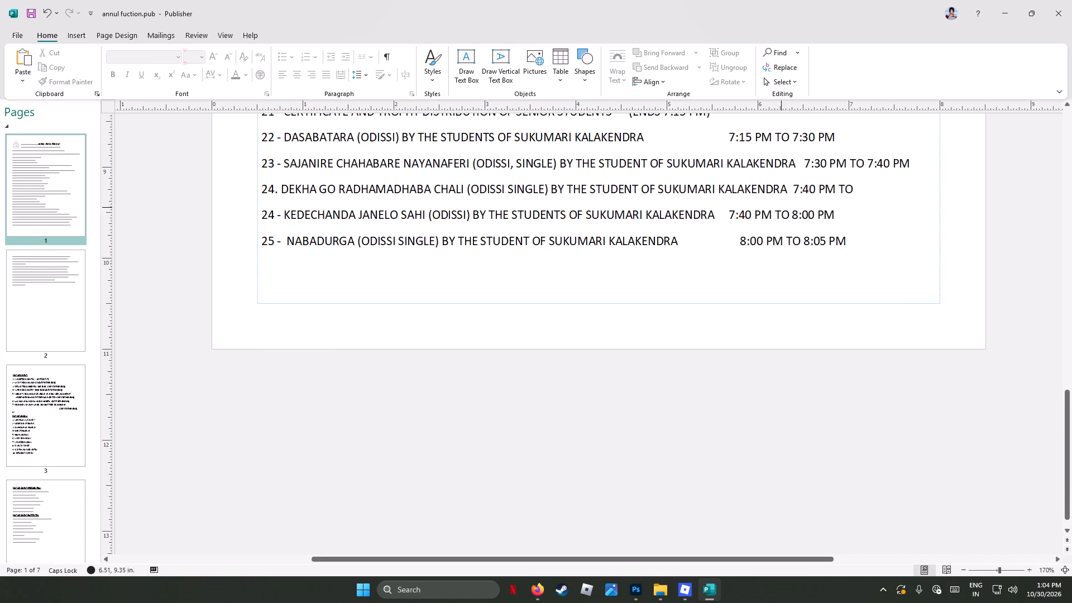
drag(1071, 409, 1071, 486)
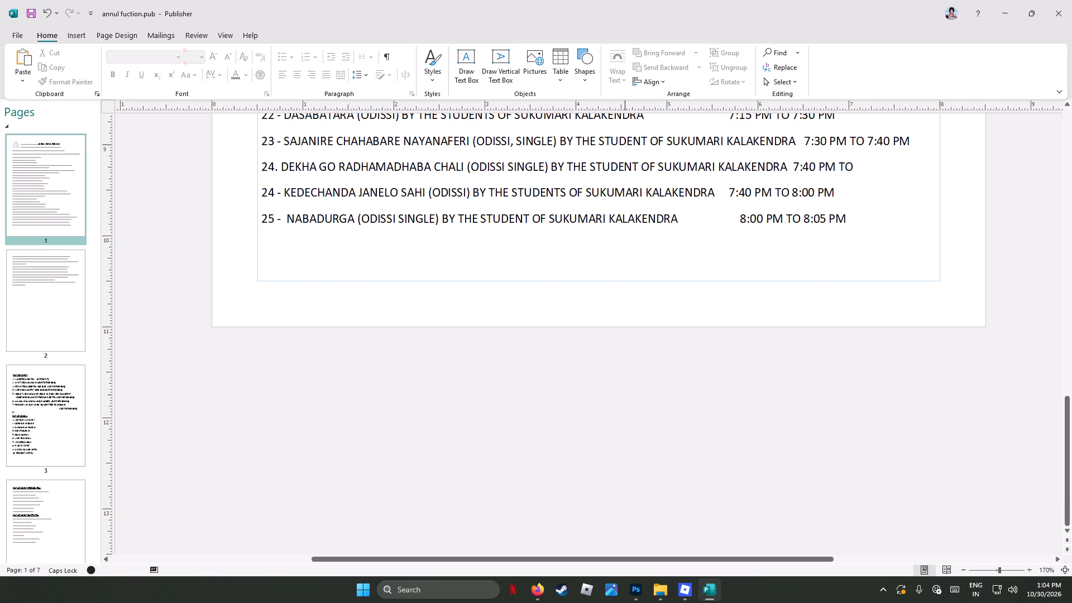
Go to page 2 and review its agenda entries and time slots, from GUNJURU GUNJA to VOTE OF THANKS.
click(22, 315)
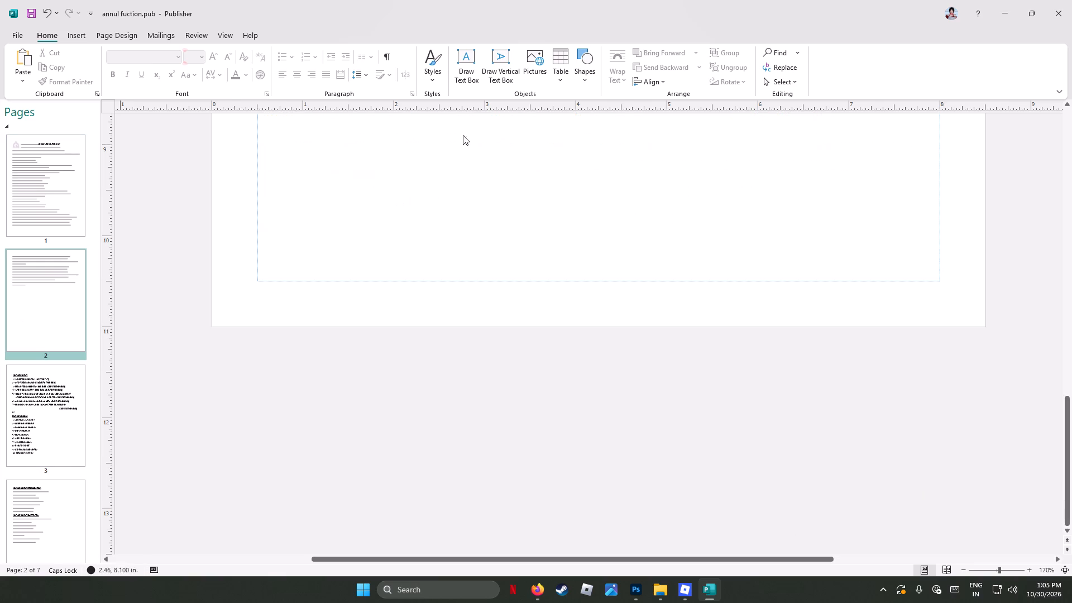
drag(1071, 419, 1045, 380)
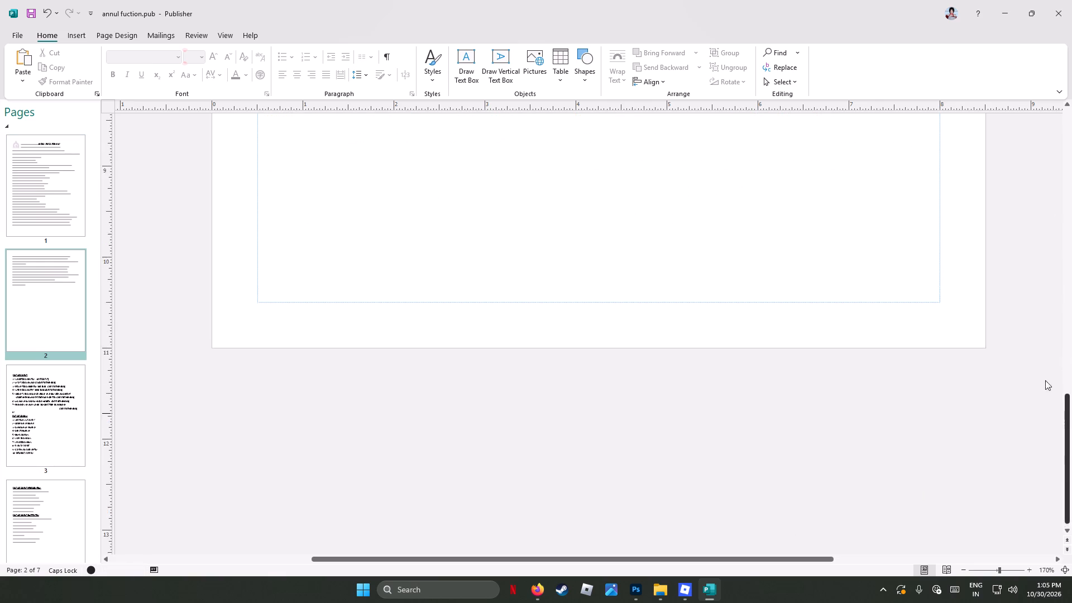
drag(1045, 380, 907, 140)
scroll(946, 245, up, 2)
scroll(946, 245, down, 1)
scroll(946, 245, up, 8)
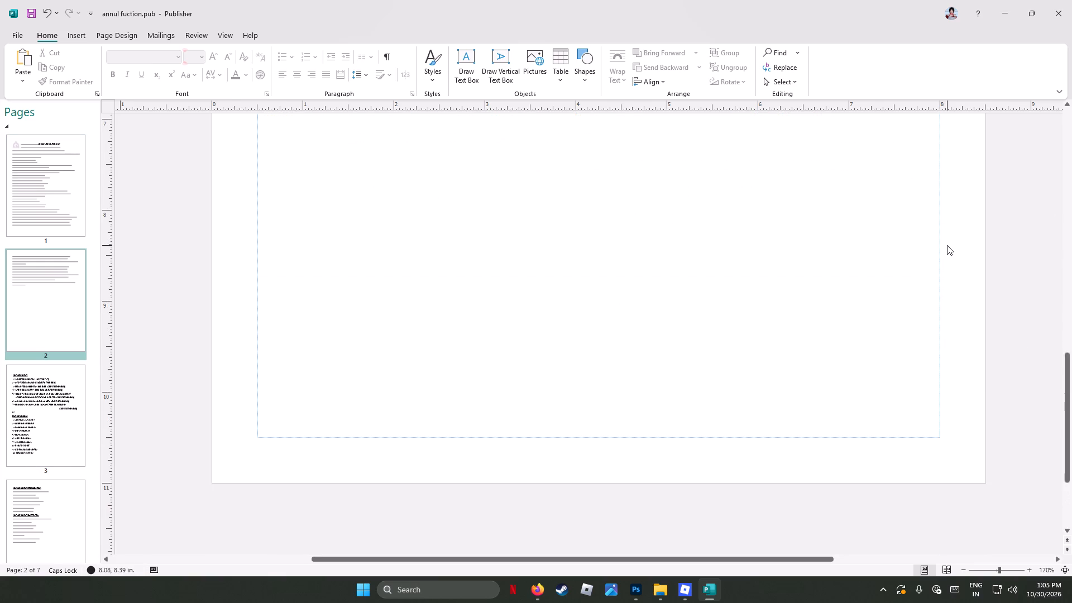
scroll(947, 245, up, 4)
scroll(947, 245, down, 1)
scroll(947, 245, up, 3)
scroll(947, 245, down, 14)
scroll(947, 245, up, 12)
scroll(947, 245, down, 5)
scroll(947, 245, up, 2)
scroll(947, 245, down, 1)
scroll(947, 245, up, 5)
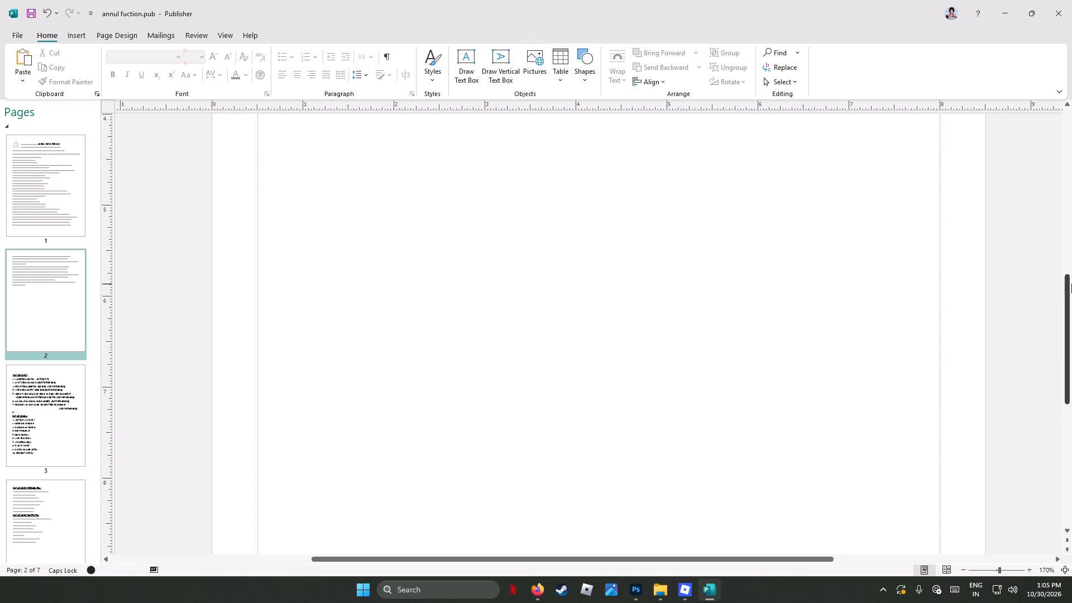
drag(1065, 301, 986, 162)
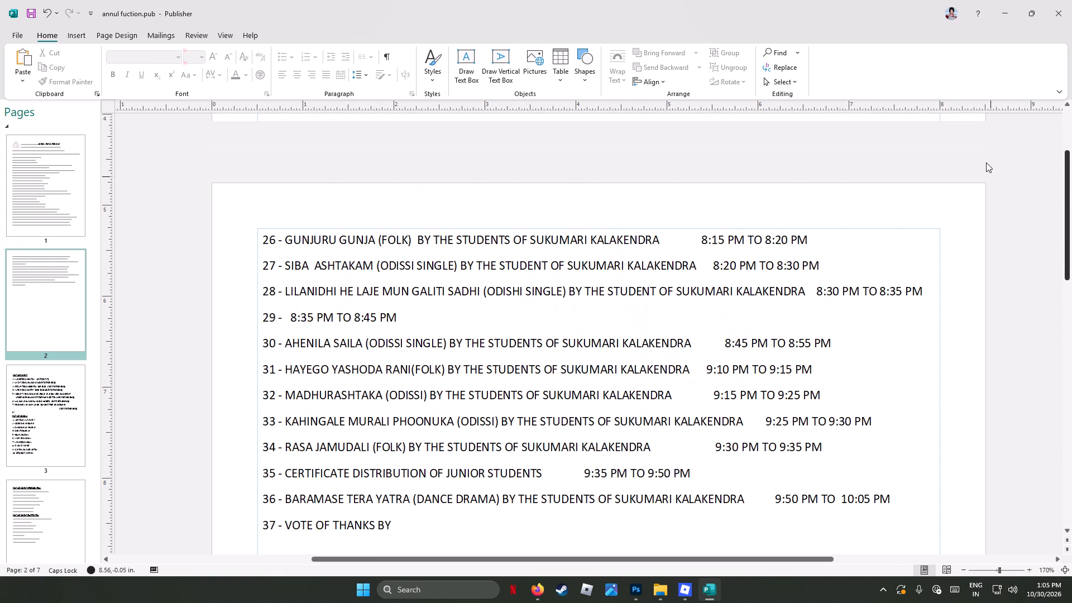
drag(986, 162, 968, 122)
drag(1071, 300, 1042, 198)
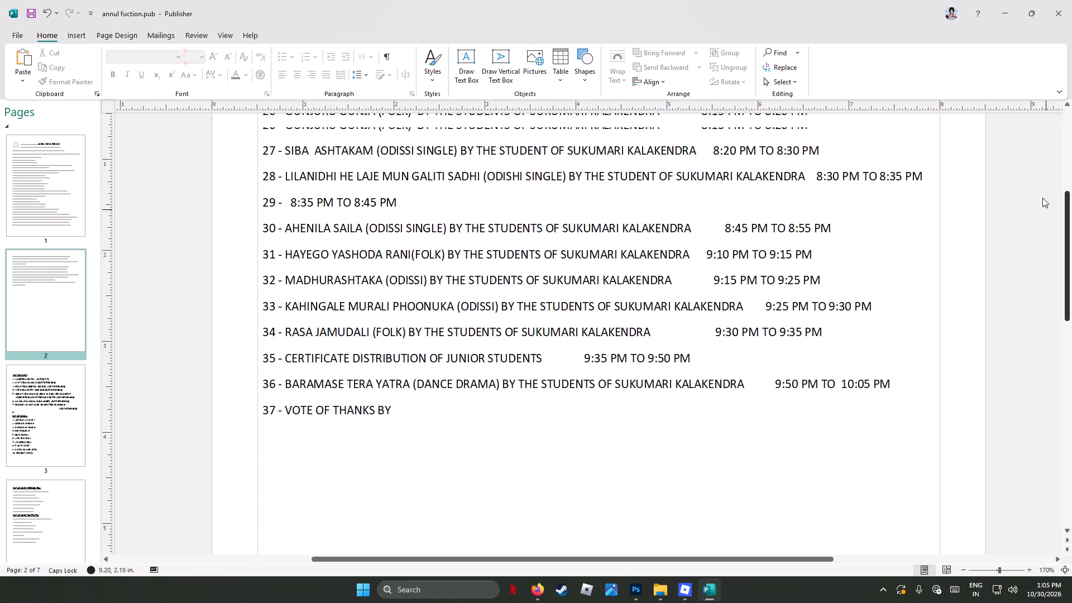
drag(1042, 198, 1033, 193)
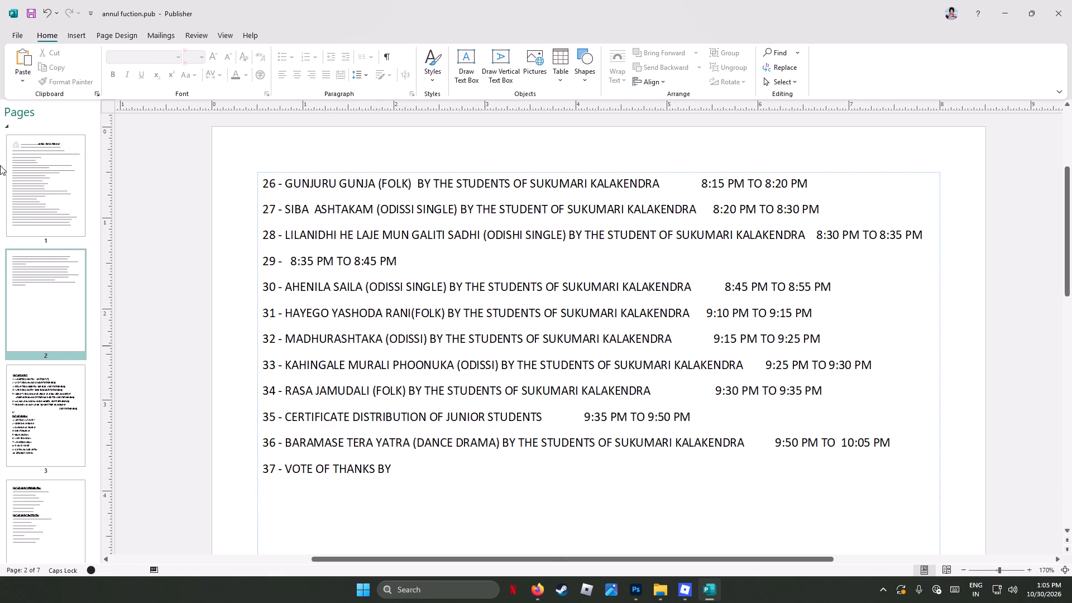
Return to page 1 and review the agenda from GUEST WELCOME through NABADURGA, checking the performance order and time slots.
click(65, 188)
scroll(330, 300, up, 2)
scroll(330, 305, down, 1)
scroll(339, 329, up, 3)
scroll(339, 330, down, 4)
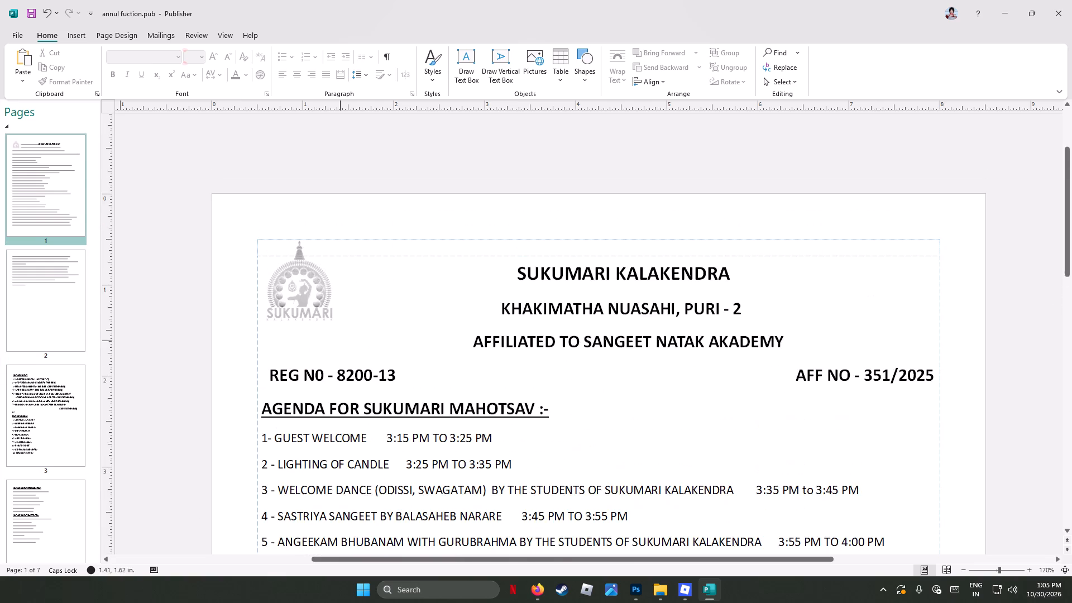
scroll(340, 341, down, 1)
scroll(340, 341, up, 3)
scroll(340, 341, down, 7)
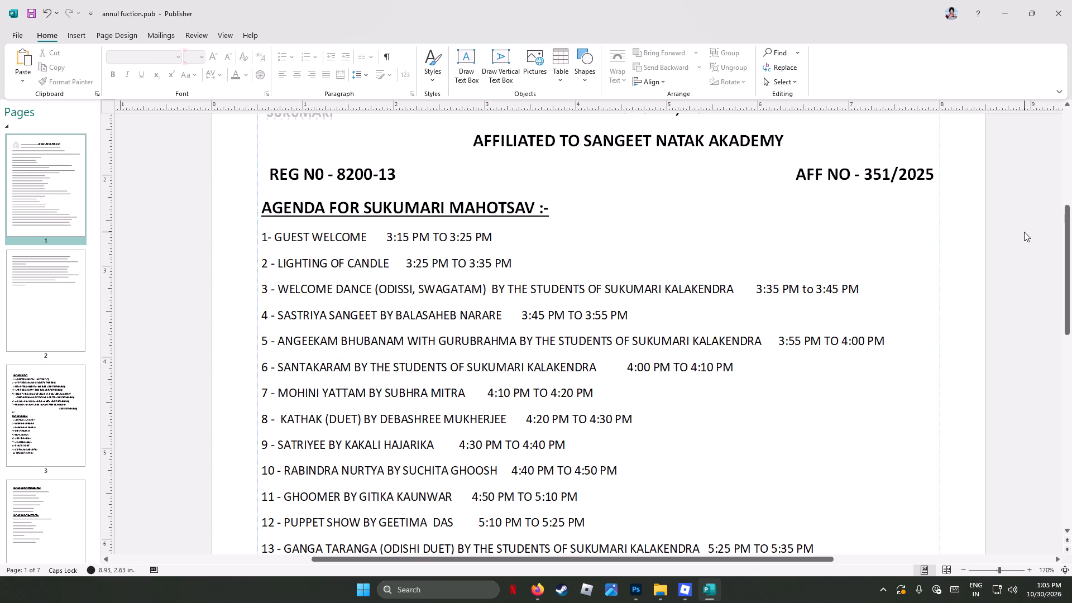
drag(1071, 244, 1071, 362)
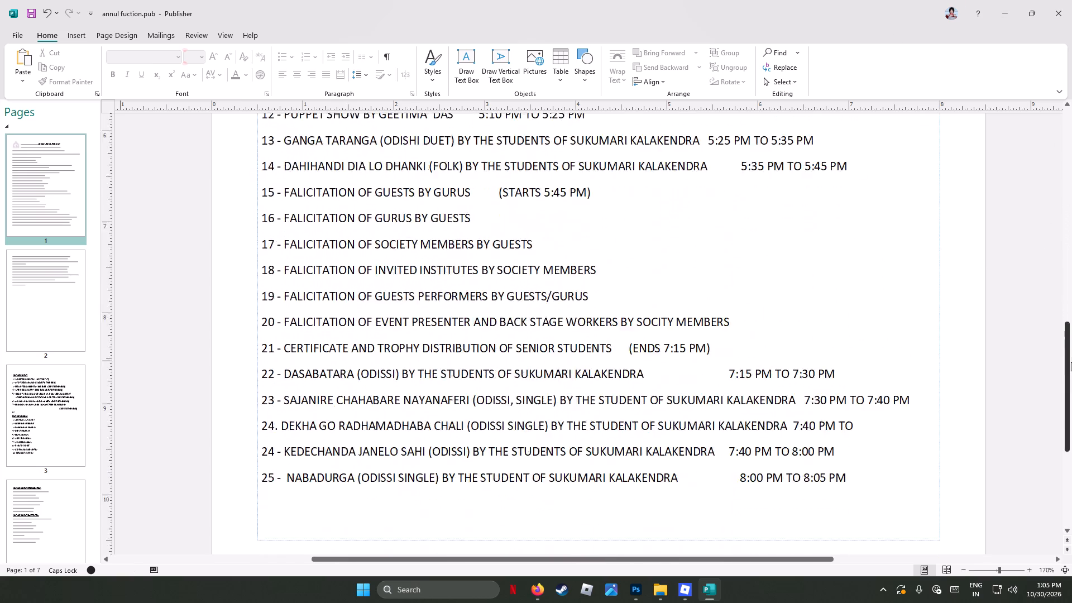
drag(1071, 362, 1062, 376)
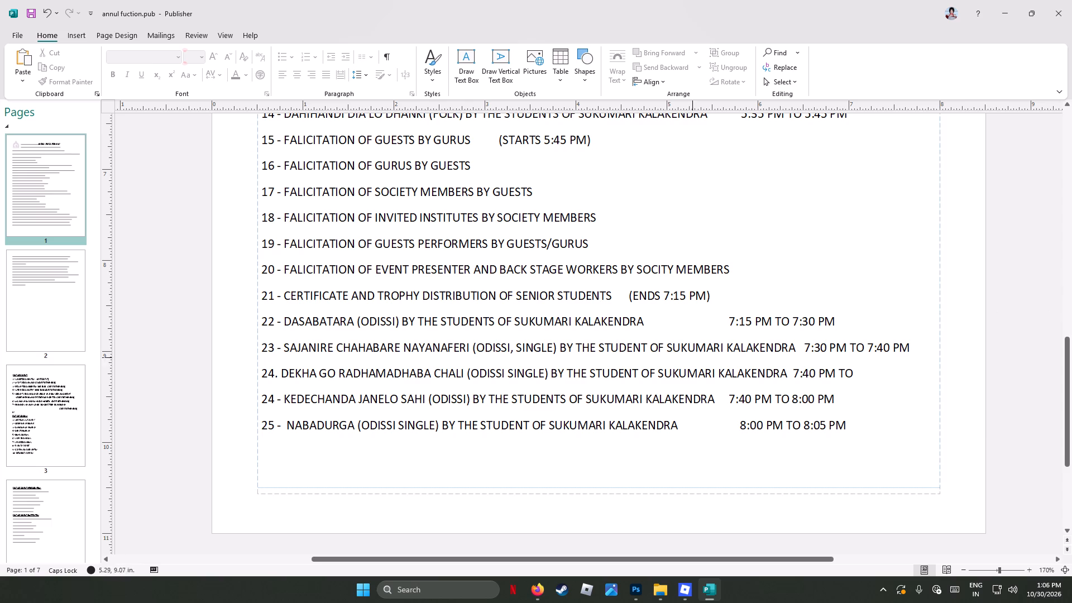
scroll(189, 413, up, 5)
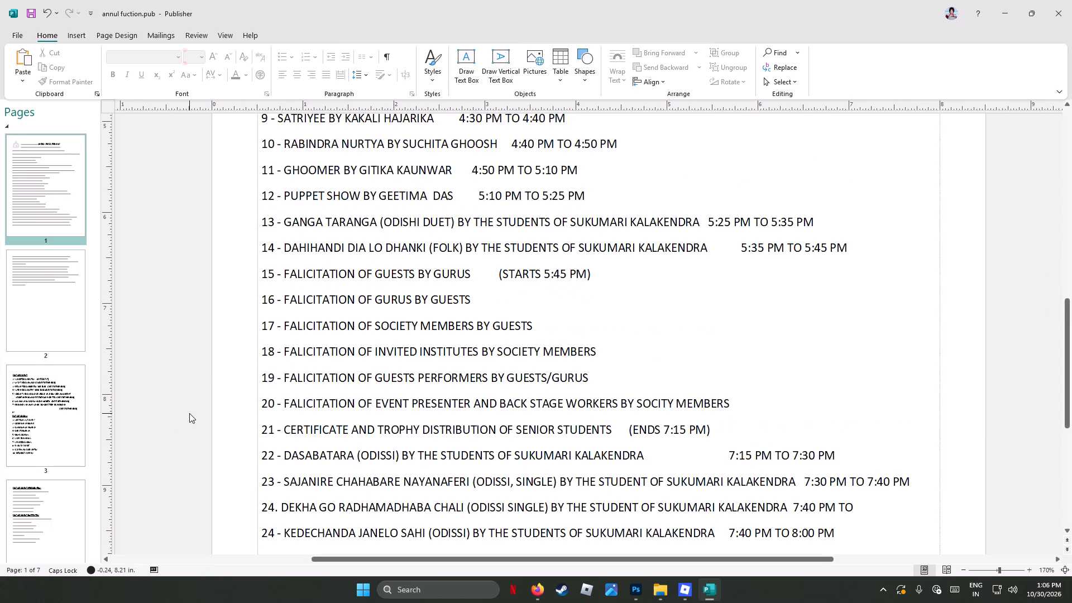
scroll(189, 413, down, 3)
scroll(189, 413, up, 2)
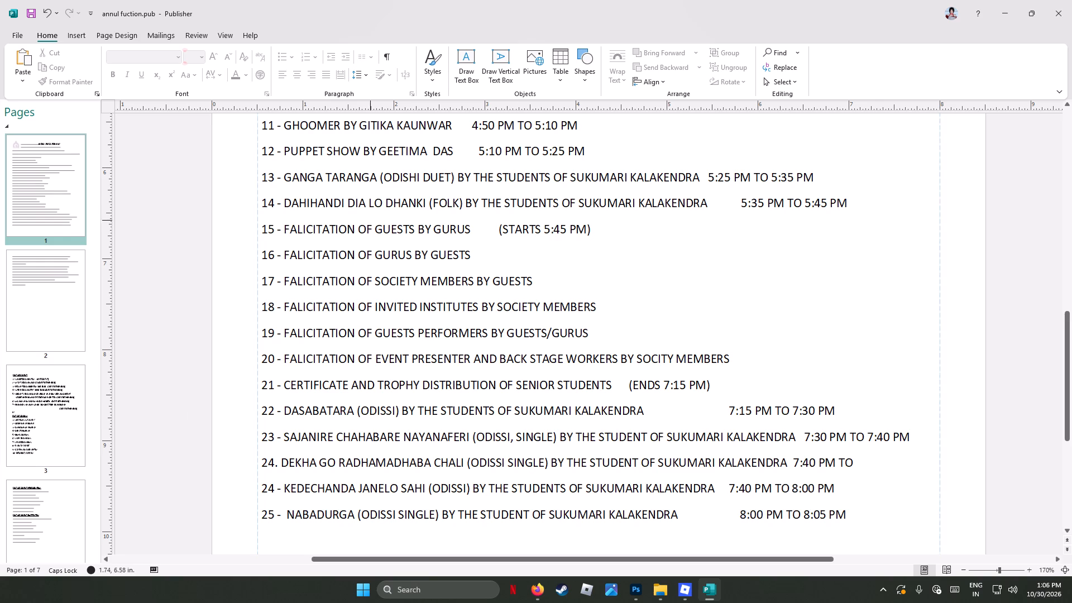
scroll(393, 223, down, 2)
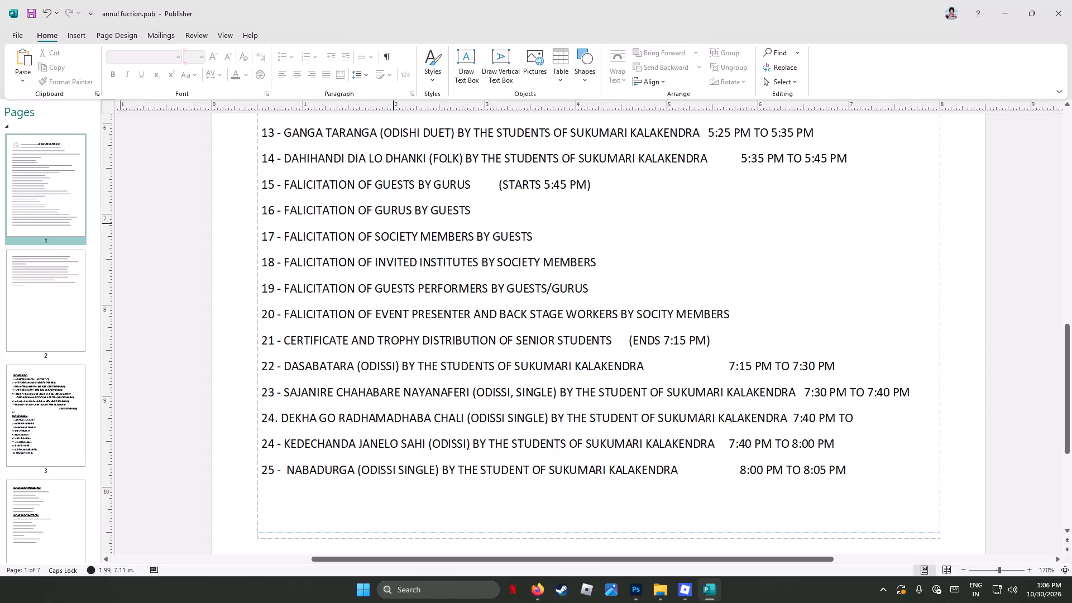
scroll(393, 223, down, 4)
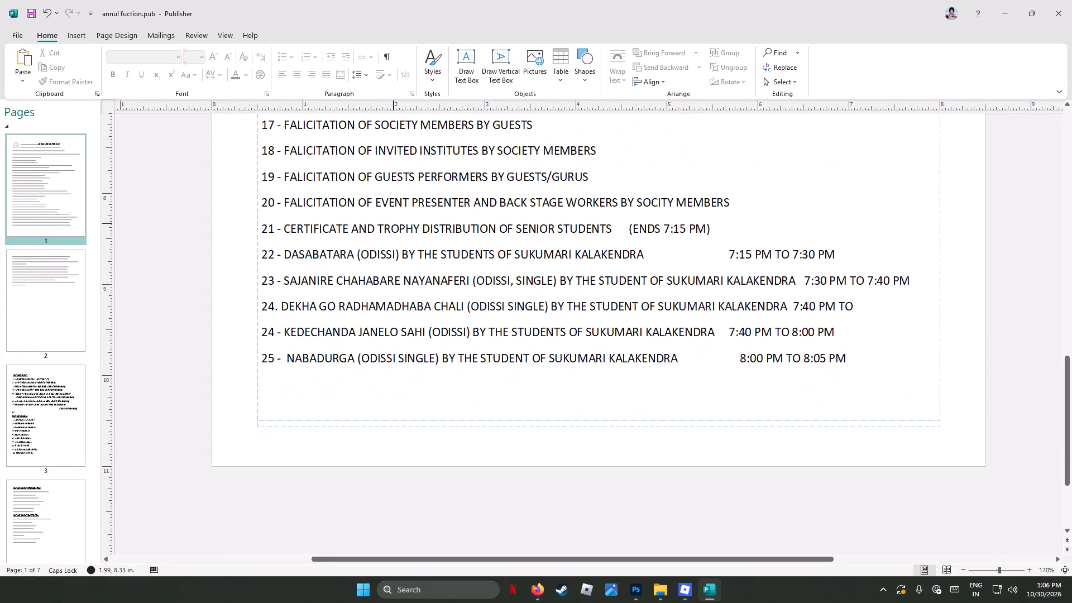
scroll(393, 223, down, 1)
scroll(393, 223, up, 2)
scroll(393, 223, down, 5)
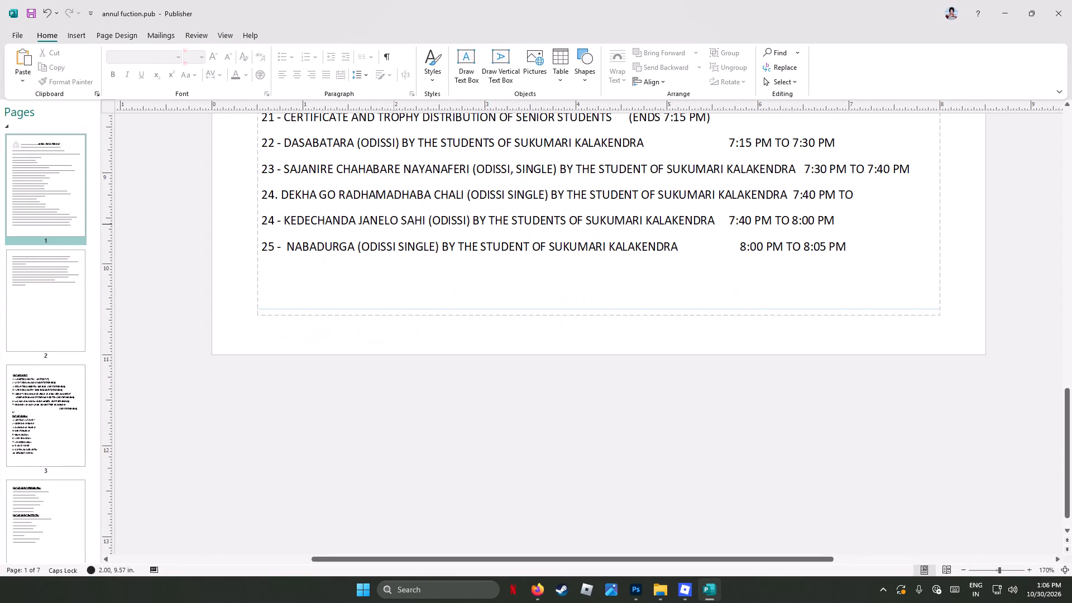
scroll(394, 224, down, 5)
scroll(394, 224, up, 1)
scroll(394, 224, down, 3)
scroll(394, 224, up, 1)
scroll(394, 224, down, 1)
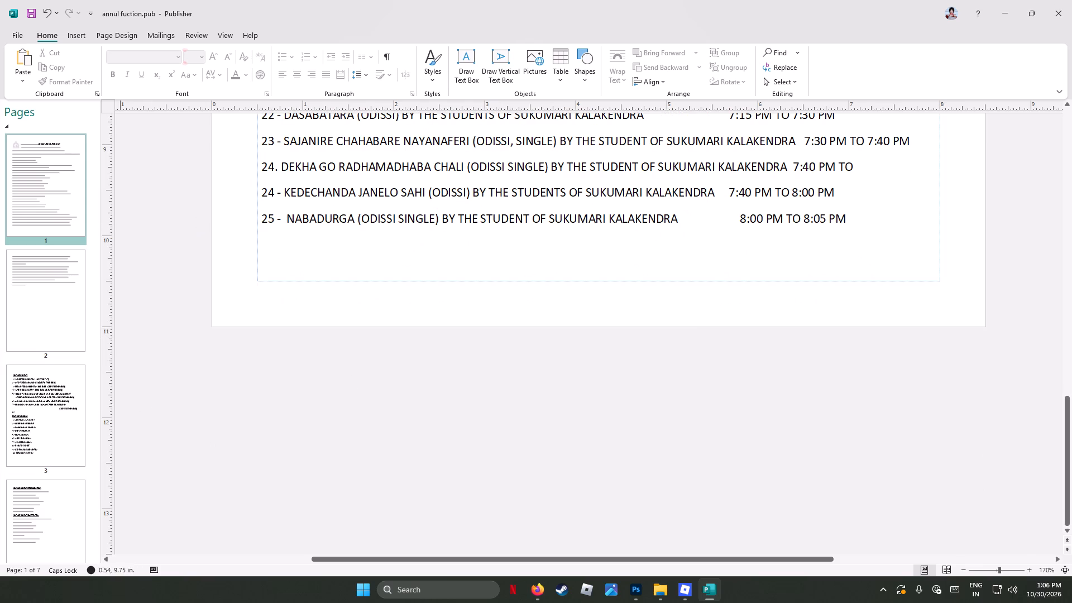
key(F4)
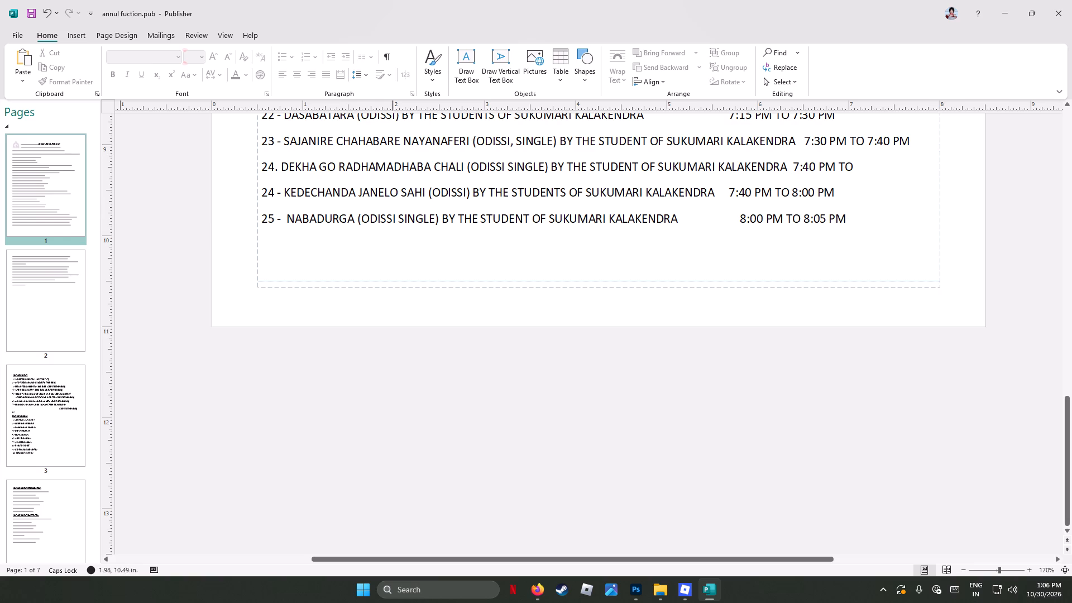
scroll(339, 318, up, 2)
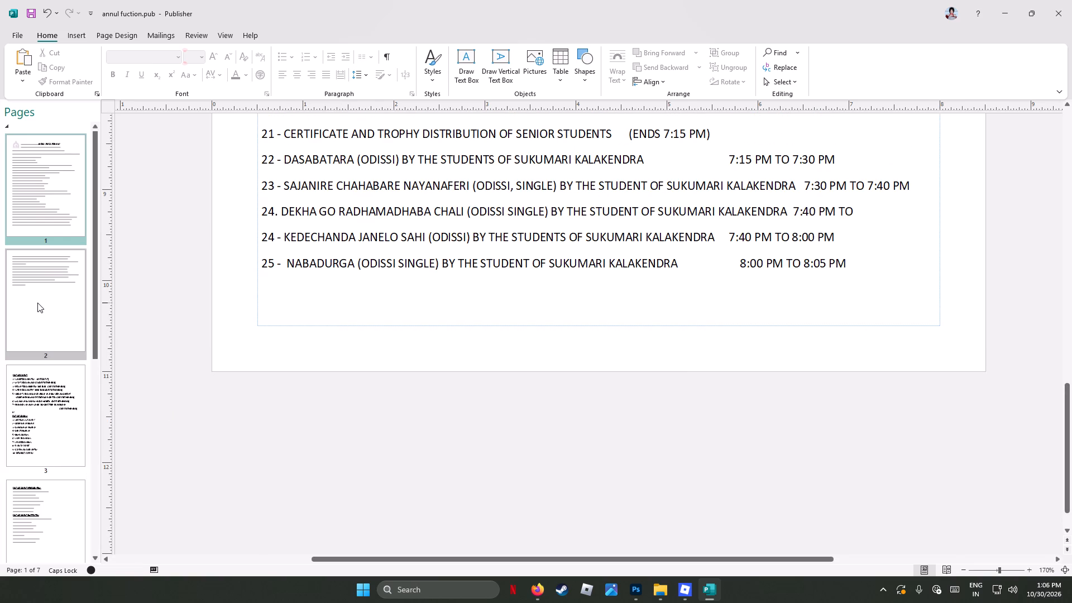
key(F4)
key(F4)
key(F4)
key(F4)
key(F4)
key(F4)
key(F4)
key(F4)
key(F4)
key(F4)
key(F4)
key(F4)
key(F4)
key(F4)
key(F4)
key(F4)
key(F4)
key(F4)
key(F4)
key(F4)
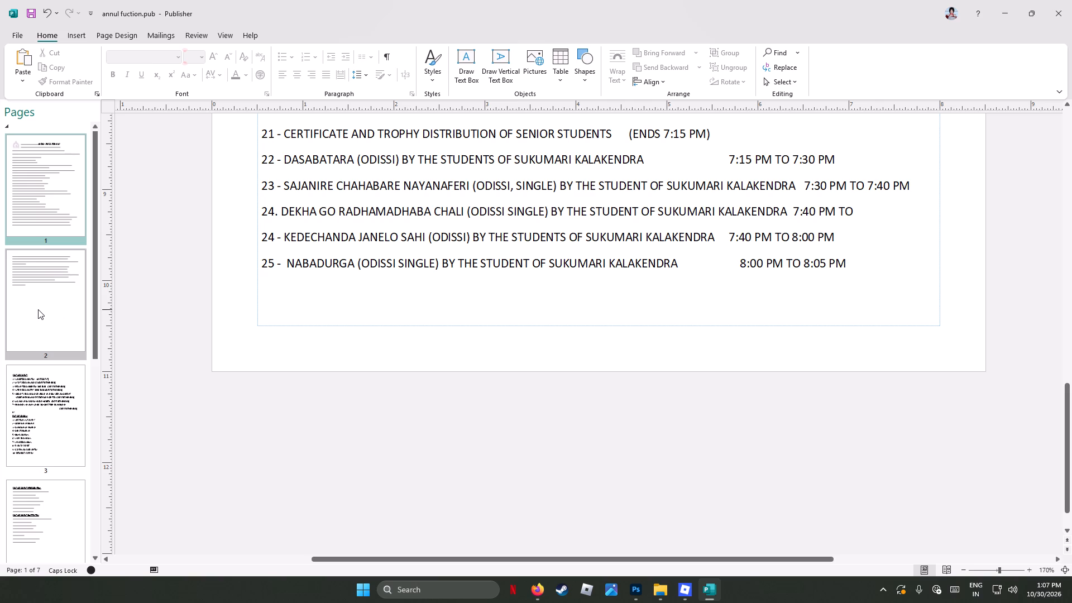
Go back to page 2 and examine the performances and time slots of items 26 to 37.
click(39, 304)
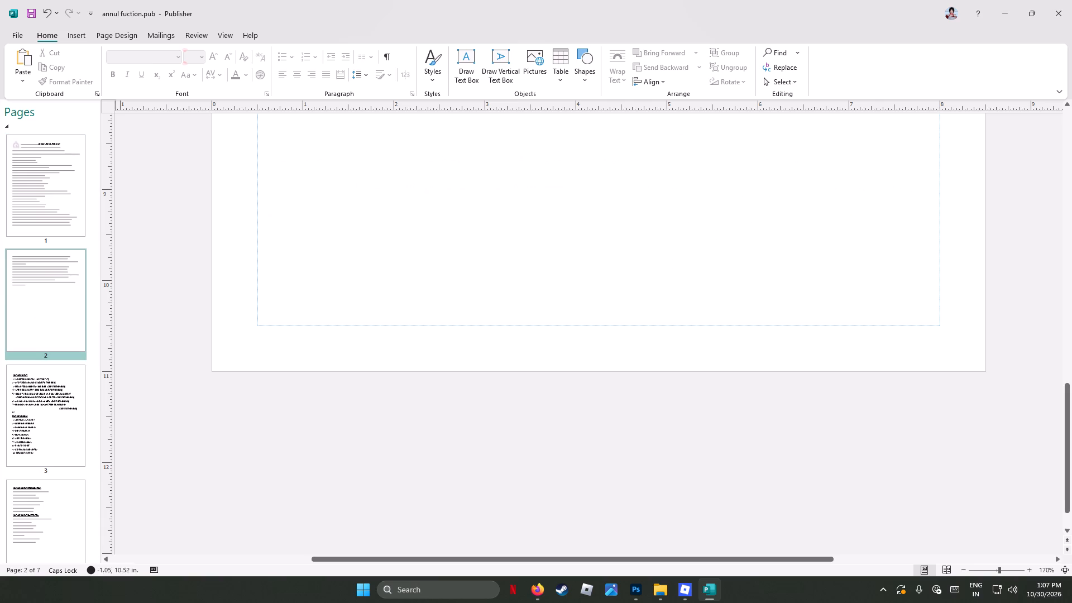
scroll(275, 312, up, 13)
scroll(277, 310, down, 2)
scroll(277, 310, up, 5)
scroll(277, 310, down, 7)
scroll(277, 310, up, 6)
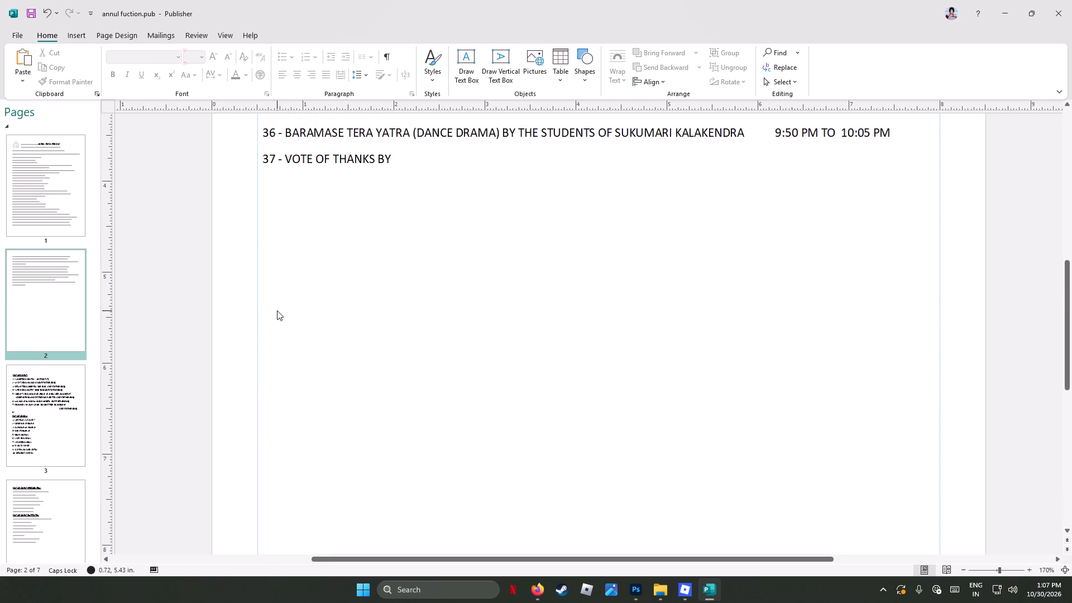
scroll(277, 310, down, 1)
scroll(277, 310, up, 13)
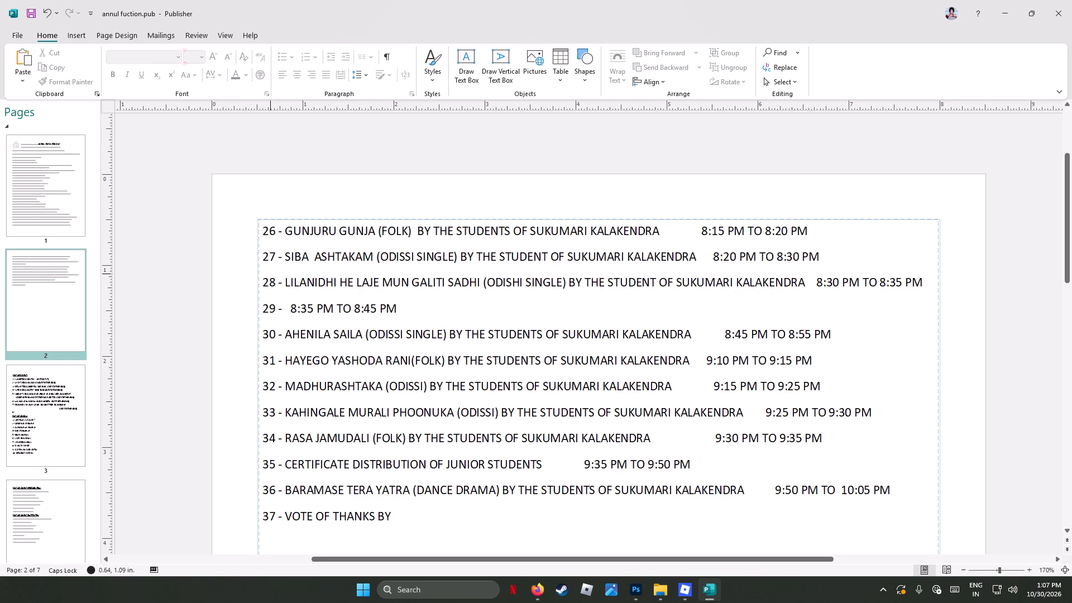
scroll(318, 174, up, 4)
scroll(319, 168, down, 1)
scroll(319, 168, up, 3)
scroll(318, 173, down, 3)
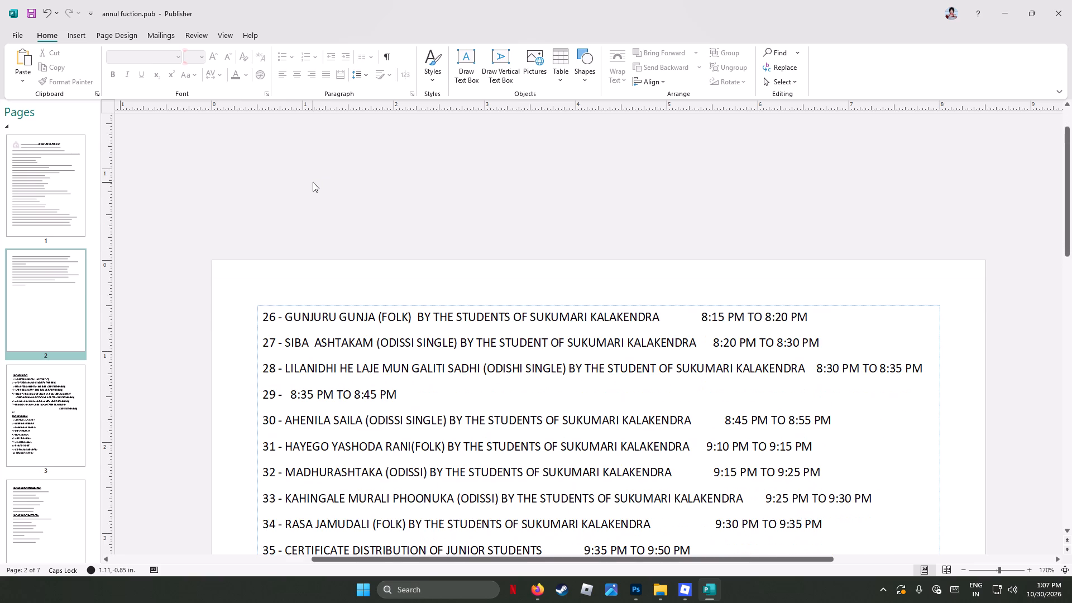
scroll(309, 188, down, 1)
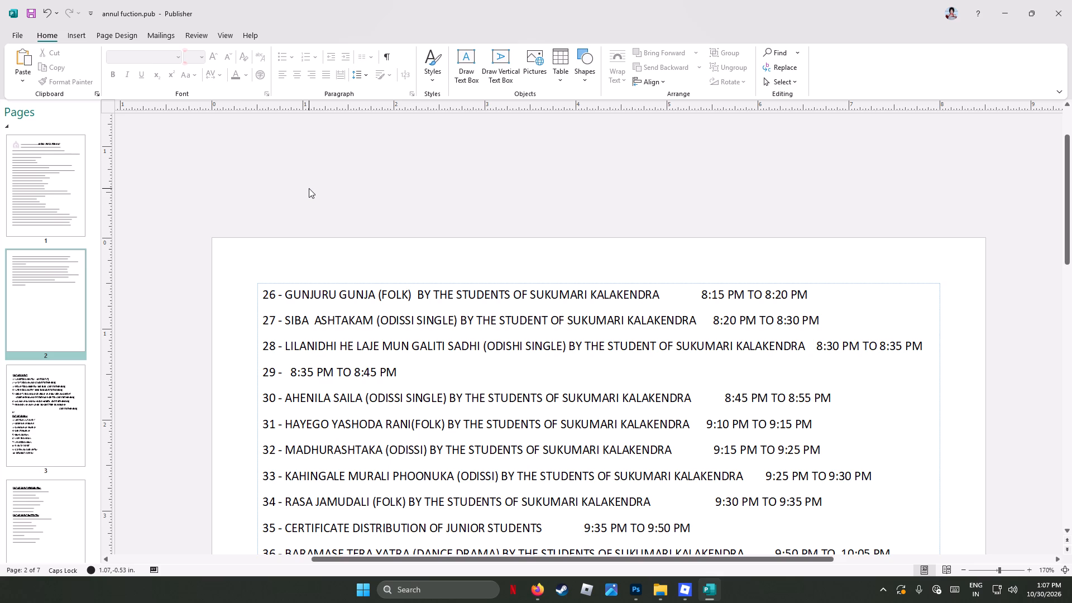
scroll(328, 216, down, 2)
scroll(328, 216, up, 1)
scroll(330, 216, down, 2)
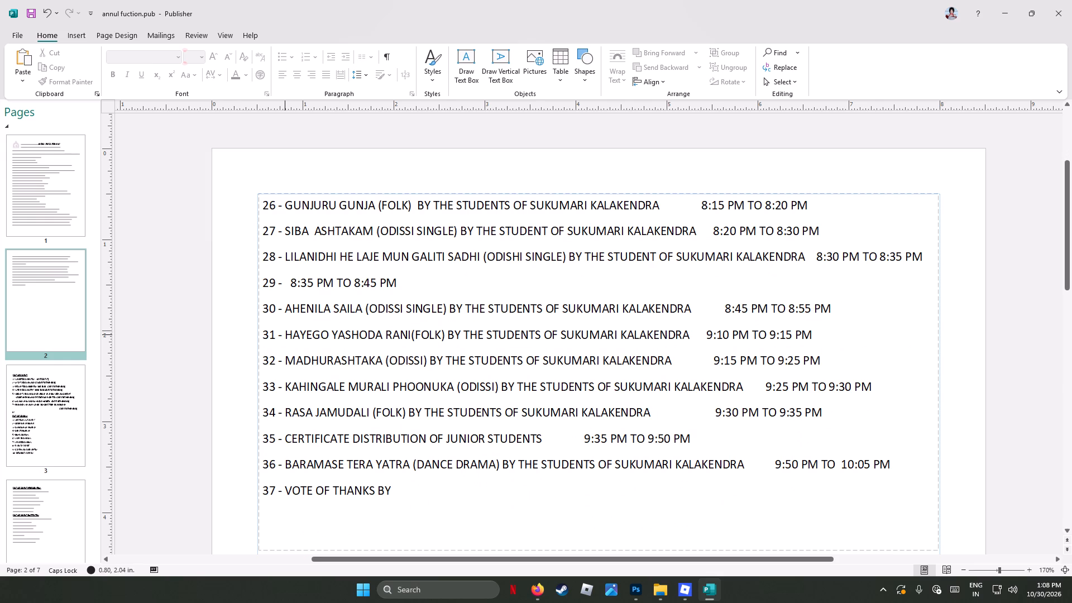
Copy HAYEGO YASHODA RANI(FOLK) BY THE STUDENTS OF SUKUMARI KALAKENDRA from page 2 onto a new line below KEDECHANDA JANELO SAHI on page 1.
drag(285, 334, 634, 347)
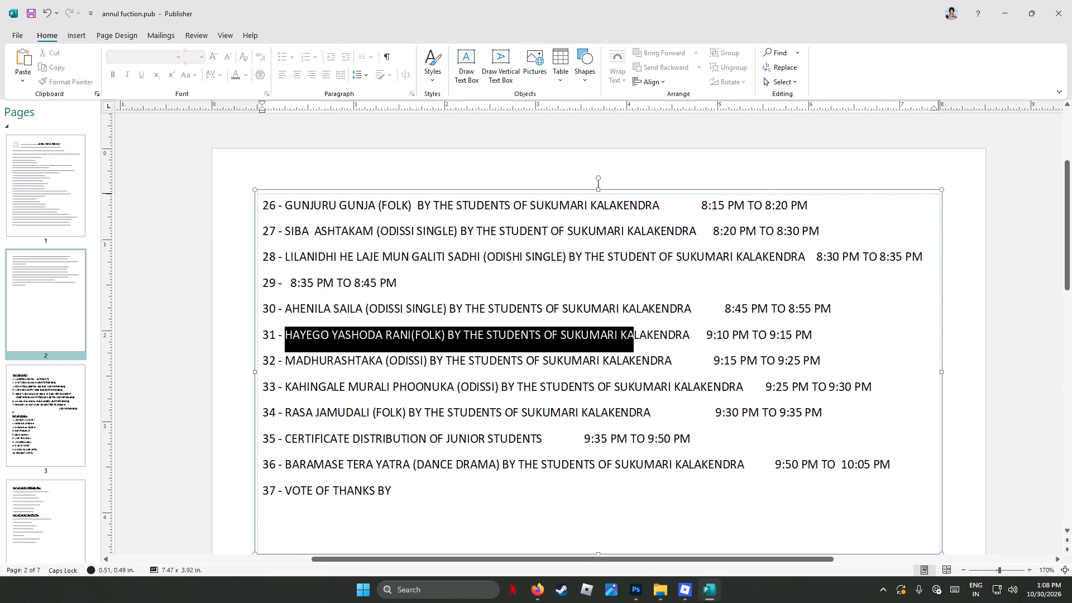
drag(634, 347, 682, 331)
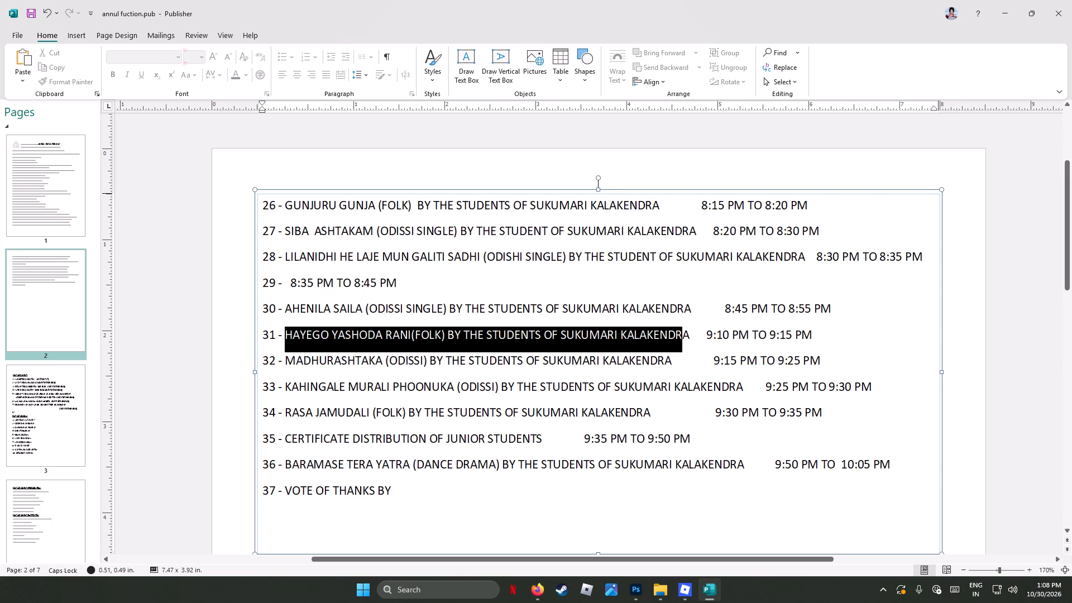
drag(682, 331, 689, 330)
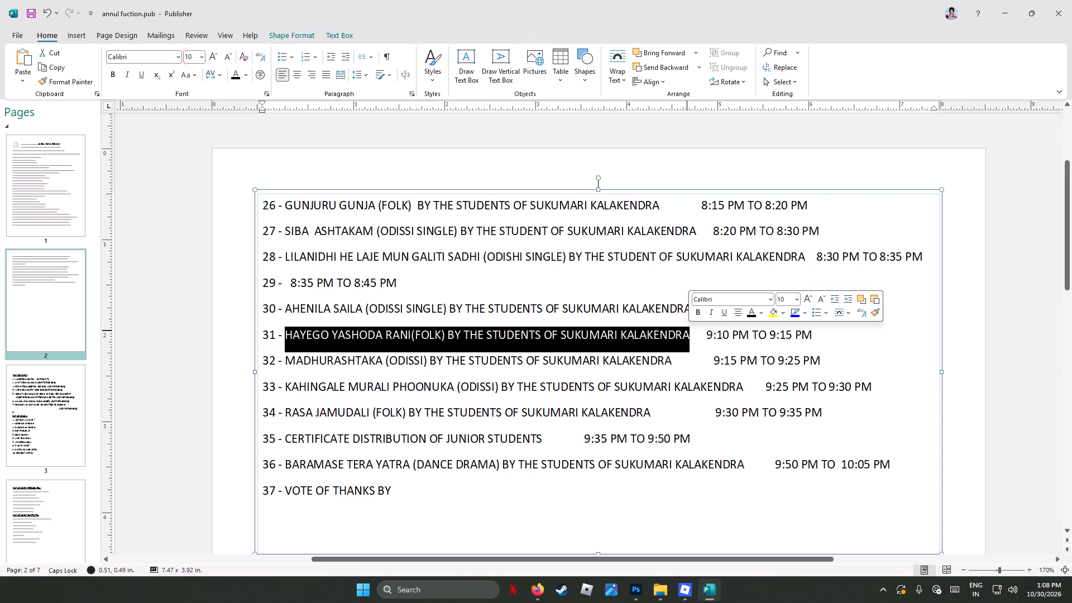
key(ctrl+c)
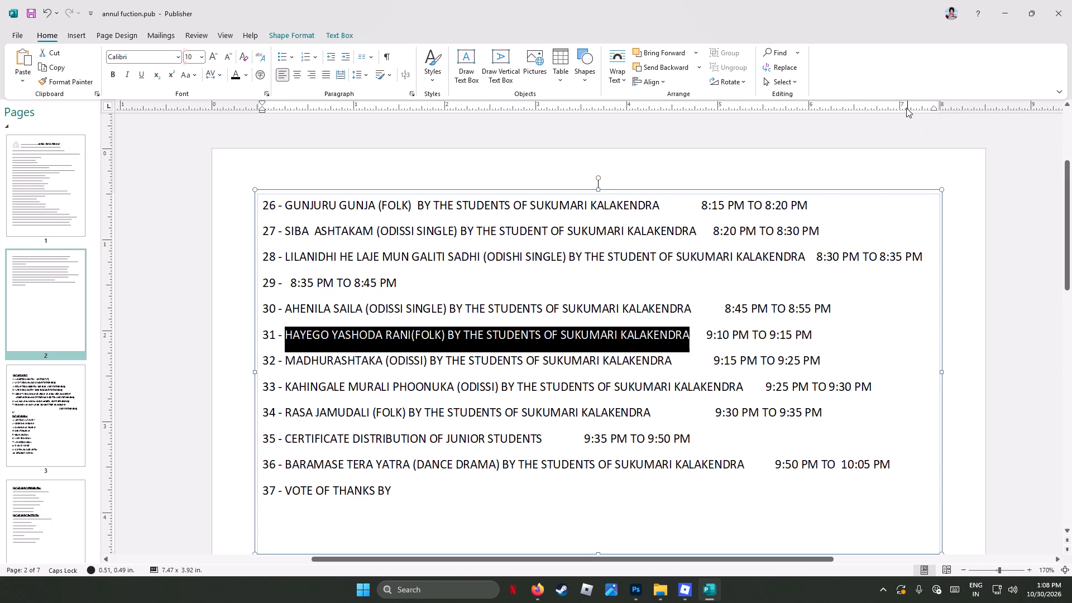
scroll(891, 128, up, 2)
scroll(891, 128, down, 3)
scroll(891, 128, up, 5)
scroll(891, 128, down, 4)
scroll(891, 128, up, 15)
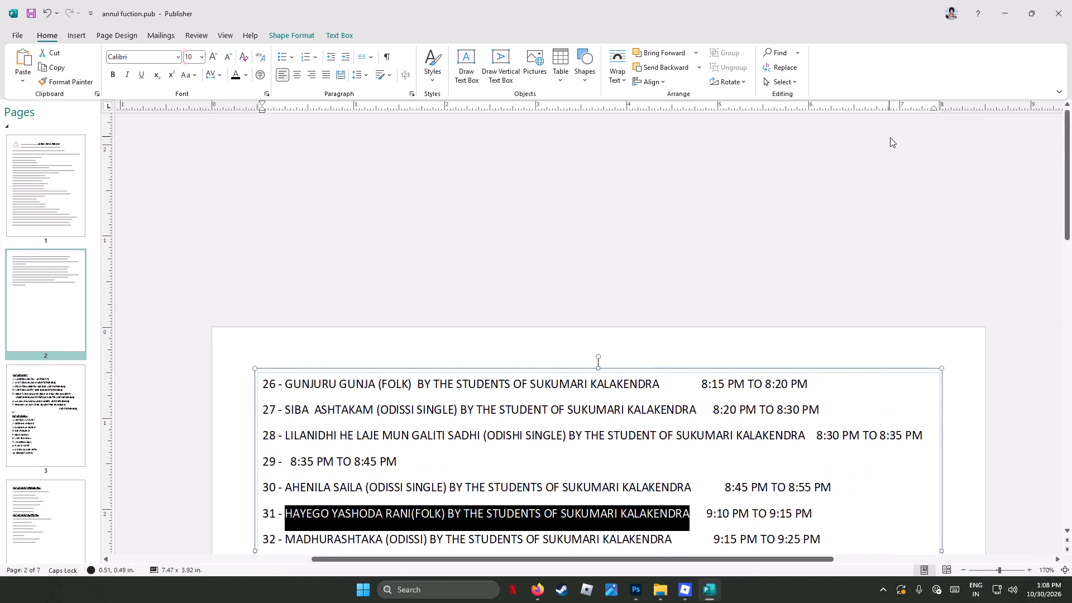
scroll(890, 137, up, 1)
click(34, 175)
scroll(663, 375, up, 4)
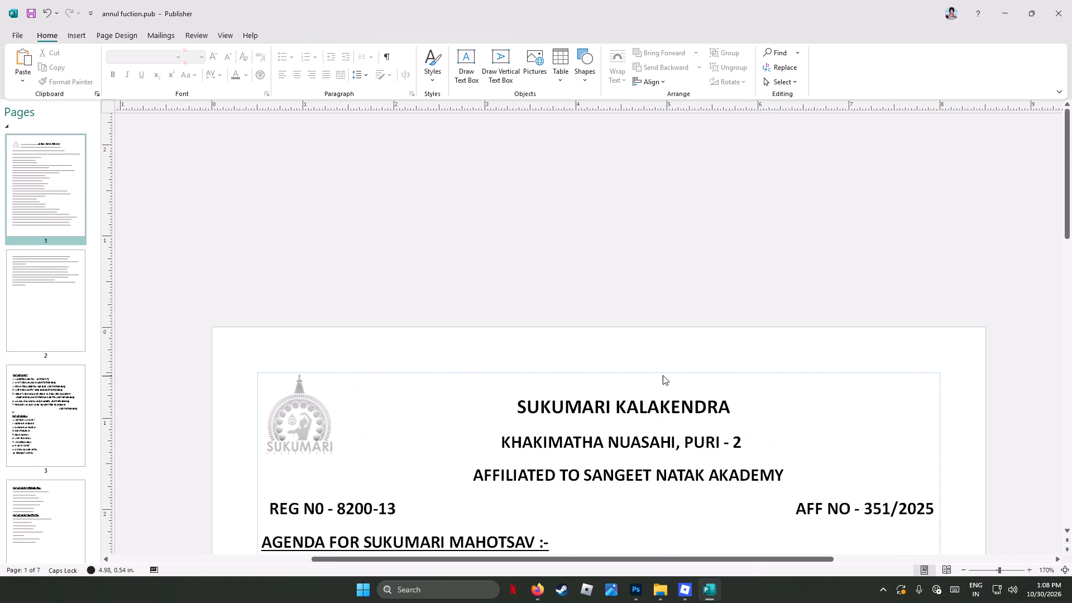
scroll(663, 375, up, 5)
scroll(663, 375, down, 4)
scroll(663, 375, up, 3)
scroll(663, 375, down, 11)
scroll(663, 375, up, 2)
scroll(662, 375, down, 1)
scroll(662, 375, up, 14)
scroll(659, 375, down, 2)
scroll(659, 375, up, 3)
drag(1066, 165, 1036, 279)
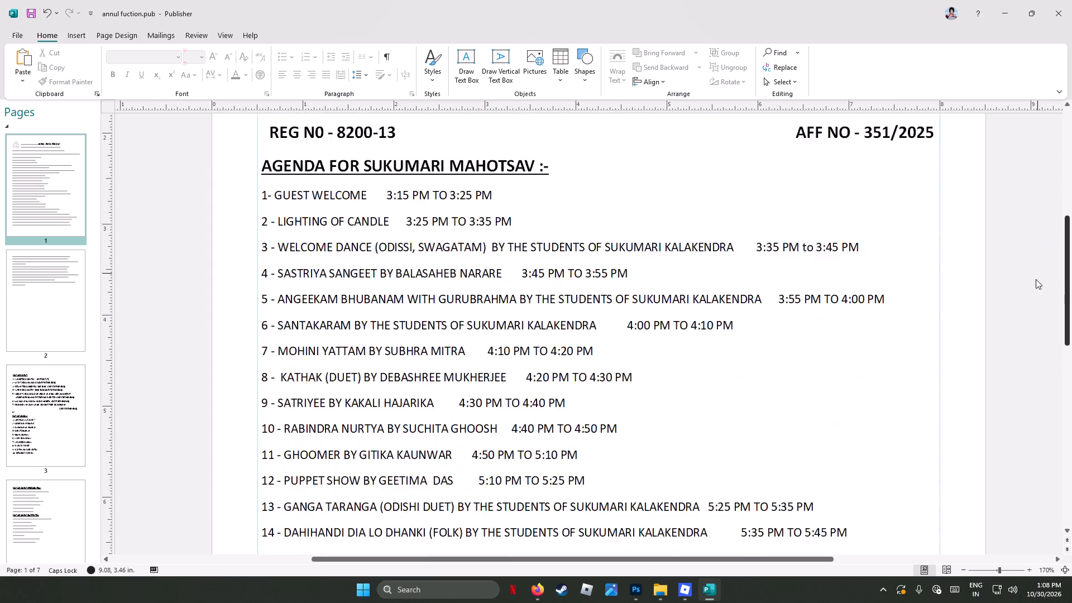
drag(1036, 279, 999, 410)
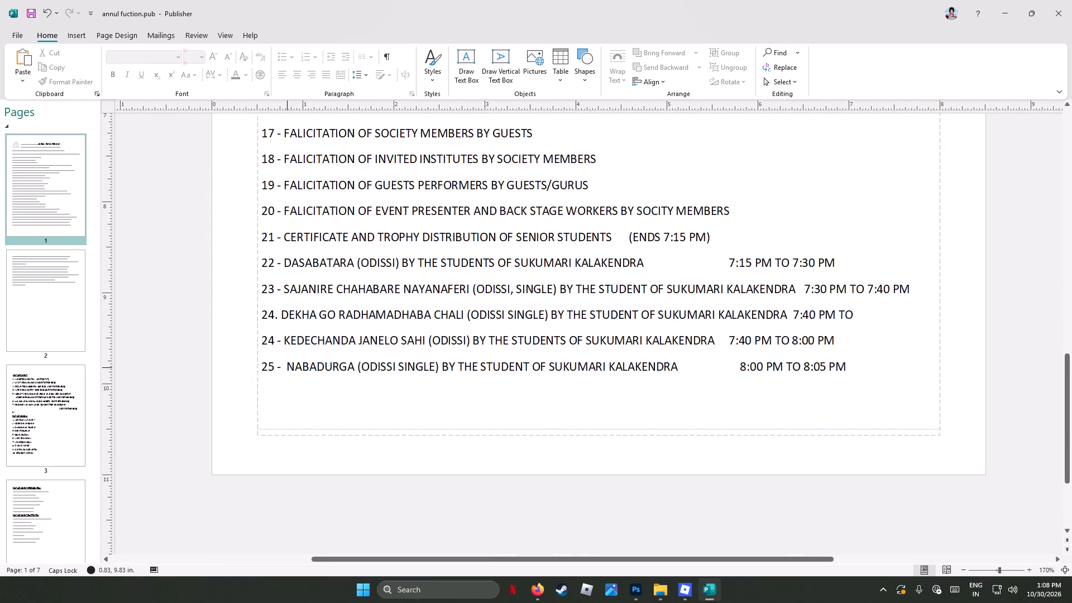
click(855, 341)
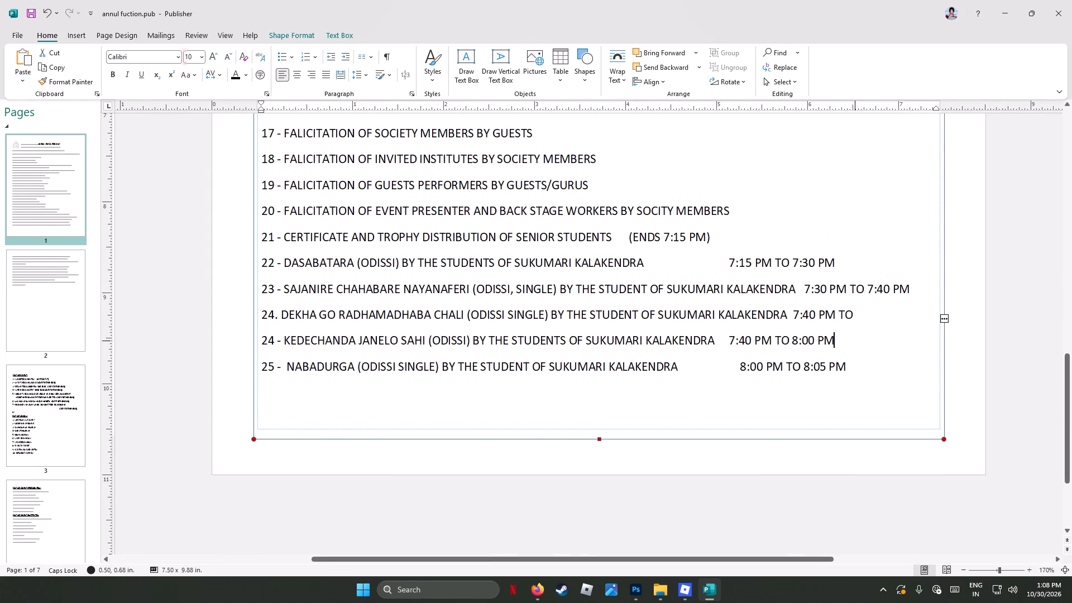
key(Return)
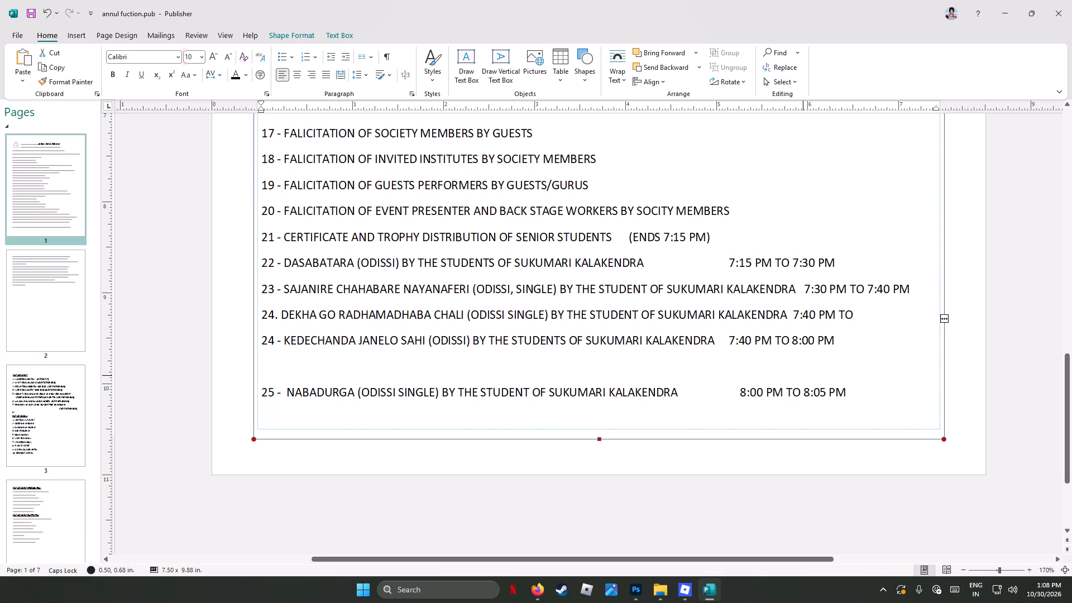
key(ctrl+v)
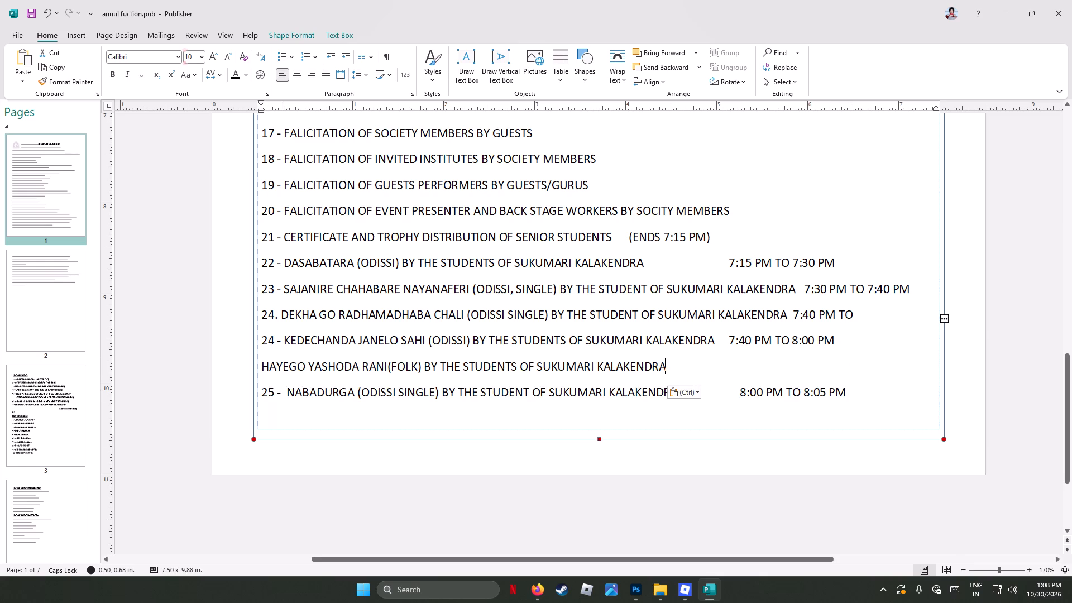
drag(283, 390, 270, 391)
key(ctrl+c)
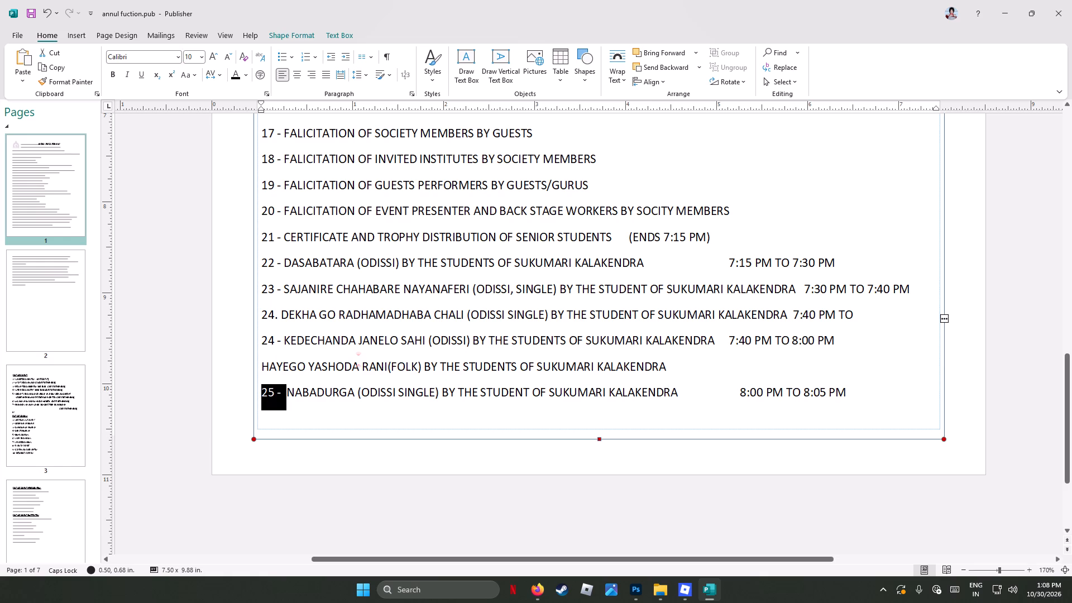
click(266, 368)
click(264, 363)
key(ctrl+v)
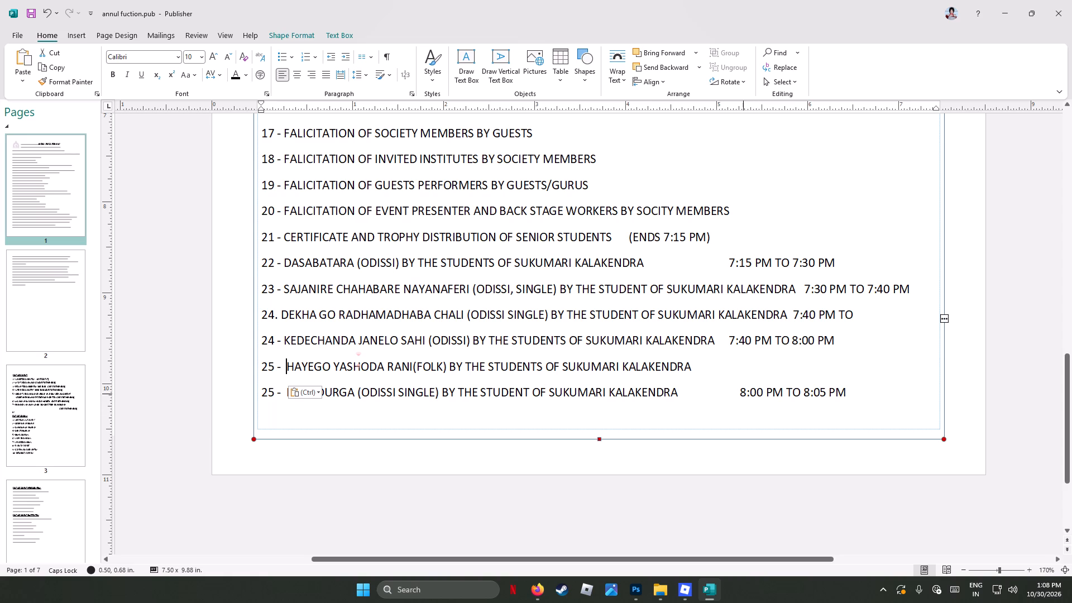
drag(743, 390, 808, 380)
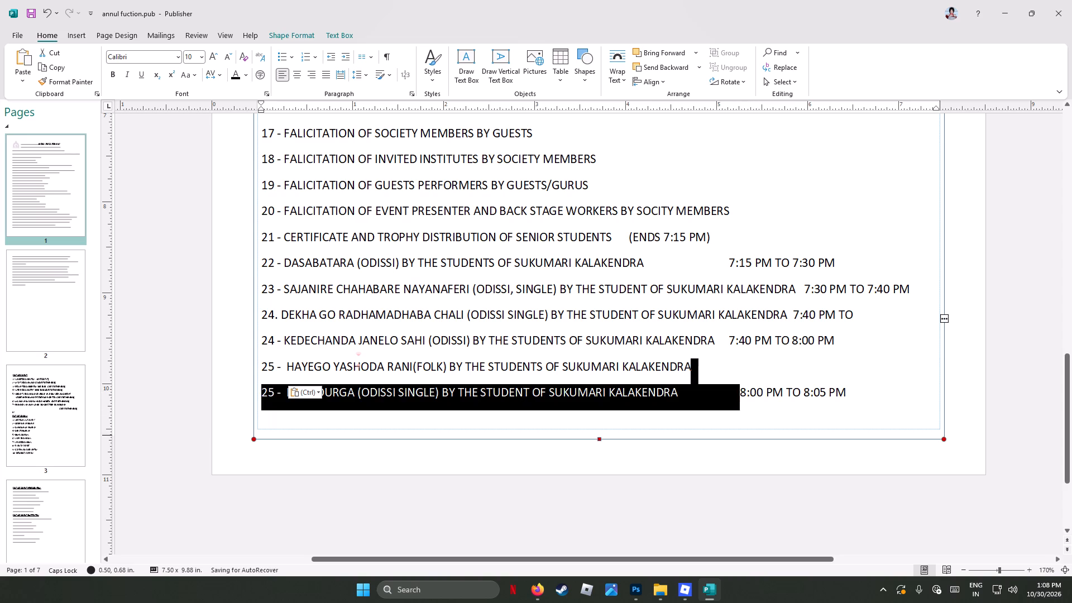
drag(808, 380, 847, 387)
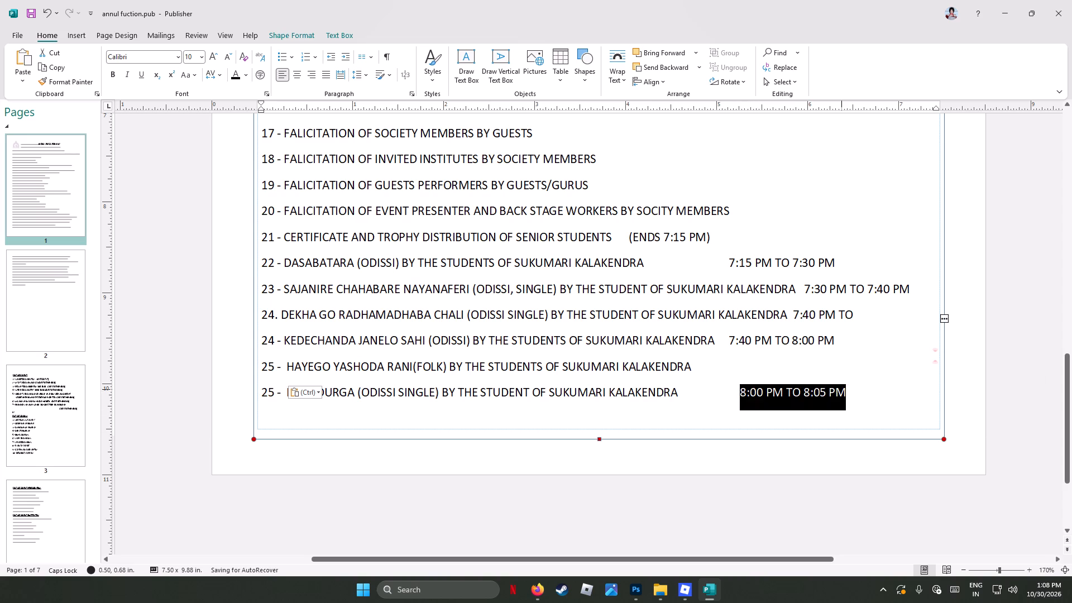
key(ctrl+x)
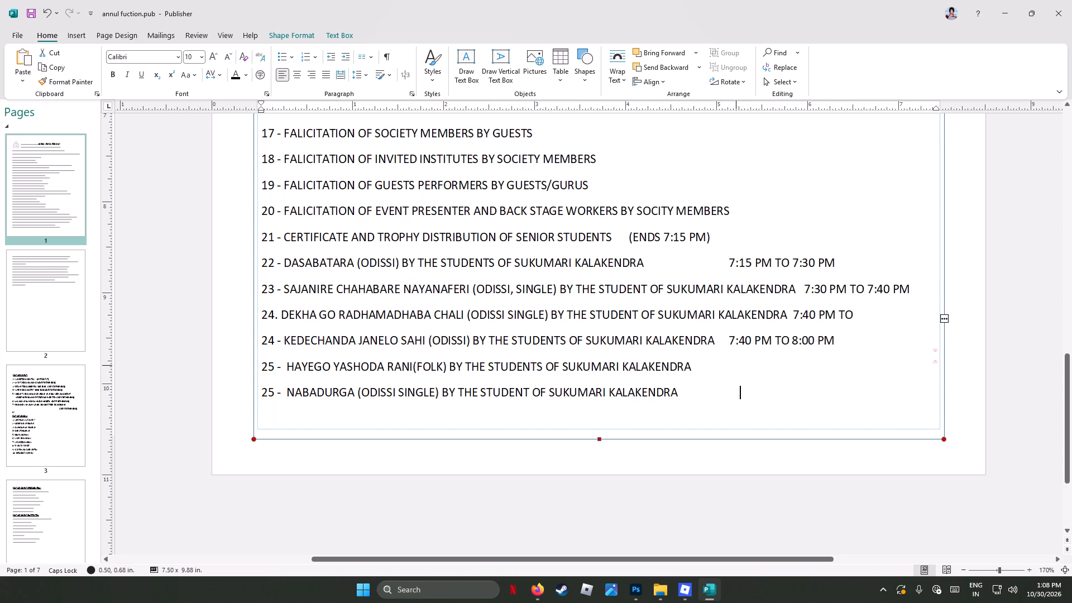
click(736, 366)
click(731, 370)
key(space)
key(space)
key(space)
key(space)
key(space)
key(space)
key(space)
key(space)
key(space)
key(space)
key(space)
key(space)
key(space)
key(space)
key(space)
key(space)
key(ctrl+v)
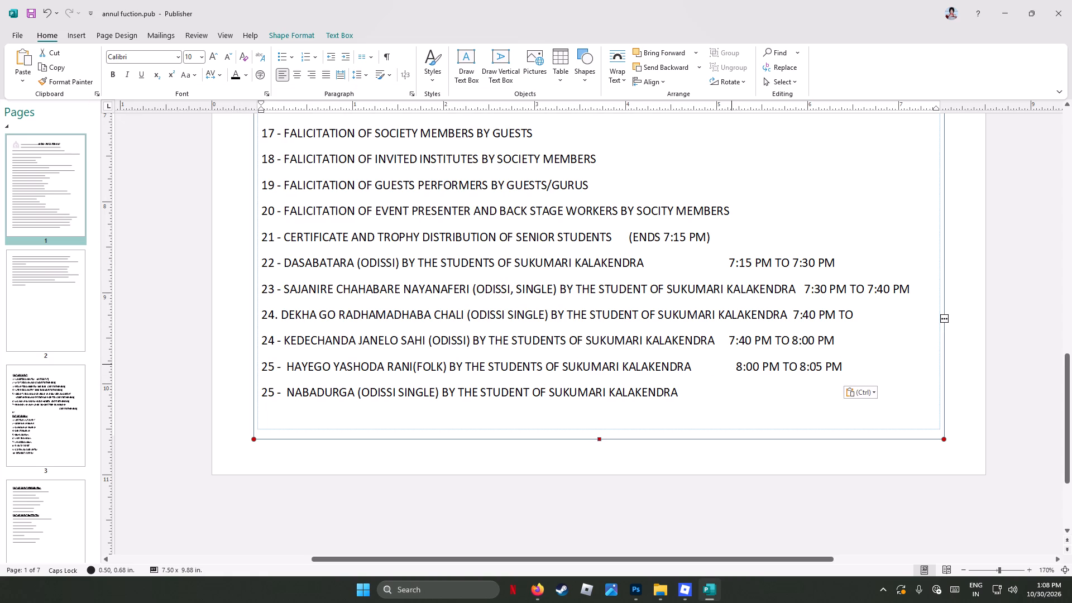
click(731, 364)
key(BackSpace)
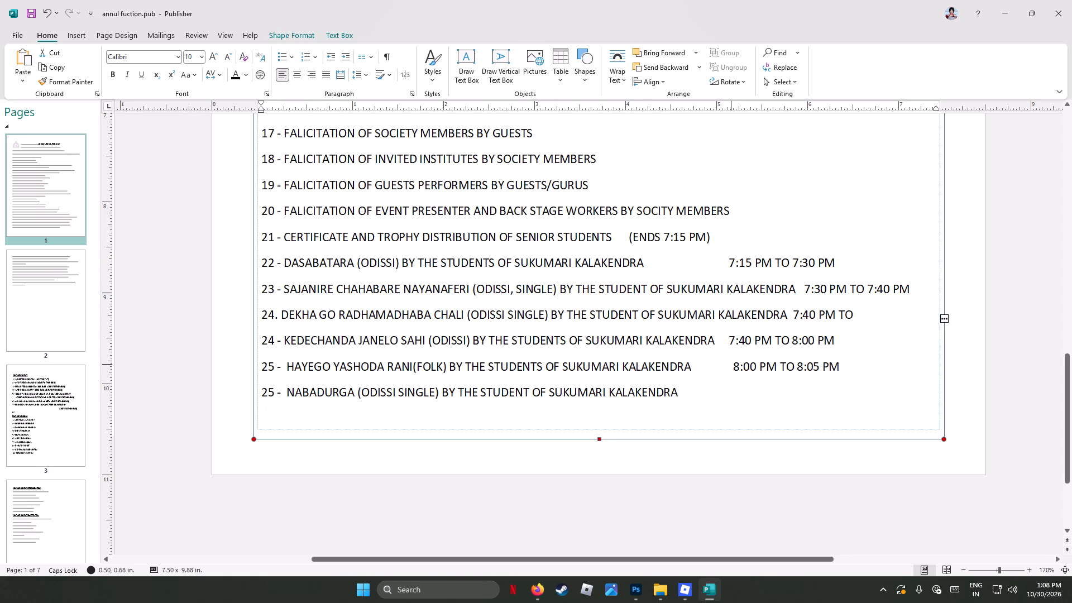
Edit the NABADURGA entry's number, removing the space before the dash and adding a 6 after 25.
click(277, 394)
key(BackSpace)
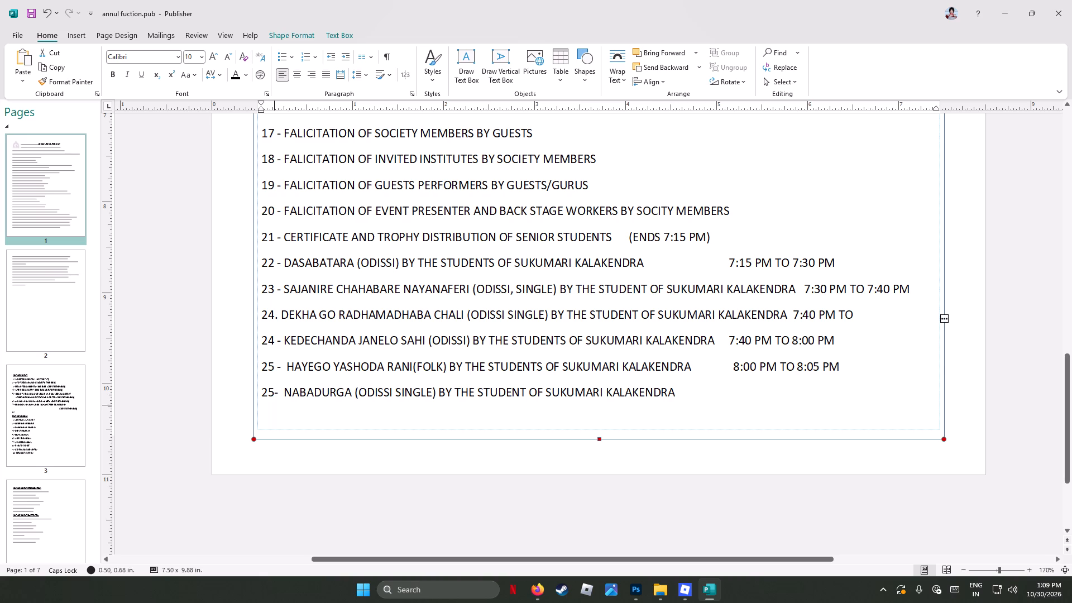
key(6)
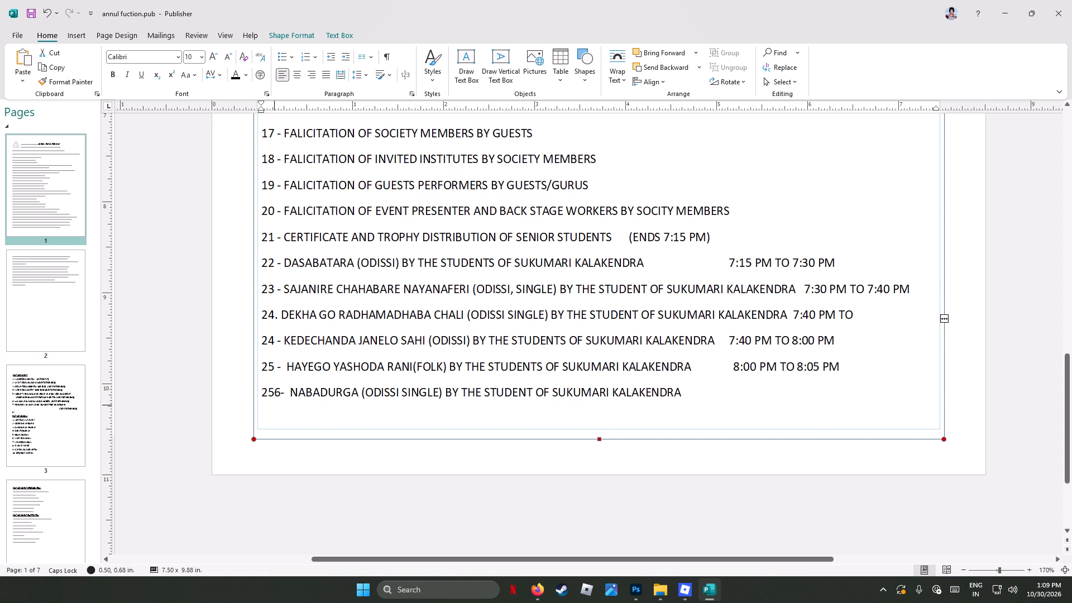
Go to page 2 and examine the numbering and time slots of the agenda entries from GUNJURU GUNJA to VOTE OF THANKS.
click(58, 298)
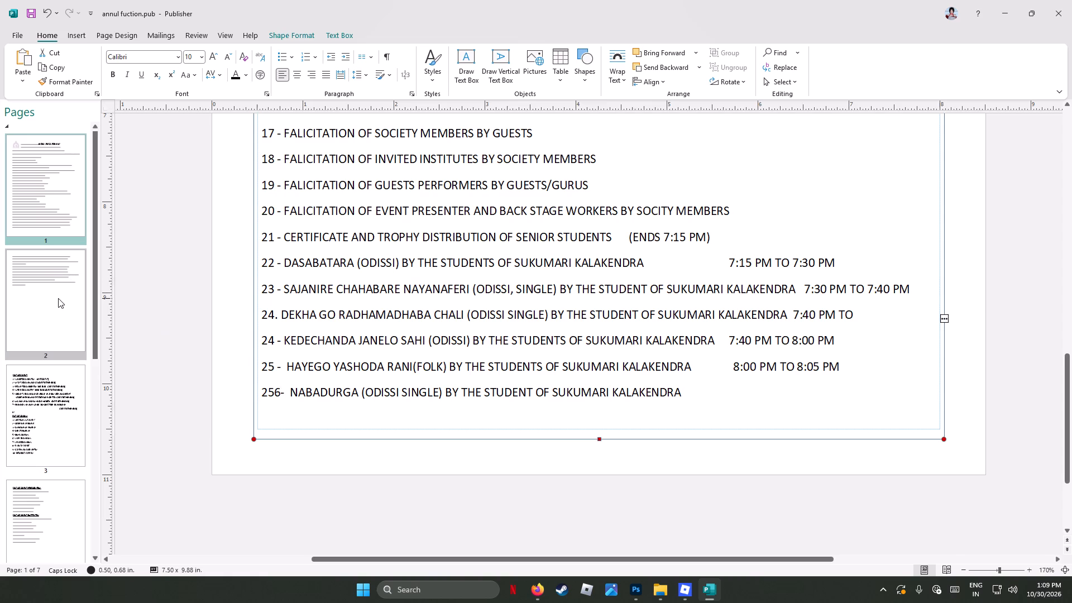
scroll(180, 286, up, 2)
scroll(180, 286, down, 2)
scroll(180, 286, up, 12)
scroll(204, 278, down, 4)
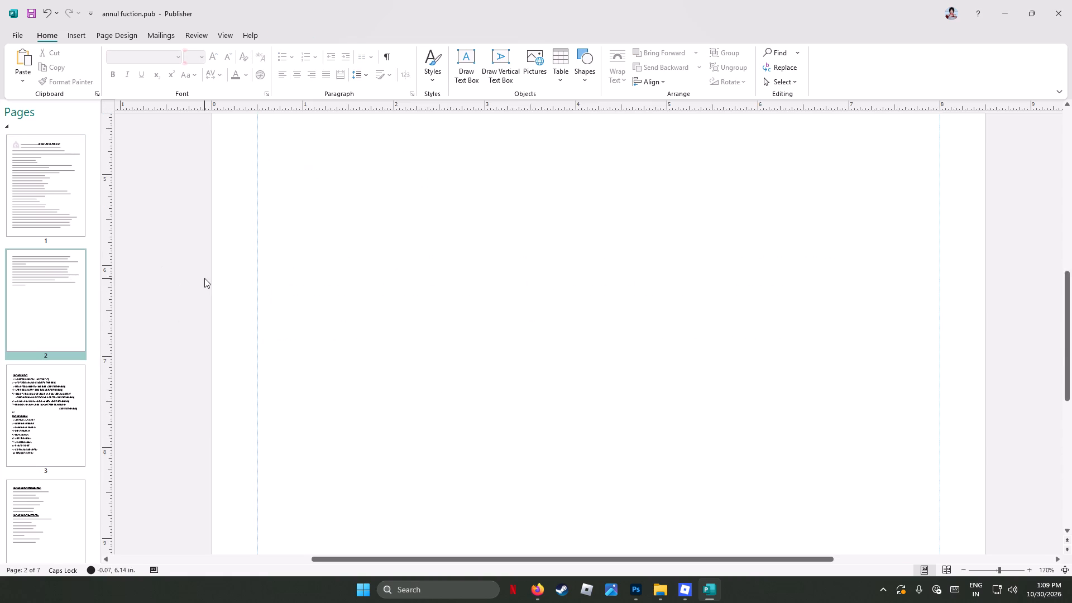
scroll(204, 283, up, 9)
scroll(177, 323, up, 6)
scroll(176, 322, down, 1)
scroll(176, 322, up, 1)
scroll(176, 320, down, 3)
scroll(178, 318, up, 4)
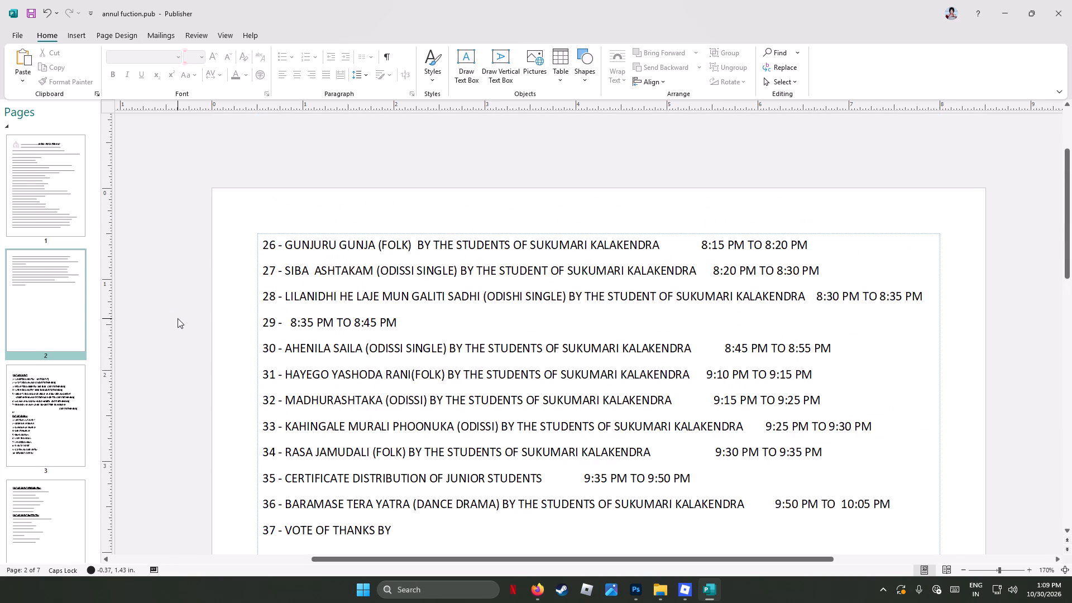
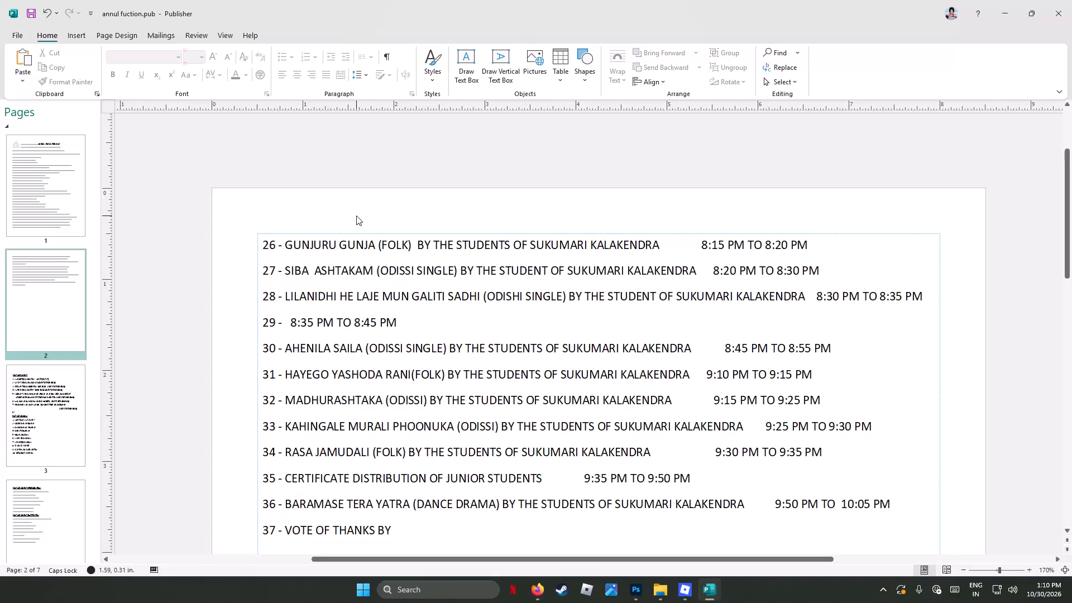
Go back to page 1 and examine the numbering and time slots of the agenda entries from GUEST WELCOME onward.
scroll(356, 216, up, 4)
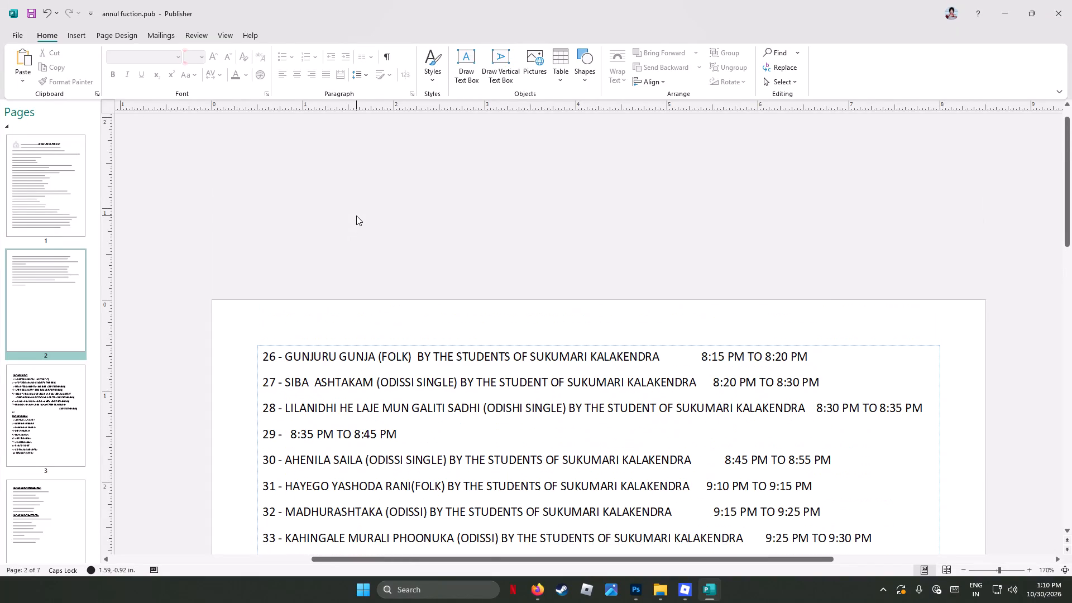
scroll(356, 216, down, 1)
scroll(356, 216, up, 14)
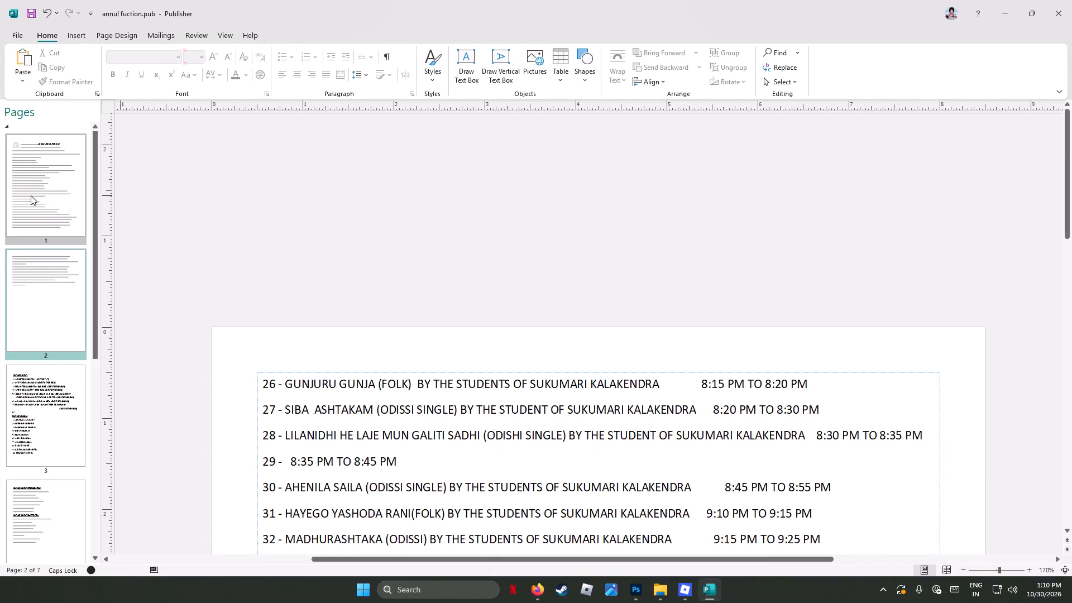
click(31, 195)
scroll(376, 273, down, 6)
scroll(374, 285, up, 5)
scroll(374, 287, down, 1)
scroll(374, 287, up, 1)
scroll(374, 287, down, 6)
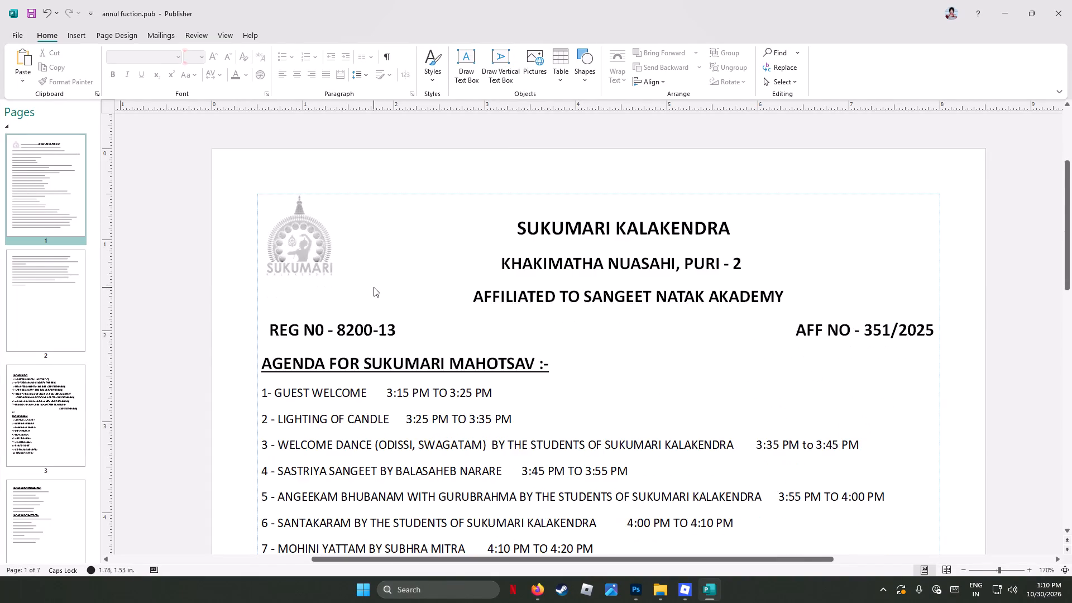
scroll(374, 287, down, 1)
scroll(374, 287, up, 1)
scroll(374, 287, down, 10)
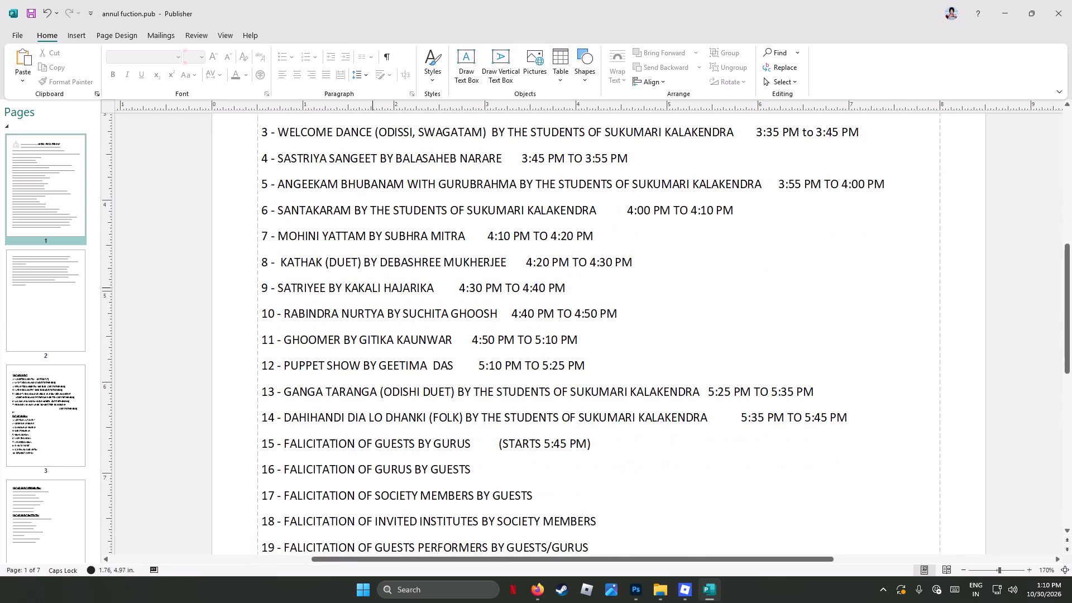
scroll(372, 288, down, 1)
scroll(372, 288, up, 3)
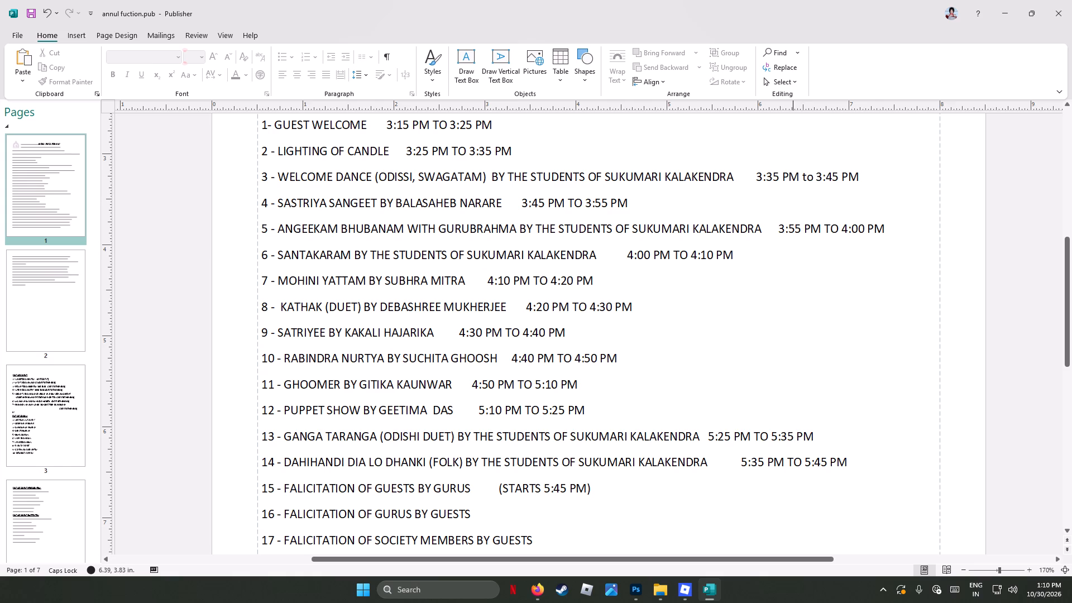
scroll(669, 325, down, 3)
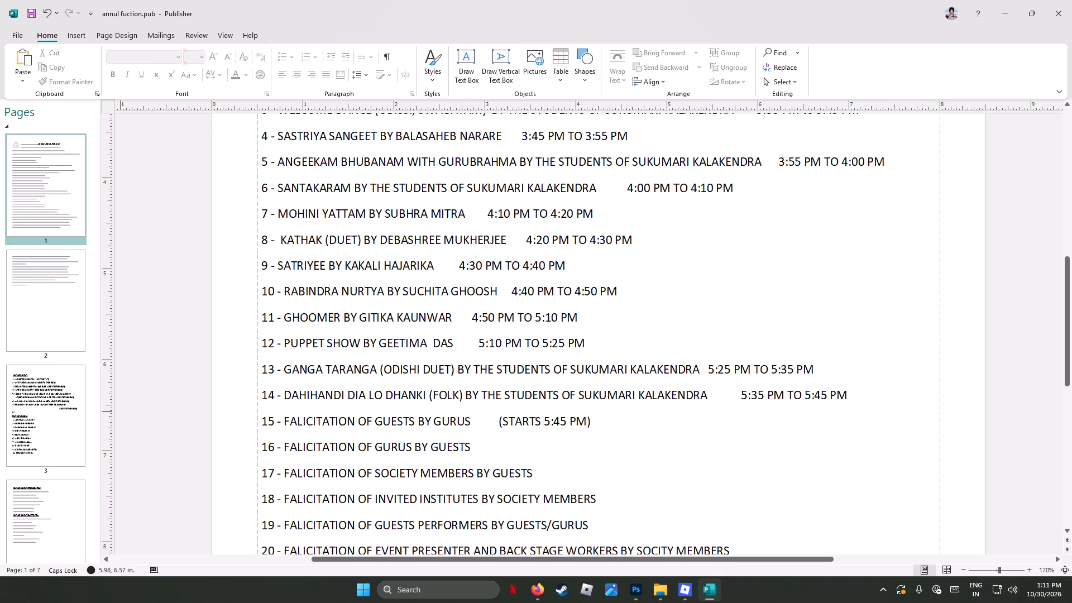
scroll(841, 363, down, 1)
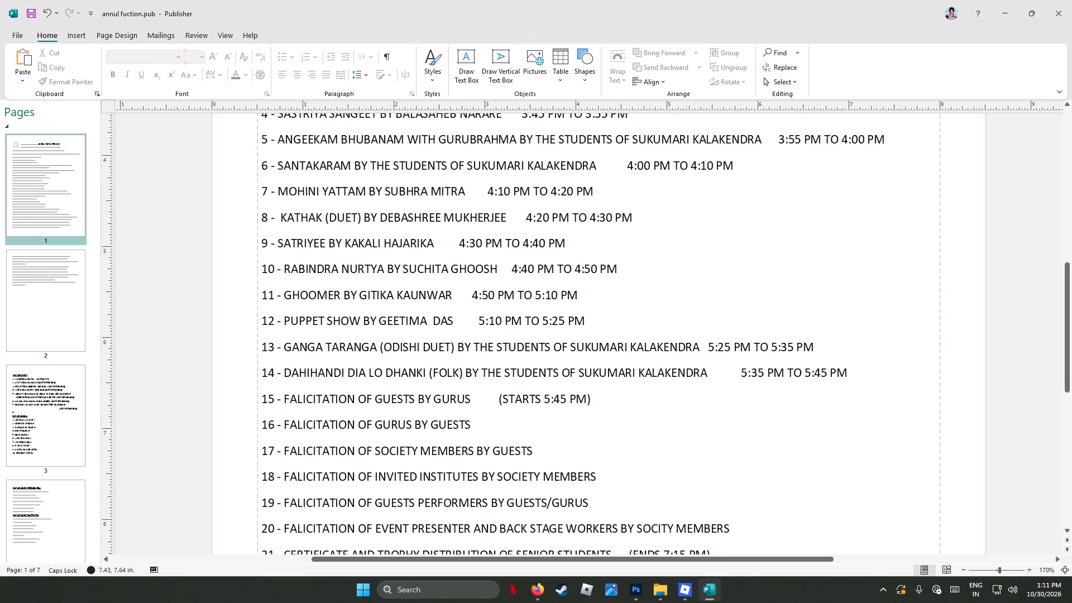
click(51, 309)
click(18, 206)
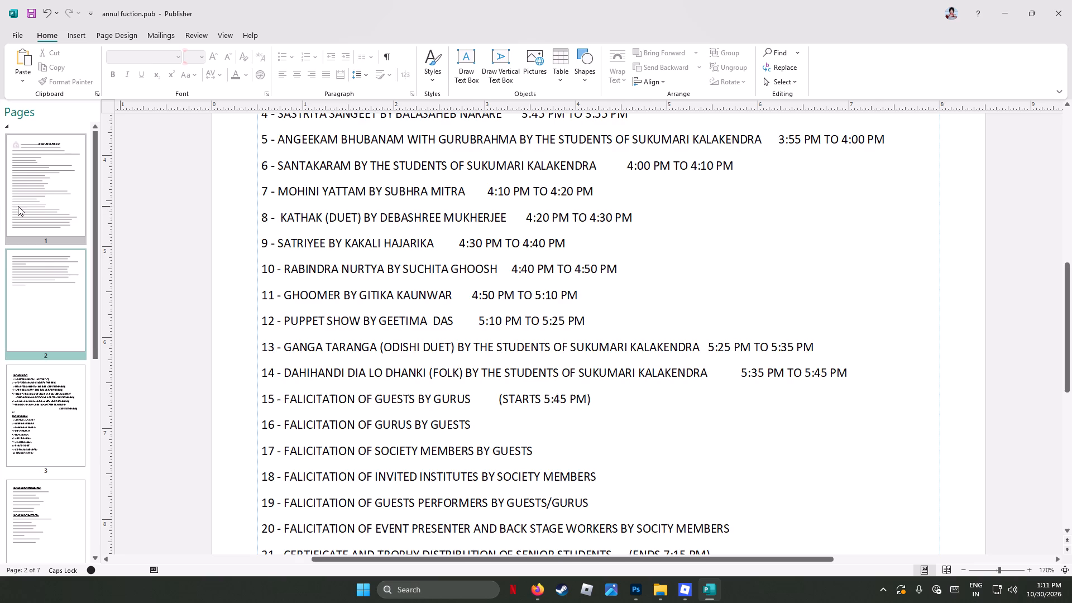
scroll(391, 322, up, 7)
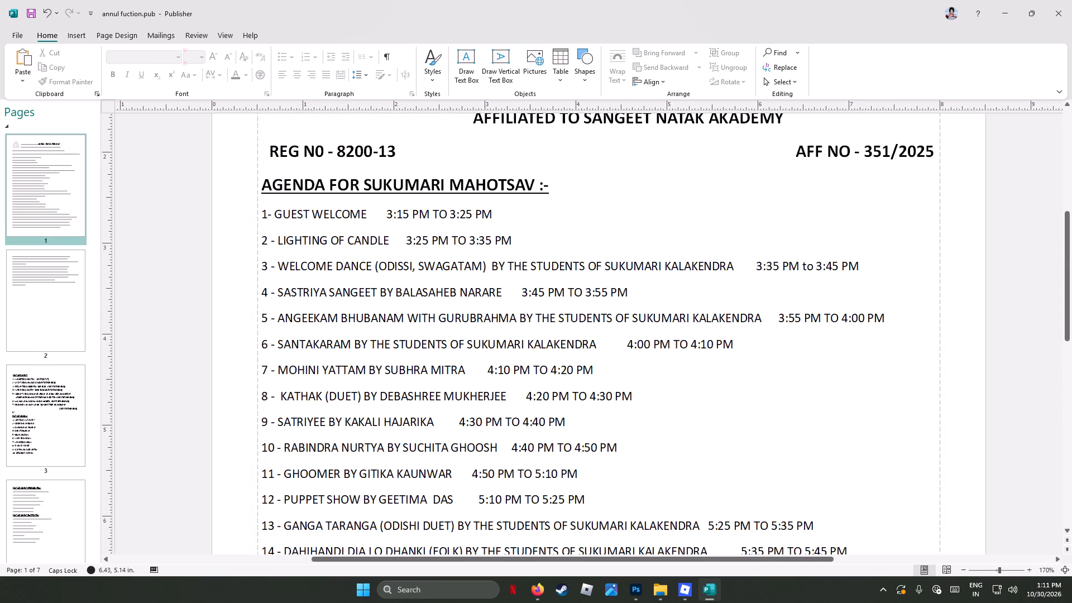
scroll(741, 539, down, 1)
scroll(740, 540, up, 1)
scroll(740, 540, down, 3)
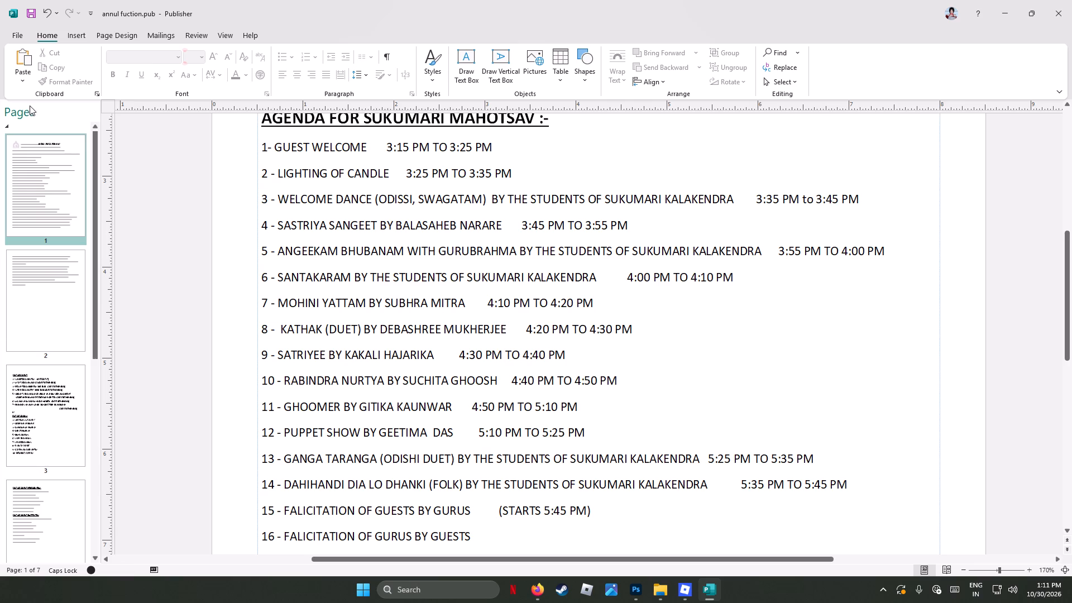
Go to page 2 and examine the numbering and time slots of the entries from GUNJURU GUNJA to VOTE OF THANKS.
click(37, 308)
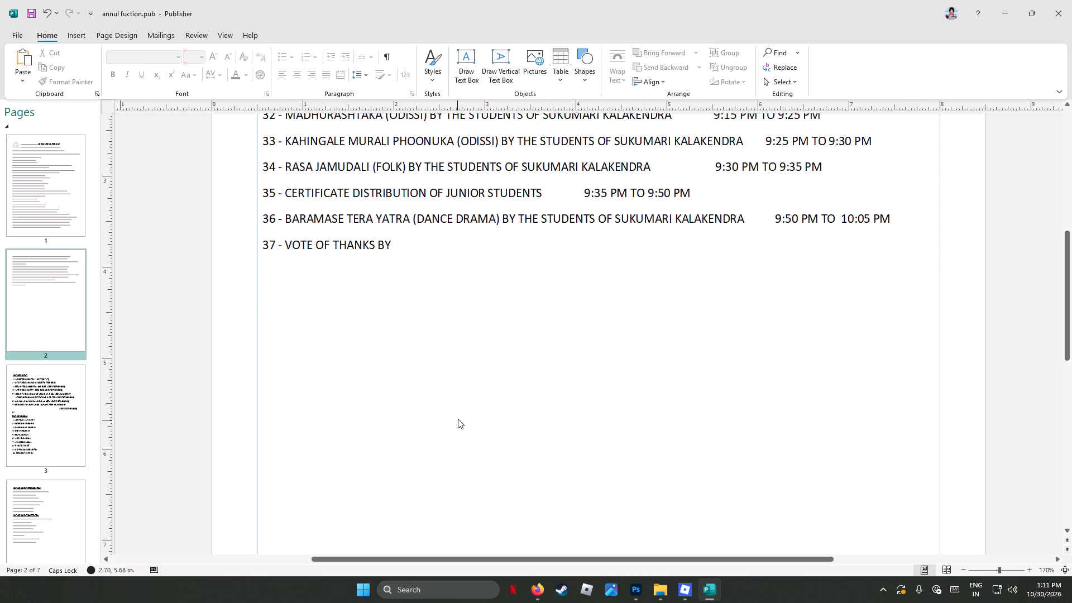
scroll(458, 417, up, 13)
scroll(465, 414, down, 1)
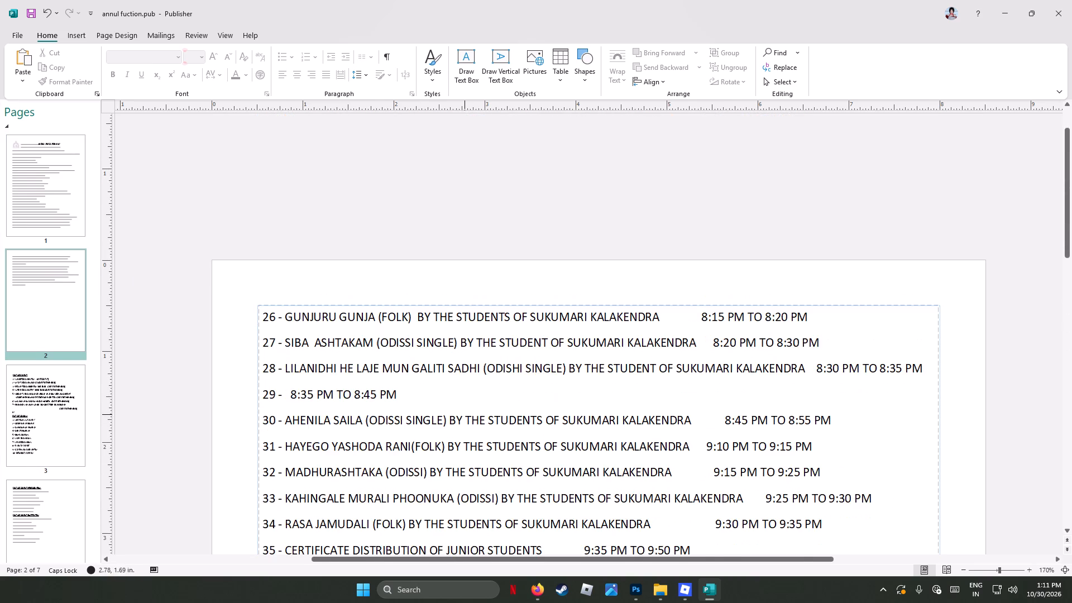
scroll(465, 414, down, 1)
scroll(375, 300, up, 3)
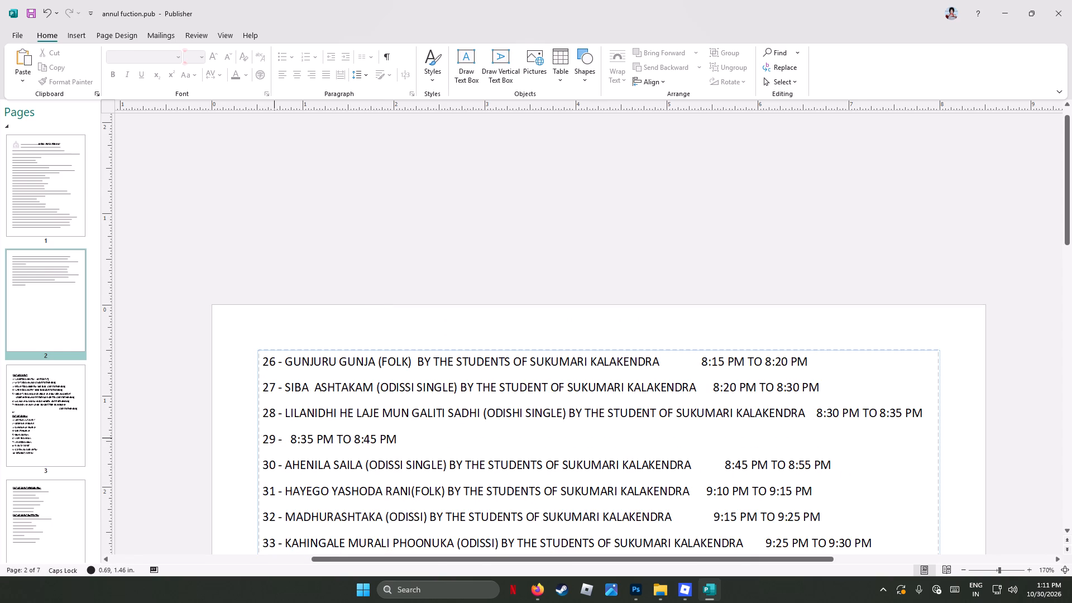
scroll(310, 338, up, 5)
scroll(310, 338, down, 6)
scroll(310, 338, up, 11)
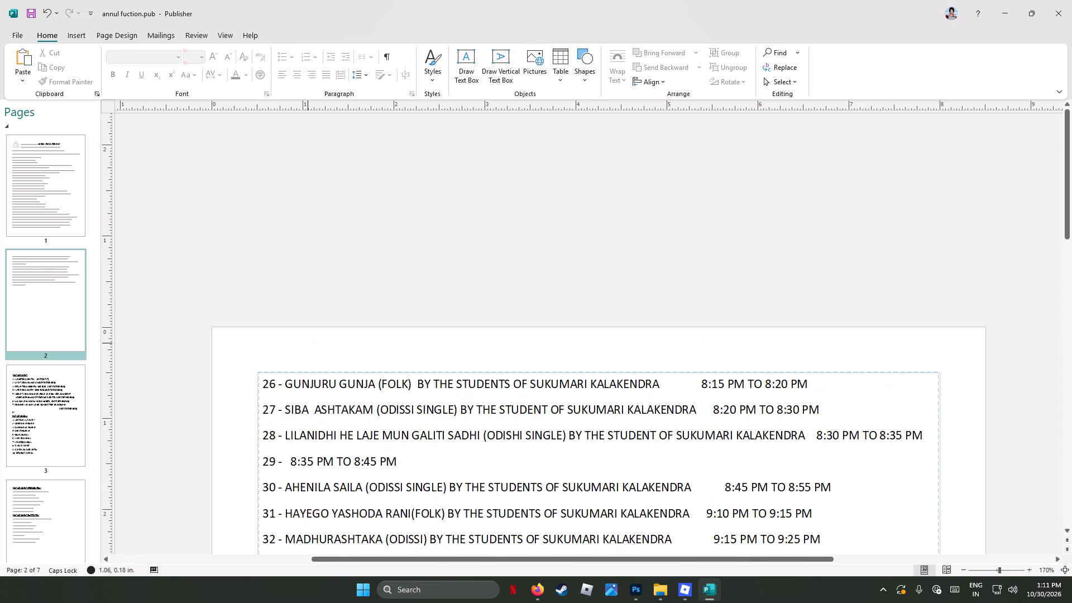
scroll(308, 343, up, 2)
Return to page 1 and examine the whole agenda in order, from GUEST WELCOME down to the NABADURGA entry.
click(27, 181)
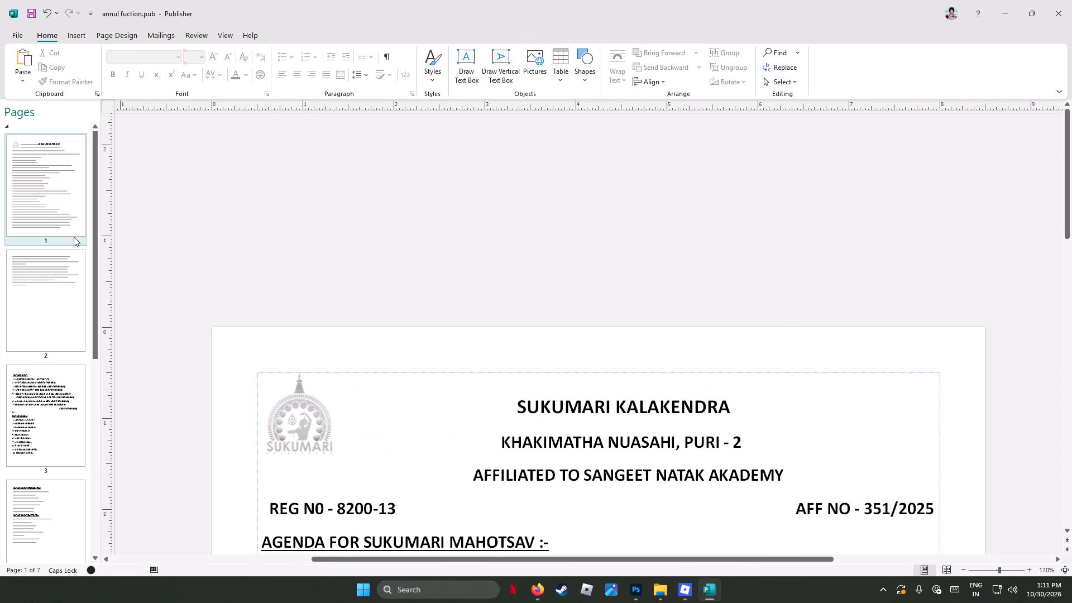
scroll(305, 330, down, 1)
scroll(305, 330, up, 3)
scroll(305, 330, down, 5)
scroll(308, 331, up, 4)
scroll(308, 331, down, 1)
scroll(308, 331, up, 1)
scroll(308, 331, down, 1)
scroll(308, 331, up, 1)
scroll(308, 331, down, 1)
scroll(308, 331, up, 1)
scroll(308, 331, down, 2)
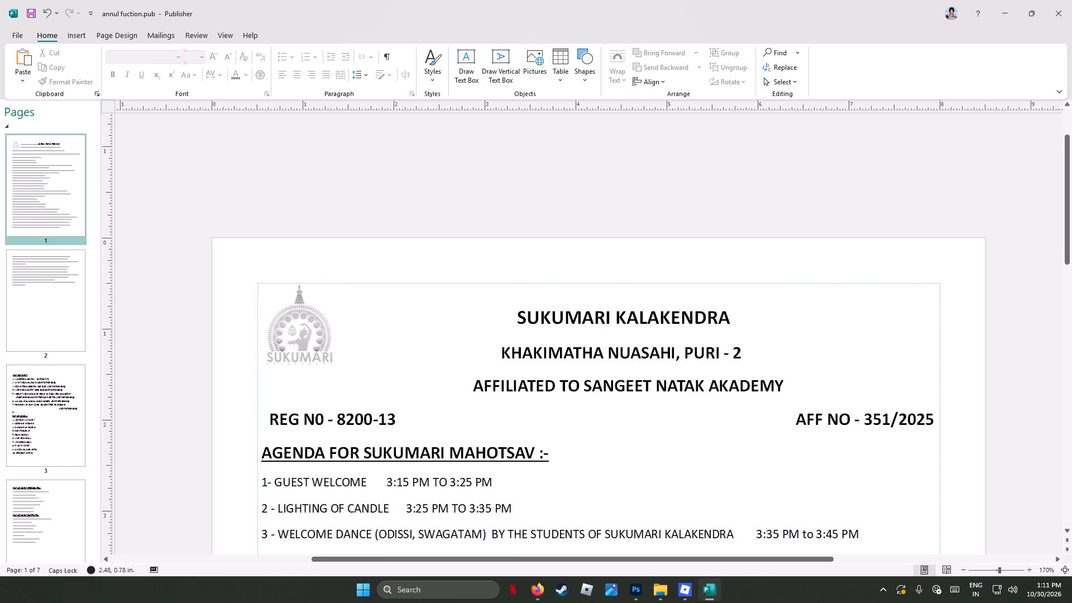
drag(1064, 181, 1066, 270)
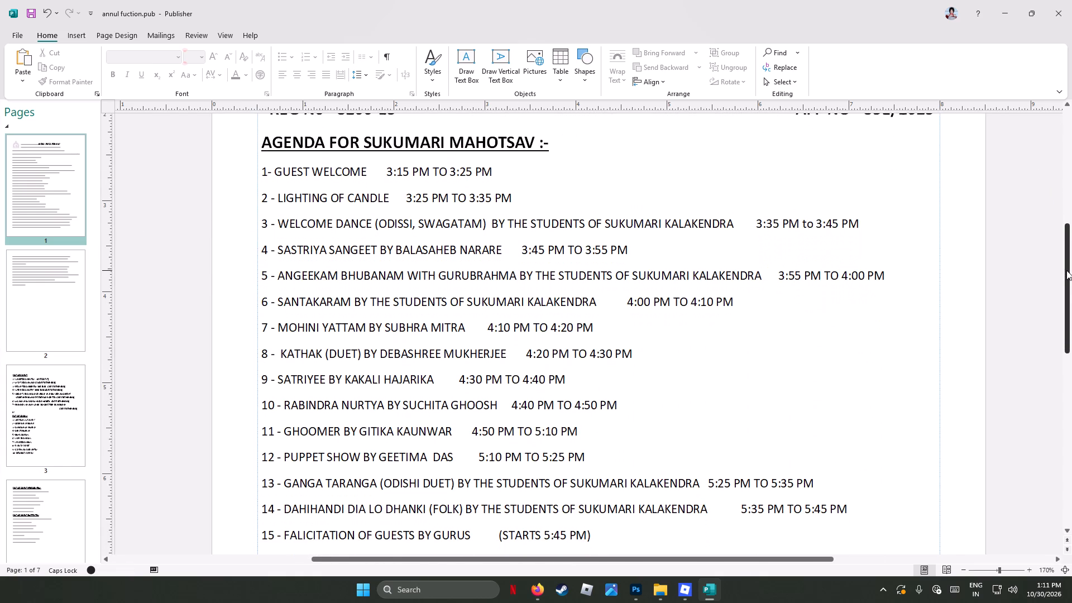
drag(1066, 270, 1071, 280)
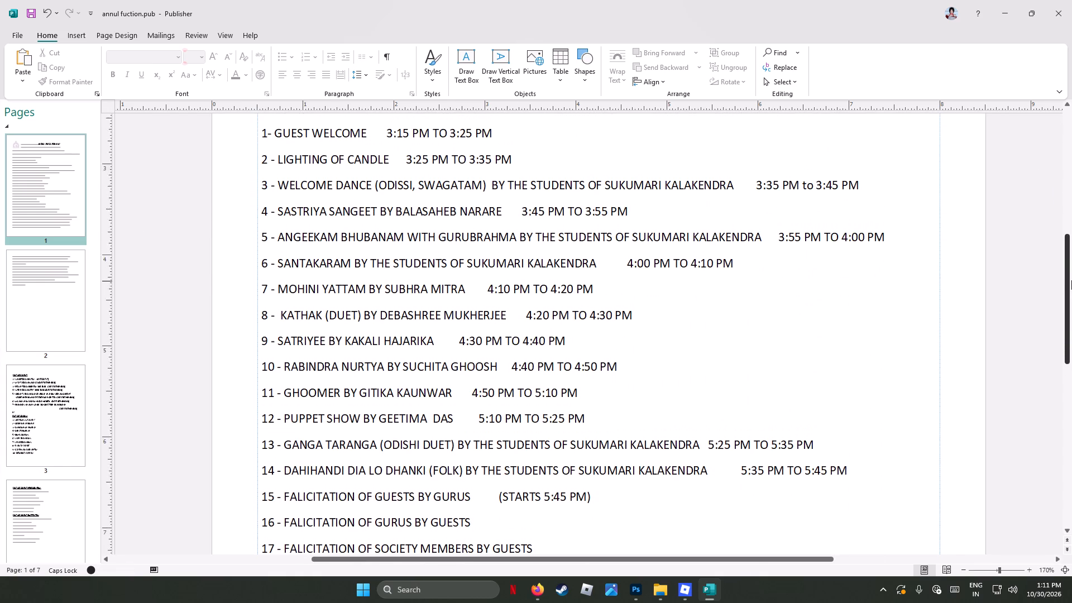
drag(1071, 280, 1071, 306)
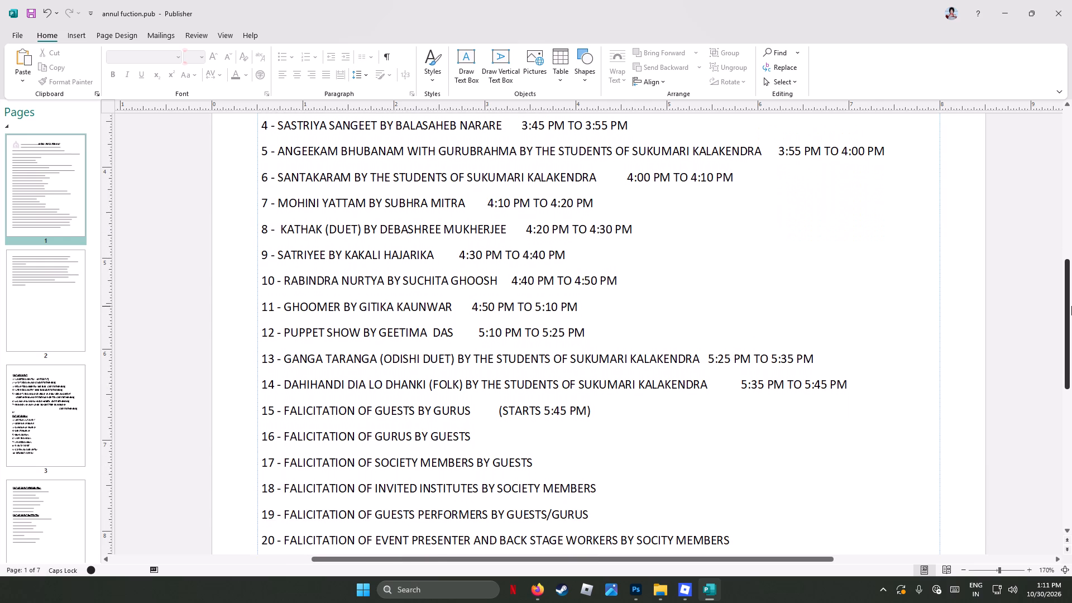
drag(1071, 306, 1069, 324)
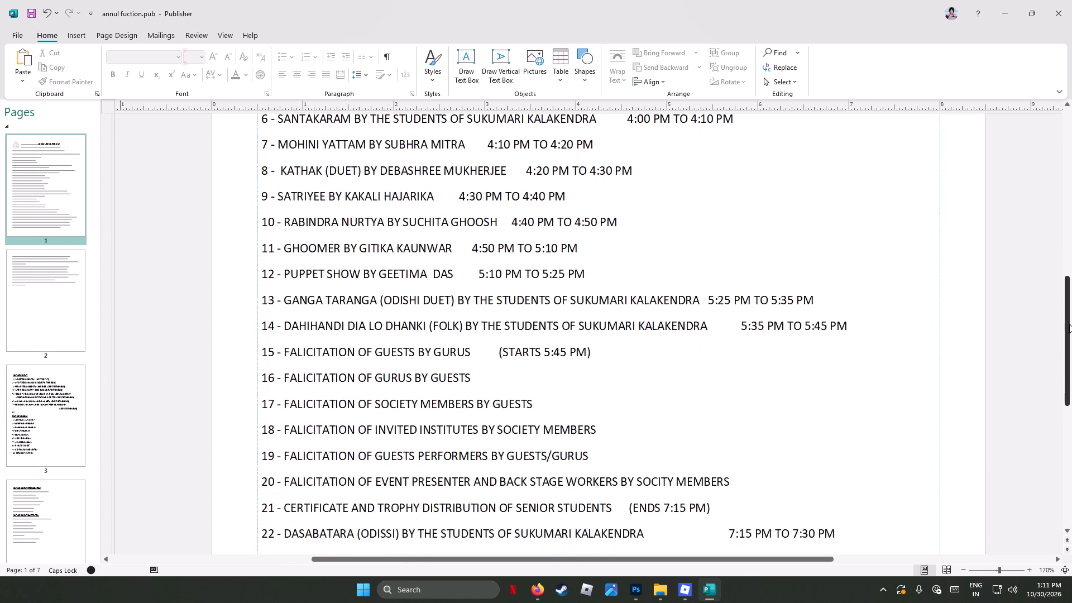
drag(1069, 324, 1060, 380)
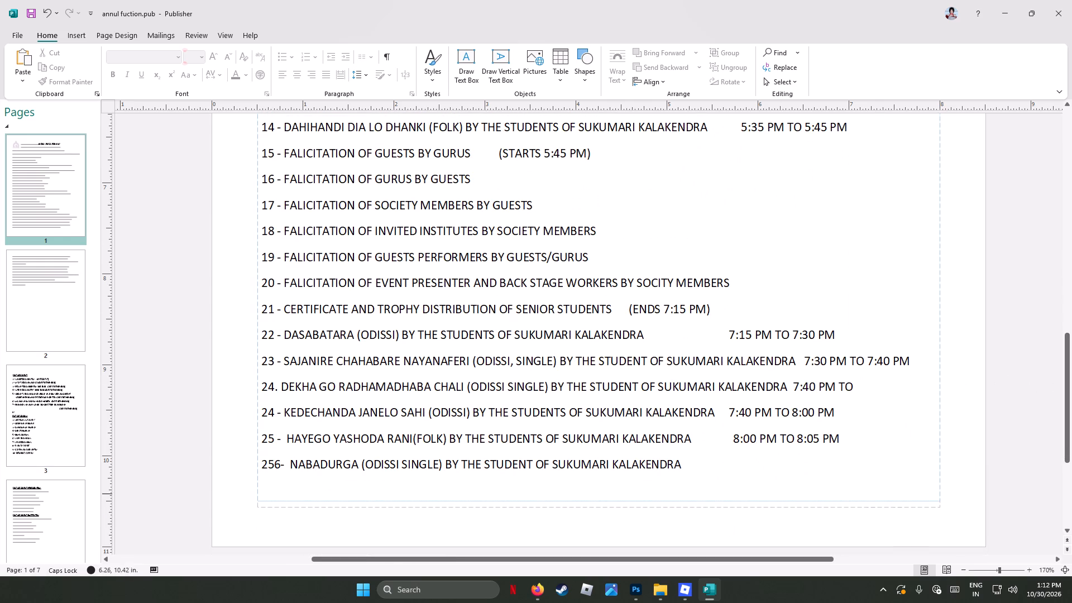
drag(1063, 379, 1044, 445)
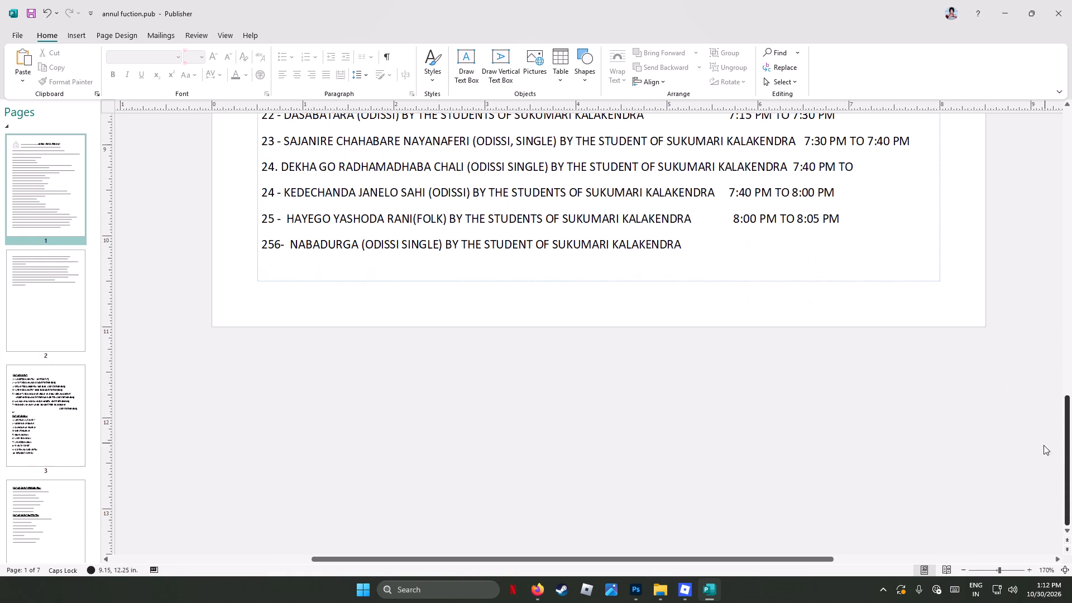
drag(1044, 445, 981, 523)
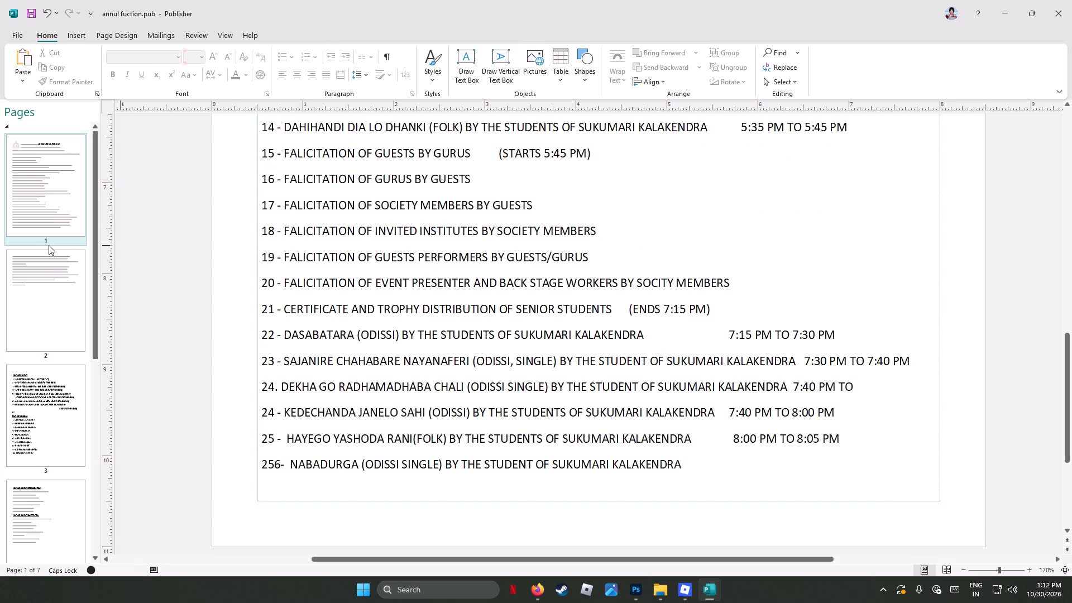
click(64, 298)
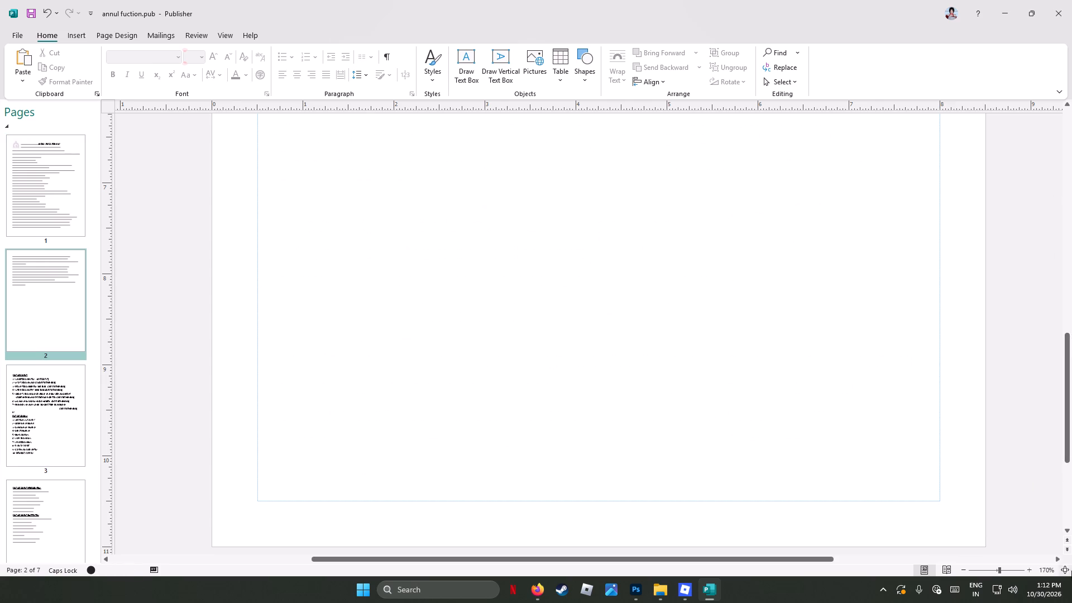
drag(1068, 395, 1064, 376)
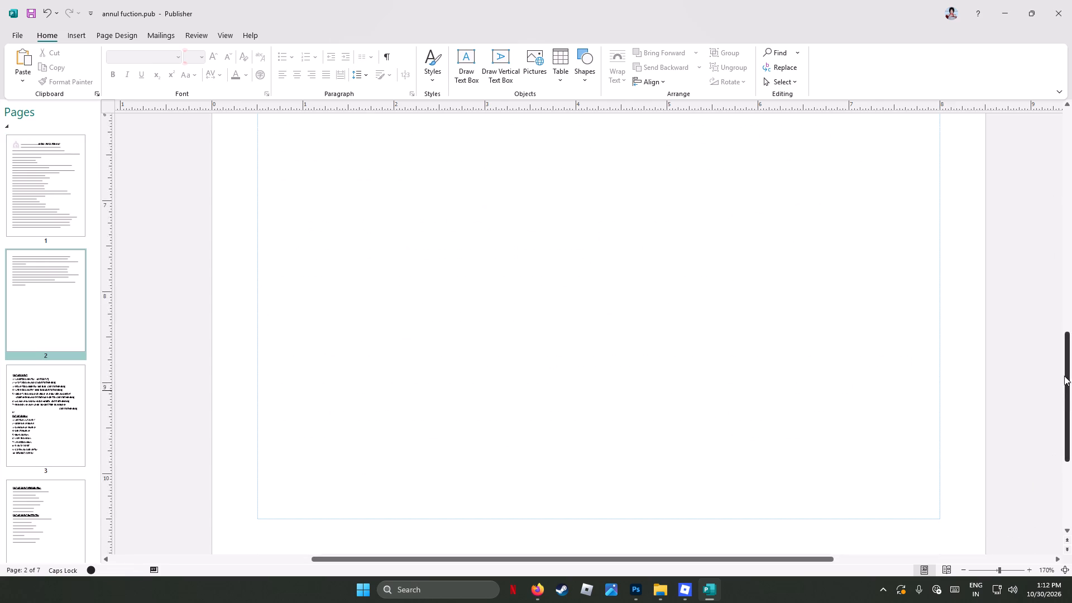
drag(1064, 376, 1061, 218)
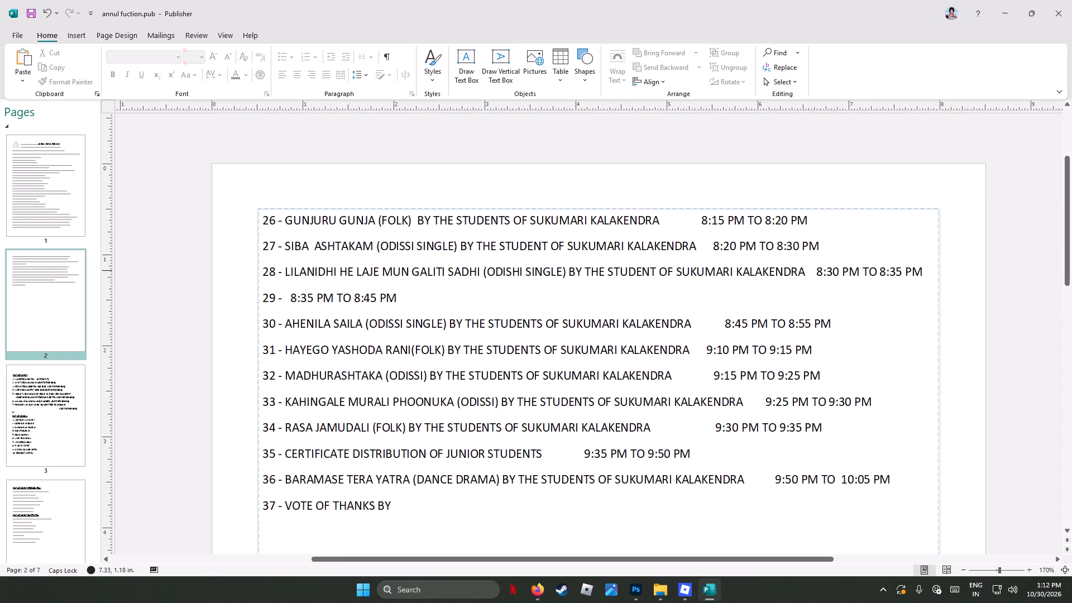
drag(816, 220, 720, 191)
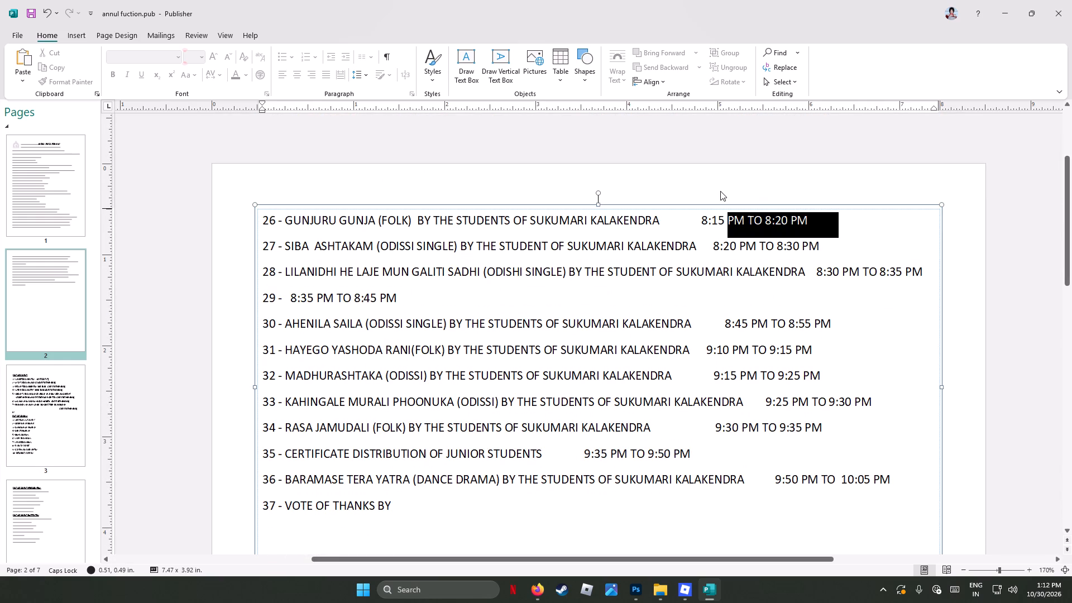
drag(720, 191, 703, 190)
drag(703, 190, 700, 190)
key(ctrl+x)
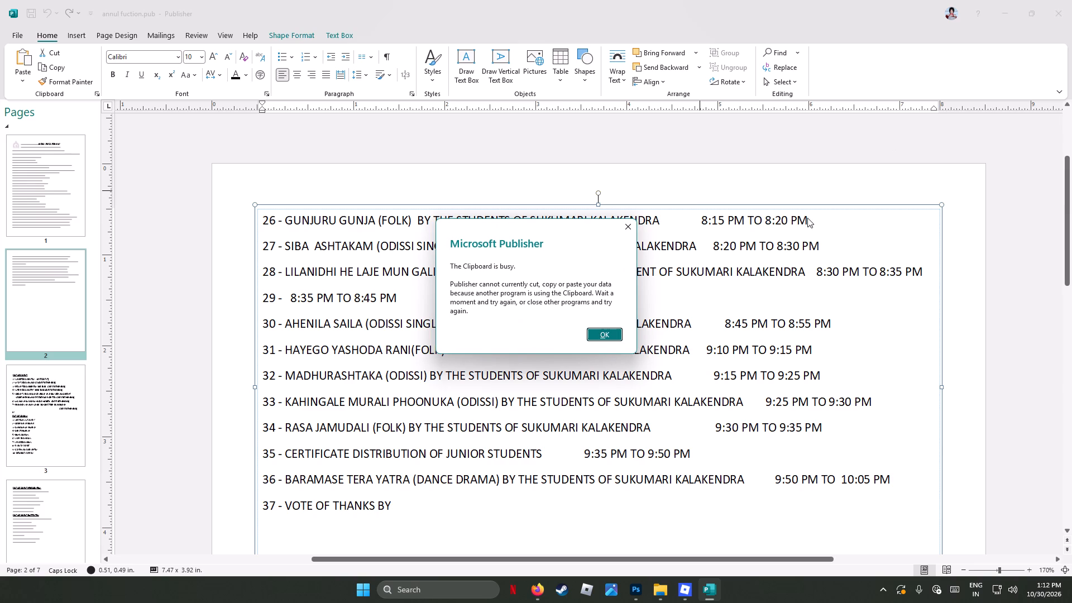
click(599, 333)
click(630, 222)
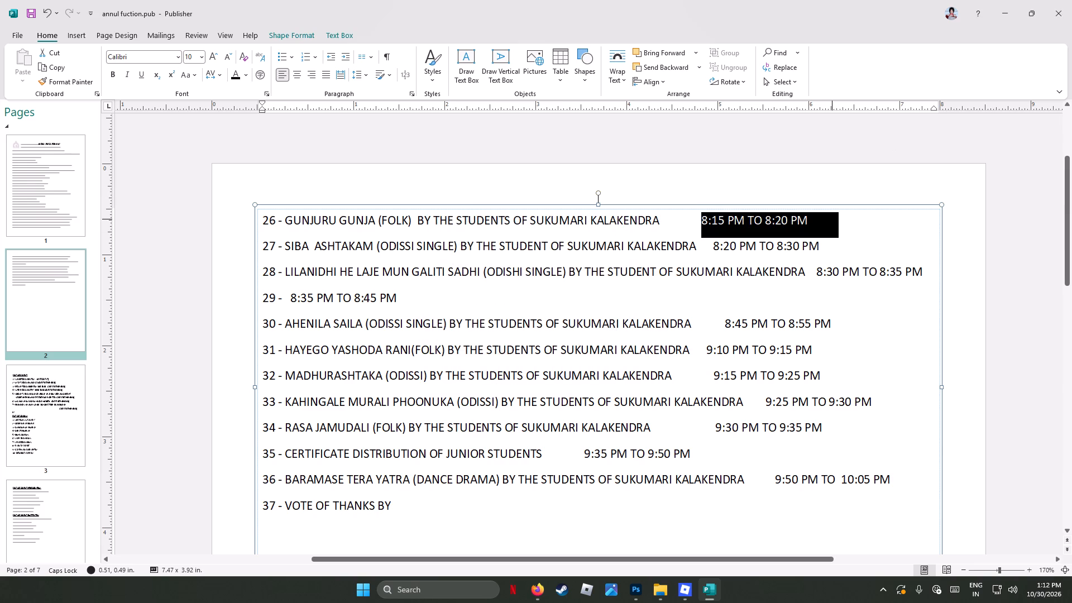
key(ctrl+x)
click(59, 181)
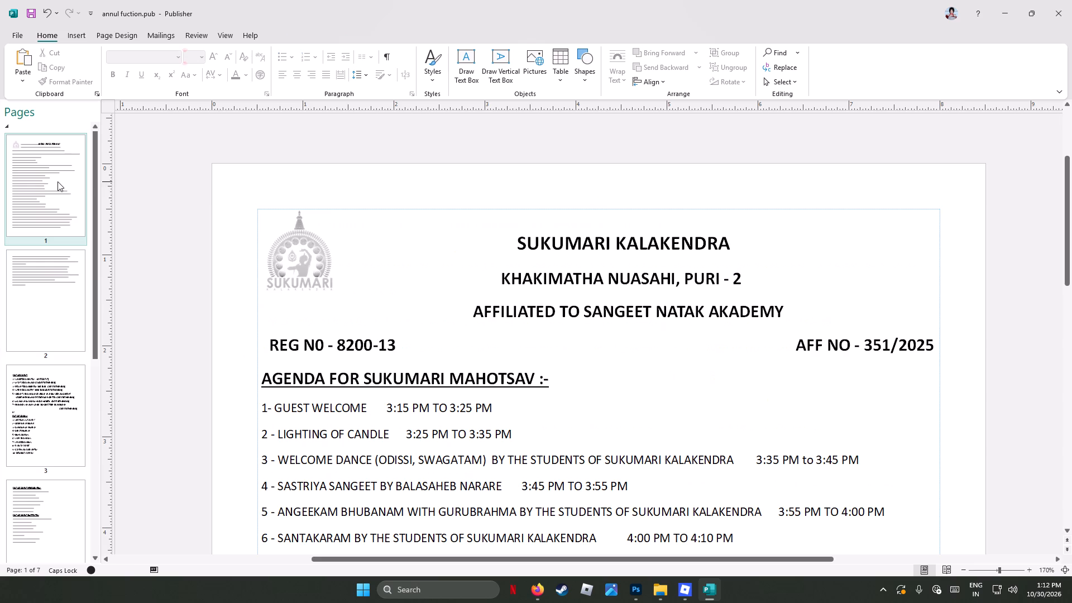
scroll(539, 438, up, 2)
scroll(539, 438, down, 1)
scroll(539, 438, up, 3)
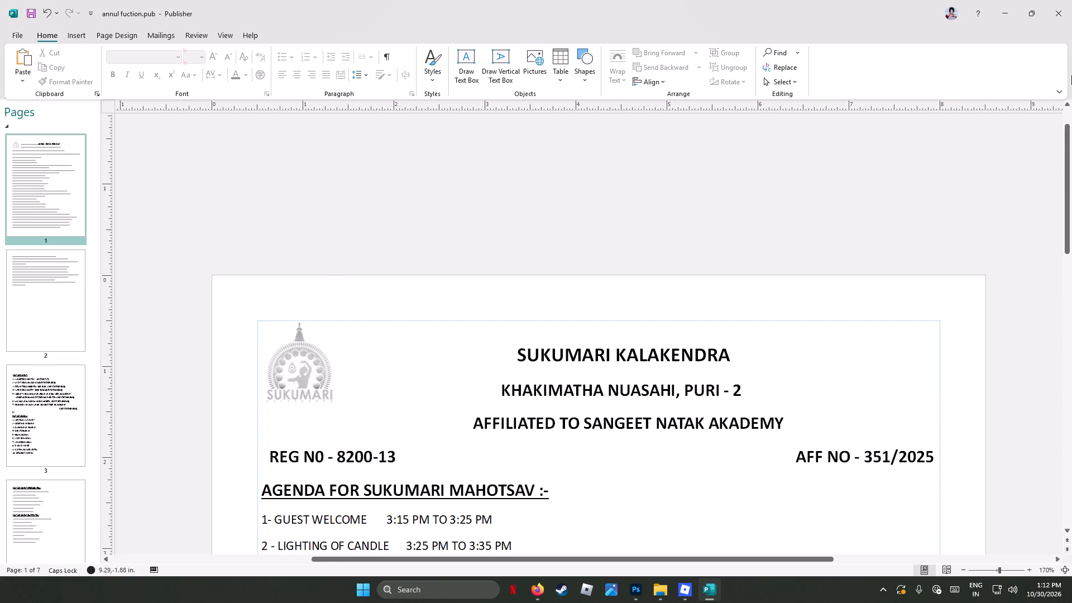
drag(1068, 186, 1016, 391)
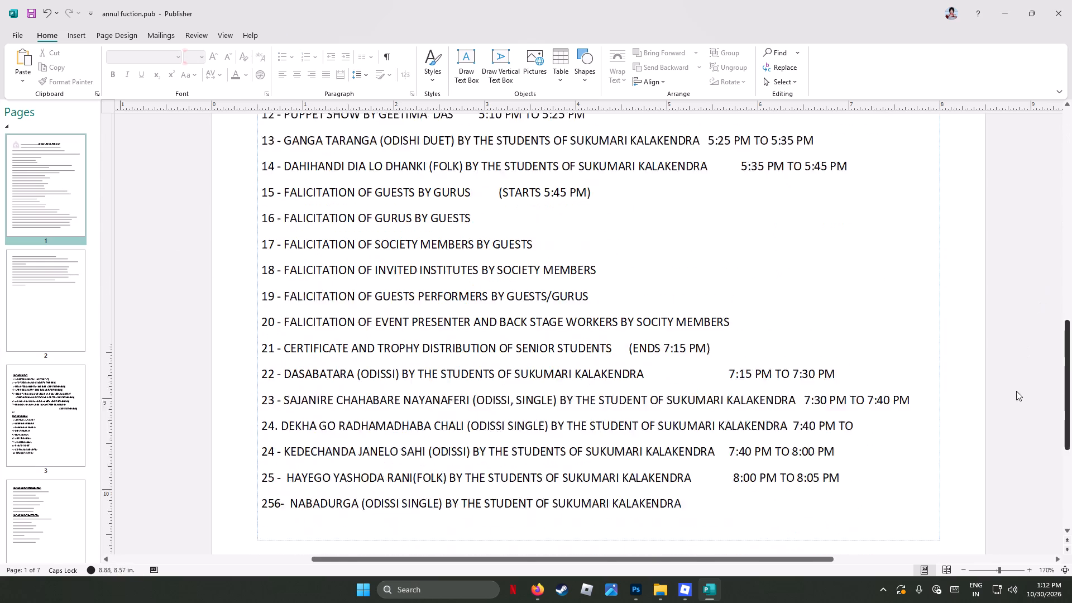
drag(1016, 391, 1009, 424)
click(720, 368)
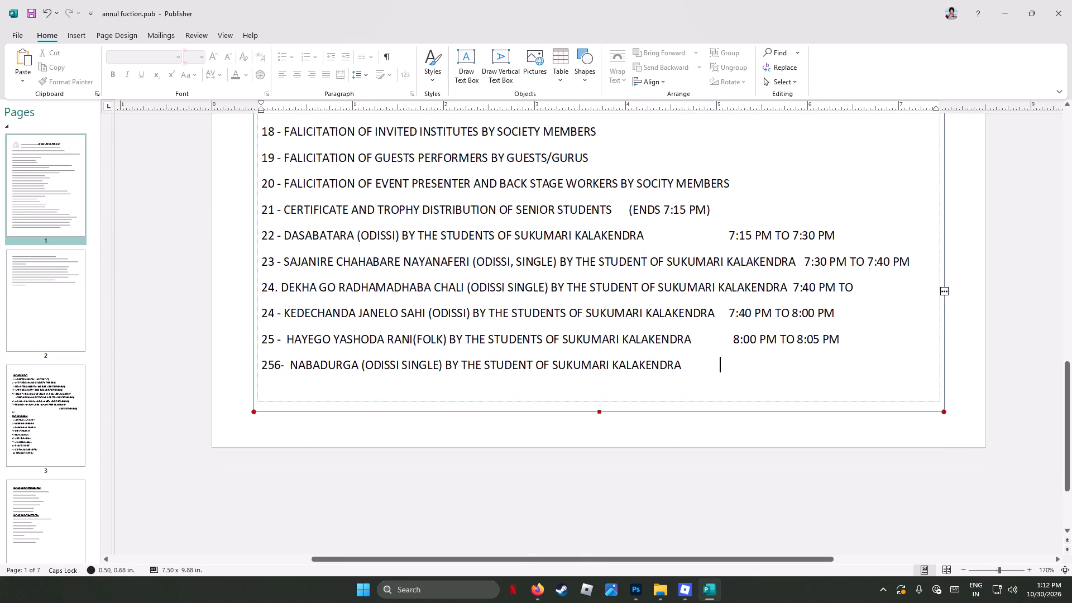
key(ctrl+v)
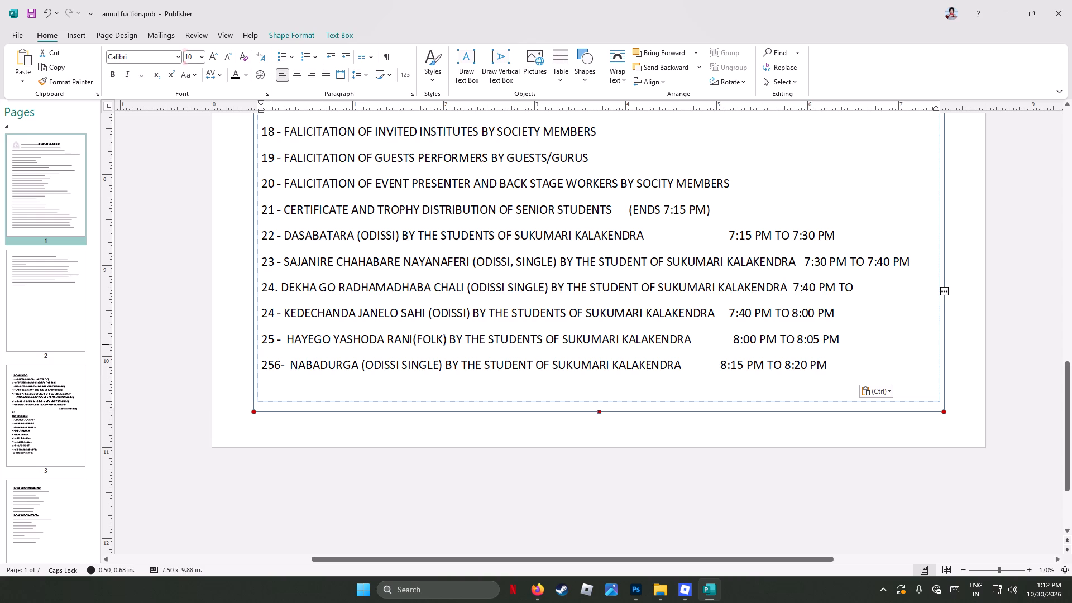
Correct the number of the NABADURGA entry at the end of page 1 to 26.
click(277, 368)
click(276, 366)
key(BackSpace)
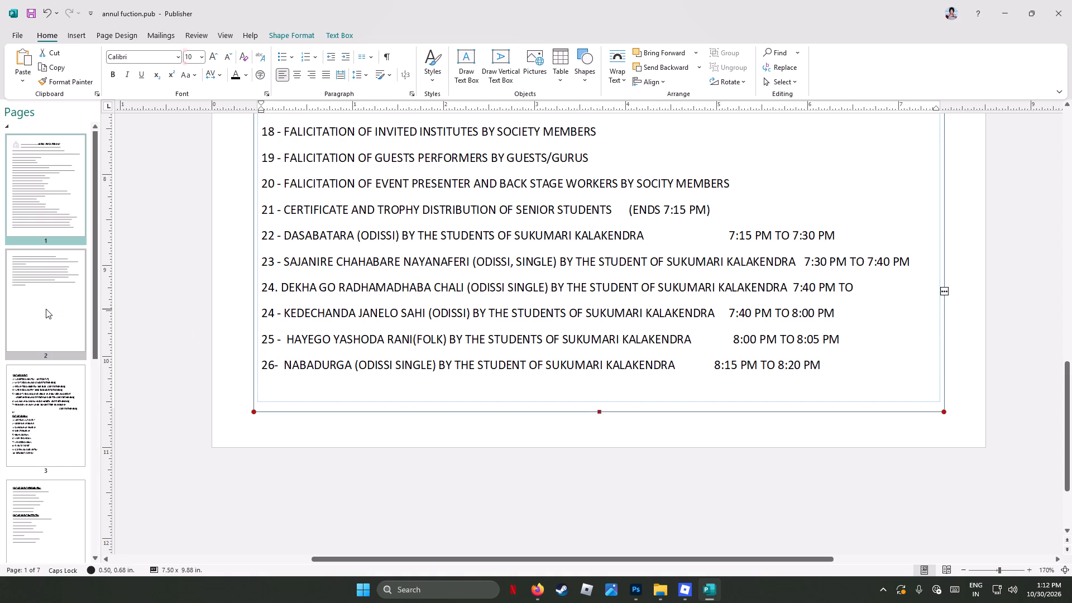
On page 2, copy the SIBA ASHTAKAM time slot 8:20 PM TO 8:30 PM to the end of the GUNJURU GUNJA entry.
click(46, 309)
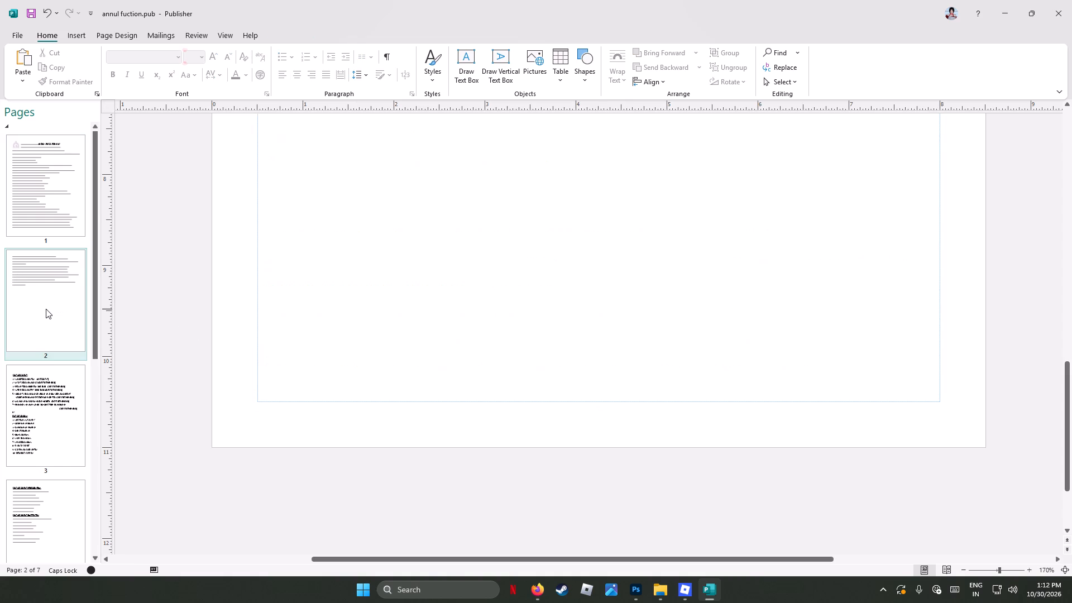
scroll(475, 199, up, 3)
scroll(476, 199, down, 1)
scroll(476, 199, up, 2)
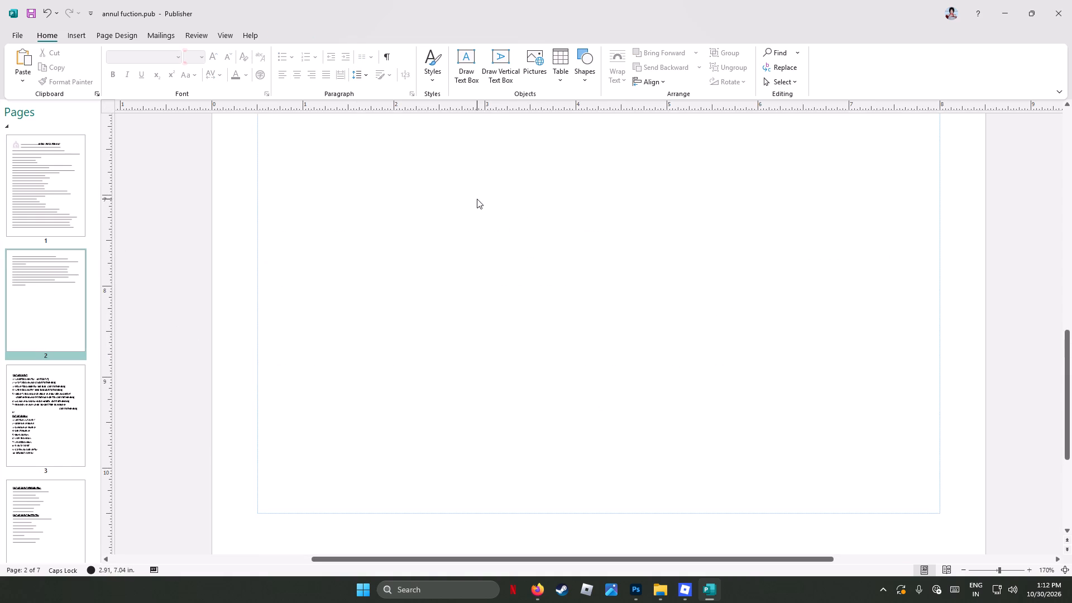
scroll(477, 199, up, 8)
scroll(477, 199, down, 2)
scroll(477, 199, up, 4)
scroll(467, 206, down, 1)
scroll(467, 206, up, 3)
scroll(467, 206, down, 3)
scroll(467, 206, up, 10)
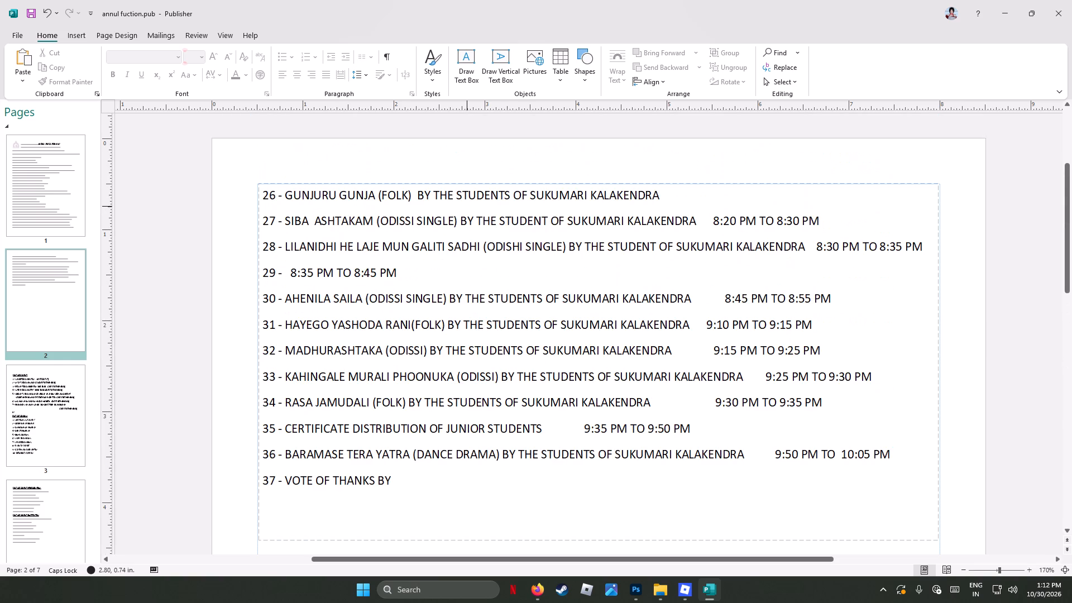
drag(834, 217, 831, 217)
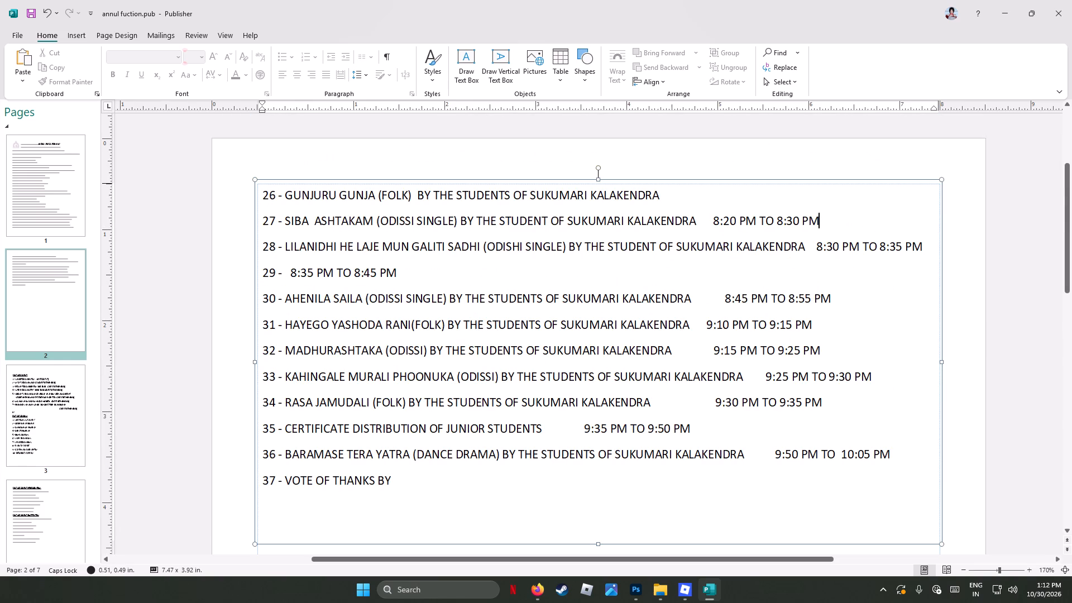
drag(831, 217, 728, 230)
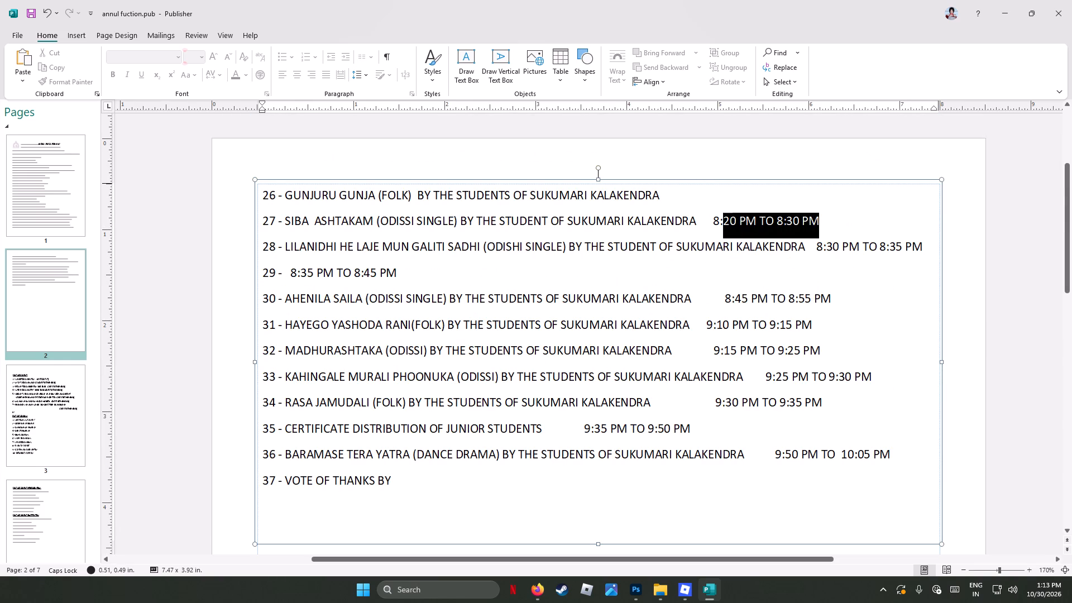
drag(728, 230, 712, 217)
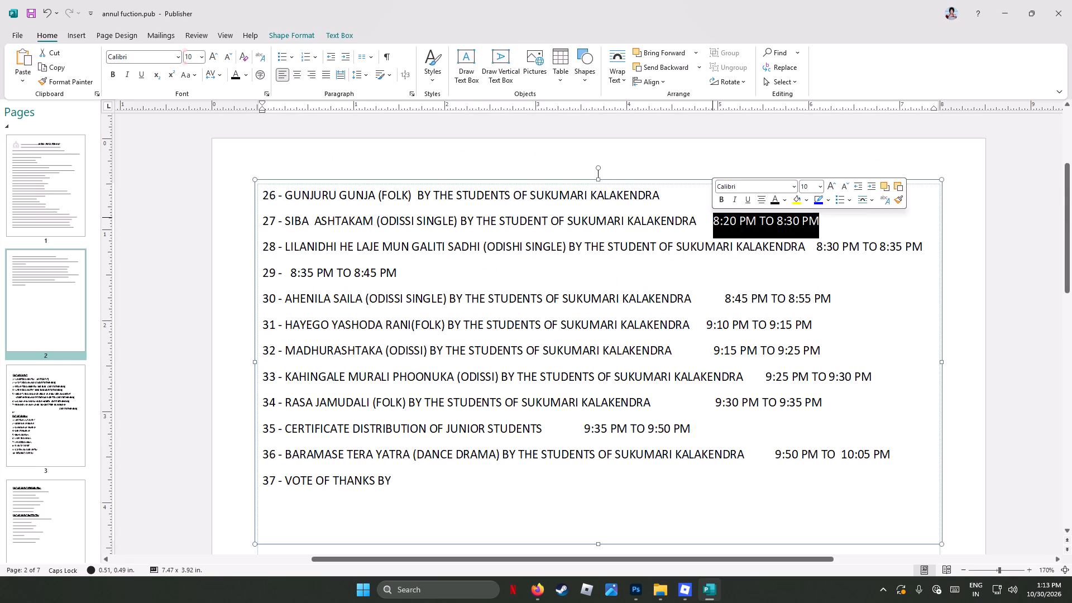
key(ctrl+c)
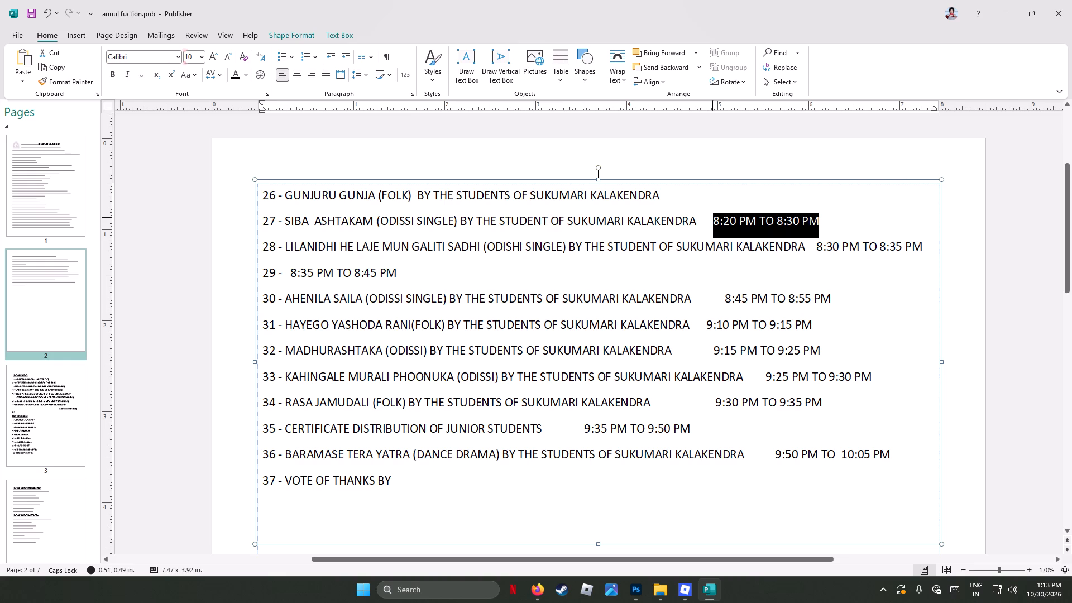
click(712, 193)
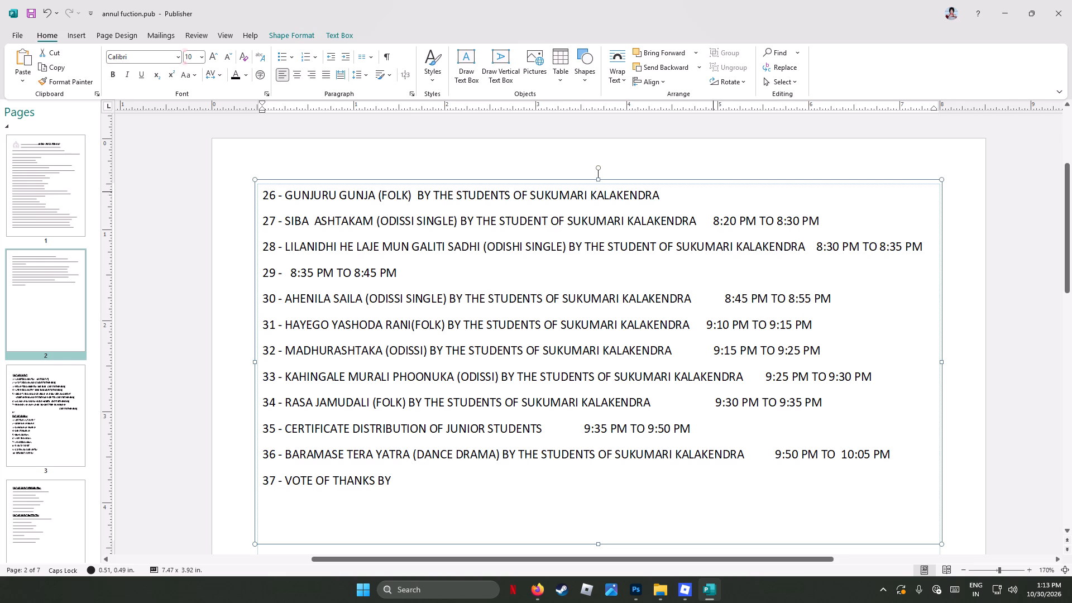
key(ctrl+v)
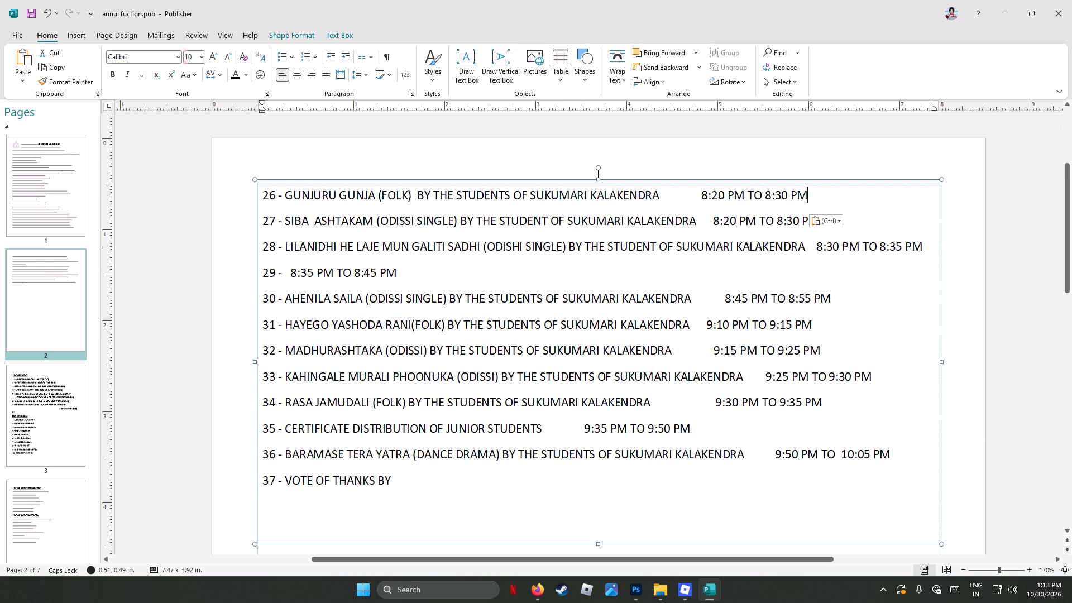
Move the time slot 8:30 PM TO 8:35 PM from the LILANIDHI HE LAJE entry to SIBA ASHTAKAM, replacing its existing slot.
drag(932, 243, 865, 229)
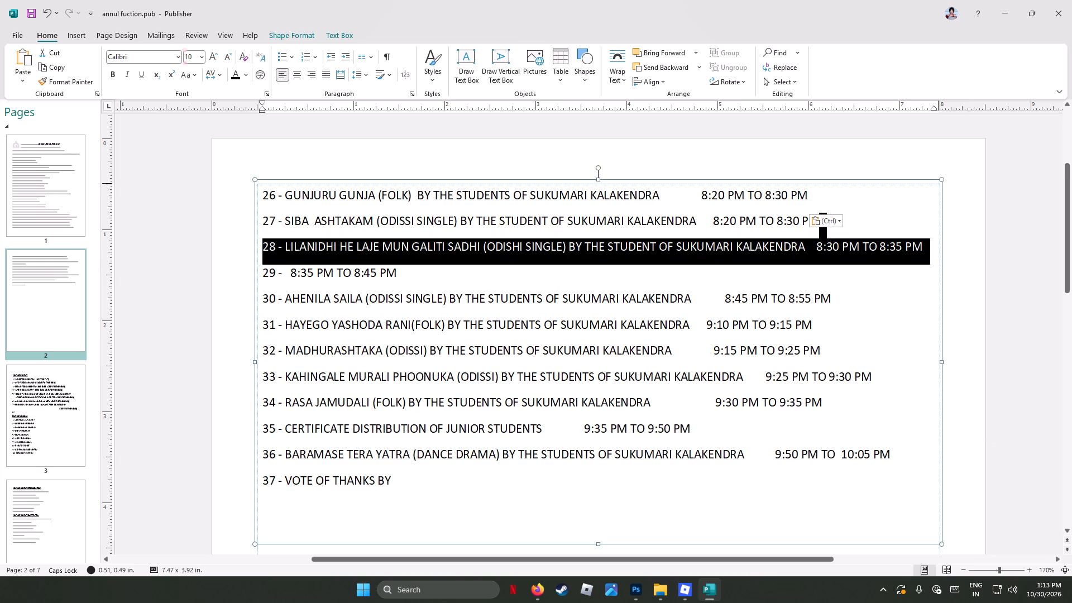
drag(865, 229, 819, 240)
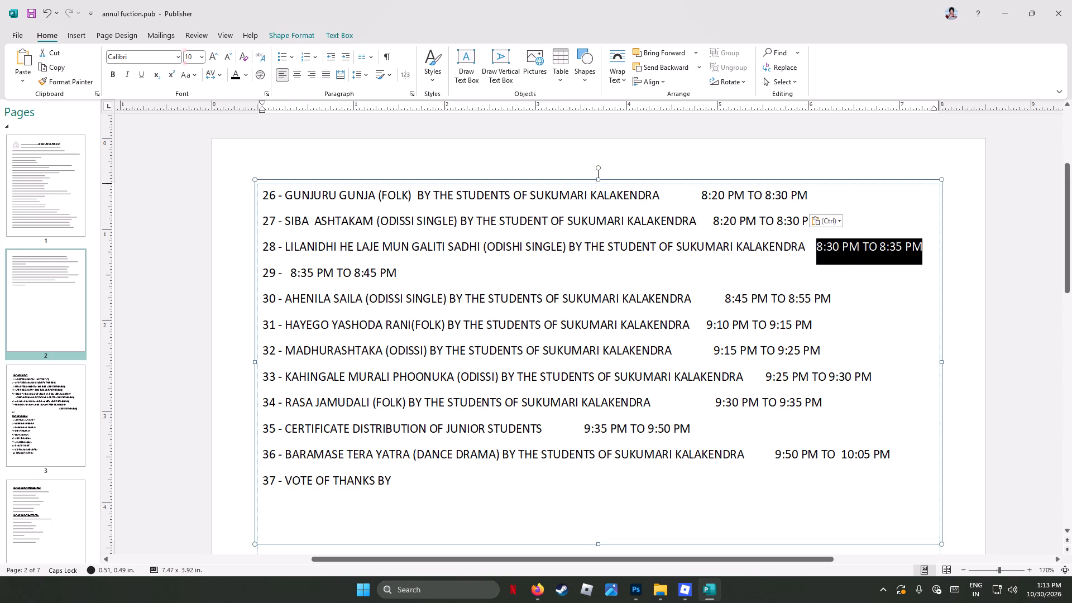
drag(819, 240, 816, 240)
key(ctrl+x)
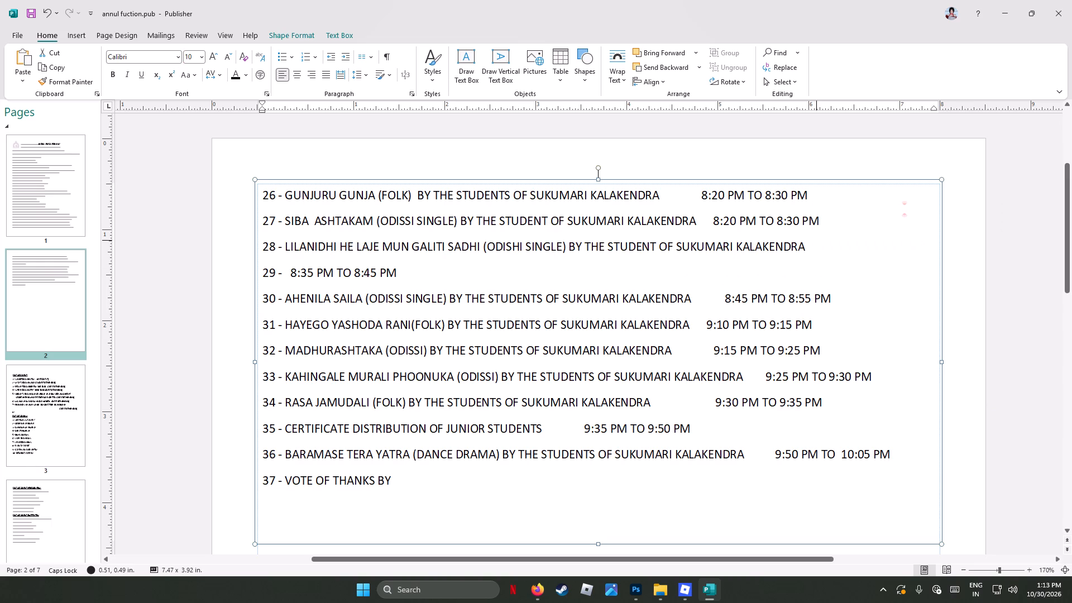
drag(825, 222, 825, 222)
drag(825, 222, 715, 214)
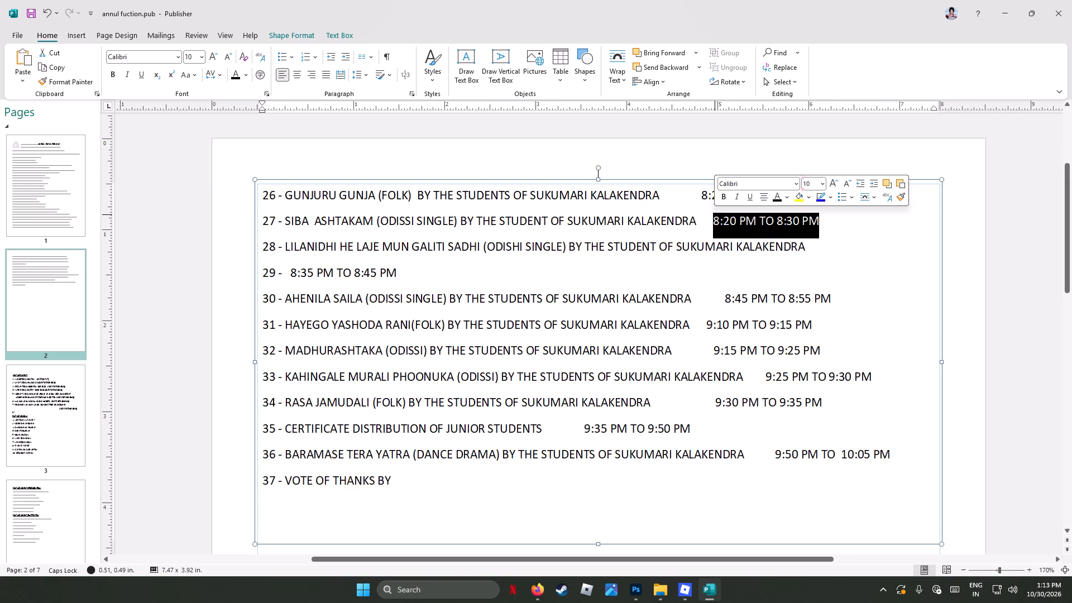
key(ctrl+v)
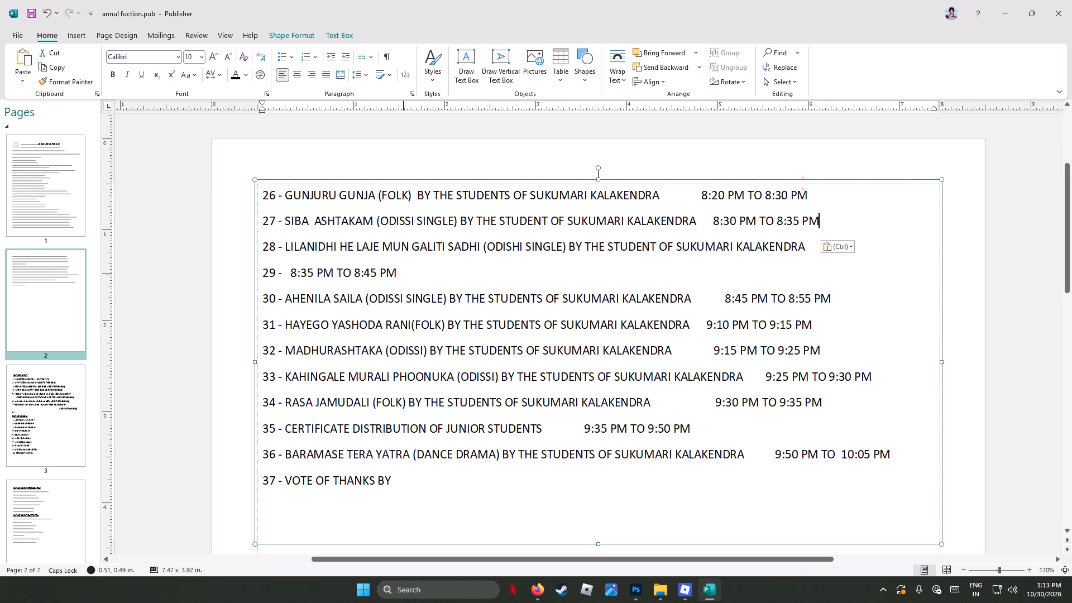
Move the time slot 8:35 PM TO 8:45 PM from the untitled entry 29 to the end of the LILANIDHI HE LAJE entry.
drag(398, 269, 295, 273)
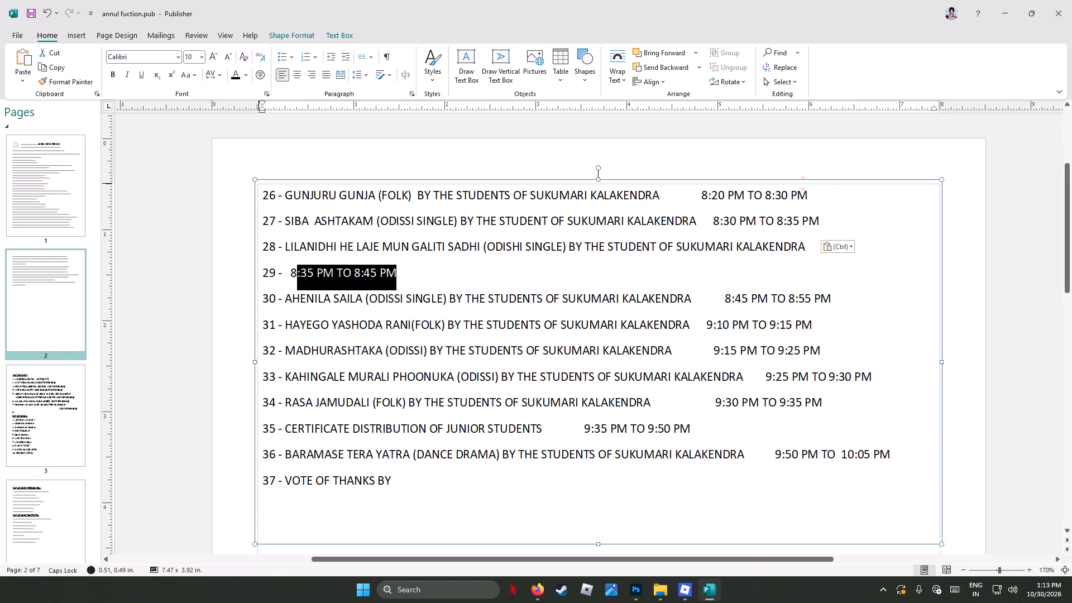
drag(295, 273, 291, 272)
key(ctrl+x)
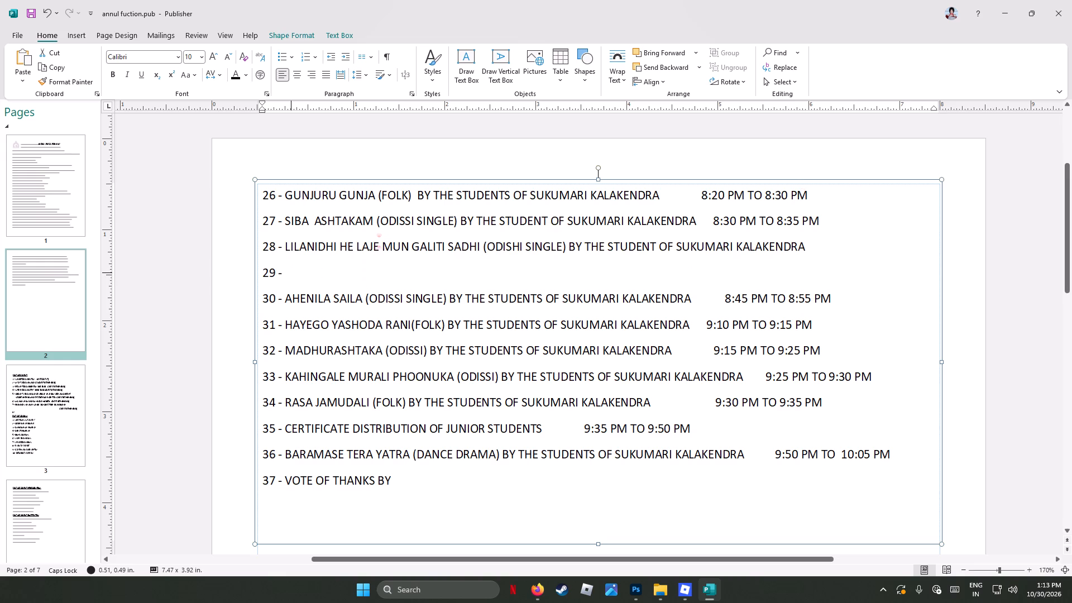
click(830, 242)
key(ctrl+v)
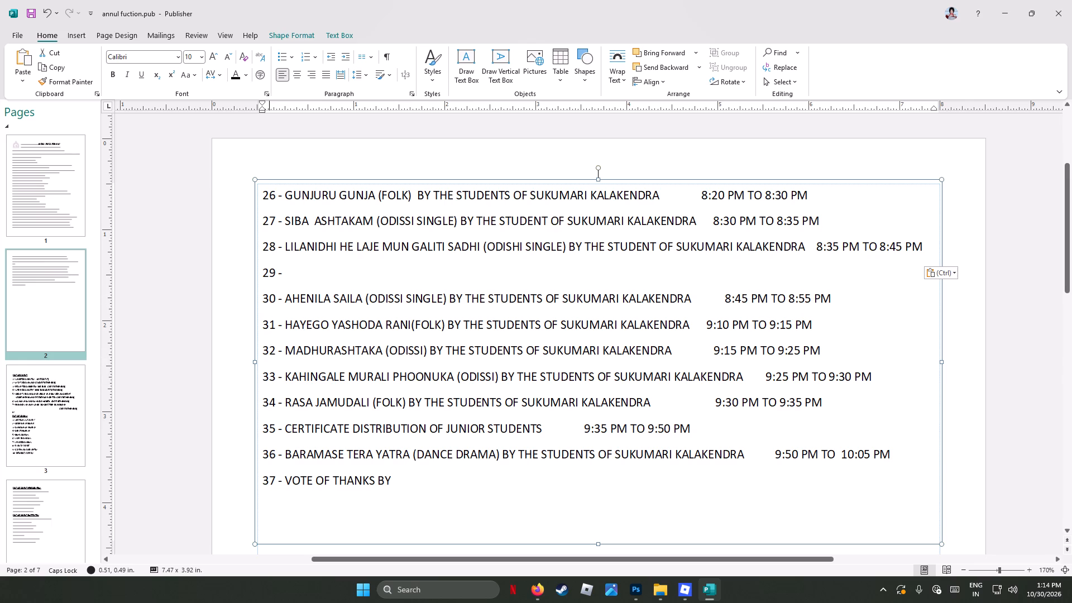
Delete the untitled entry 29 and its blank line from the agenda list on page 2.
click(295, 276)
click(283, 275)
key(BackSpace)
key(BackSpace)
key(BackSpace)
key(BackSpace)
key(BackSpace)
key(Delete)
key(Delete)
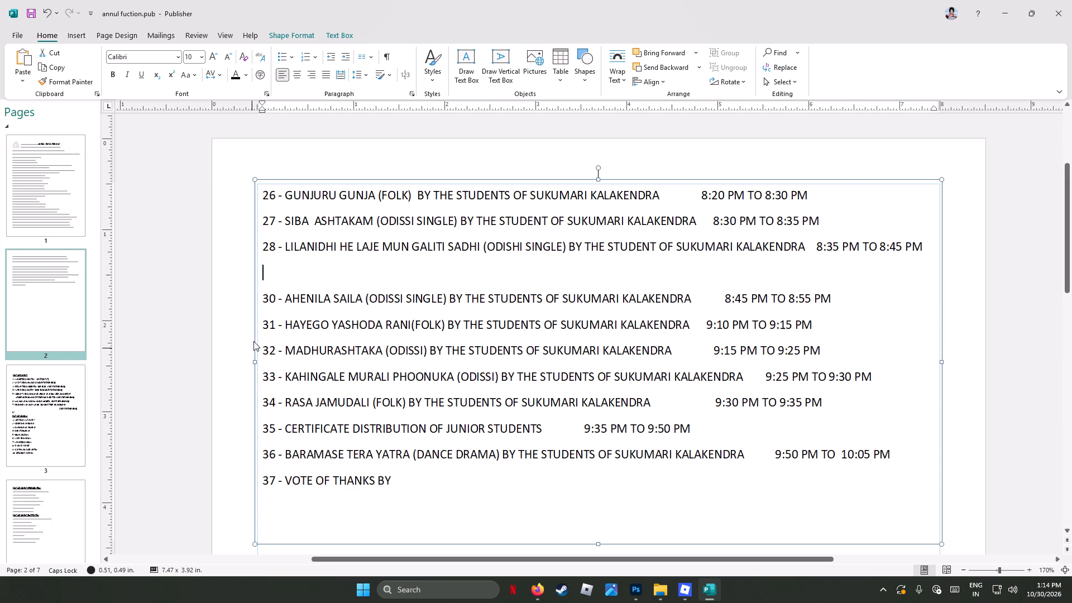
click(267, 299)
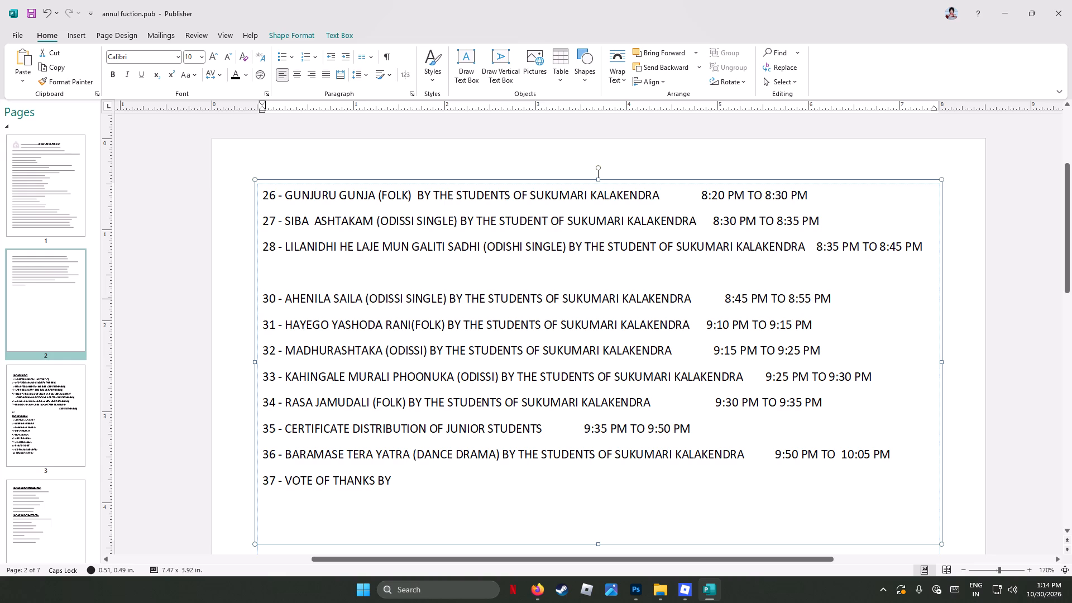
click(265, 299)
key(BackSpace)
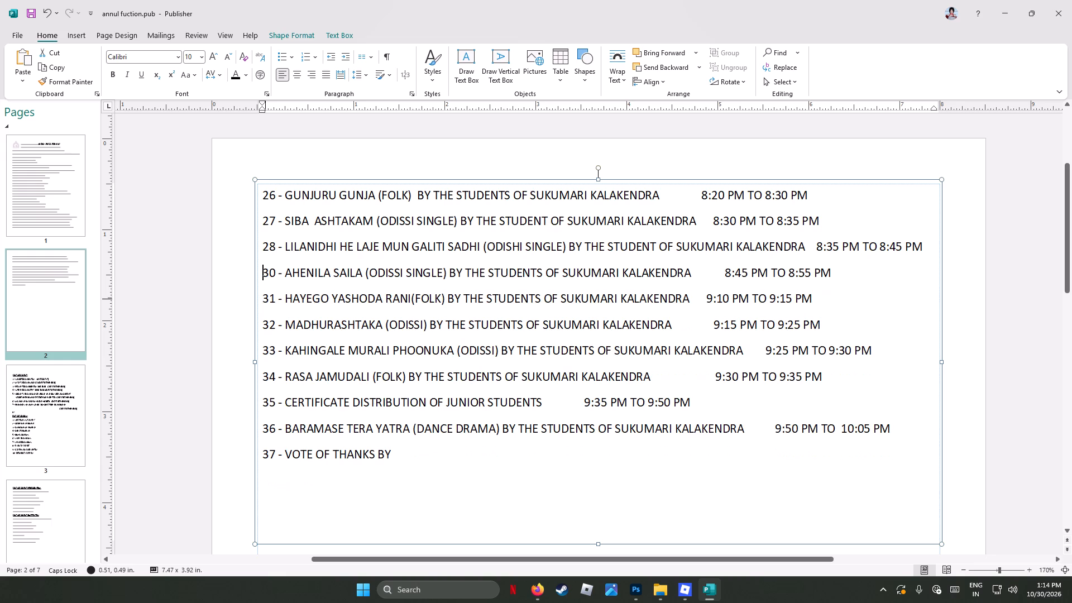
click(276, 272)
key(BackSpace)
key(BackSpace)
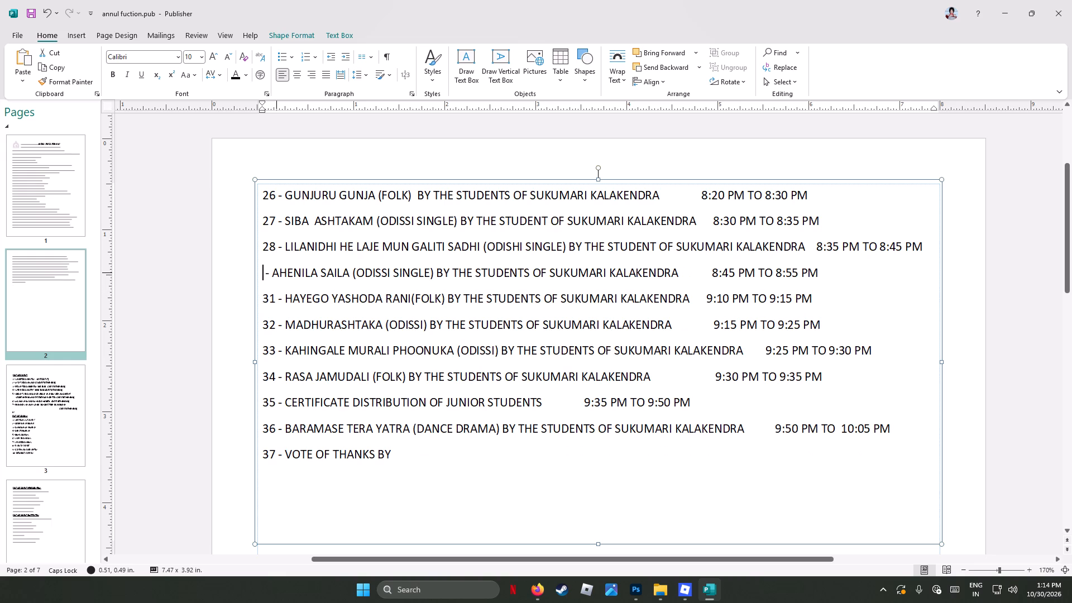
key(2)
key(9)
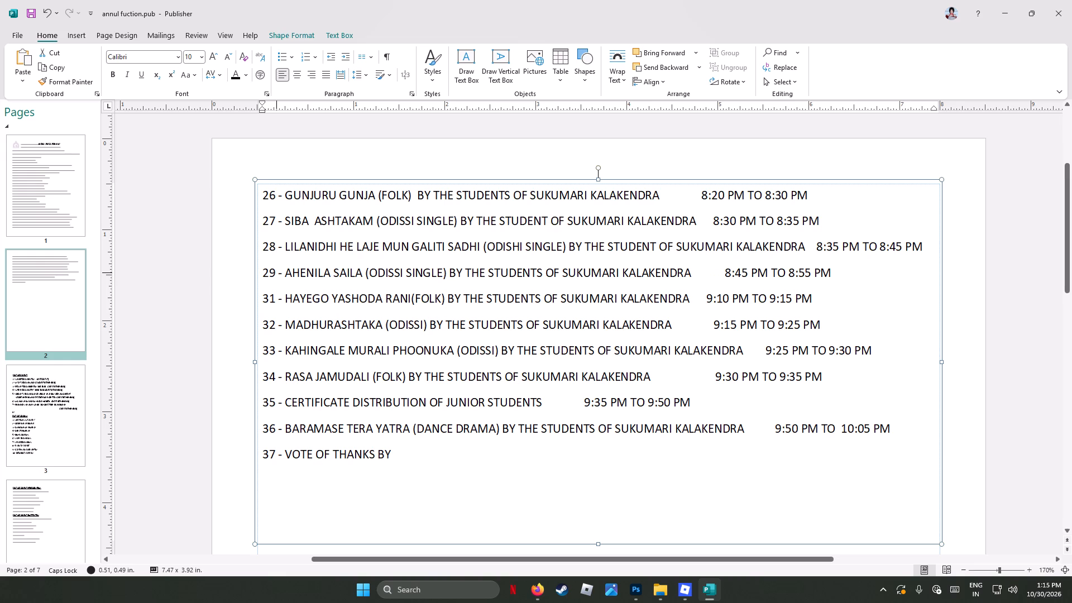
click(276, 298)
key(BackSpace)
key(equal)
key(BackSpace)
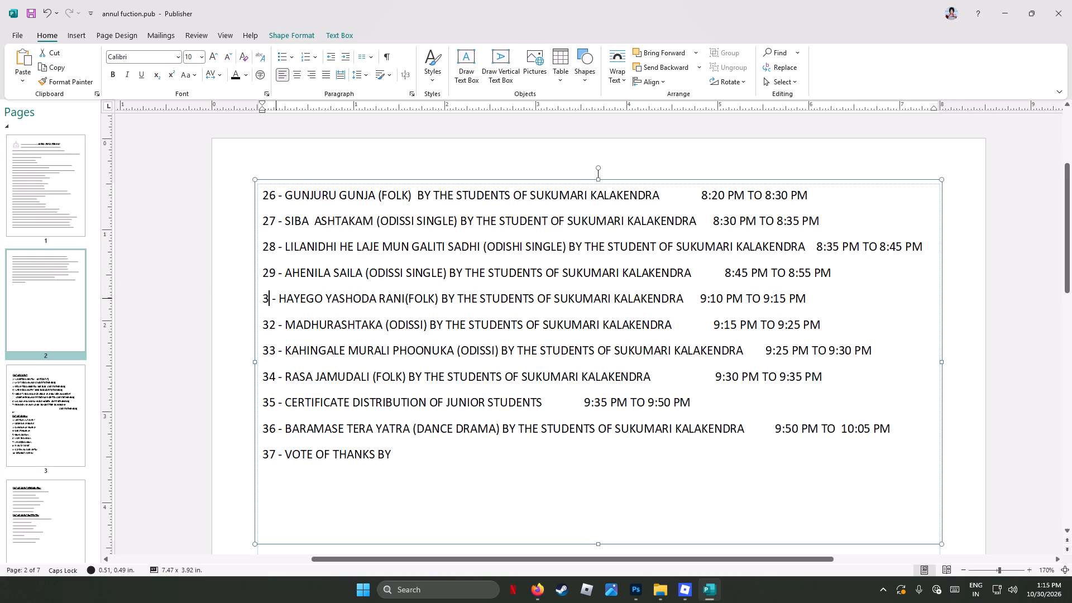
key(0)
Renumber the MADHURASHTAKA entry as 31 and the KAHINGALE MURALI PHOONUKA entry as 32.
click(277, 323)
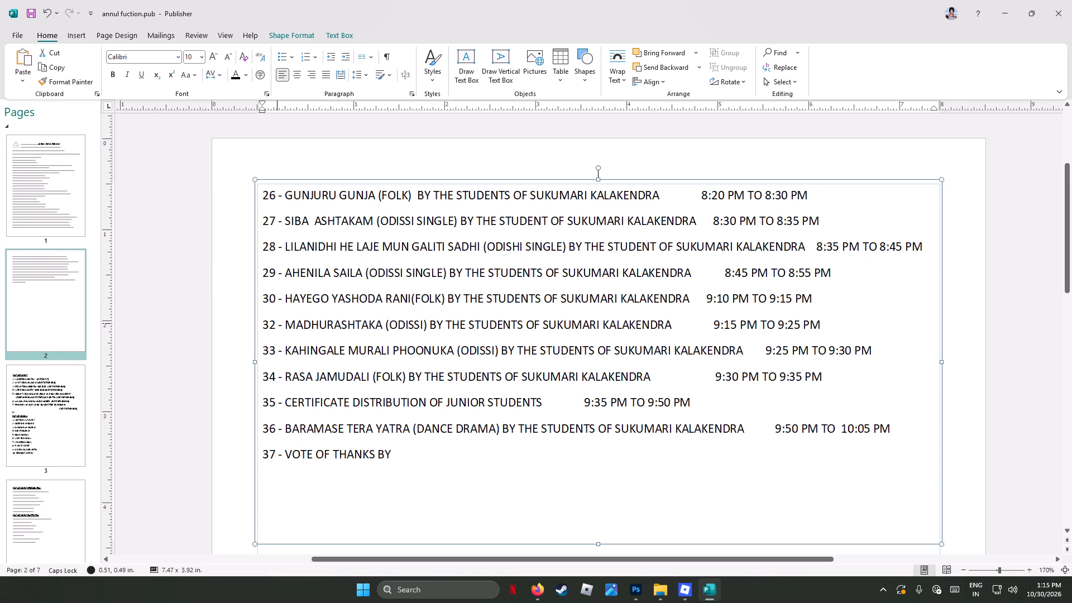
key(BackSpace)
key(1)
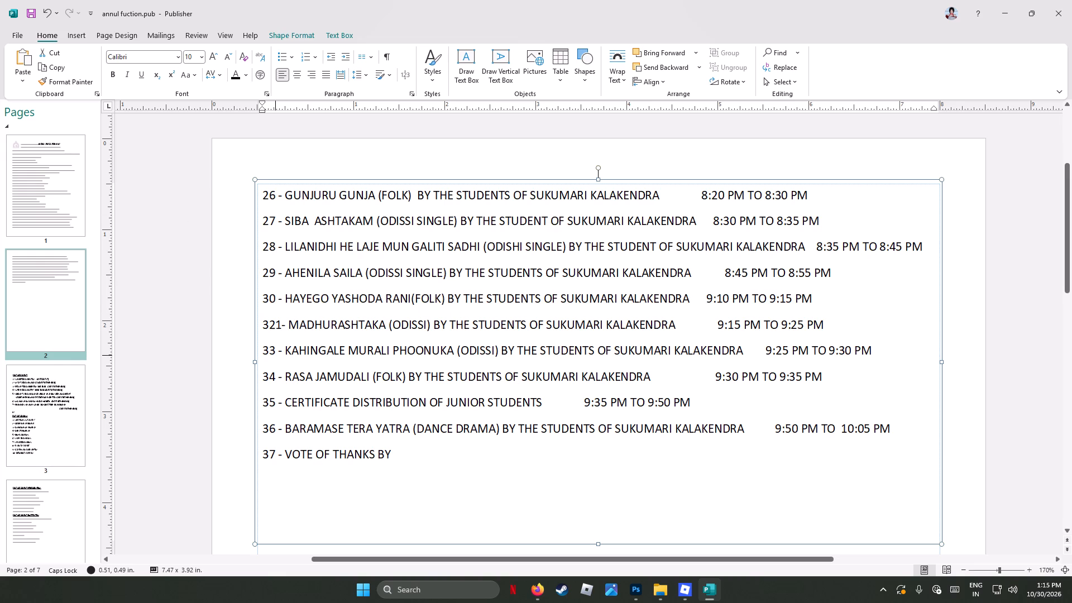
key(BackSpace)
key(BackSpace)
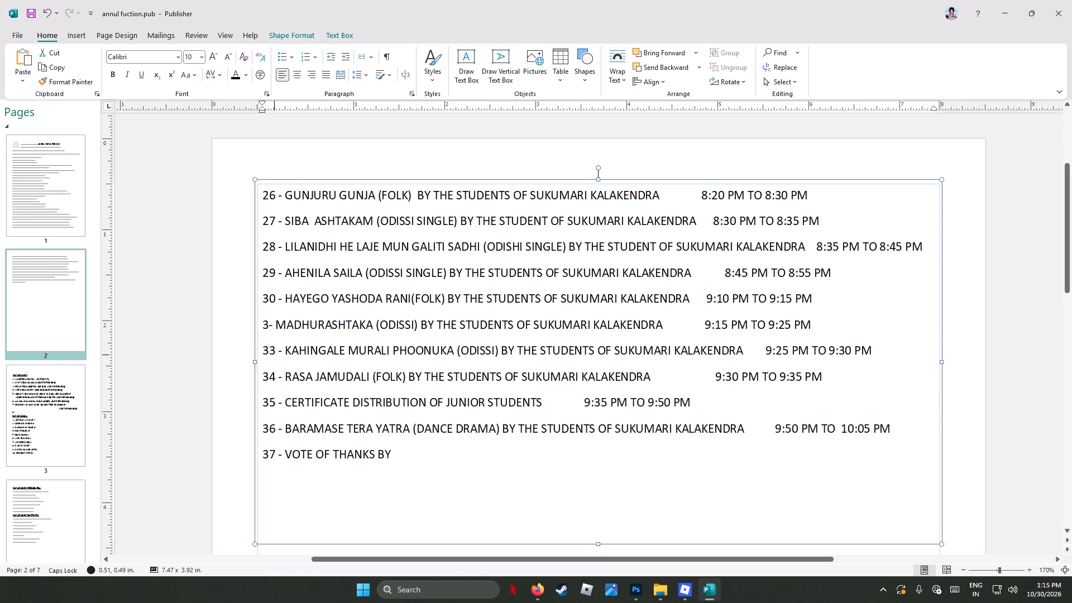
key(1)
key(Down)
key(BackSpace)
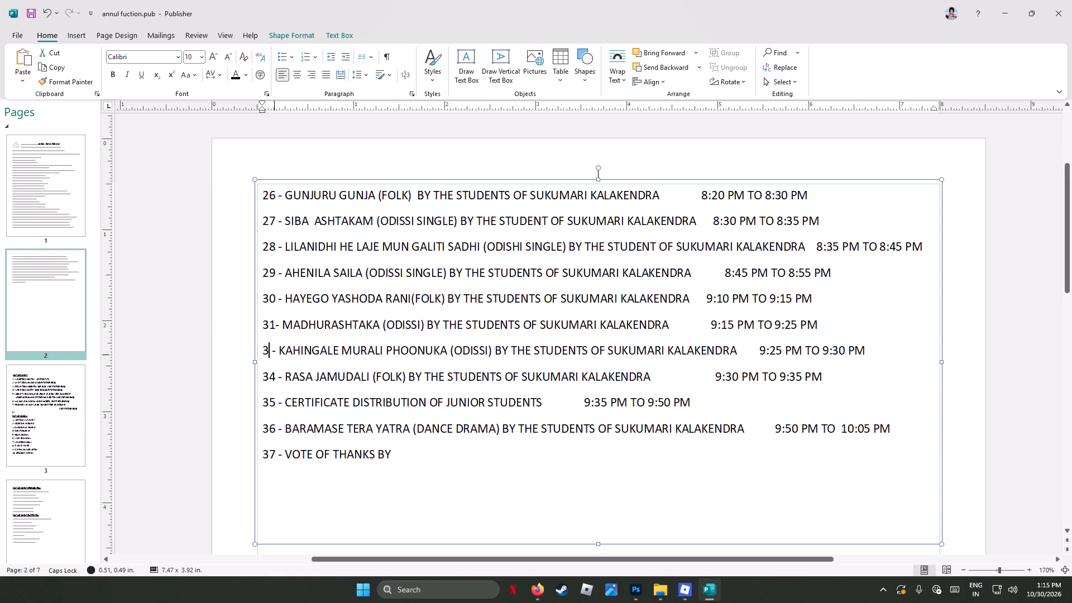
key(2)
Renumber the RASA JAMUDALI entry as 33 and the junior students' certificate distribution entry as 34.
key(Down)
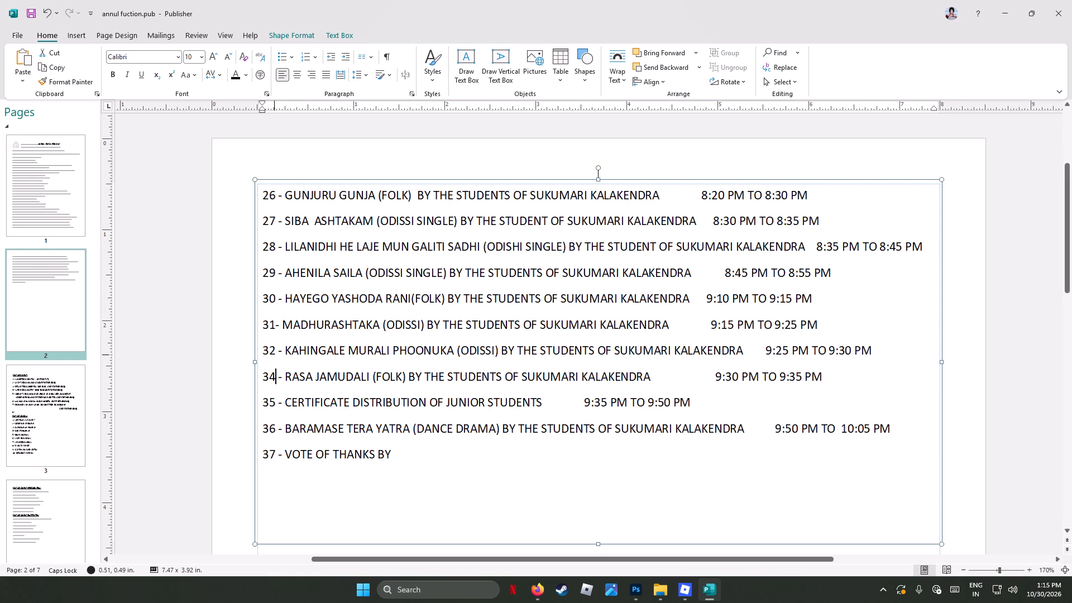
key(BackSpace)
key(3)
key(Down)
key(BackSpace)
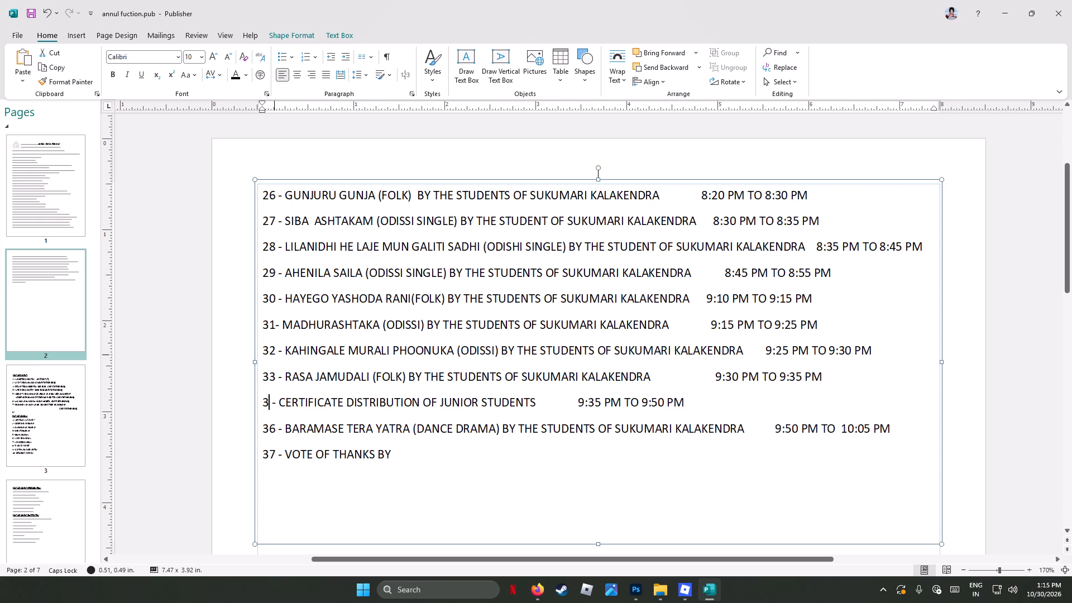
key(4)
Renumber the BARAMASE TERA YATRA entry as 35 and the VOTE OF THANKS entry as 36.
key(Down)
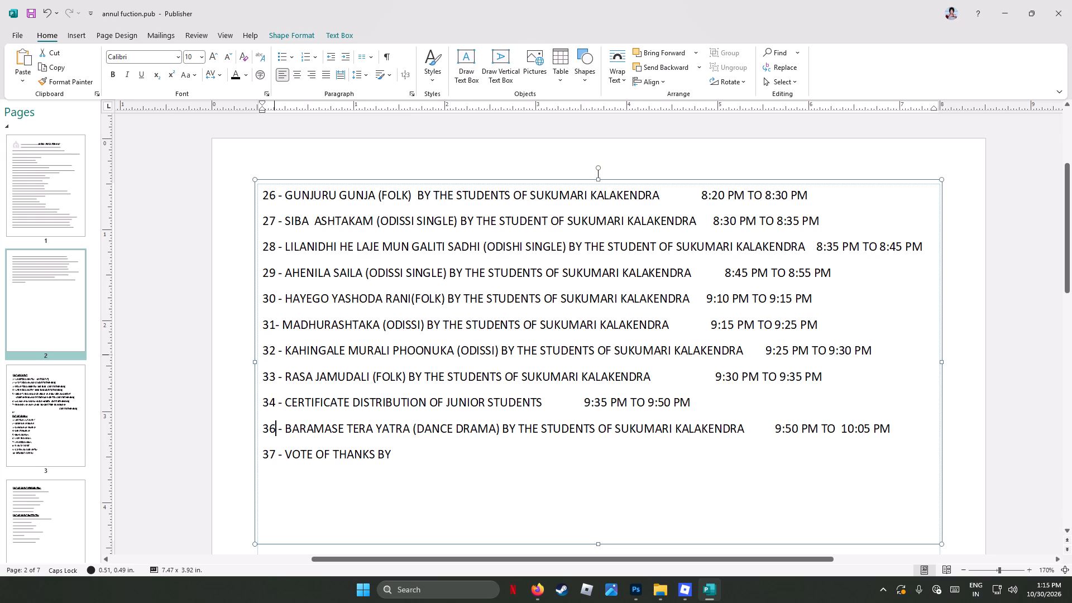
key(BackSpace)
key(5)
key(Down)
key(BackSpace)
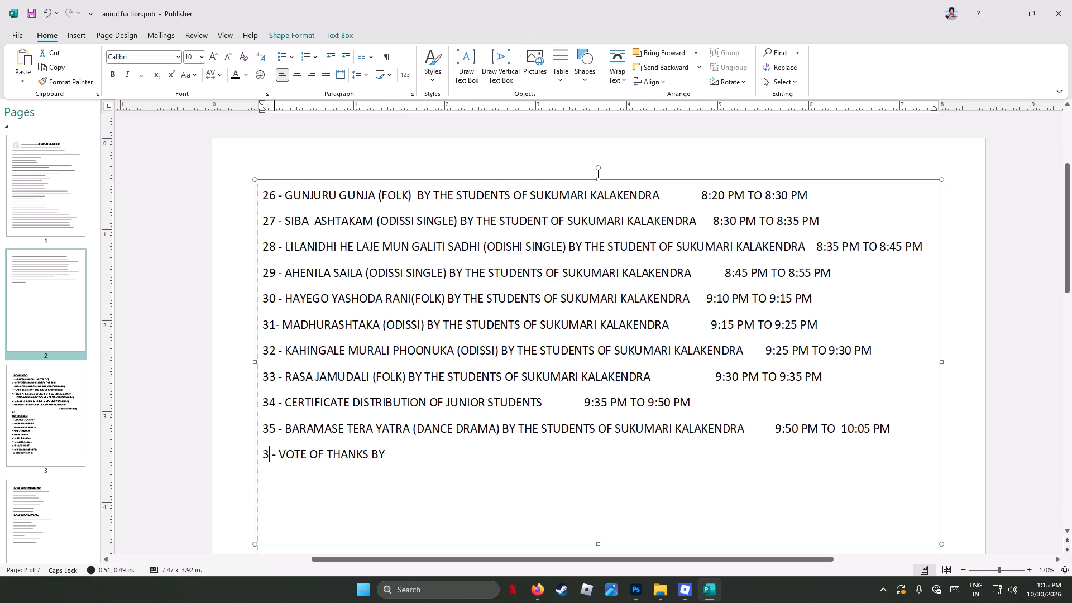
key(8)
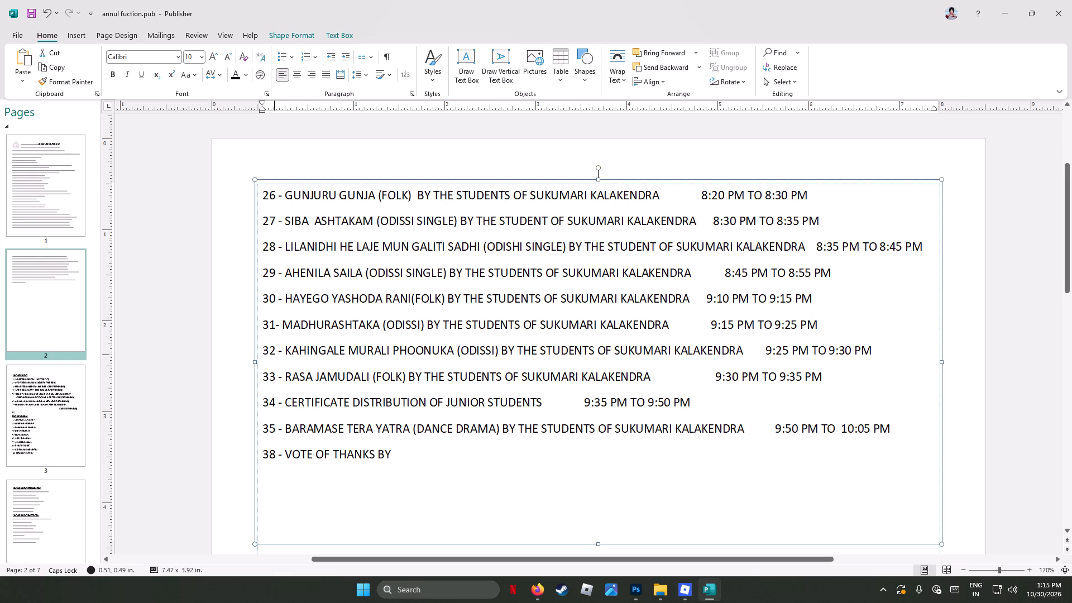
key(BackSpace)
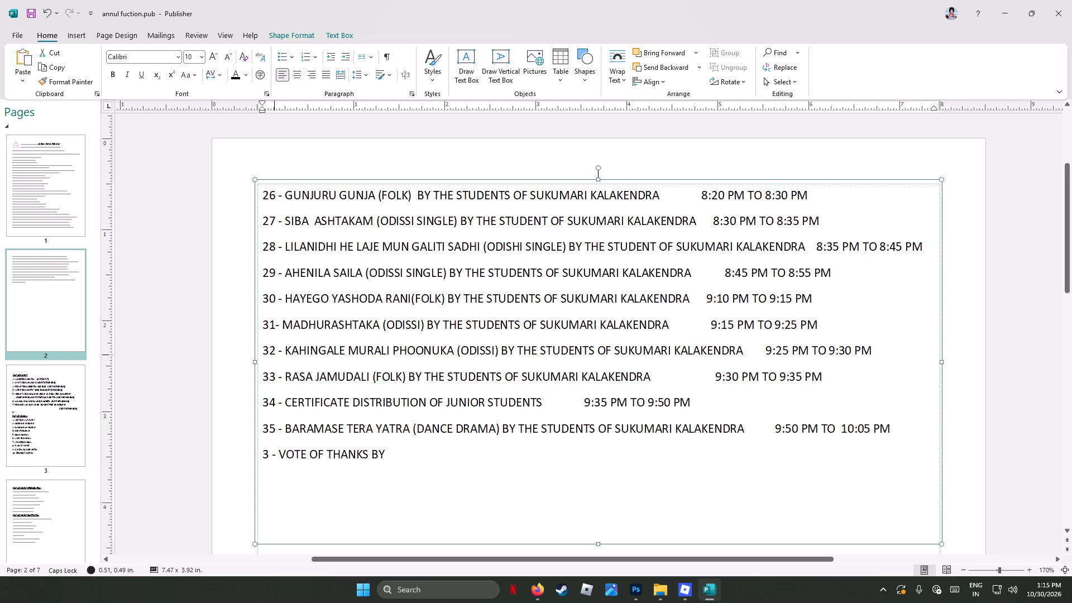
key(6)
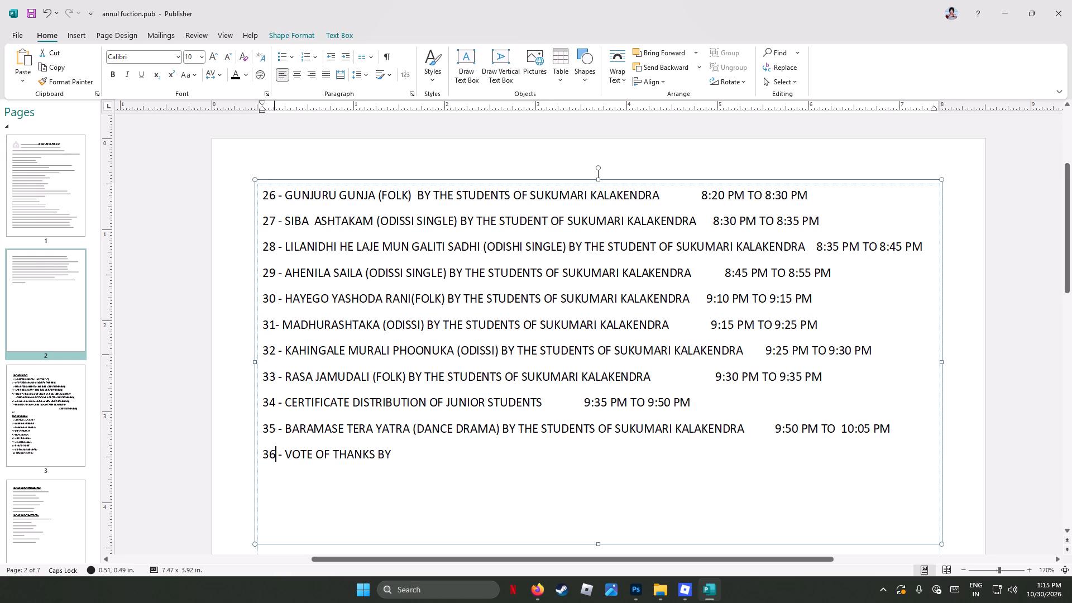
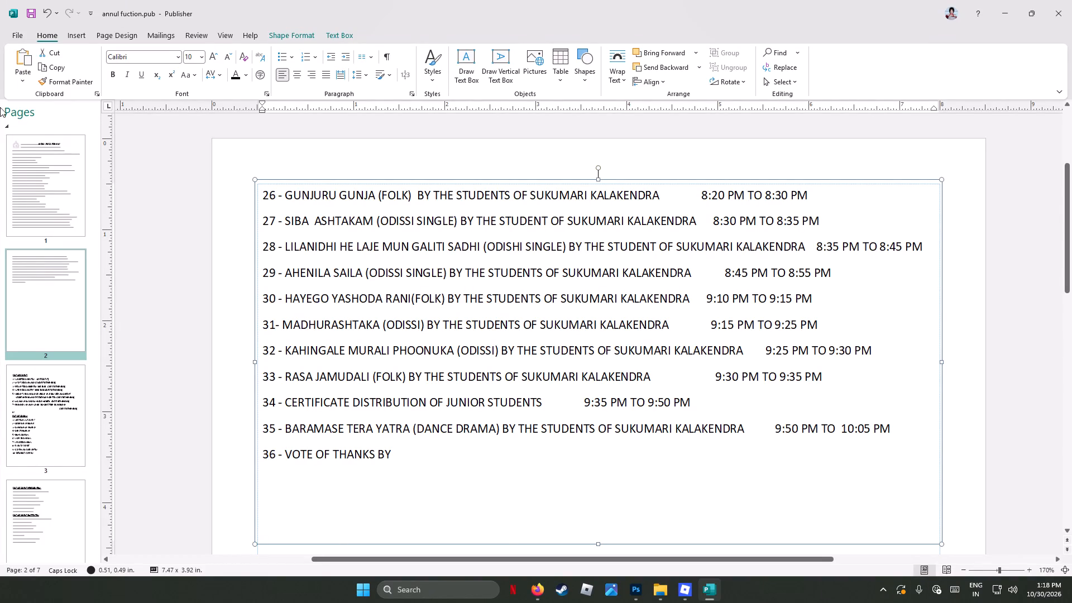
Review the numbering, titles and time slots of the Sukumari Mahotsav agenda entries on page 1.
click(15, 190)
scroll(710, 339, down, 1)
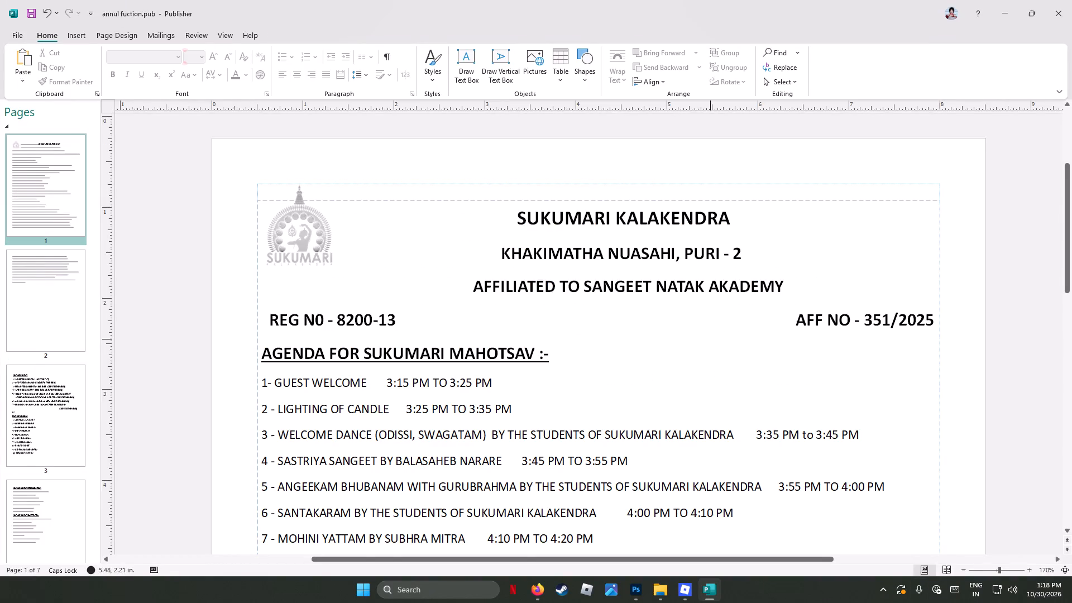
scroll(710, 339, down, 4)
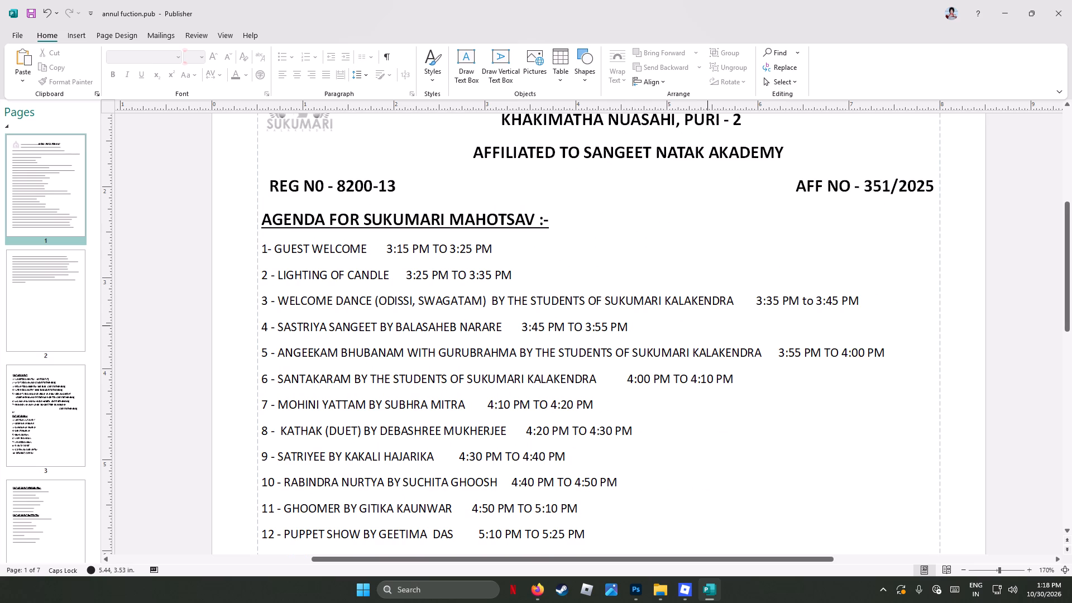
scroll(707, 326, down, 1)
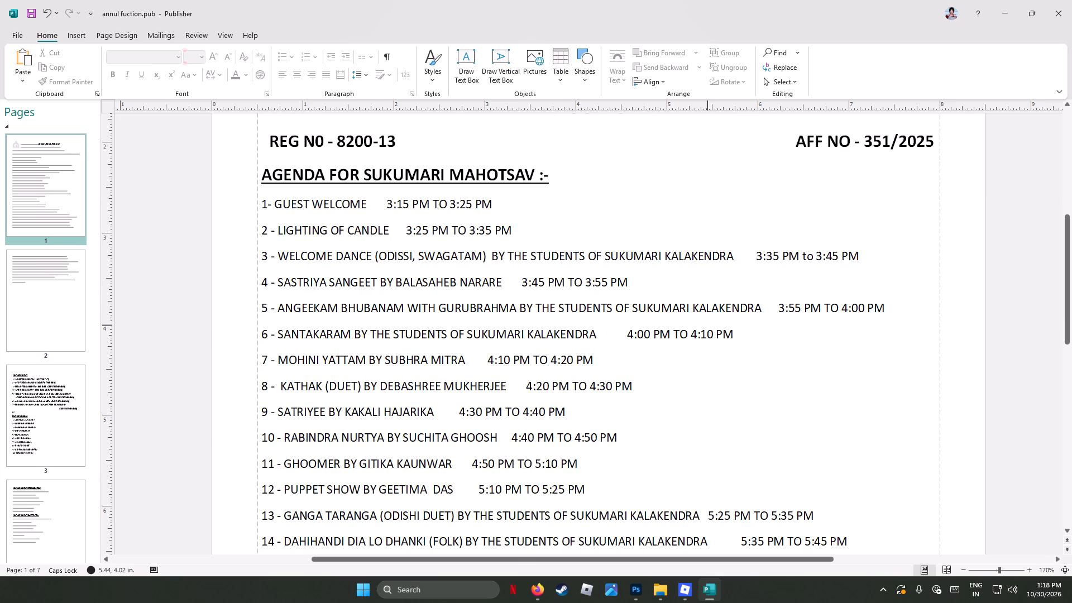
scroll(707, 326, down, 2)
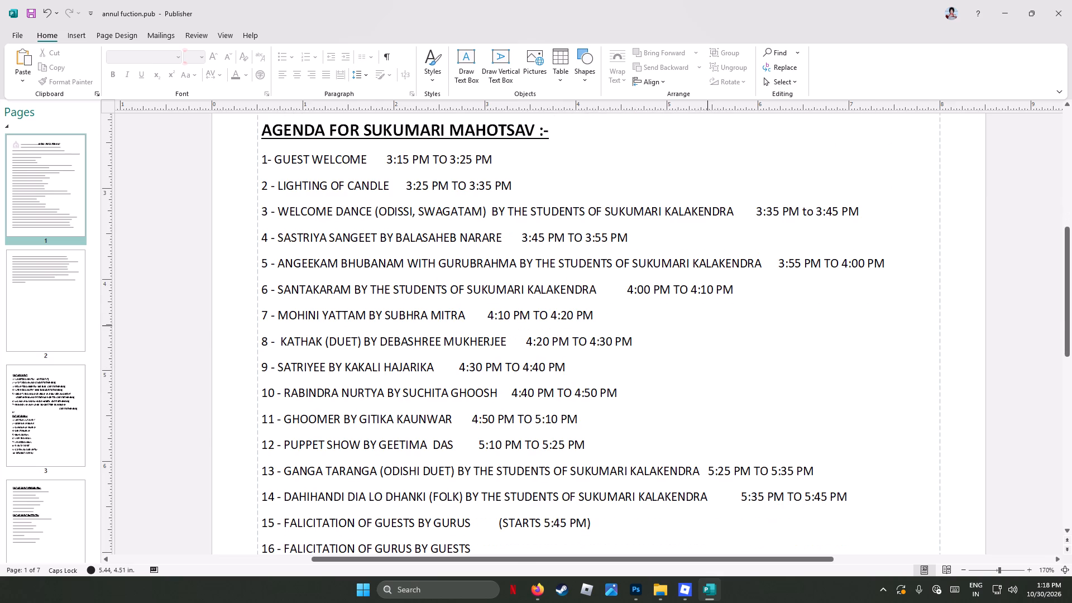
scroll(707, 326, down, 2)
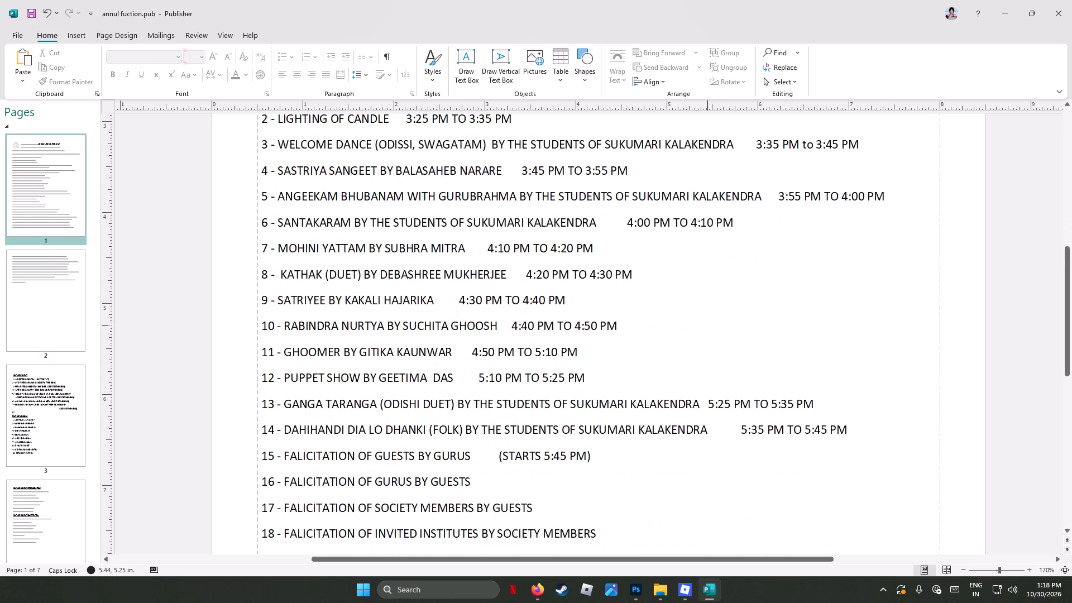
scroll(707, 326, down, 2)
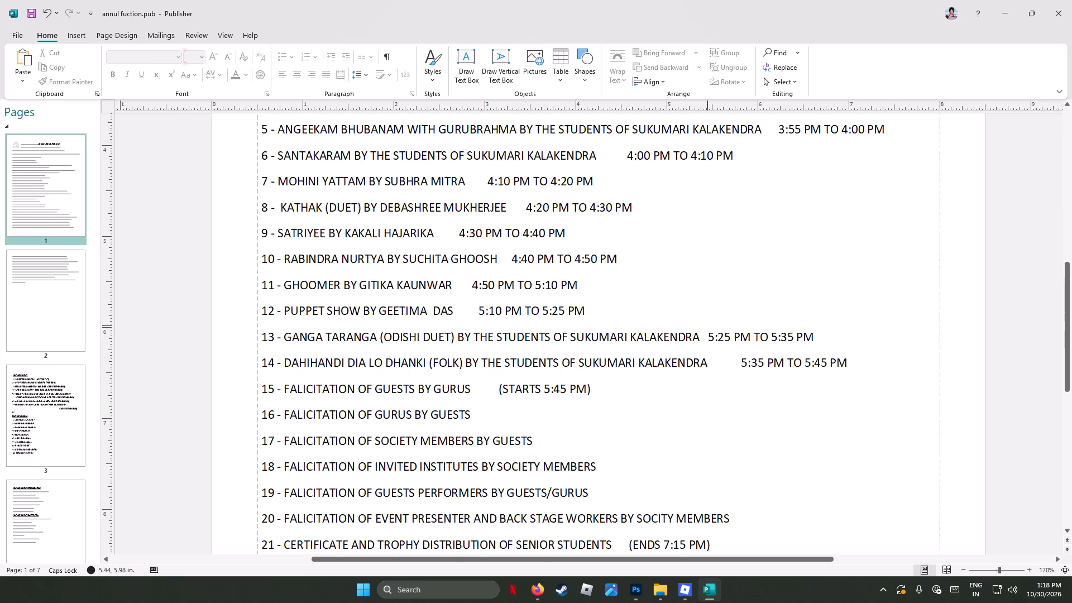
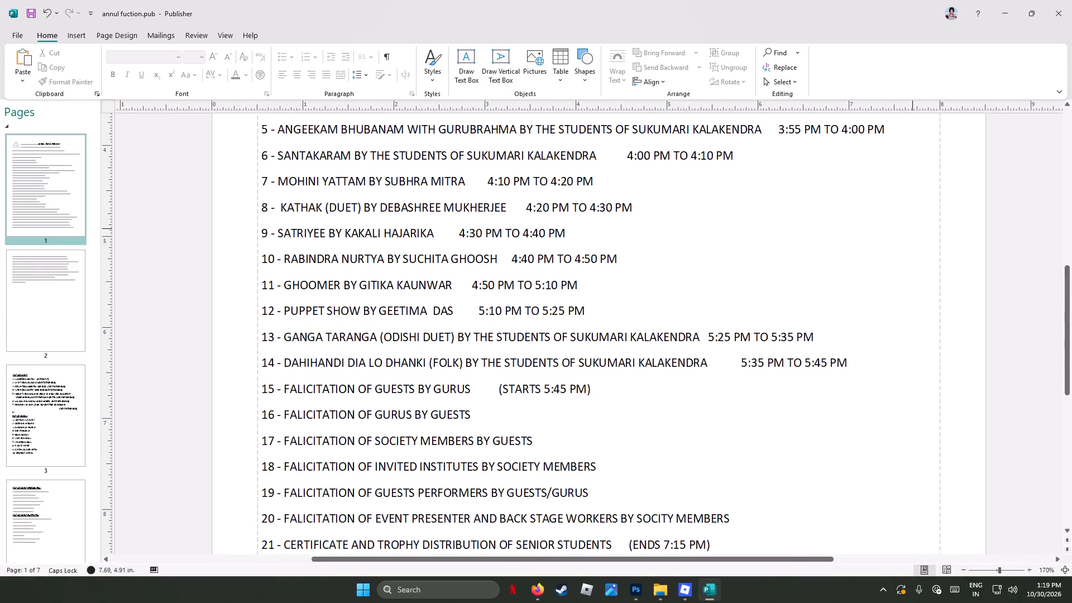
Examine the later agenda entries on page 1, down to the Nabadurga performance at the end of the list.
scroll(888, 255, down, 5)
scroll(888, 256, up, 2)
scroll(888, 256, down, 2)
scroll(887, 256, up, 1)
scroll(887, 256, down, 1)
scroll(887, 256, up, 1)
scroll(887, 256, down, 3)
scroll(887, 256, up, 1)
scroll(887, 256, down, 3)
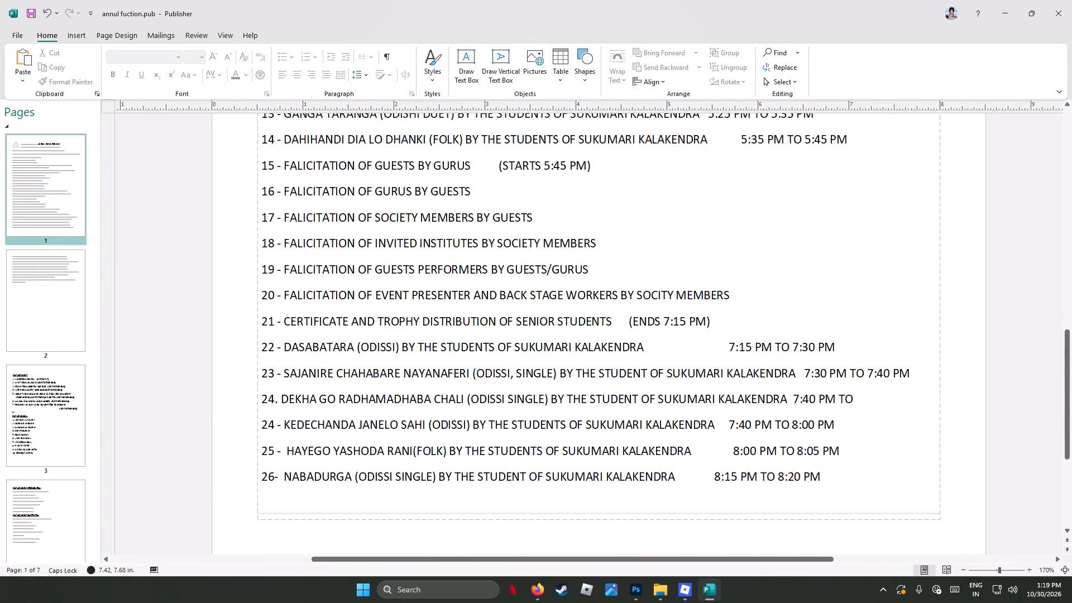
scroll(887, 256, down, 1)
scroll(887, 256, up, 2)
scroll(887, 256, down, 3)
scroll(887, 256, up, 1)
scroll(887, 256, down, 8)
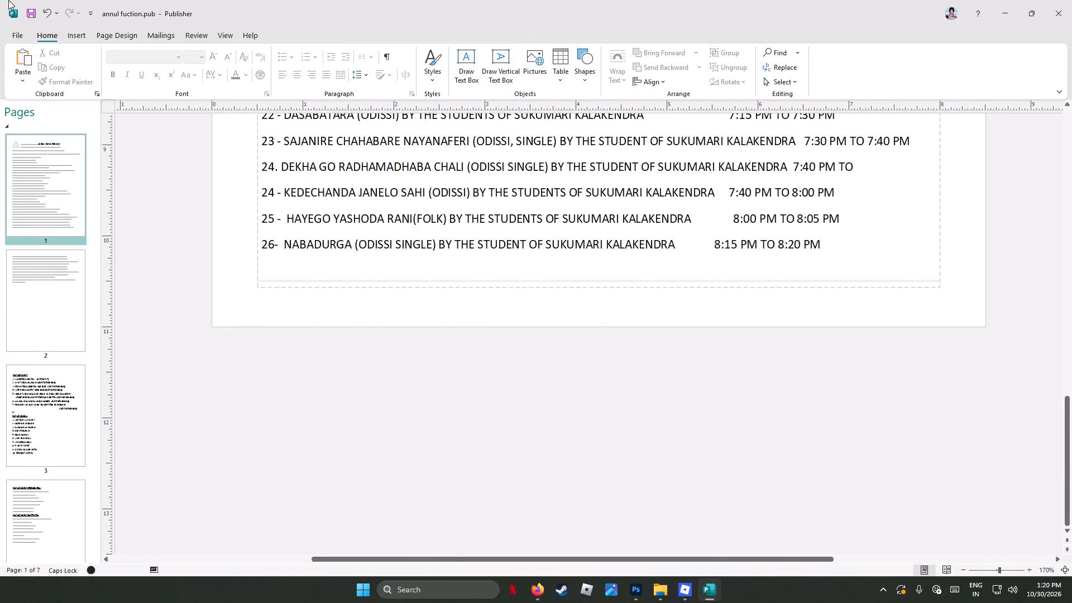
click(44, 308)
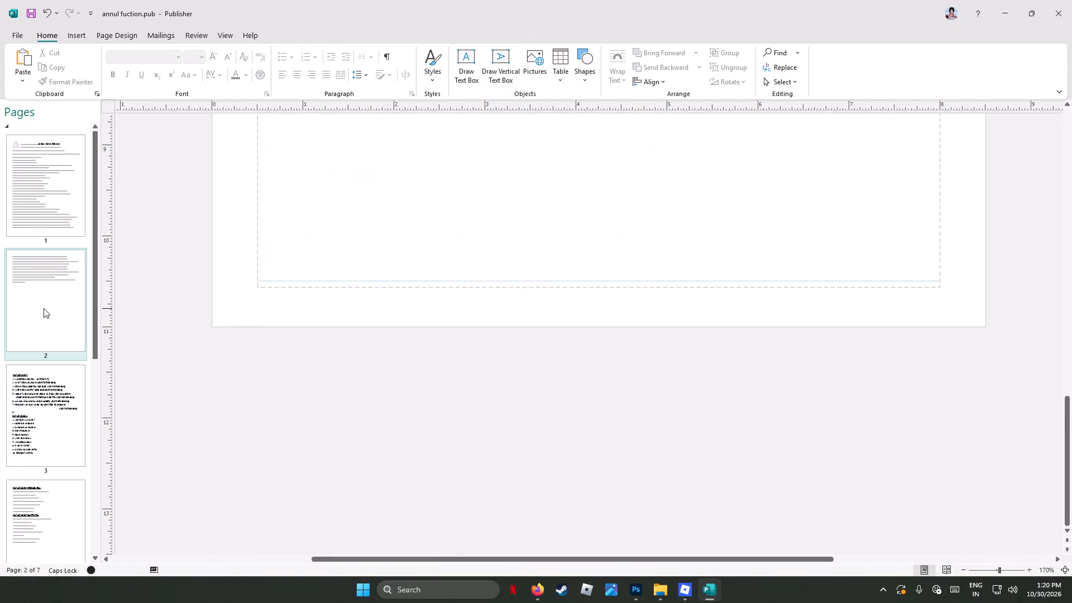
scroll(549, 385, up, 18)
scroll(550, 385, up, 4)
scroll(550, 385, down, 3)
scroll(550, 385, up, 8)
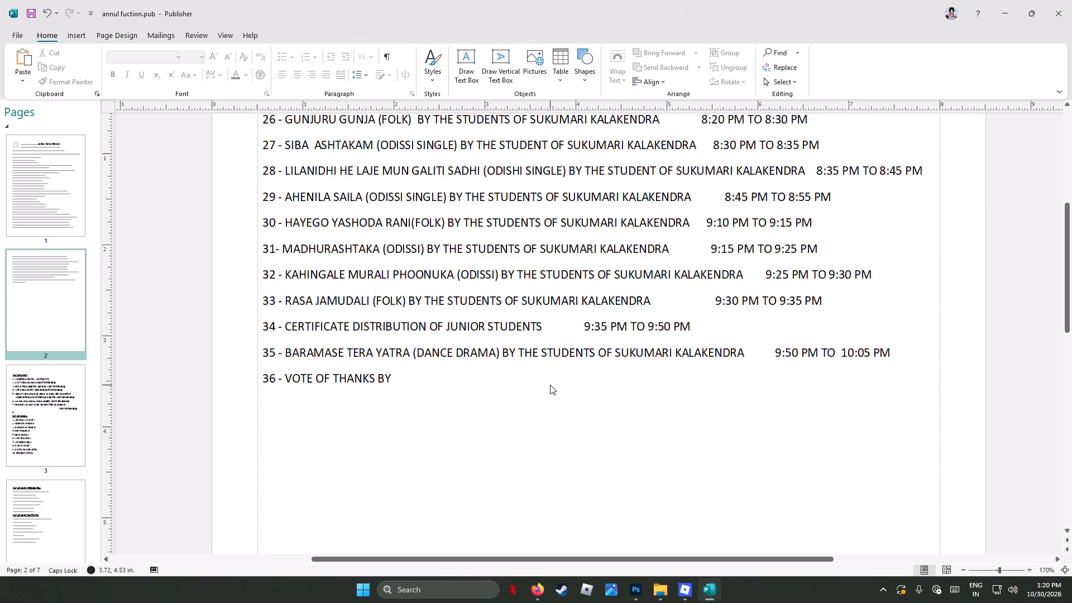
scroll(550, 385, up, 3)
scroll(550, 385, down, 3)
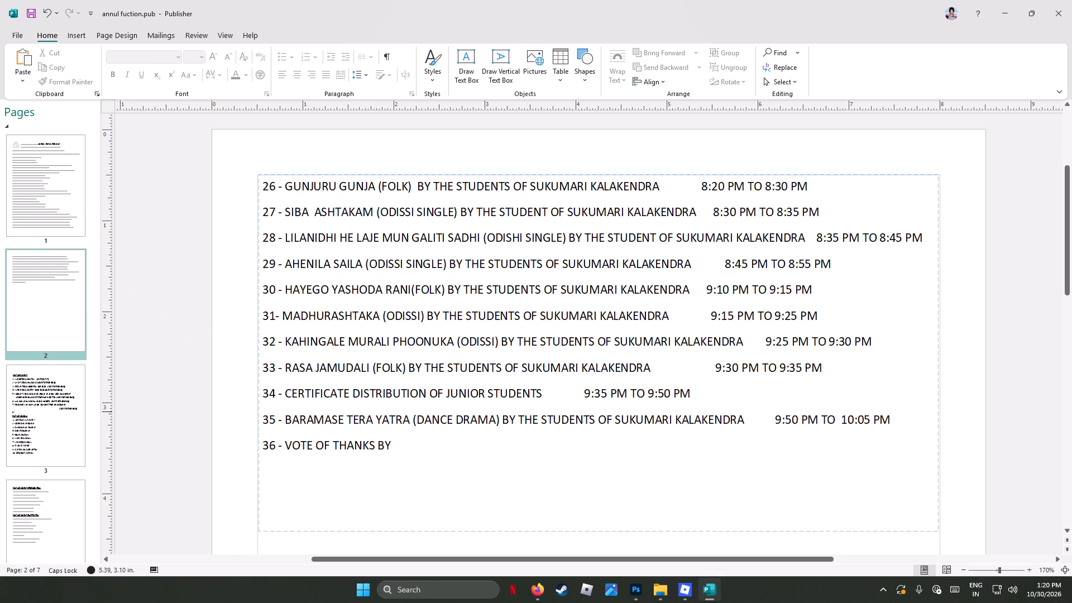
Recheck the order, numbering and time slots of the page 1 agenda from the guest welcome through the Nabadurga entry.
click(30, 174)
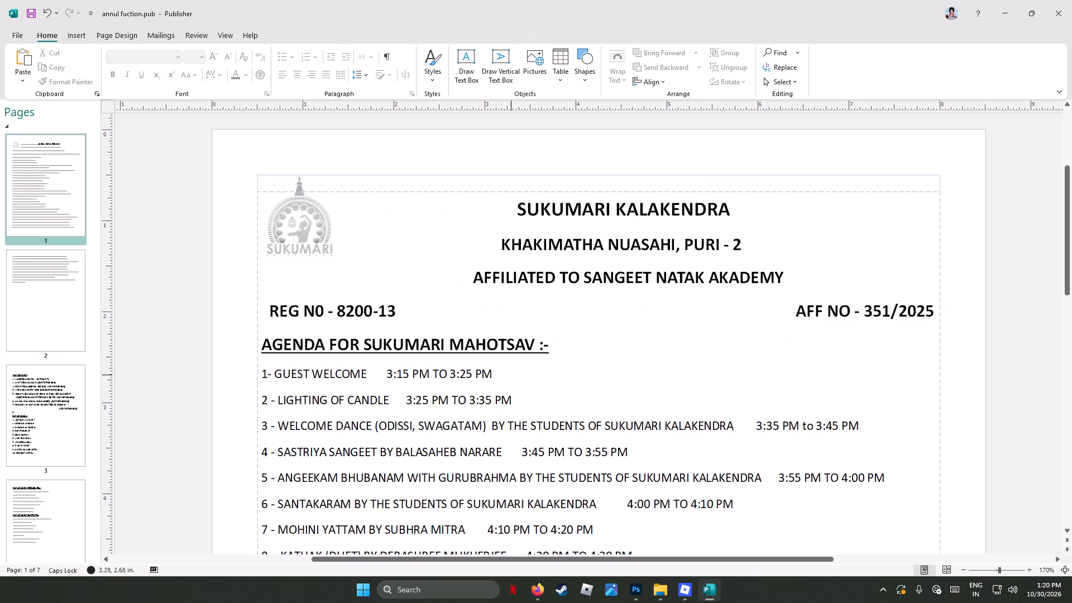
scroll(513, 376, down, 6)
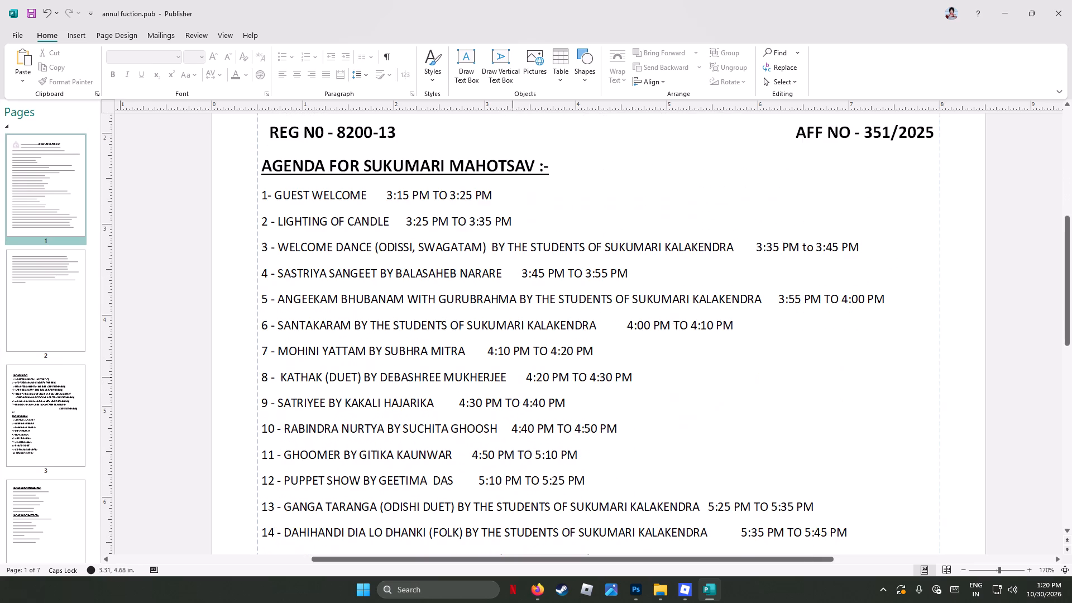
scroll(513, 377, down, 1)
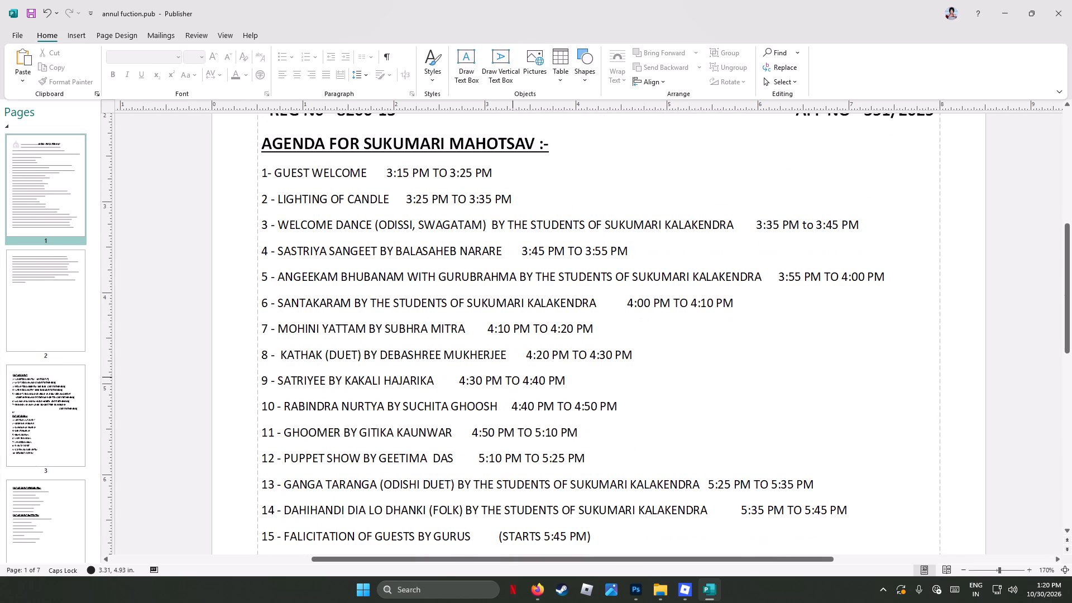
scroll(513, 377, down, 6)
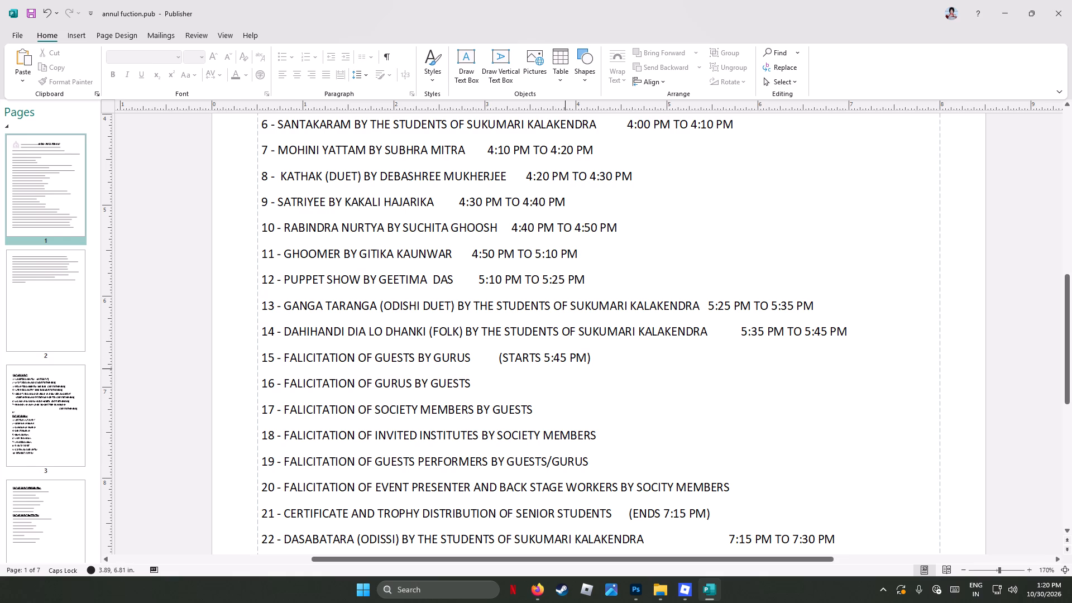
scroll(613, 377, down, 1)
scroll(614, 379, up, 2)
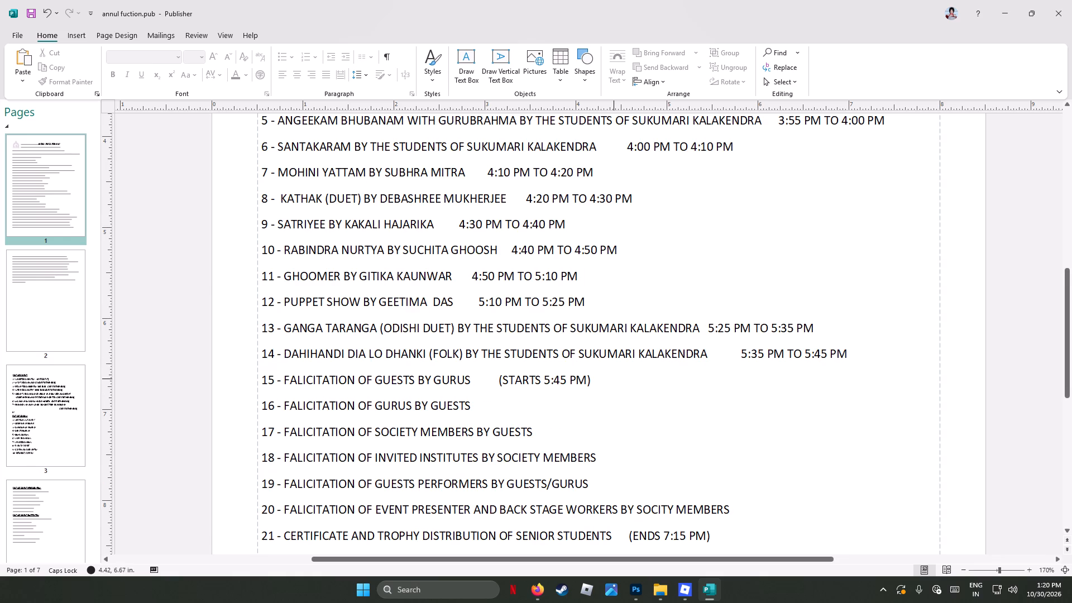
scroll(614, 380, up, 3)
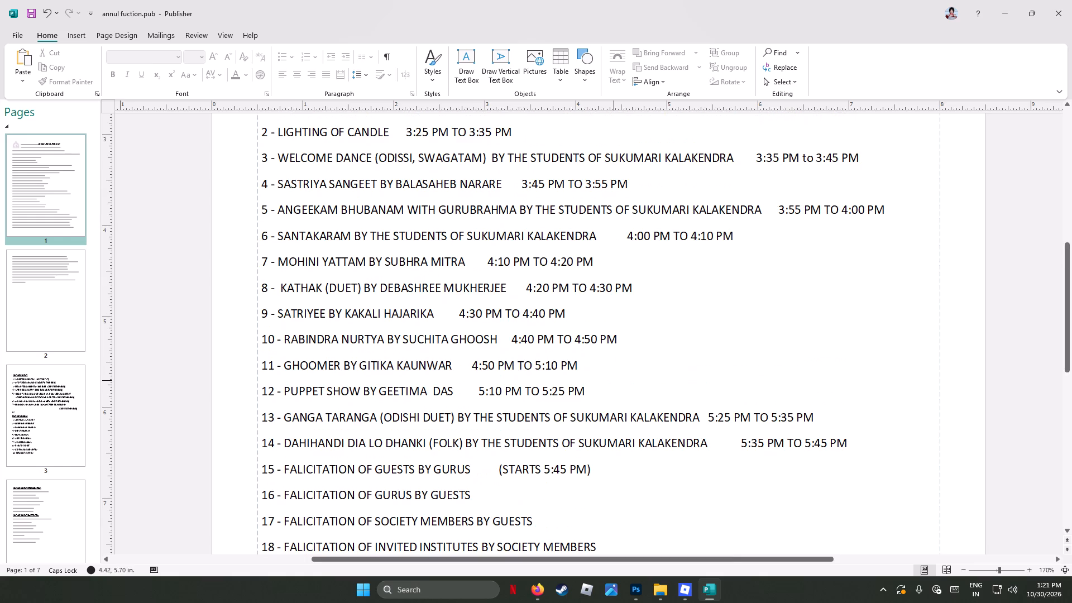
scroll(614, 380, down, 3)
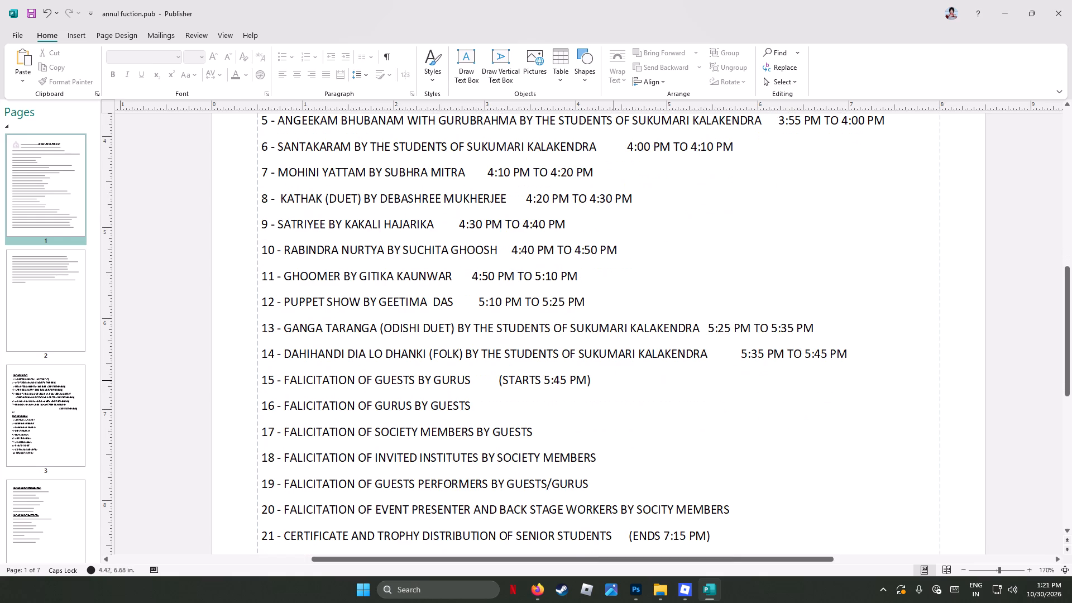
scroll(614, 380, down, 1)
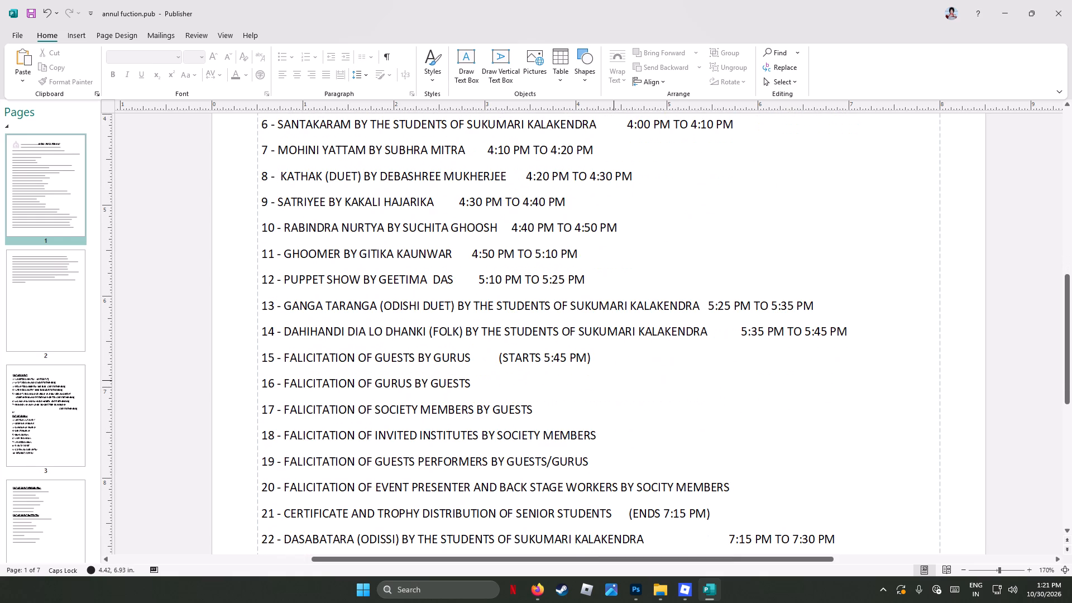
scroll(614, 380, down, 1)
scroll(614, 380, up, 4)
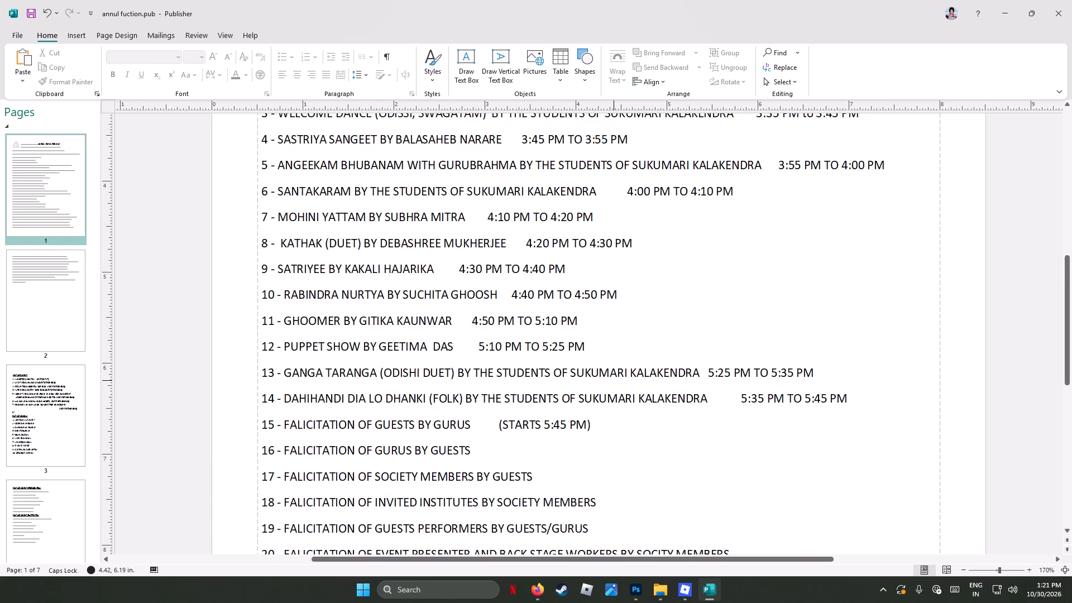
scroll(614, 381, down, 4)
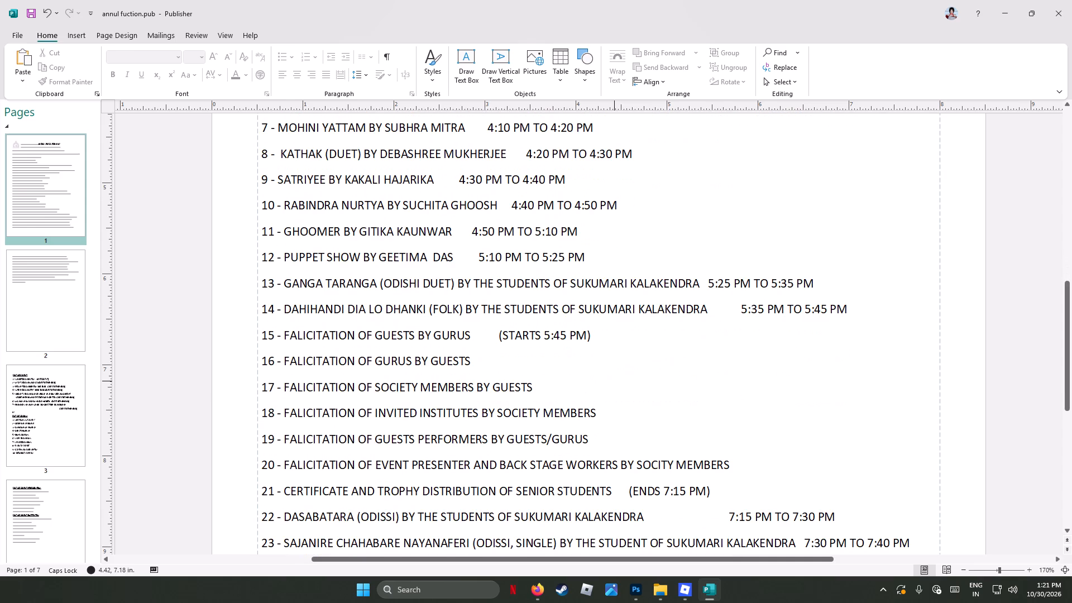
scroll(614, 381, down, 2)
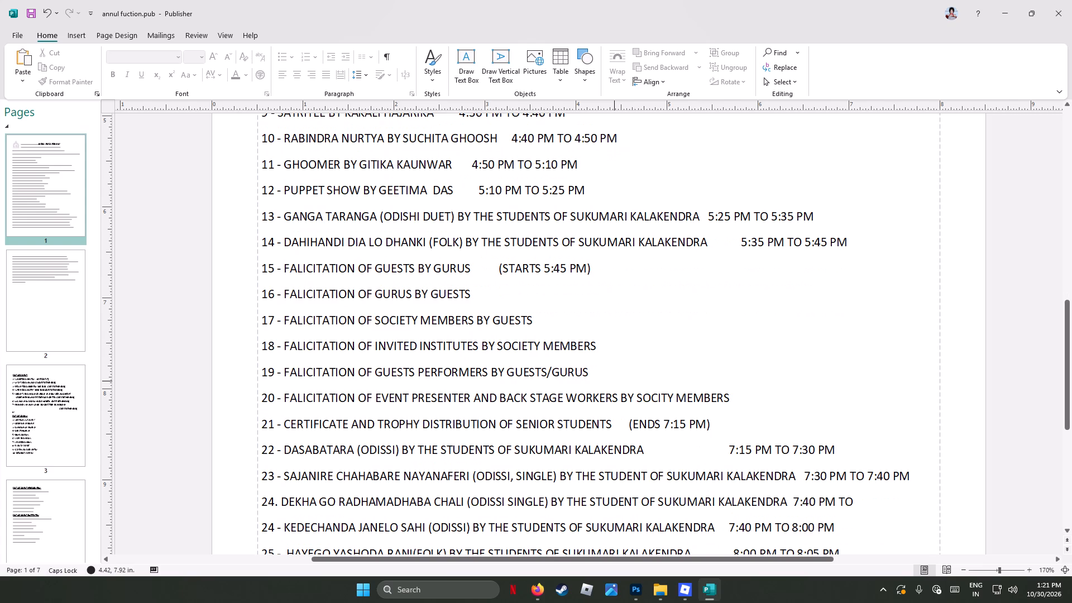
scroll(614, 381, down, 1)
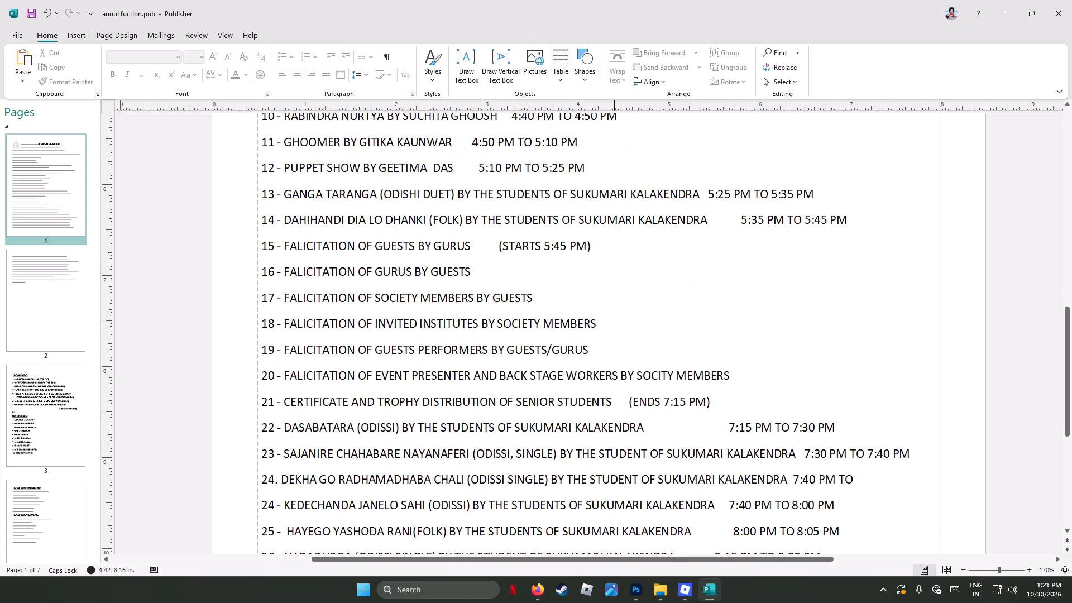
scroll(614, 381, down, 1)
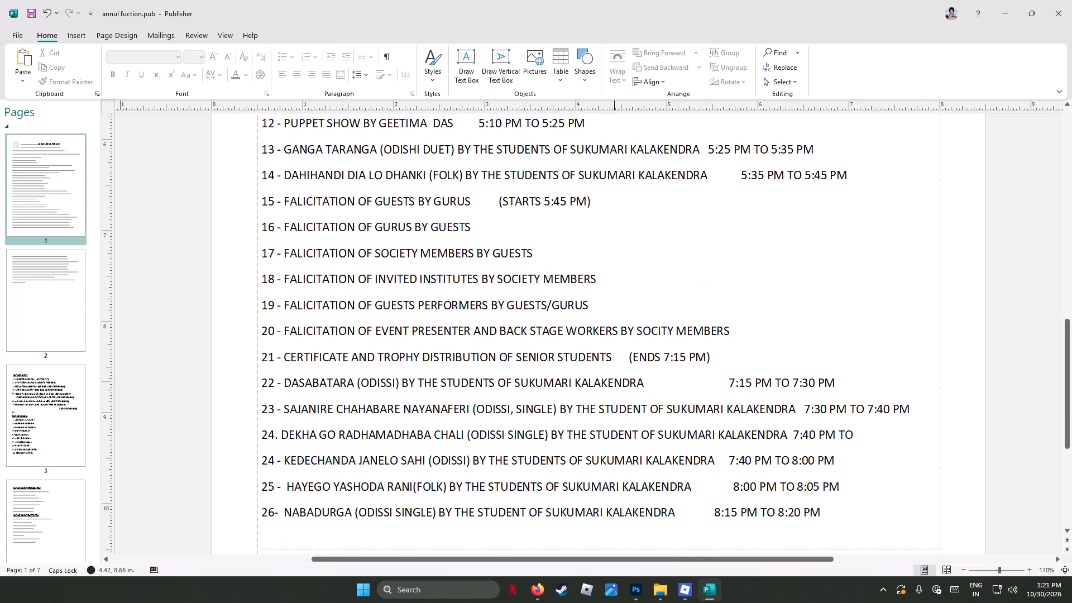
scroll(614, 381, down, 2)
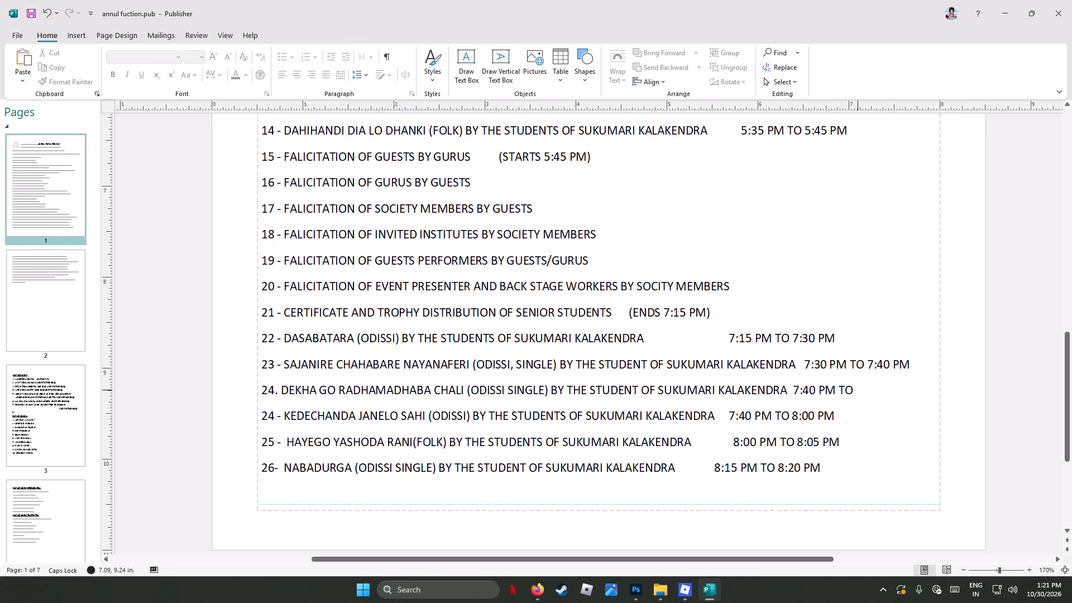
Complete the time slot of the Dekha Go Radhamadhaba Chali entry on page 1 with the end time 7:50 PM.
drag(858, 390, 794, 397)
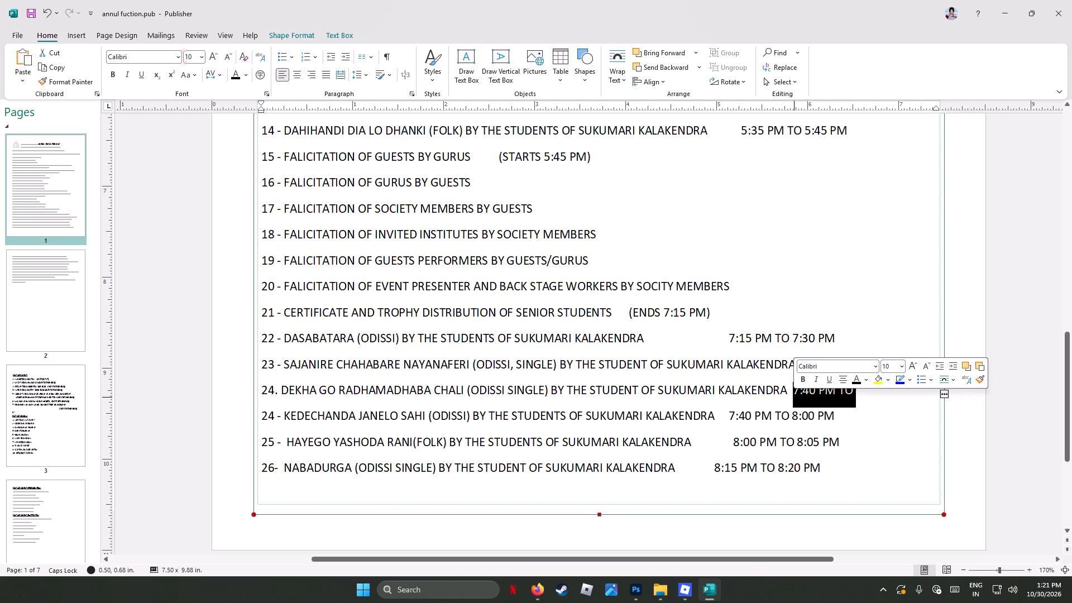
click(867, 443)
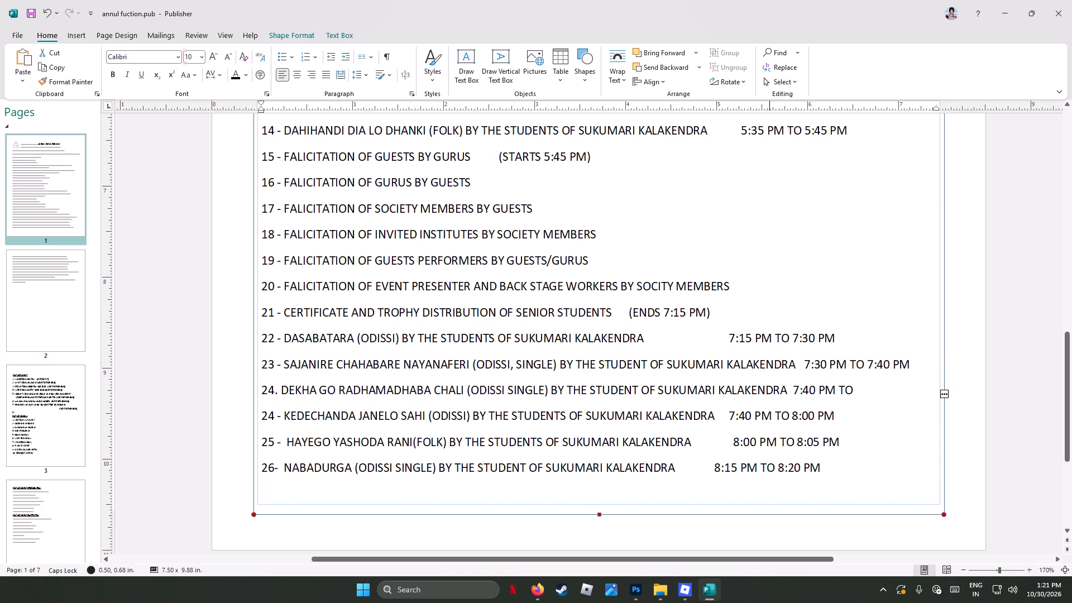
drag(772, 416, 735, 409)
drag(735, 409, 730, 408)
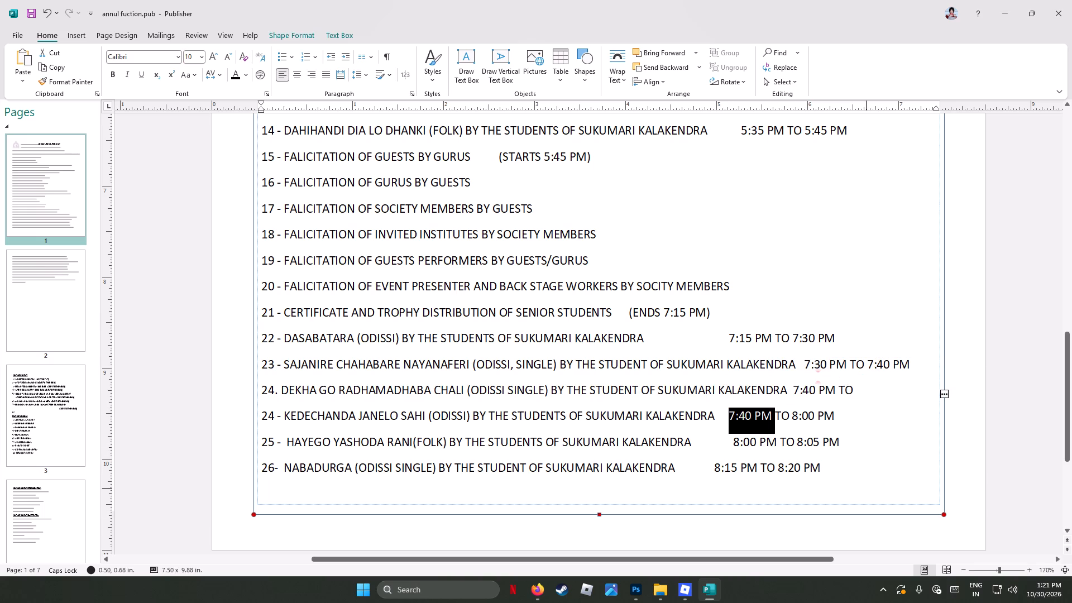
key(ctrl+c)
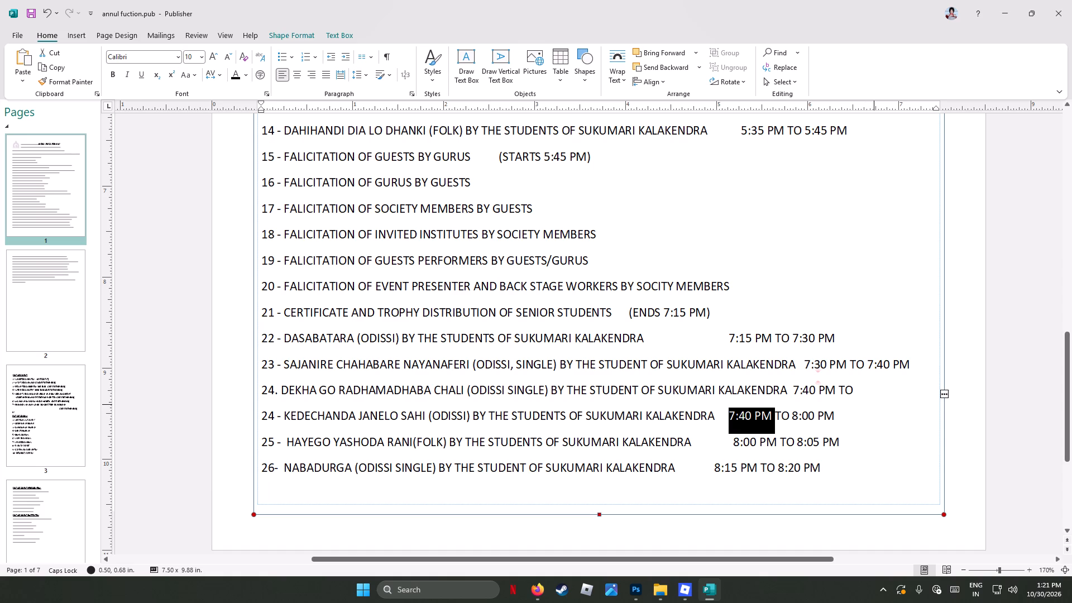
click(873, 394)
key(space)
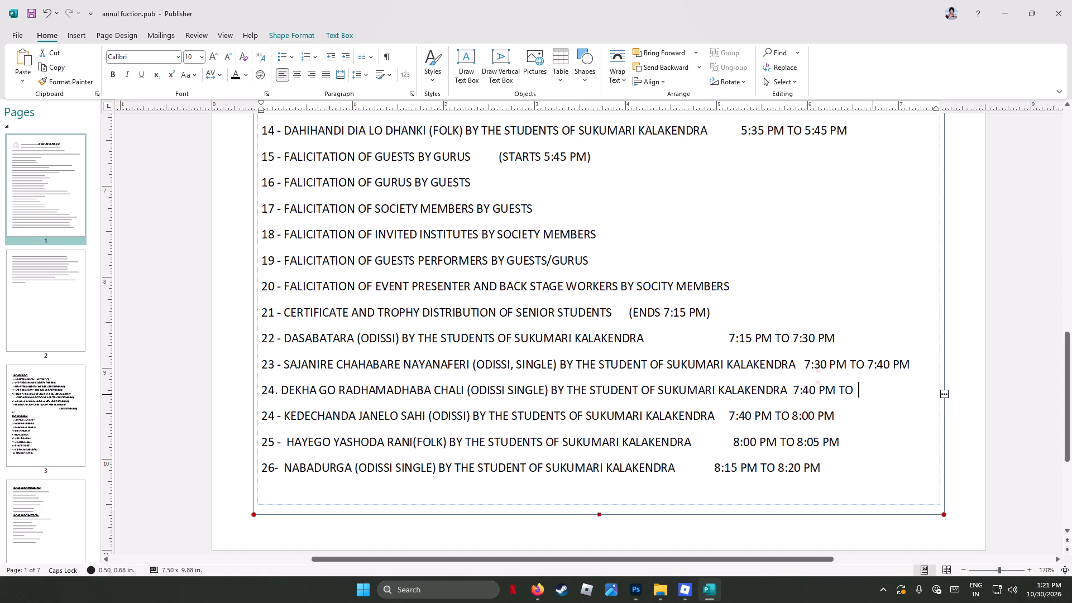
key(ctrl+v)
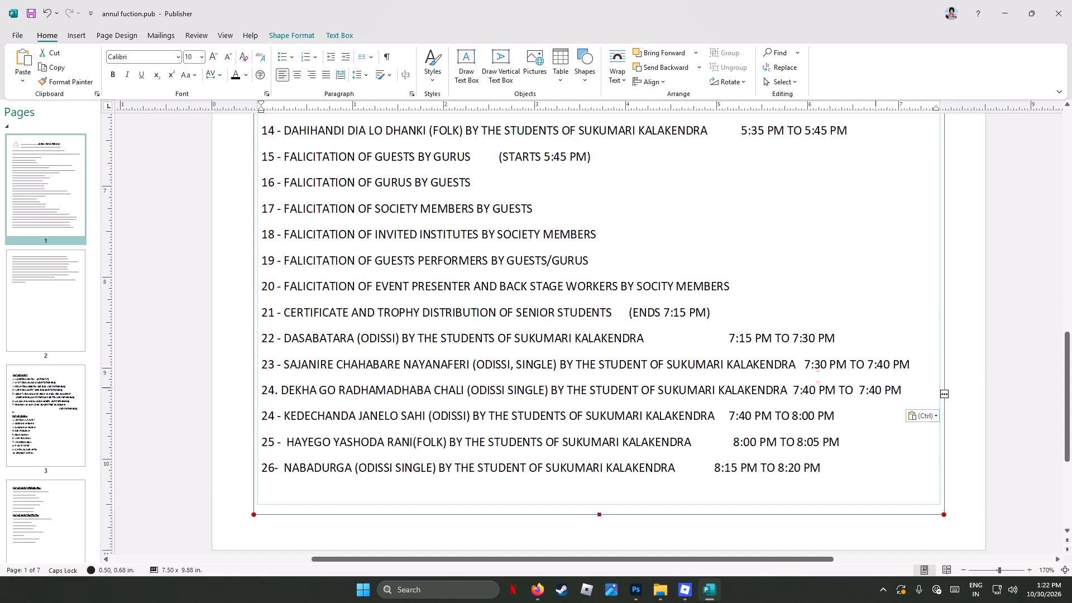
click(875, 387)
key(BackSpace)
key(5)
Change the Kedechanda Janelo Sahi entry's time slot to 7:50 PM TO 8:10 PM.
click(745, 415)
key(BackSpace)
key(5)
click(808, 422)
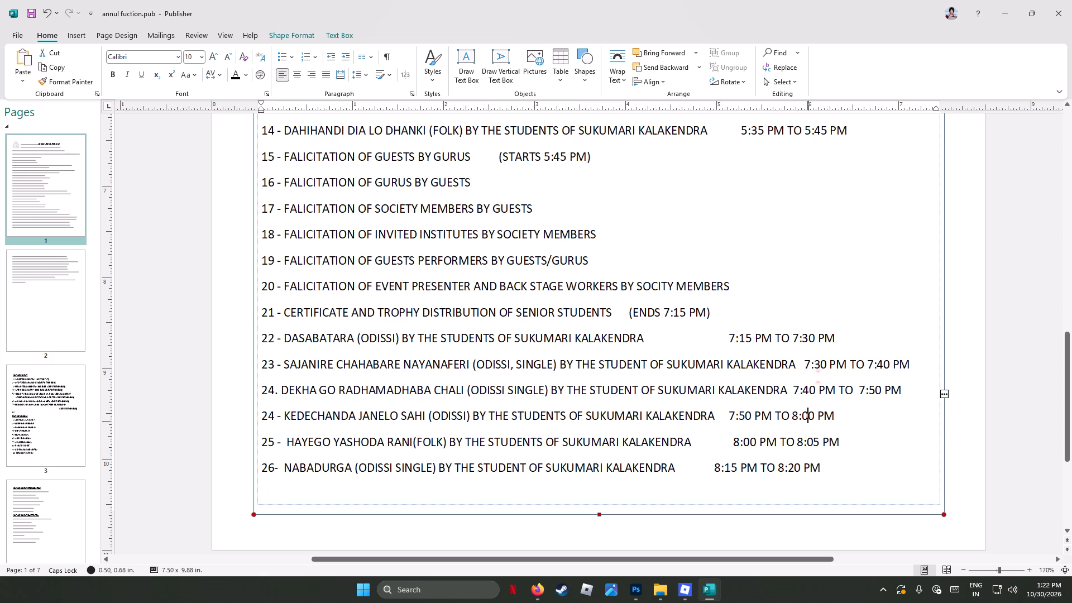
key(BackSpace)
key(1)
click(752, 442)
key(BackSpace)
key(1)
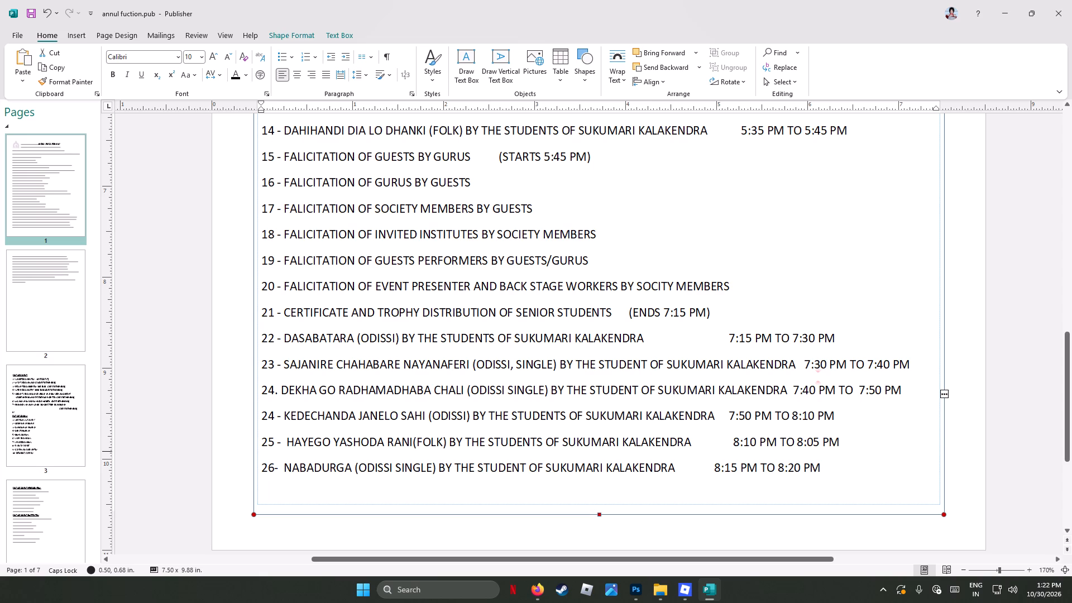
click(817, 440)
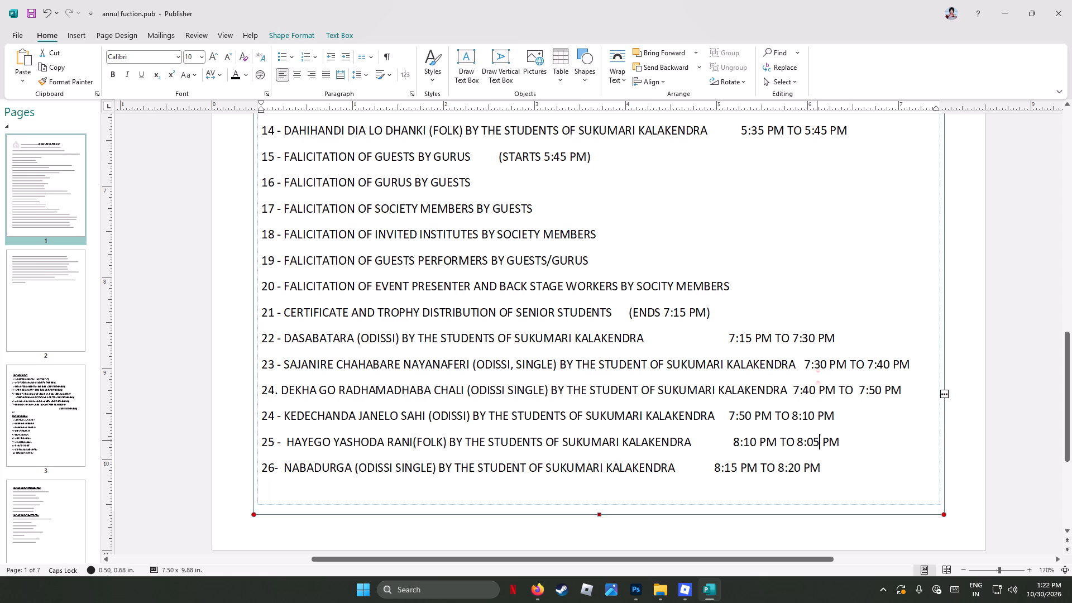
click(816, 439)
key(BackSpace)
key(1)
Set the end time of the Nabadurga entry on page 1 to 8:25 PM.
scroll(844, 473, down, 1)
scroll(844, 473, up, 1)
scroll(844, 473, down, 1)
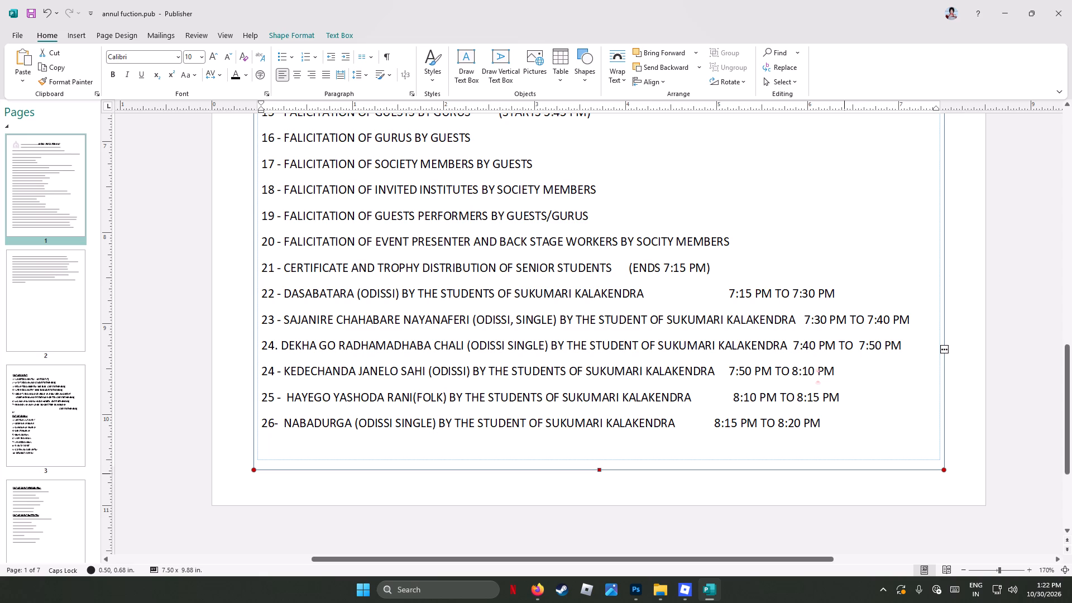
click(800, 421)
key(BackSpace)
key(5)
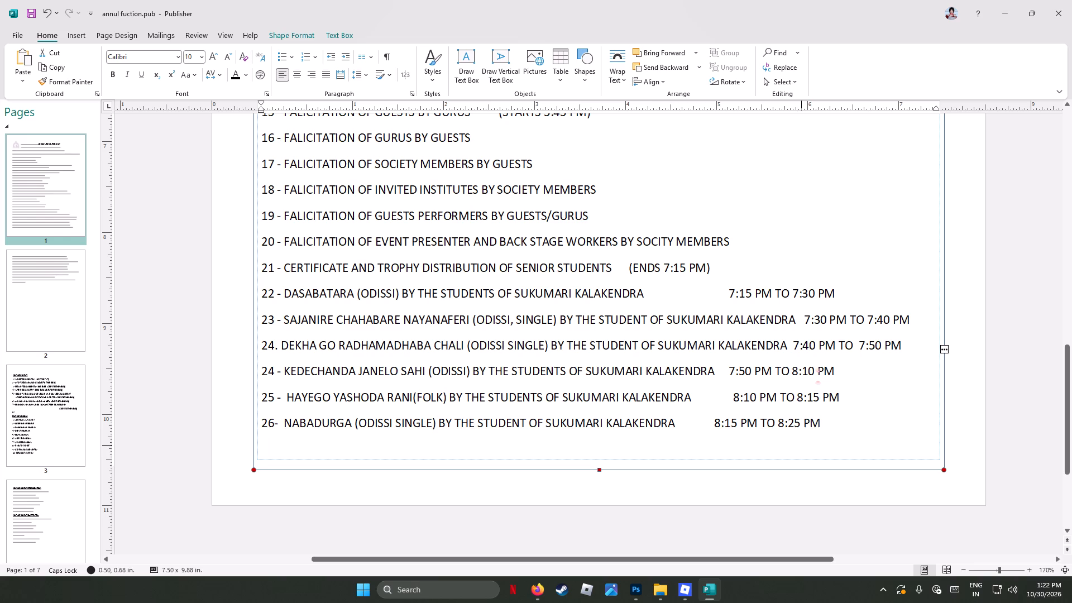
scroll(826, 444, down, 4)
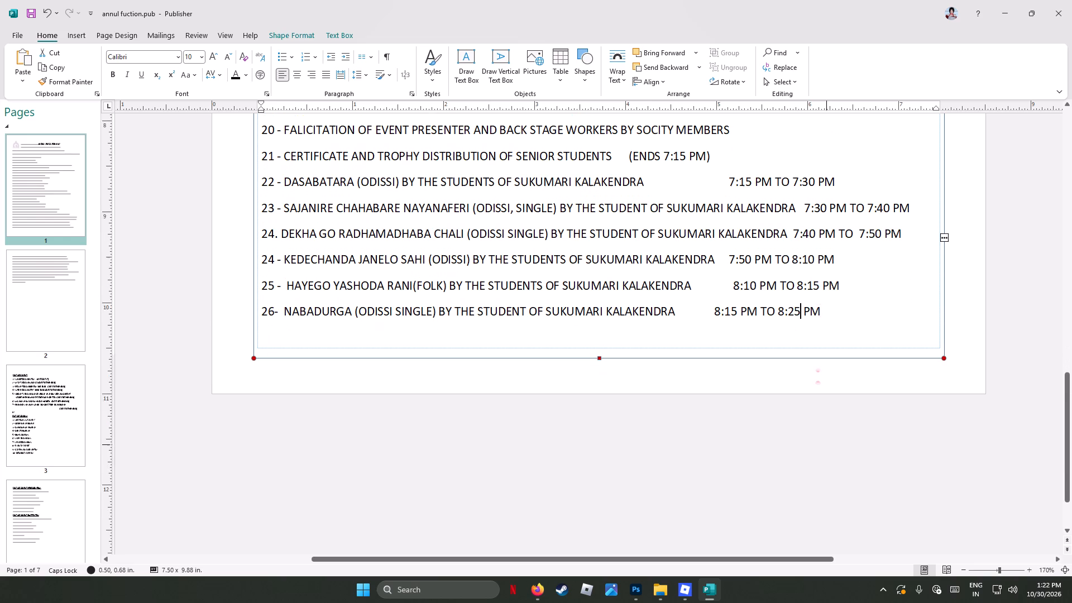
scroll(826, 444, down, 4)
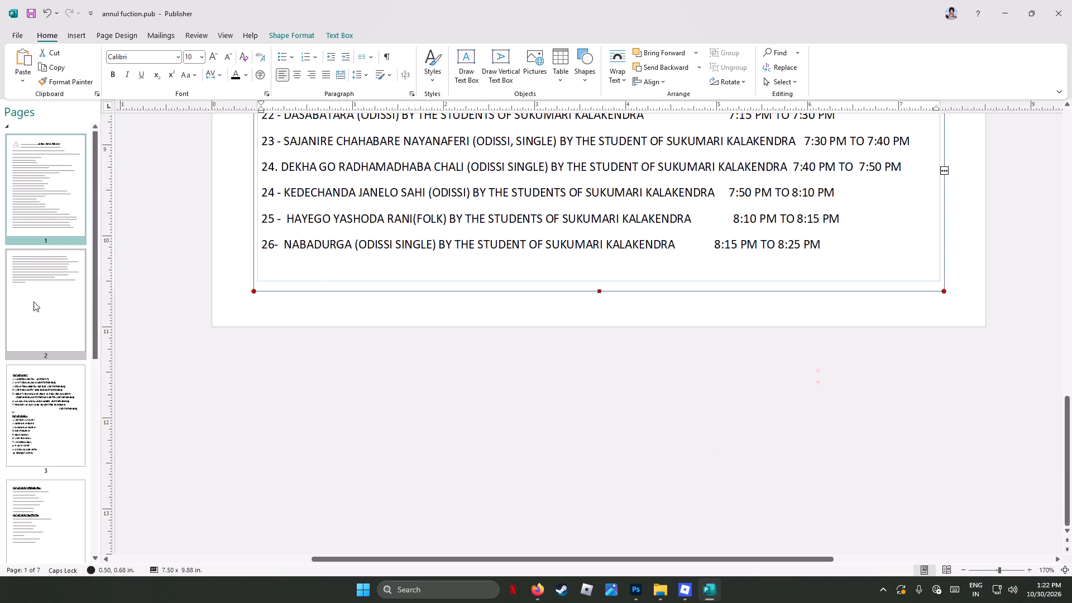
click(45, 307)
click(57, 189)
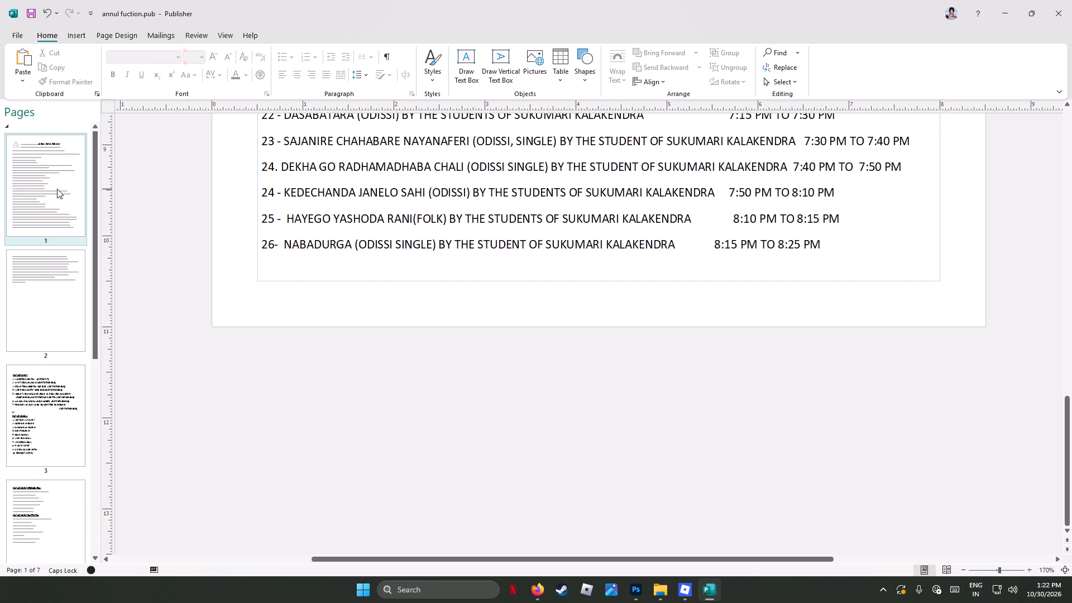
click(50, 289)
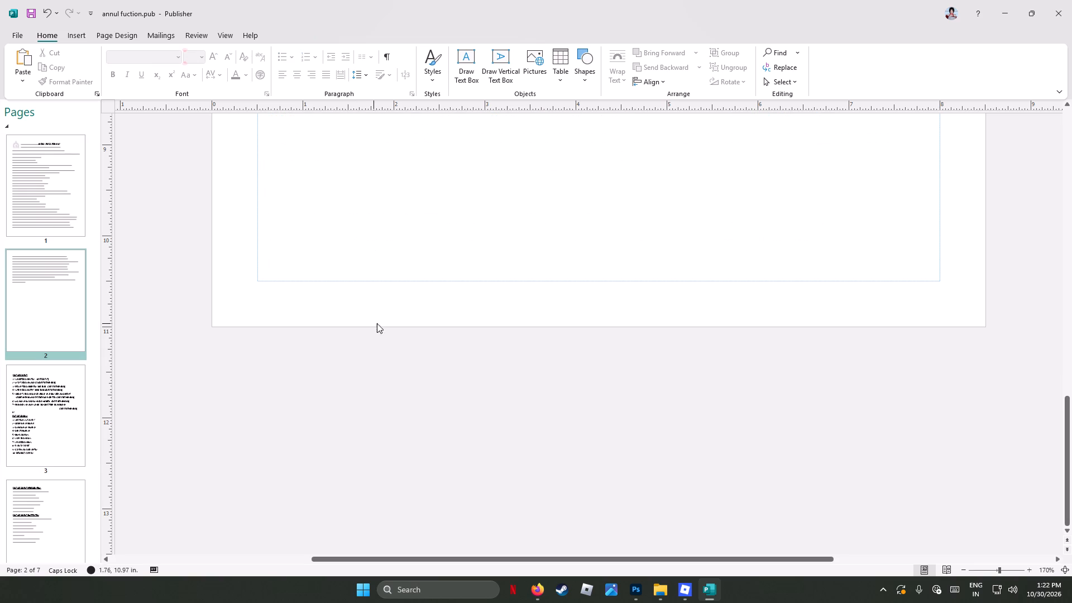
scroll(426, 336, down, 5)
scroll(426, 336, up, 2)
scroll(427, 336, down, 1)
scroll(427, 336, up, 14)
scroll(427, 336, down, 2)
scroll(427, 336, up, 12)
scroll(427, 336, down, 2)
scroll(427, 336, up, 1)
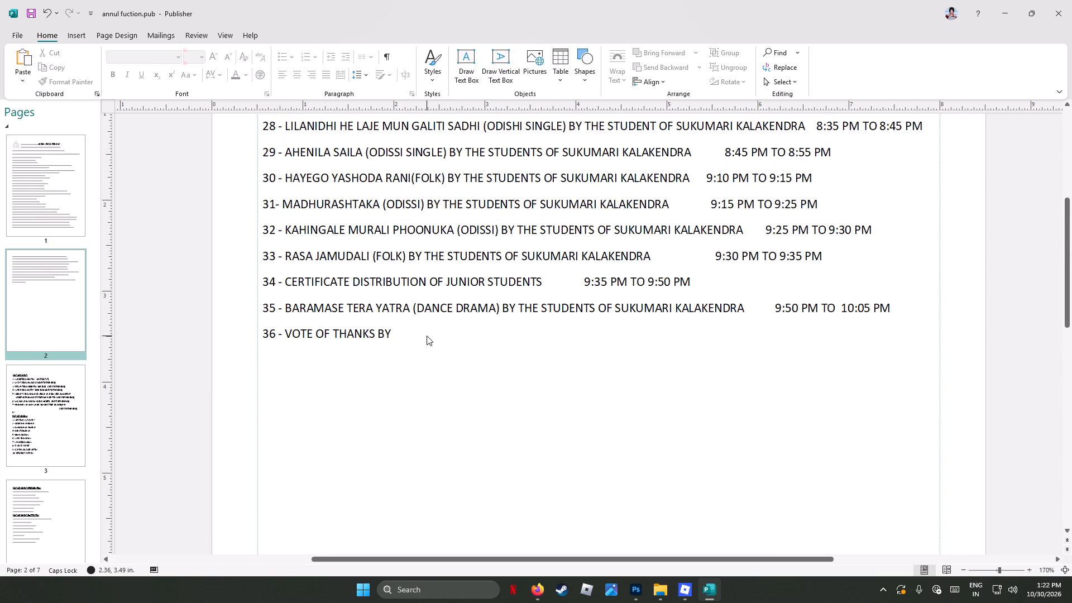
scroll(427, 336, up, 2)
scroll(427, 336, down, 3)
scroll(427, 336, up, 3)
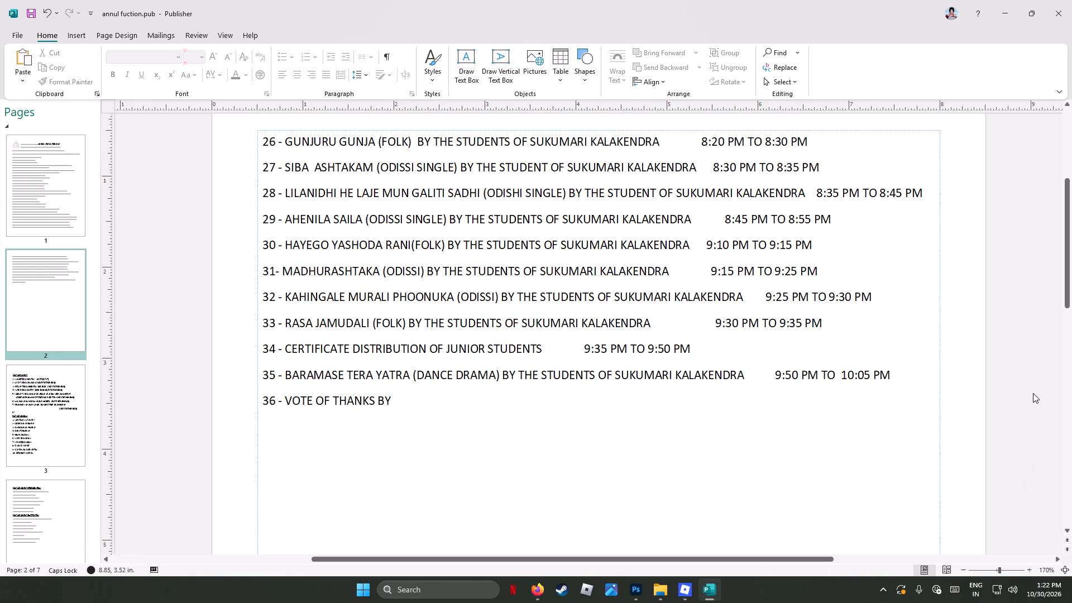
drag(1067, 299, 1071, 275)
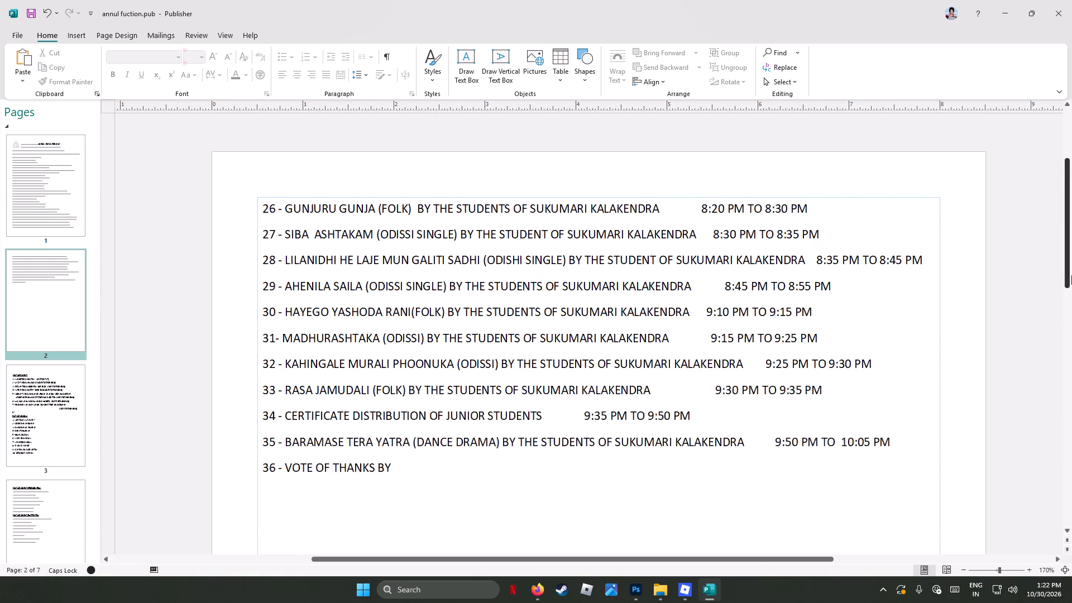
drag(1071, 275, 1068, 279)
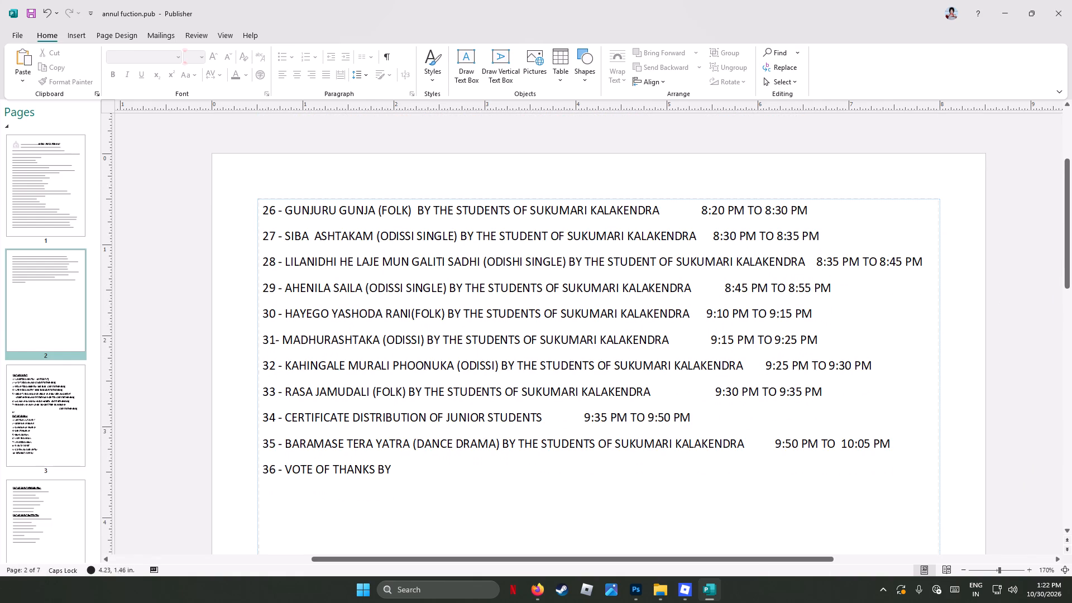
click(726, 210)
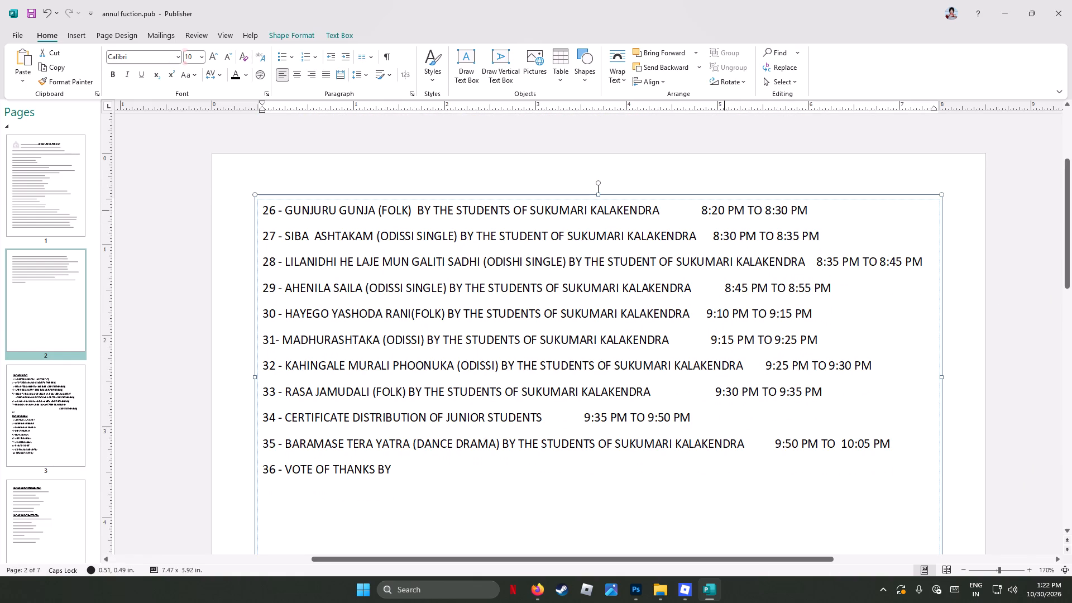
click(724, 210)
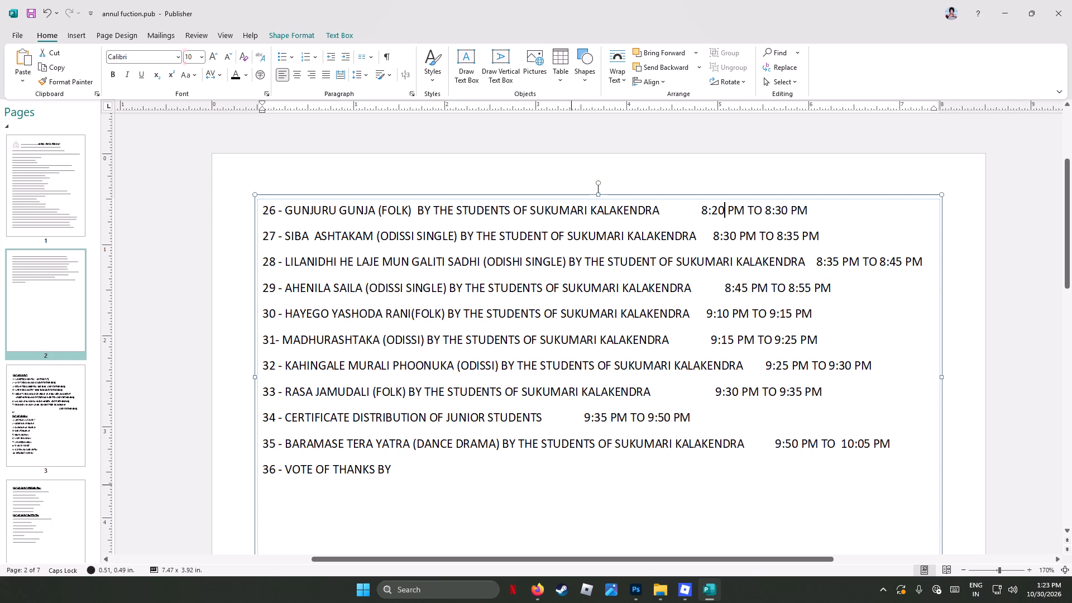
key(BackSpace)
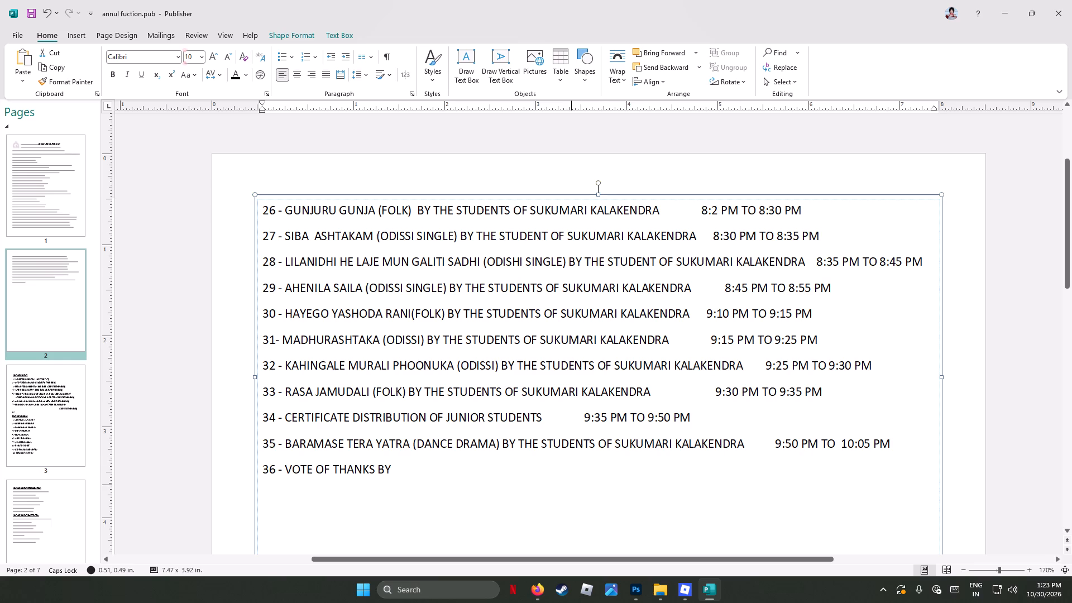
key(5)
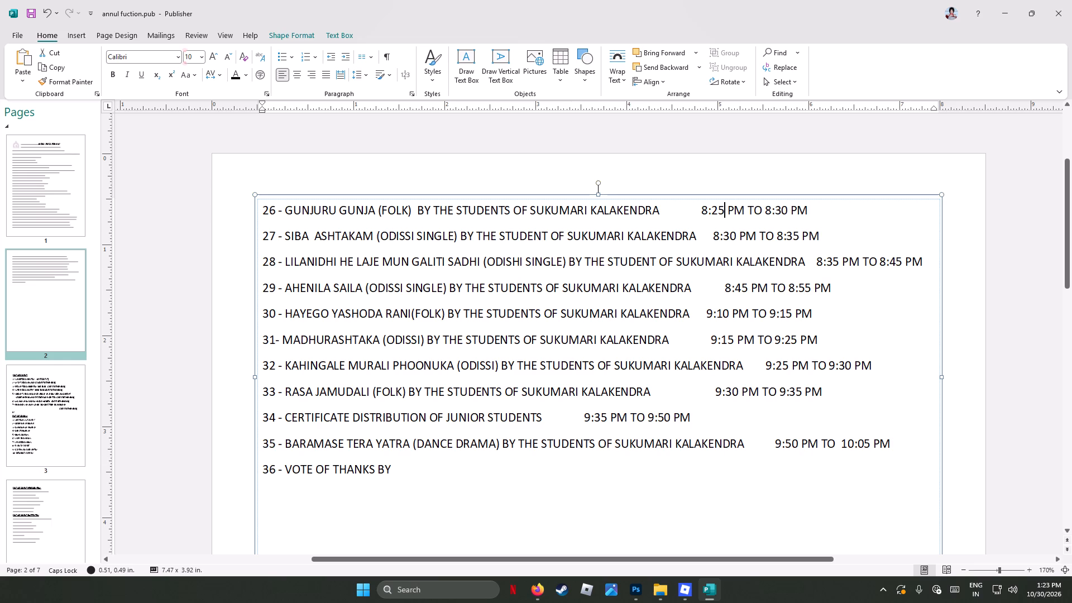
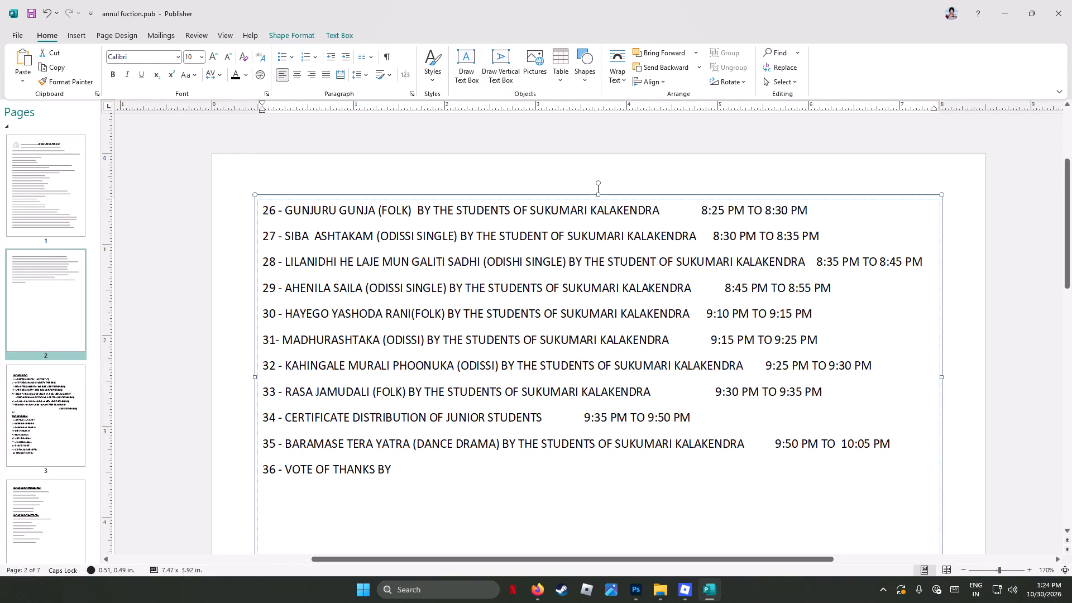
Set the end time of the Siba Ashtakam entry on page 2 to 8:40 PM.
click(802, 233)
click(800, 233)
key(BackSpace)
key(BackSpace)
text(40)
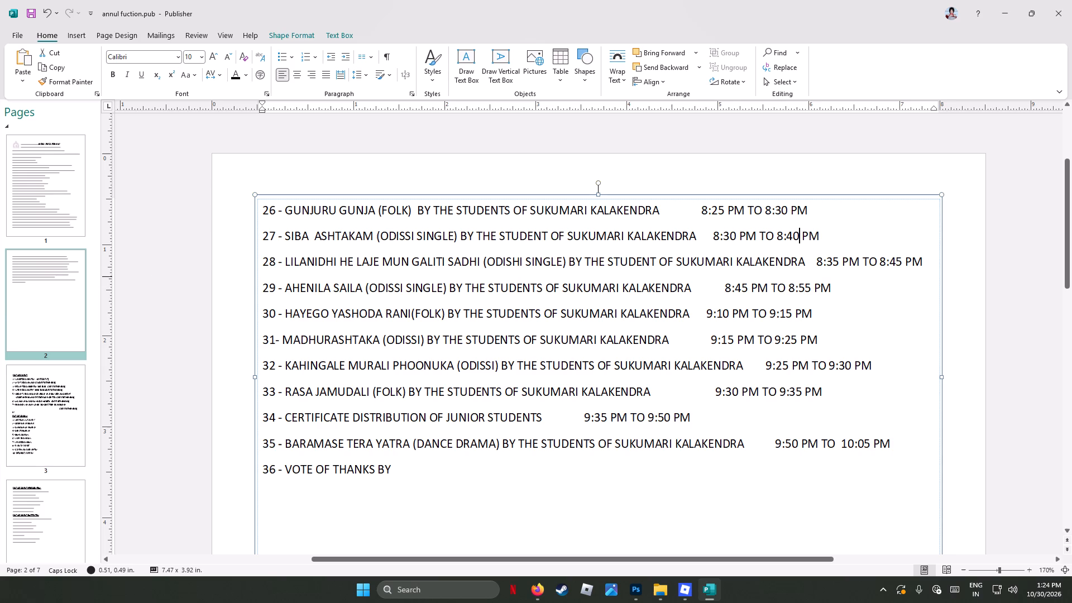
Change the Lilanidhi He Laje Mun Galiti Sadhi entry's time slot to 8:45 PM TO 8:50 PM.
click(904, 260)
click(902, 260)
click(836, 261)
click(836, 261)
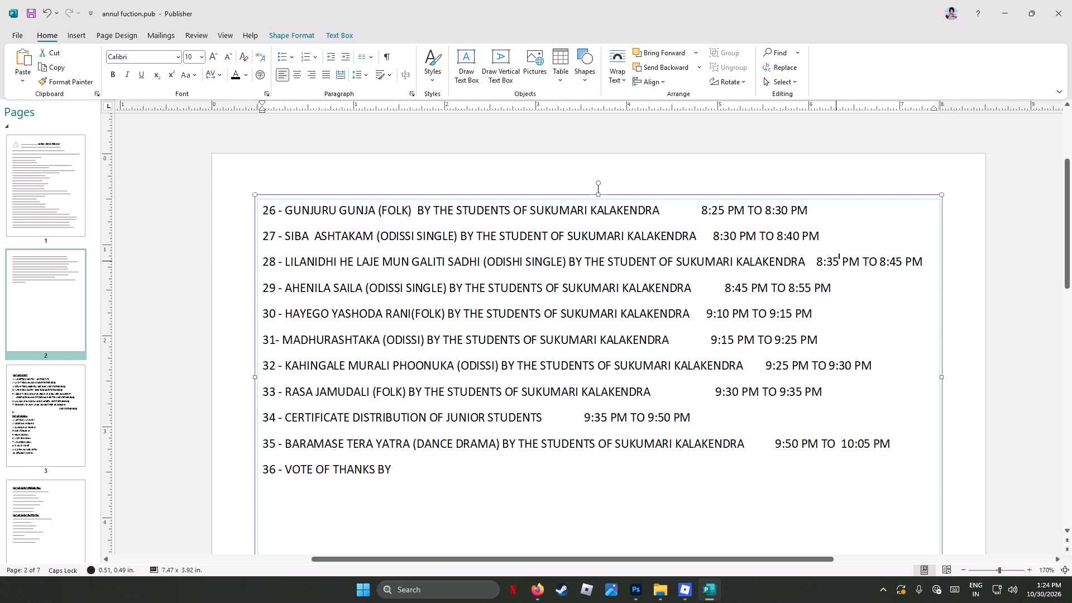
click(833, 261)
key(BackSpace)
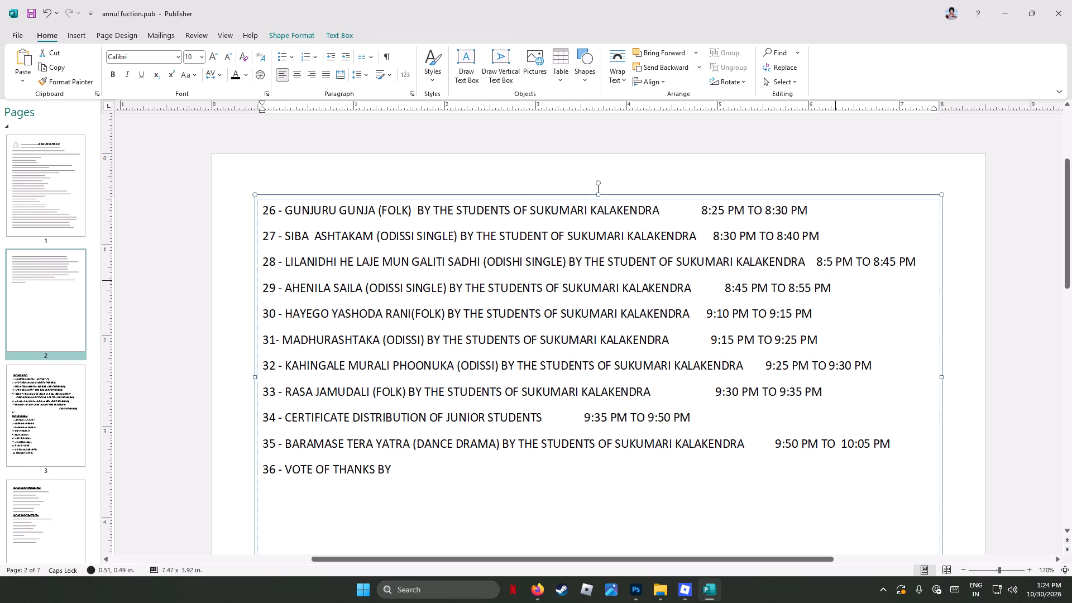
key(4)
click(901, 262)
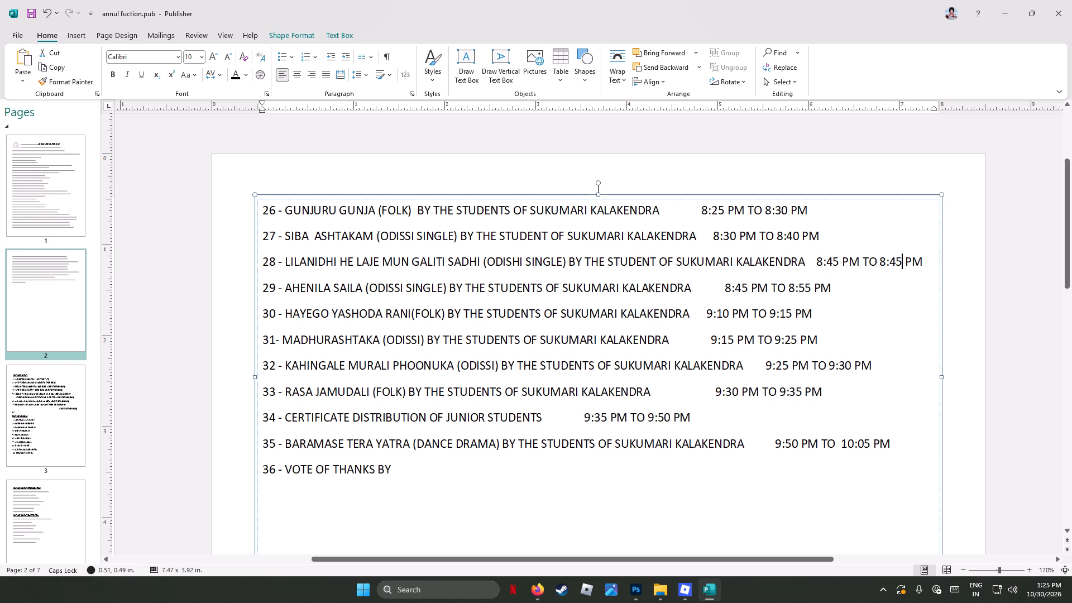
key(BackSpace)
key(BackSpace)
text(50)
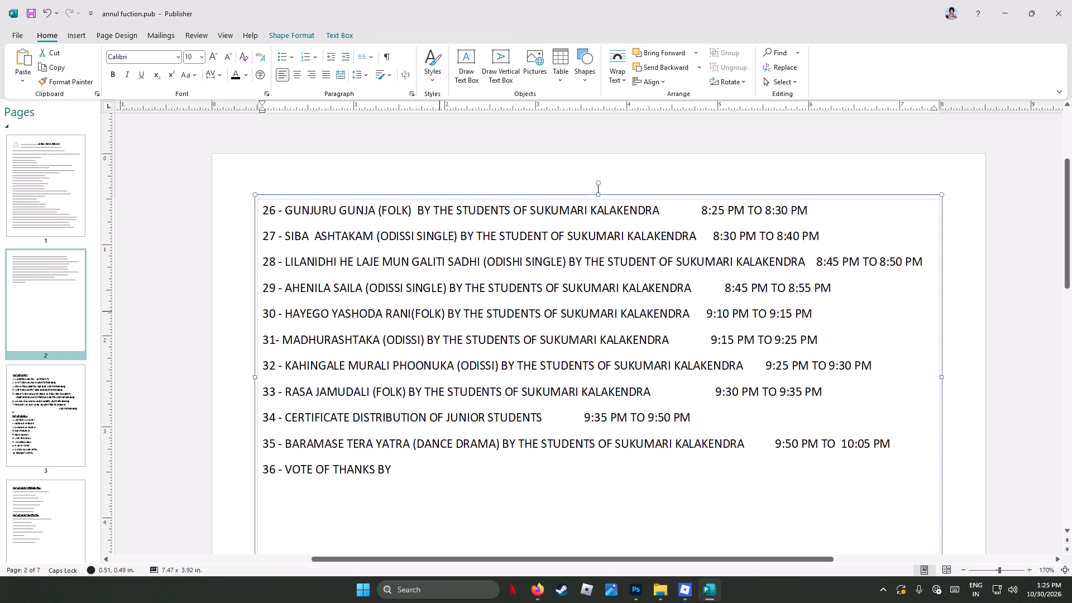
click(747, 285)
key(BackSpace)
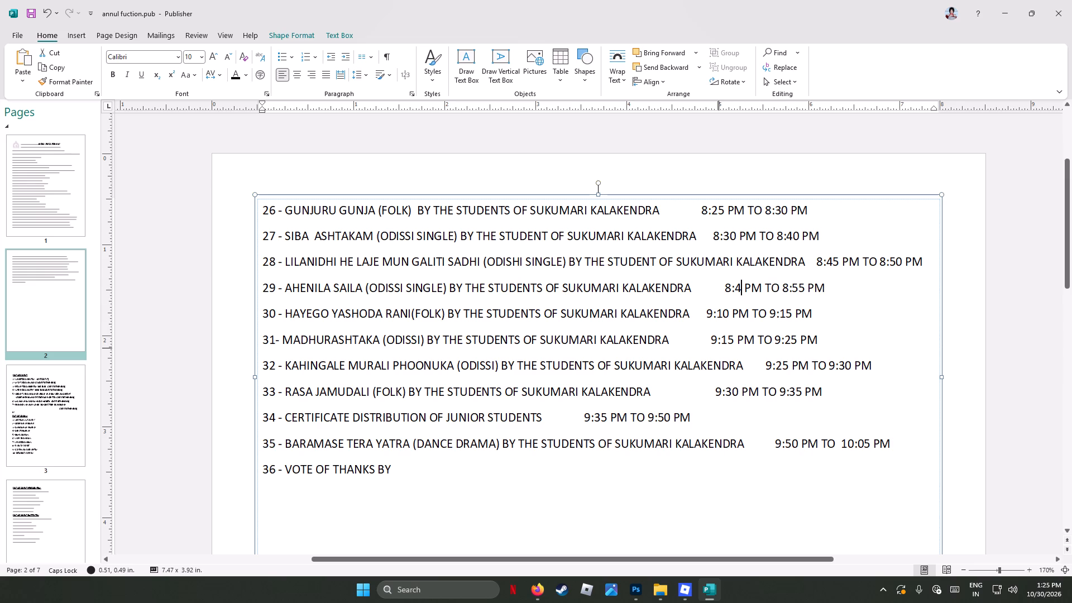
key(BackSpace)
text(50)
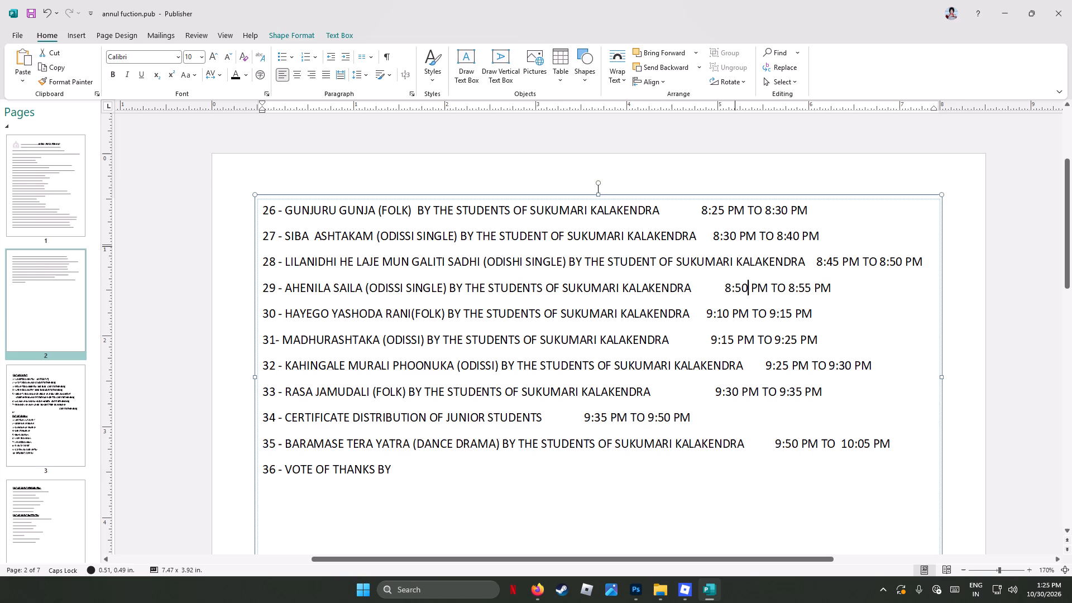
Change the Lilanidhi He Laje Mun Galiti Sadhi entry's time slot to 8:40 PM TO 8:45 PM.
click(840, 264)
click(839, 264)
key(BackSpace)
key(0)
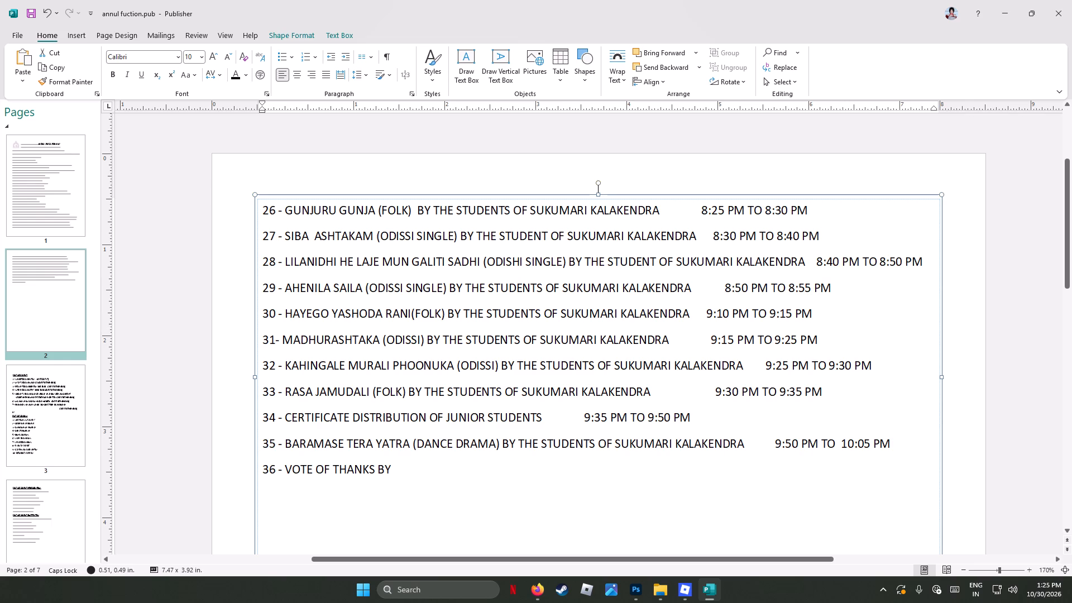
click(901, 258)
key(BackSpace)
key(BackSpace)
text(45)
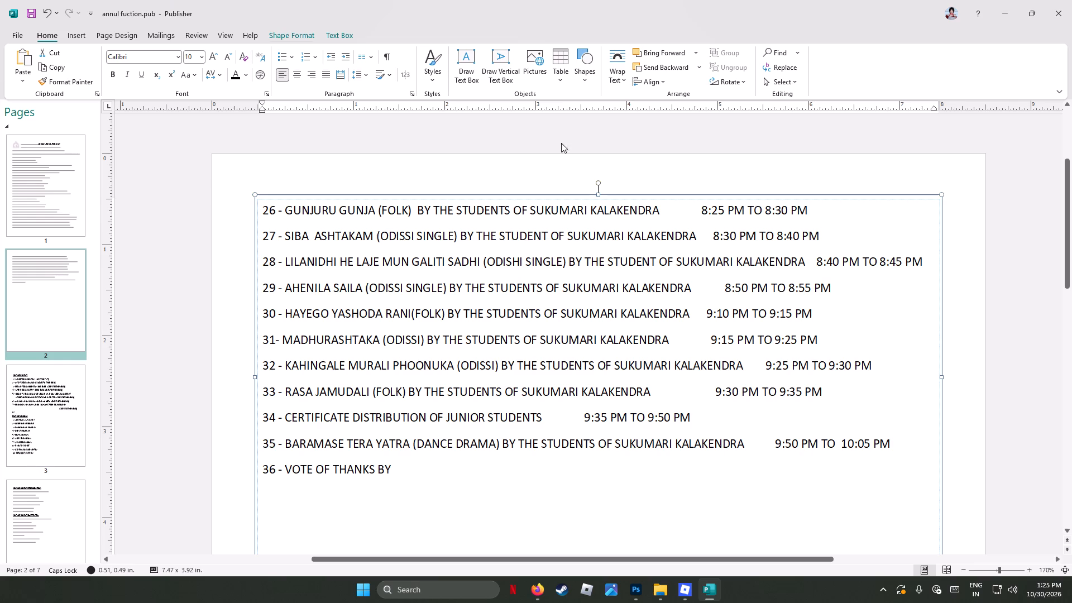
click(749, 289)
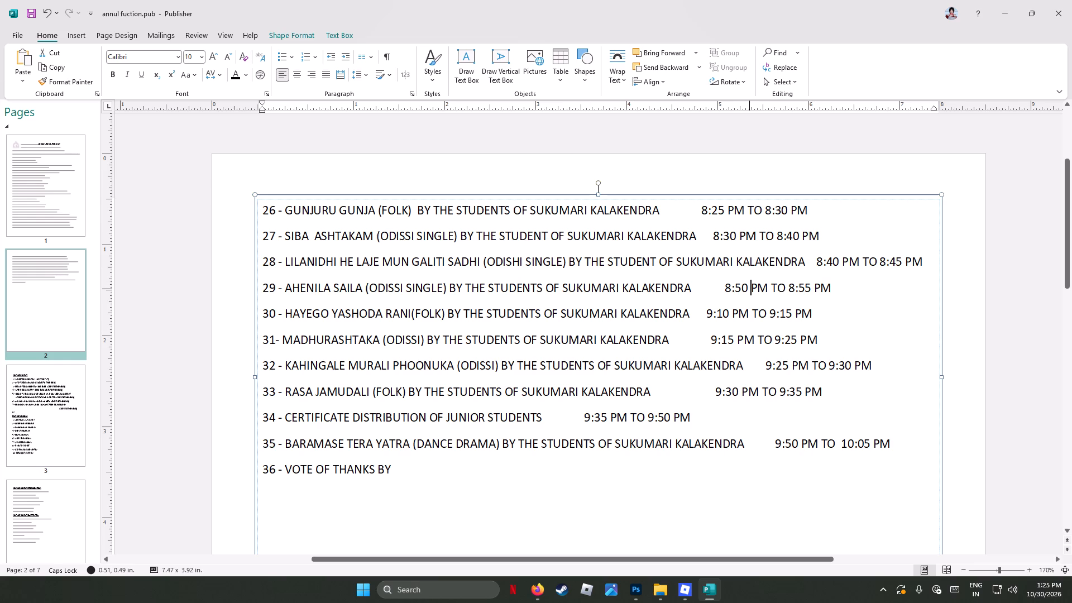
click(749, 289)
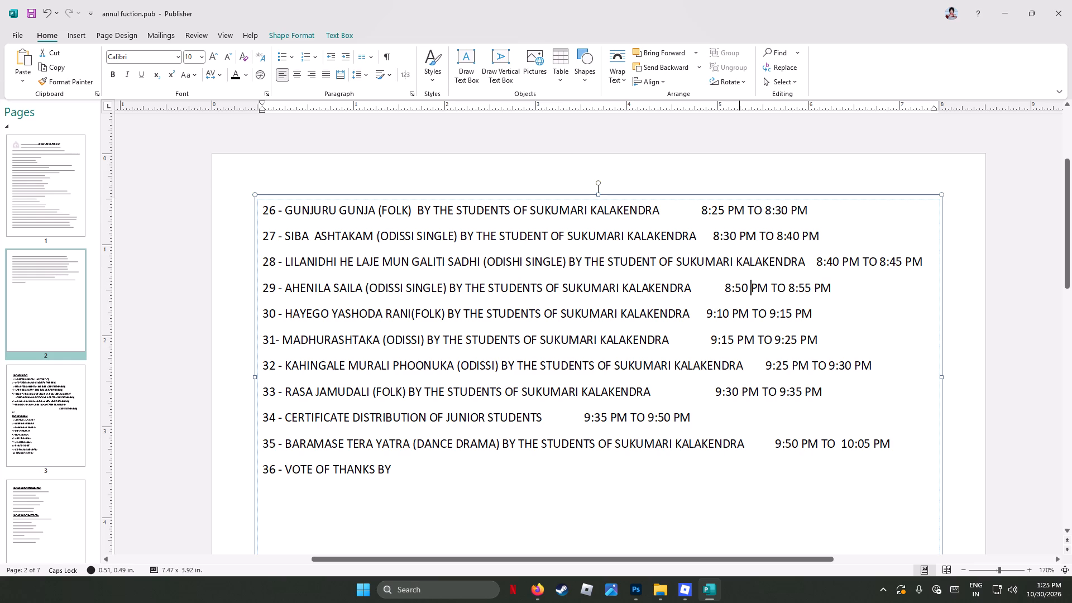
click(748, 287)
key(BackSpace)
key(BackSpace)
text(45)
click(813, 285)
click(730, 312)
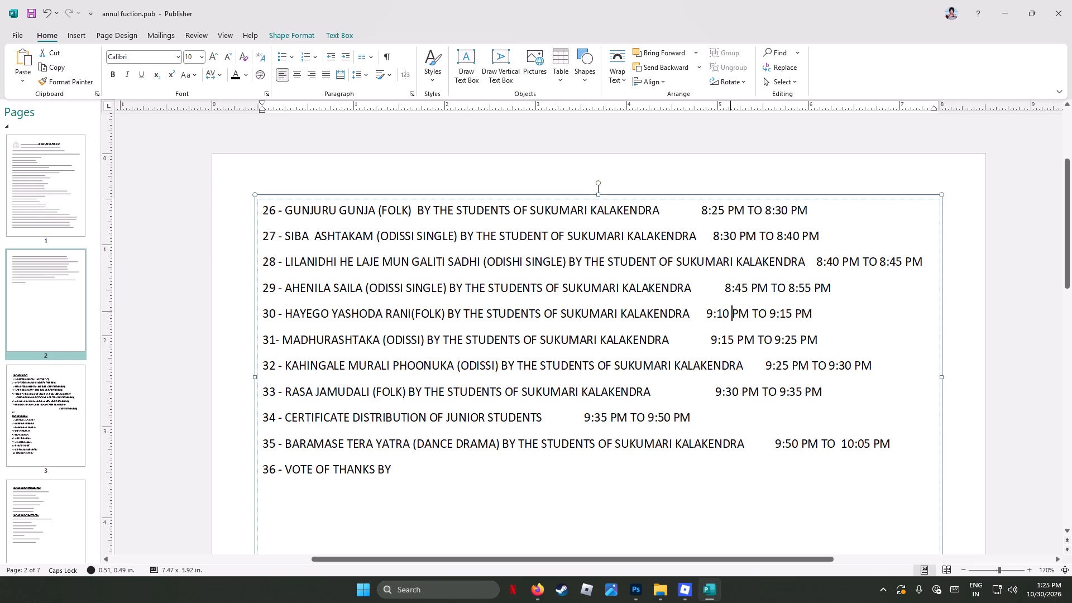
click(729, 315)
drag(836, 285, 801, 284)
drag(801, 284, 790, 288)
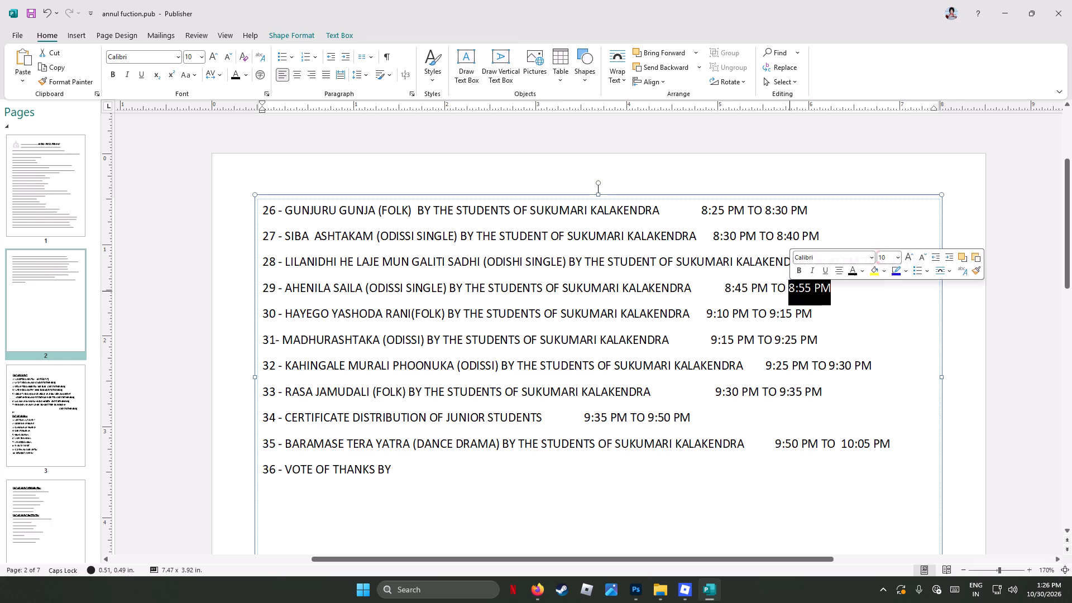
key(ctrl+c)
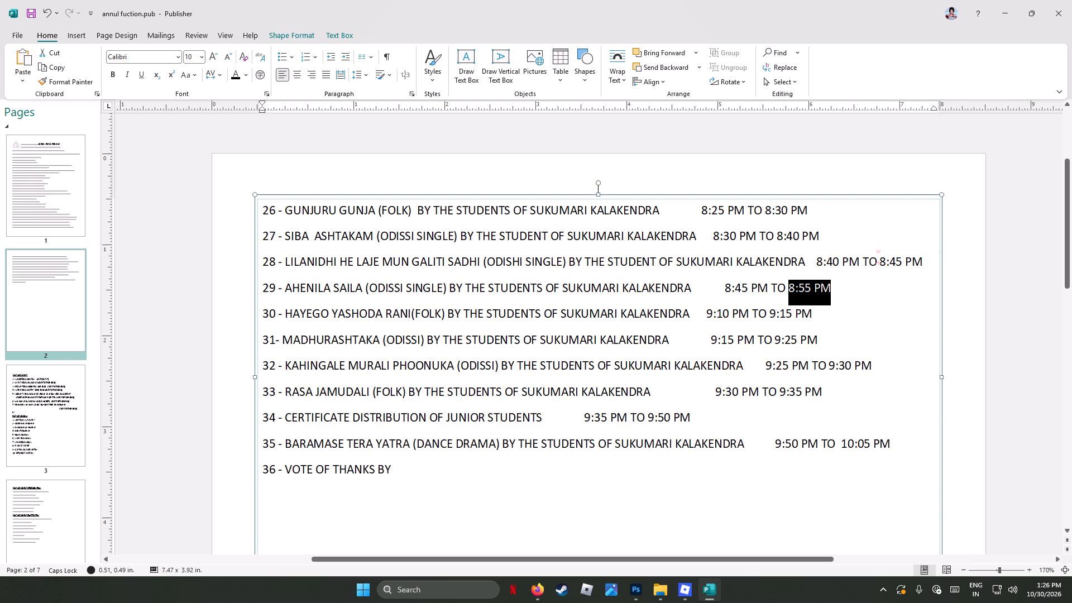
drag(750, 314, 711, 304)
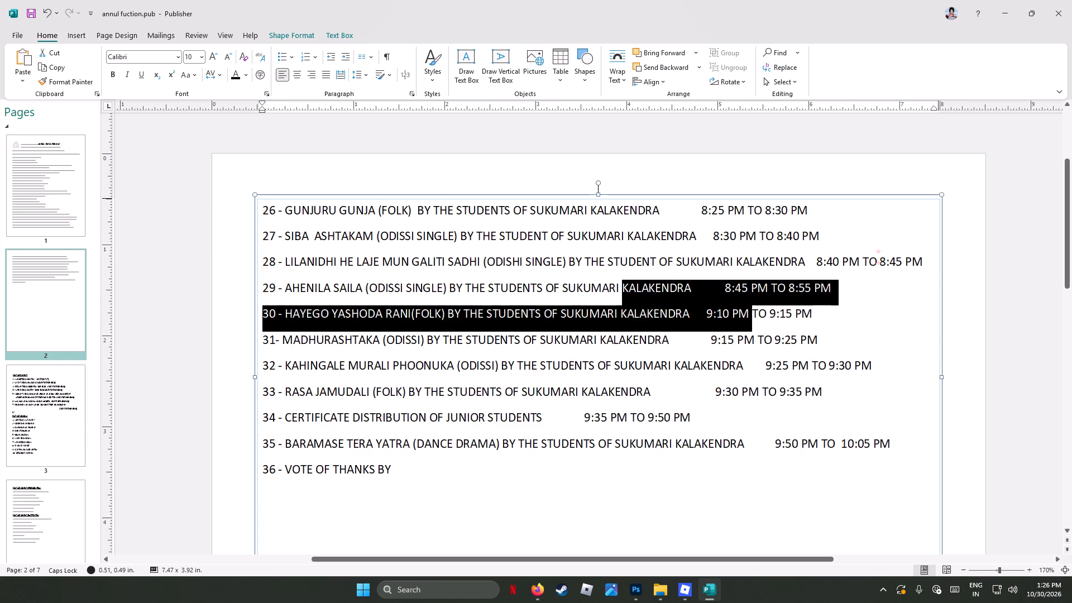
drag(711, 304, 709, 312)
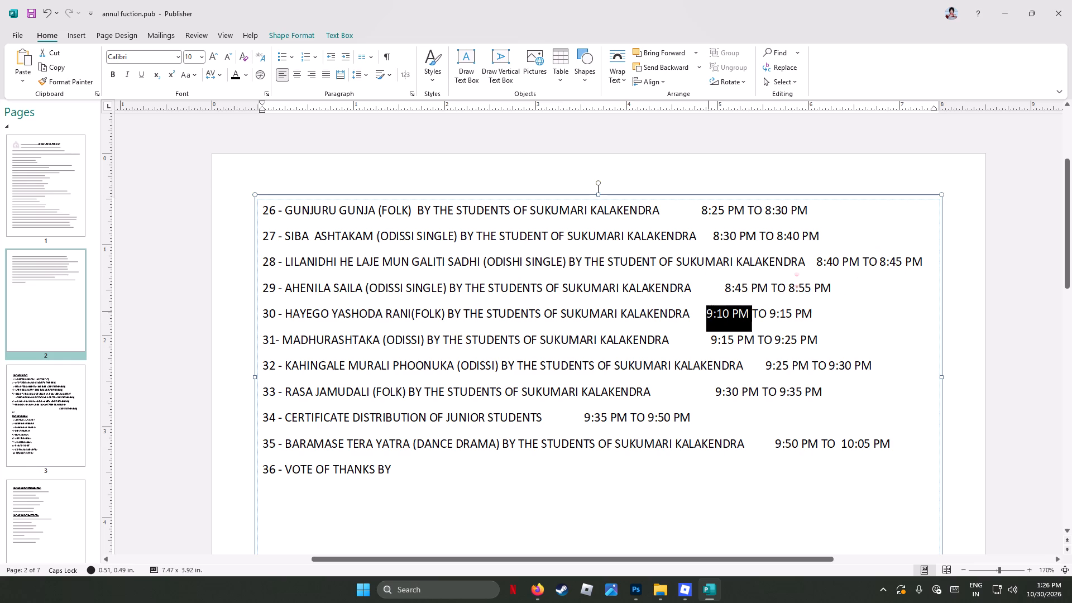
key(ctrl+v)
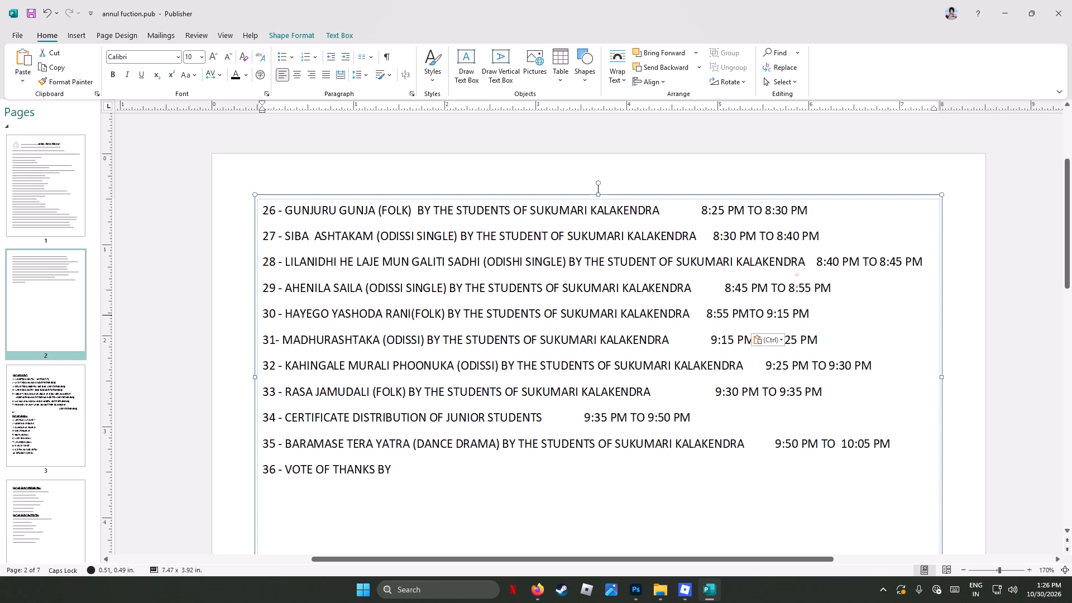
key(space)
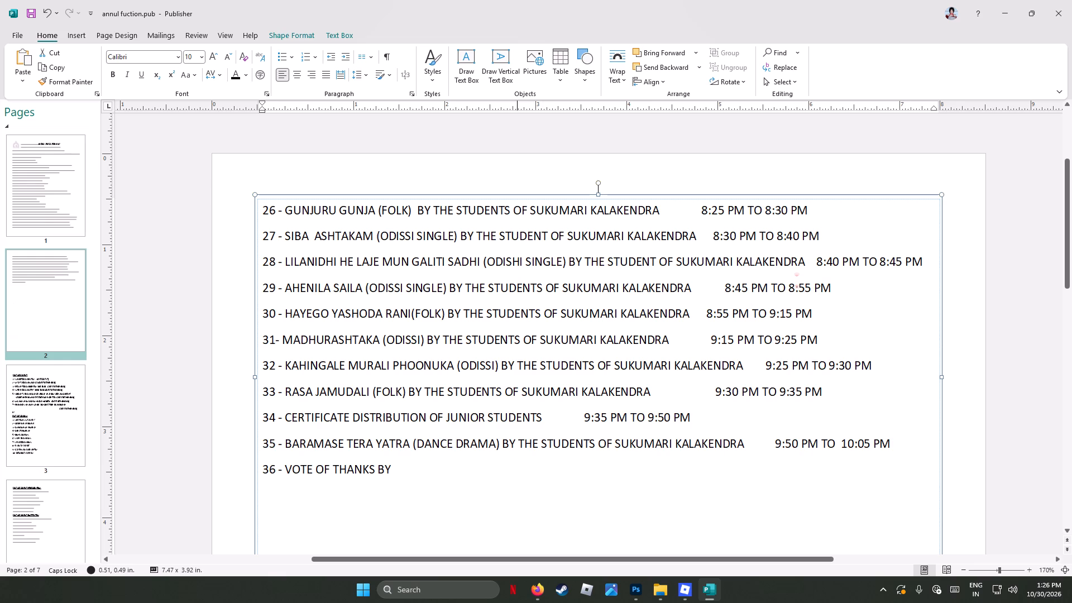
Review the agenda entries and time slots on page 1 down to the last entry, and return to page 2.
click(12, 174)
scroll(227, 284, down, 5)
scroll(300, 304, up, 1)
scroll(300, 304, down, 5)
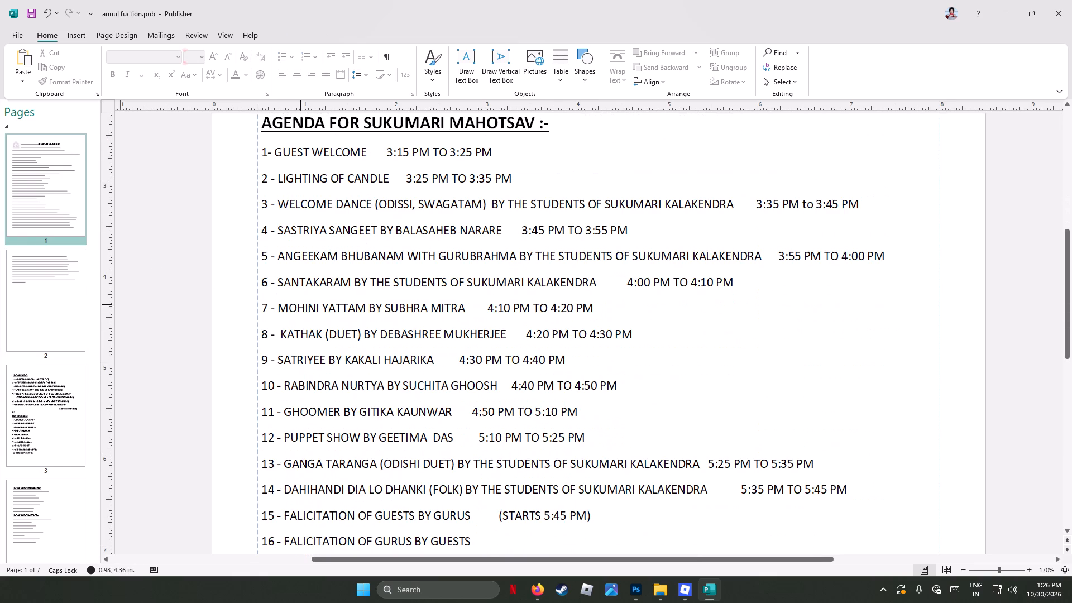
scroll(300, 304, down, 2)
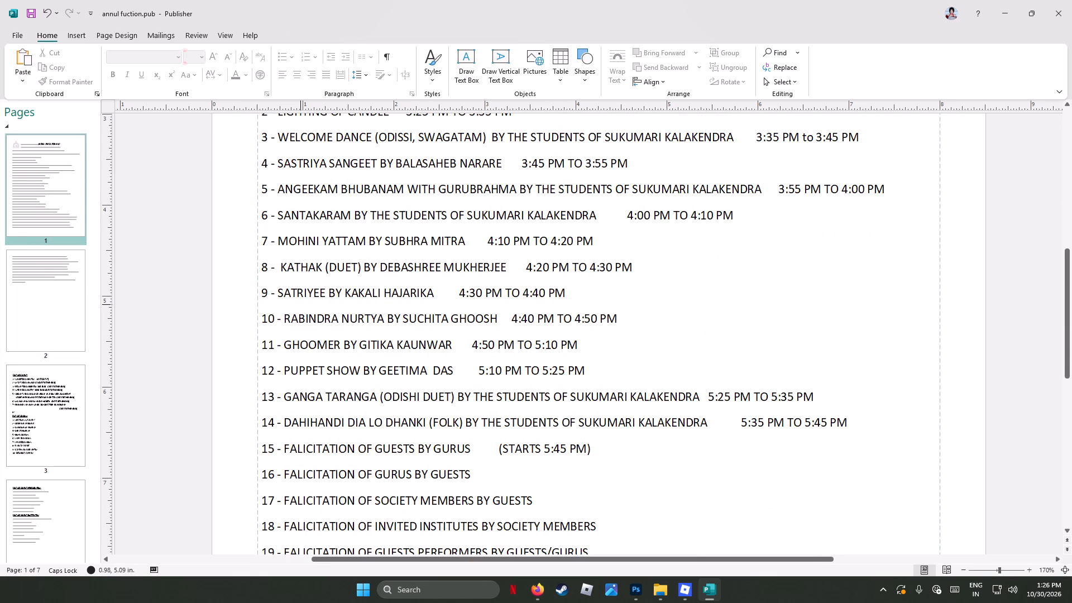
scroll(300, 304, down, 3)
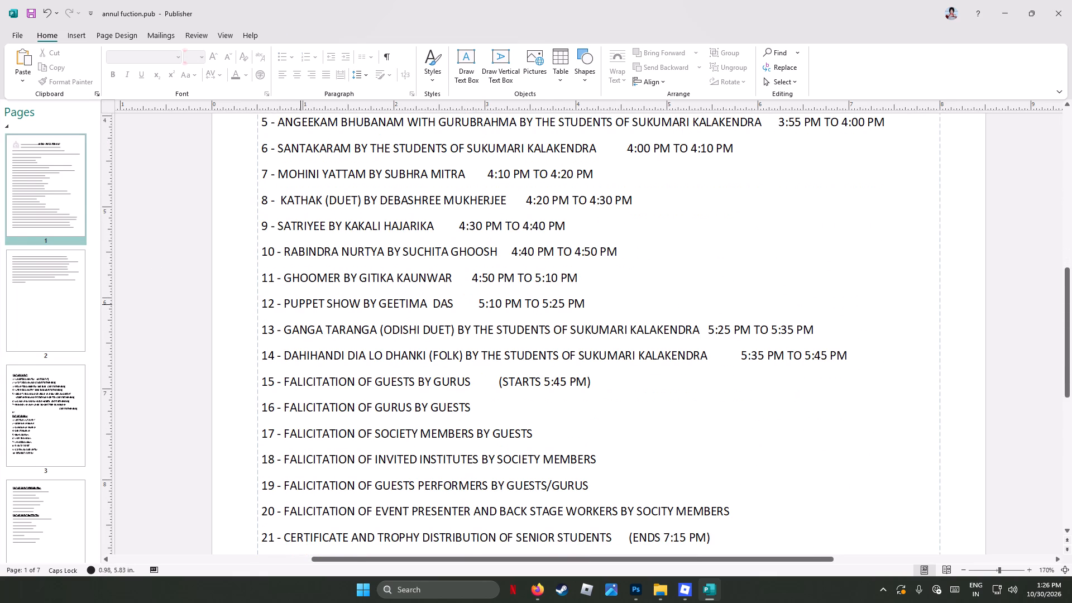
scroll(300, 304, down, 6)
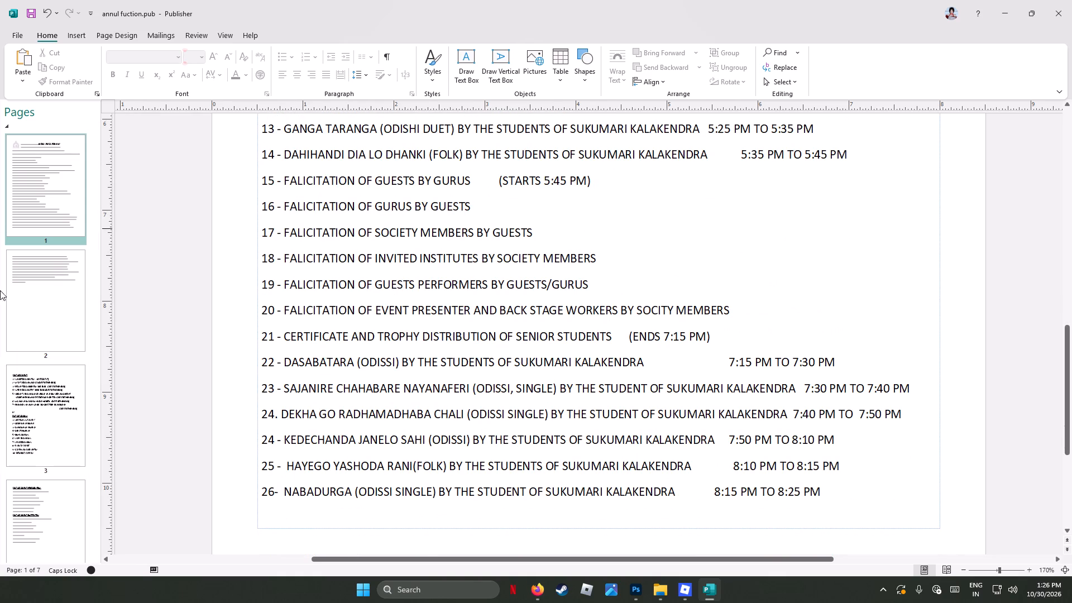
click(36, 300)
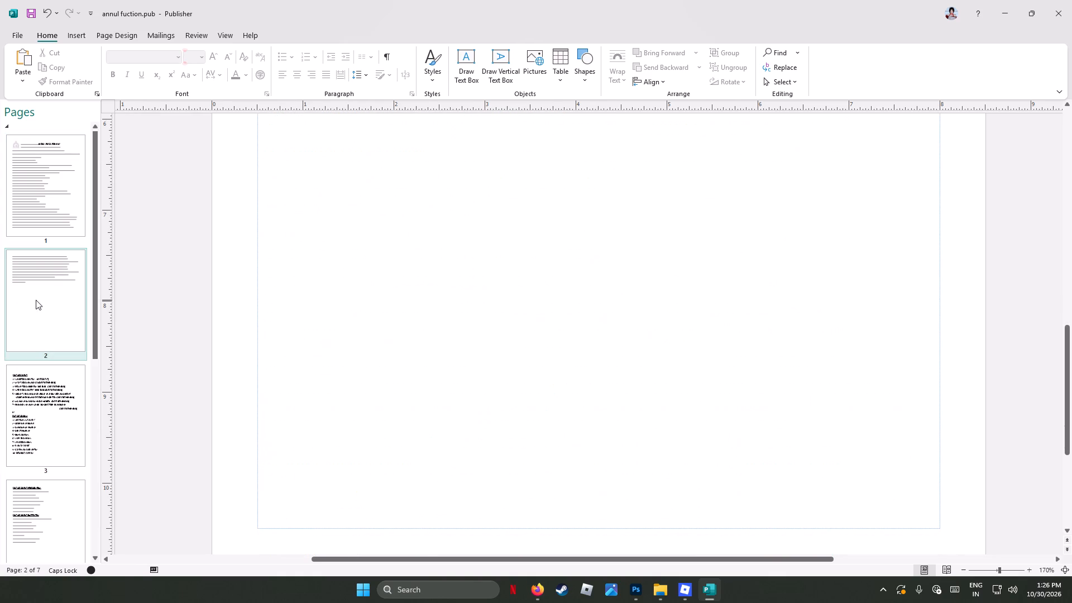
Delete the duplicate HAYEGO YASHODA RANI(FOLK) BY THE STUDENTS OF SUKUMARI KALAKENDRA text from entry 30 on page 2, keeping its number and time slot.
click(44, 174)
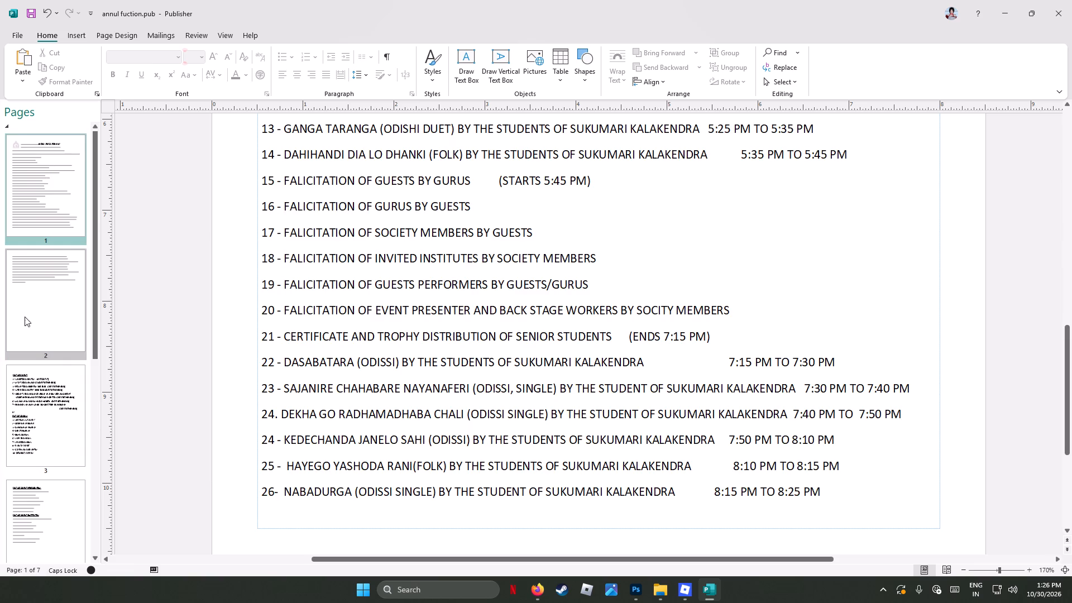
click(31, 310)
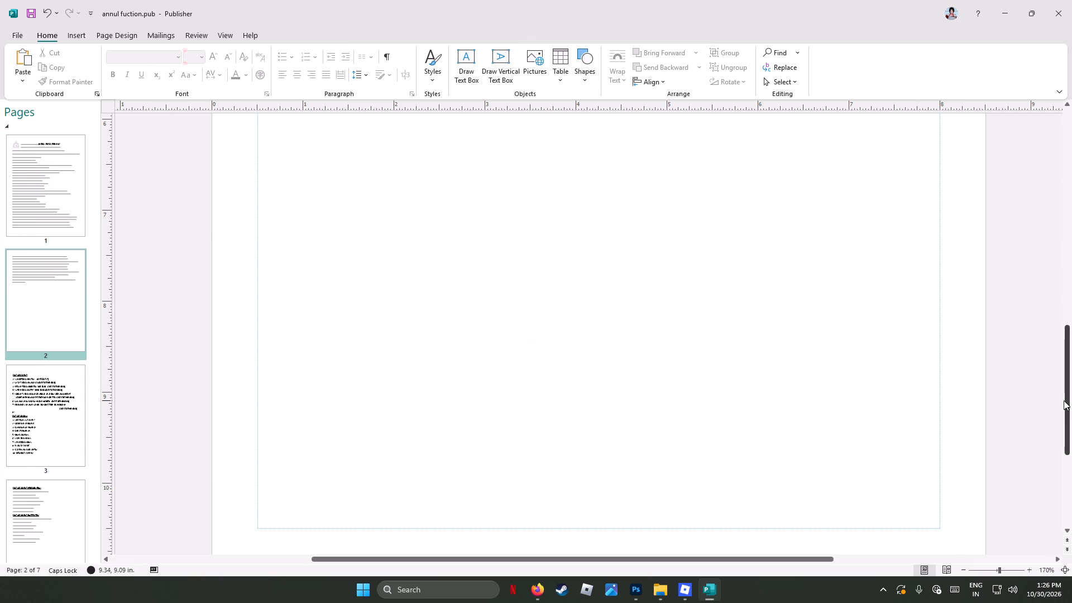
drag(1064, 400, 1028, 269)
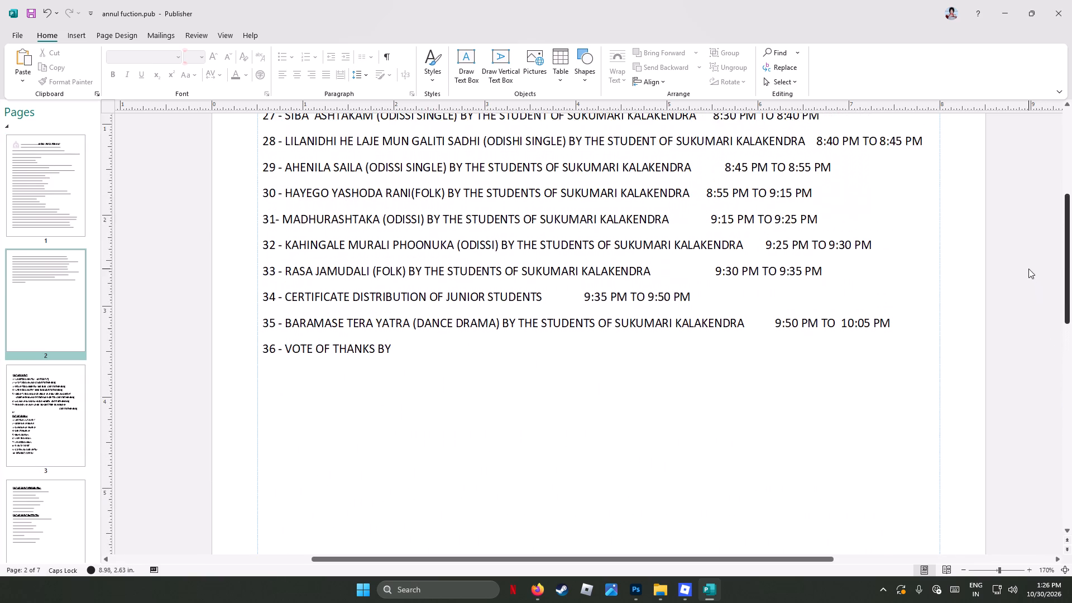
drag(1028, 269, 1020, 247)
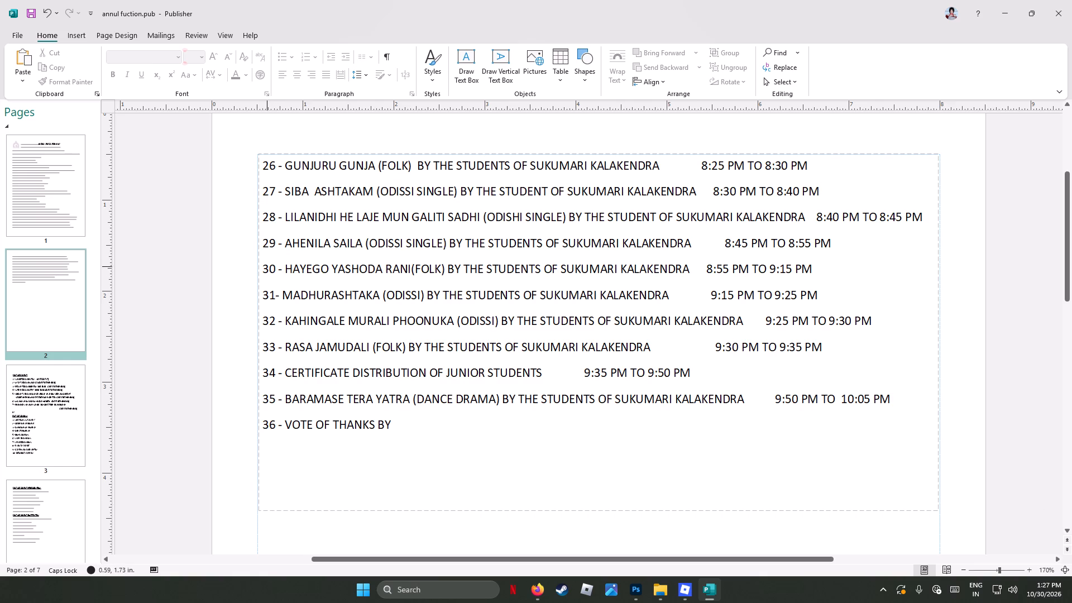
drag(285, 271, 312, 275)
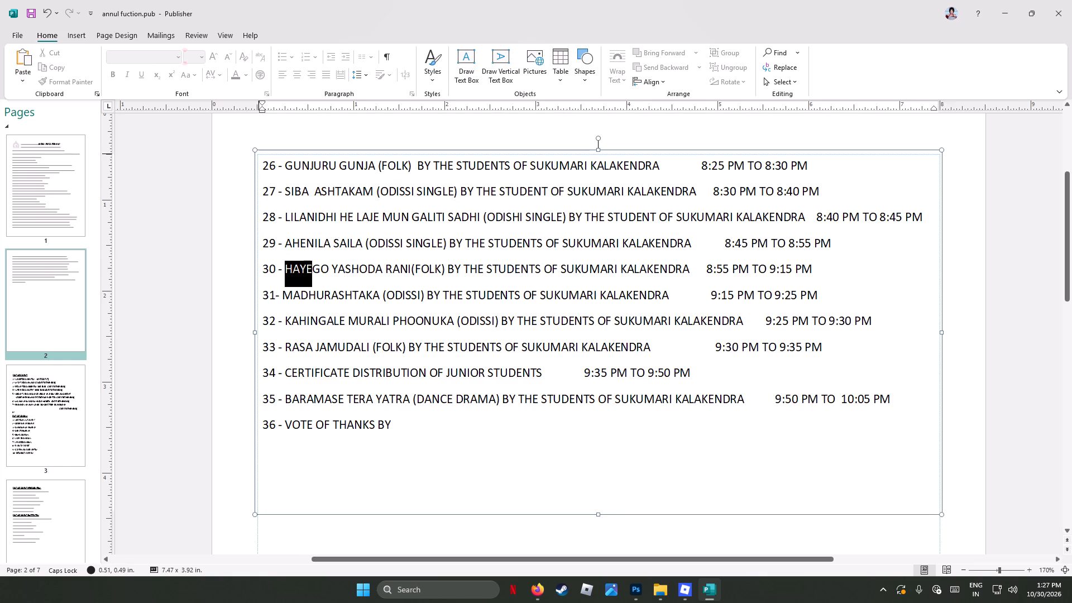
drag(312, 275, 674, 271)
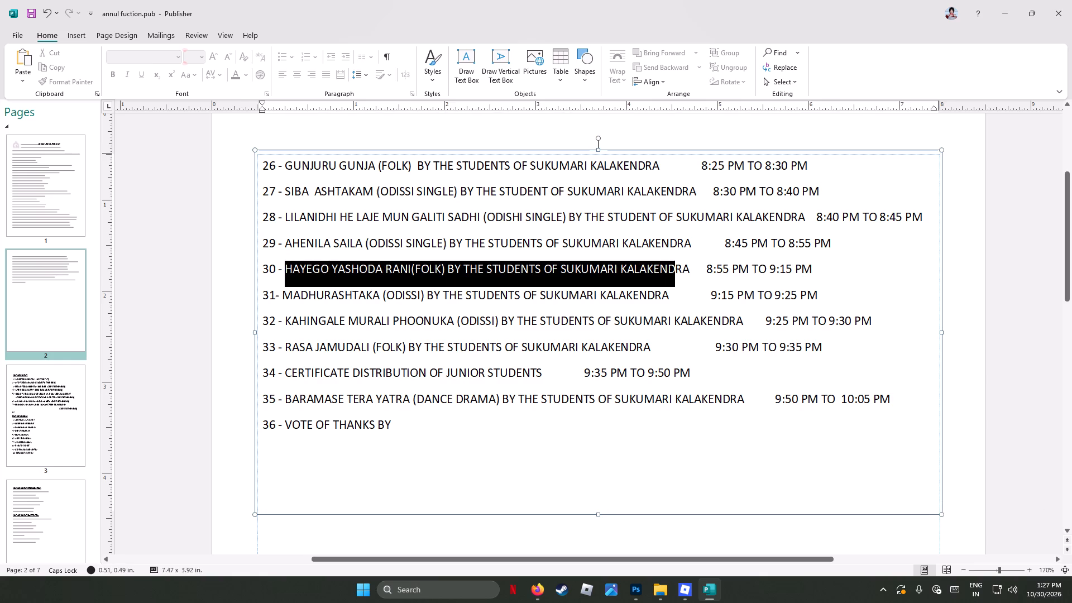
drag(674, 271, 690, 272)
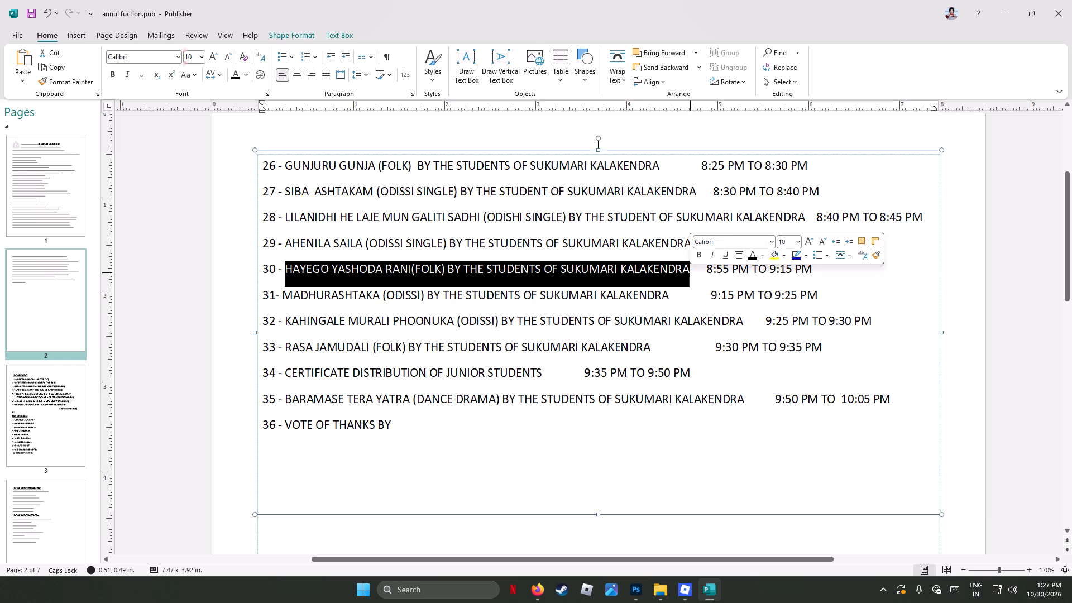
key(BackSpace)
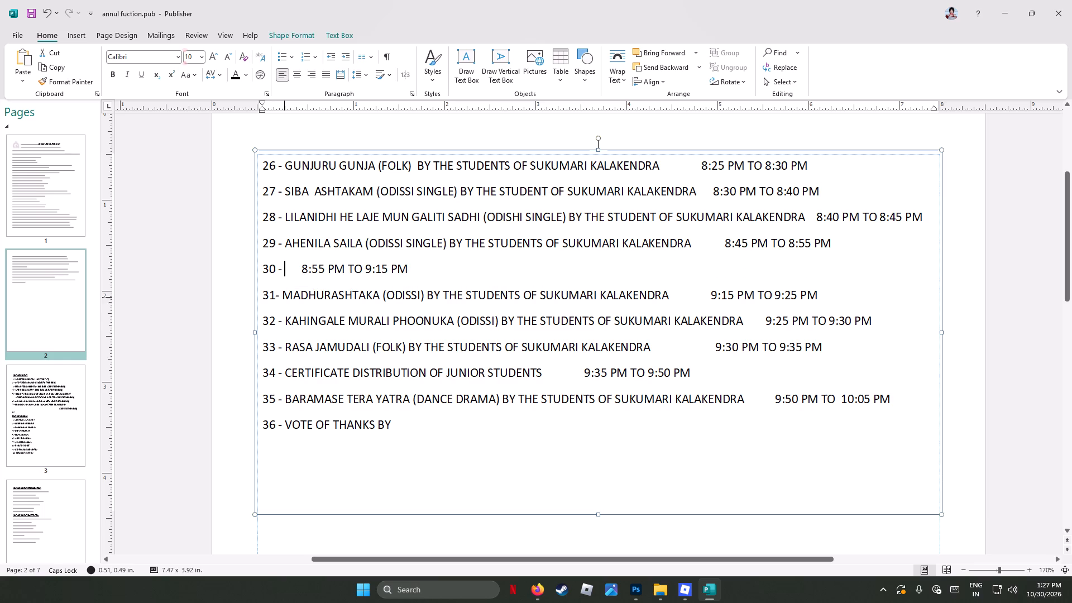
Move the MADHURASHTAKA (ODISSI) BY THE STUDENTS OF SUKUMARI KALAKENDRA text from entry 31 into the empty entry 30, leaving both time slots in place.
drag(283, 295, 424, 319)
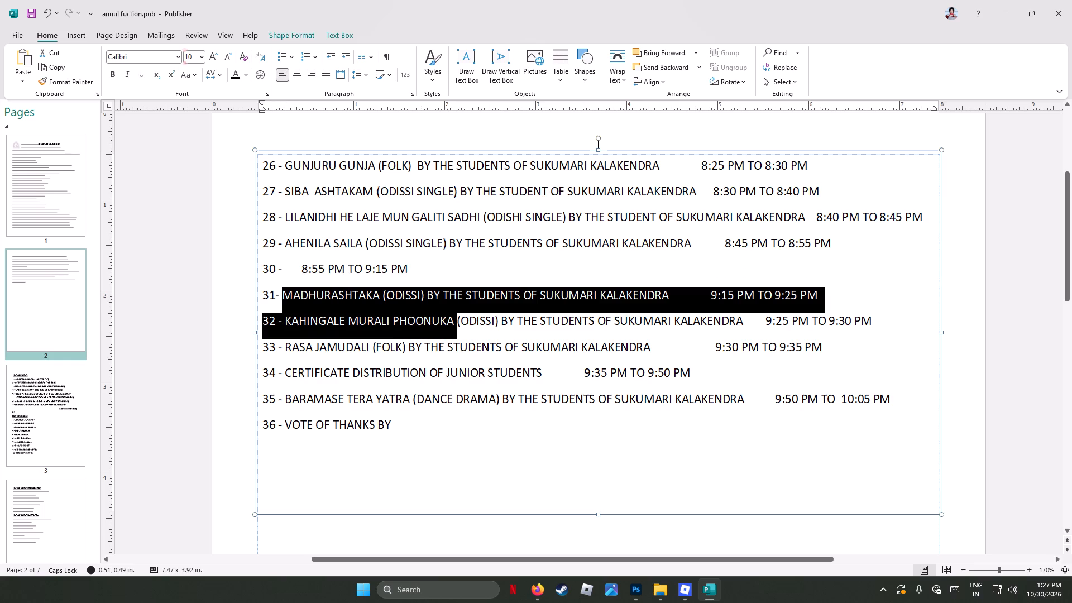
drag(424, 319, 634, 307)
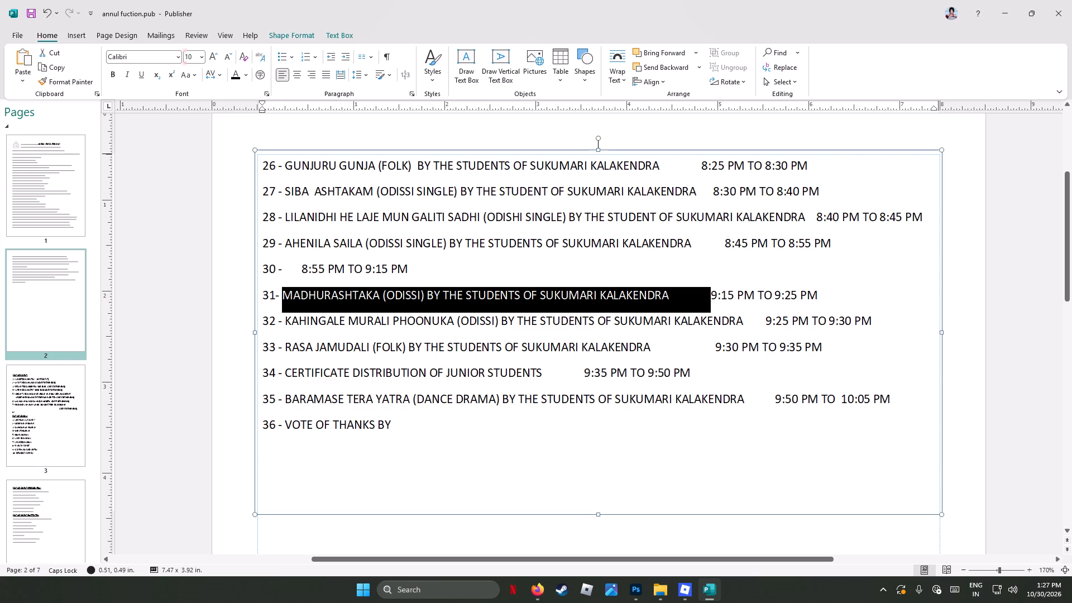
drag(634, 307, 658, 304)
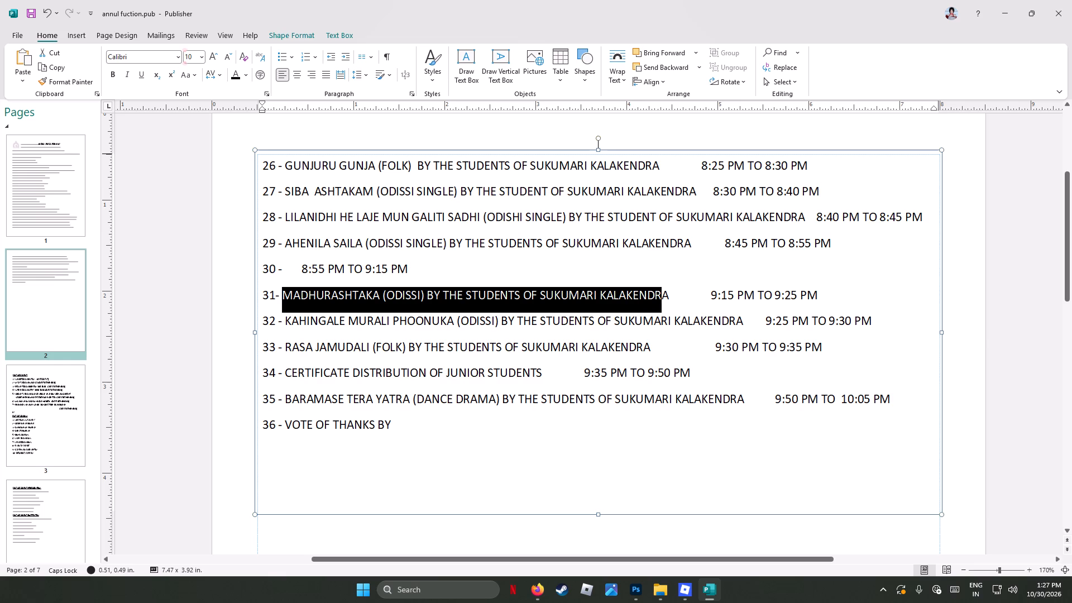
drag(658, 304, 200, 117)
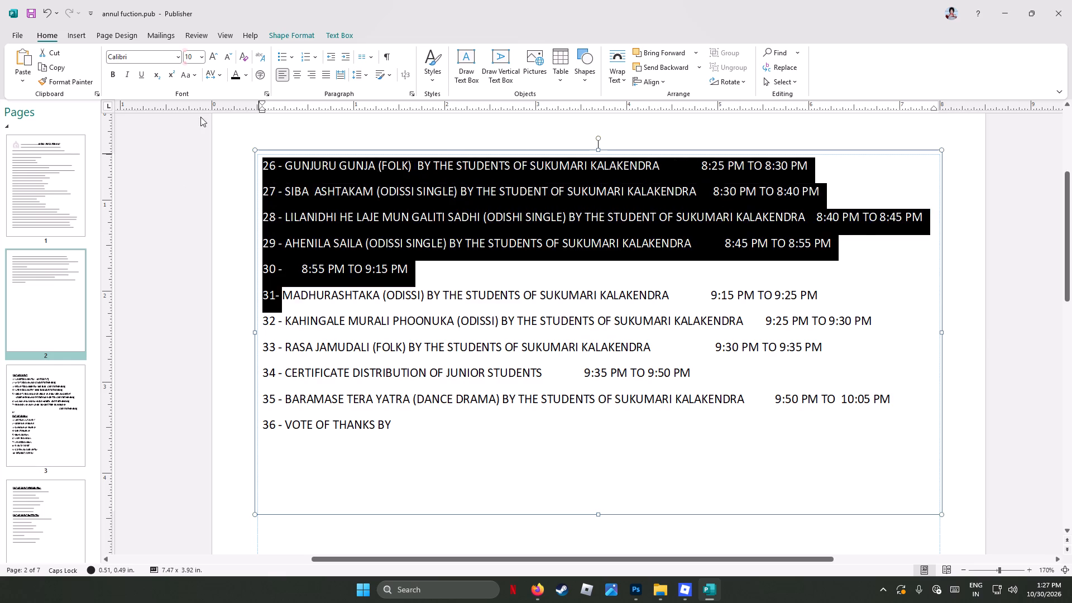
drag(200, 117, 671, 296)
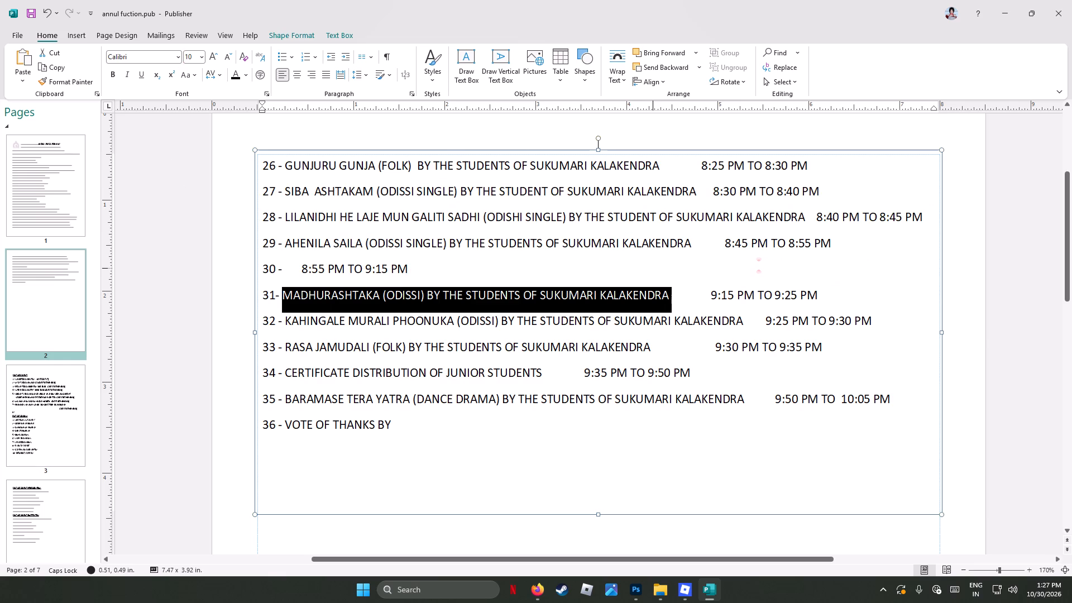
key(ctrl+x)
click(292, 270)
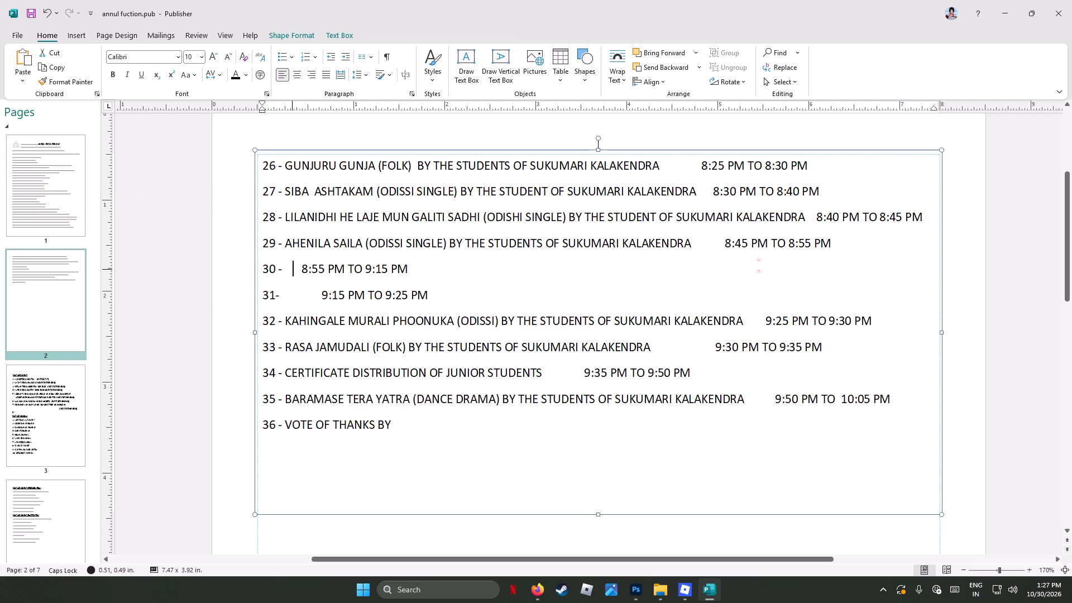
click(288, 267)
key(ctrl+v)
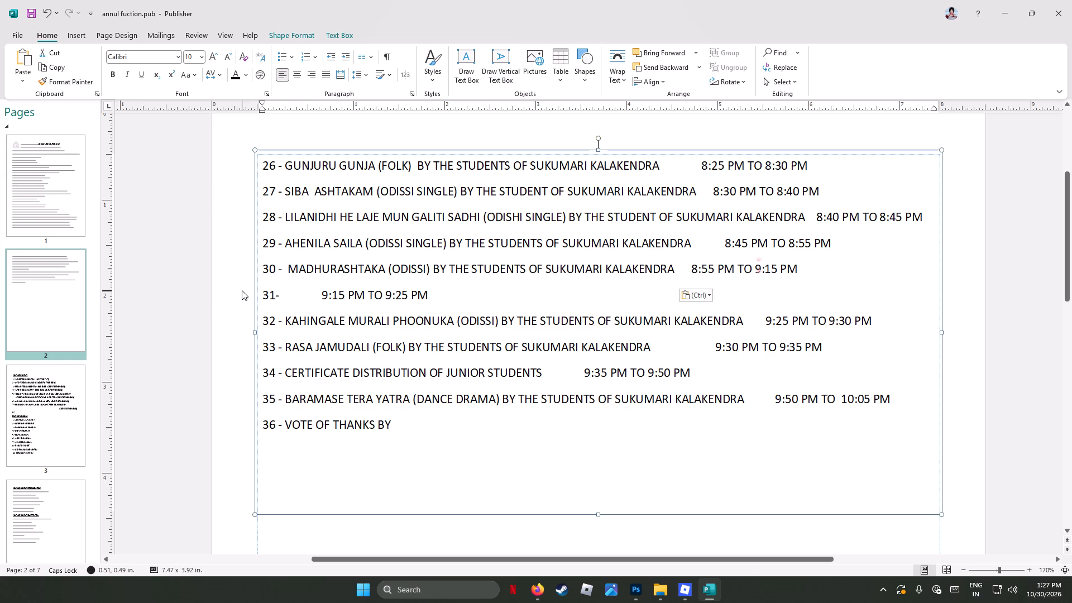
Correct the title in entry 30 to MADHURASHTAKAM.
click(298, 305)
scroll(247, 275, up, 1)
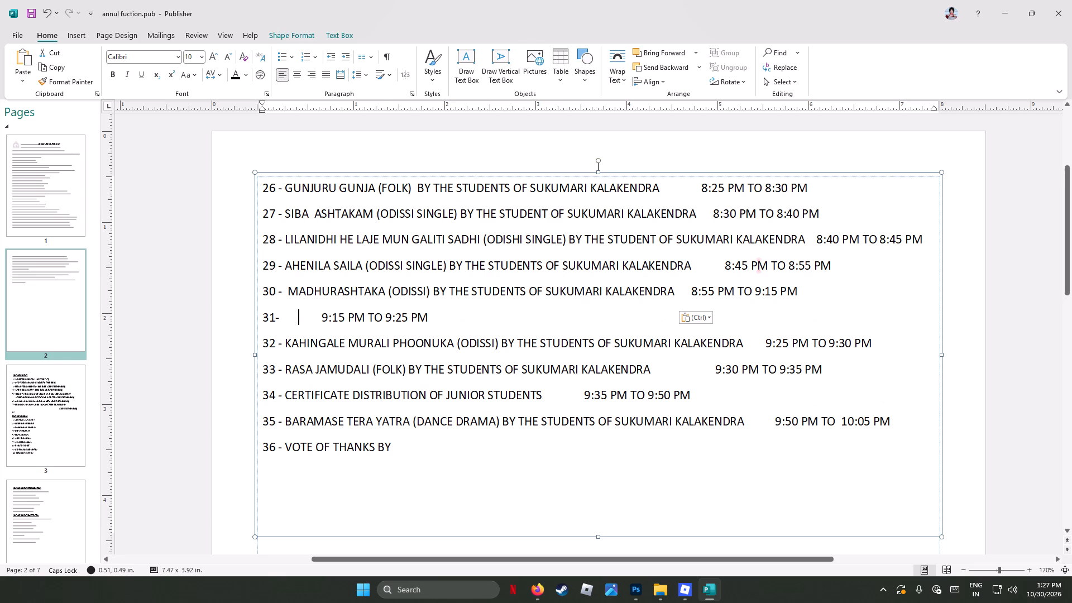
click(385, 288)
key(shift+m)
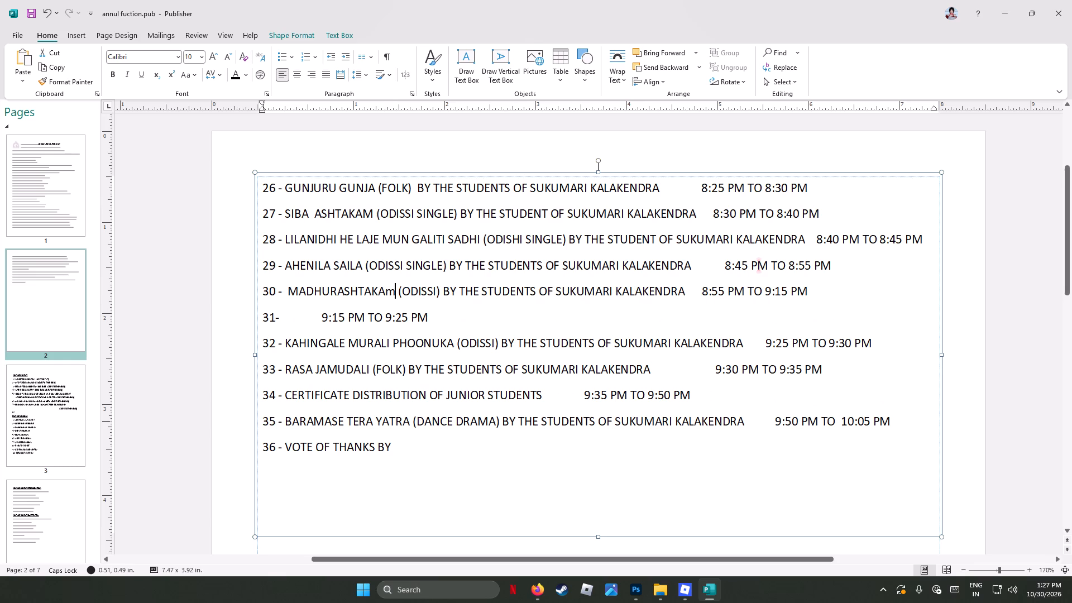
key(BackSpace)
key(m)
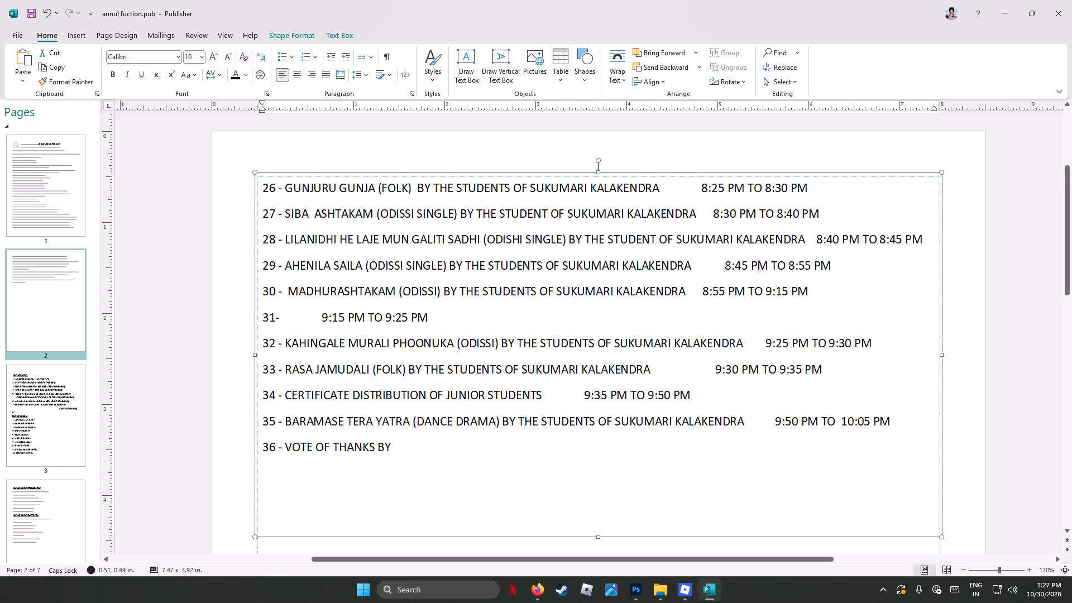
Review the page 1 agenda from the heading to the last entry, and return to the page 2 entries.
scroll(629, 407, up, 3)
scroll(588, 416, down, 2)
scroll(588, 416, up, 6)
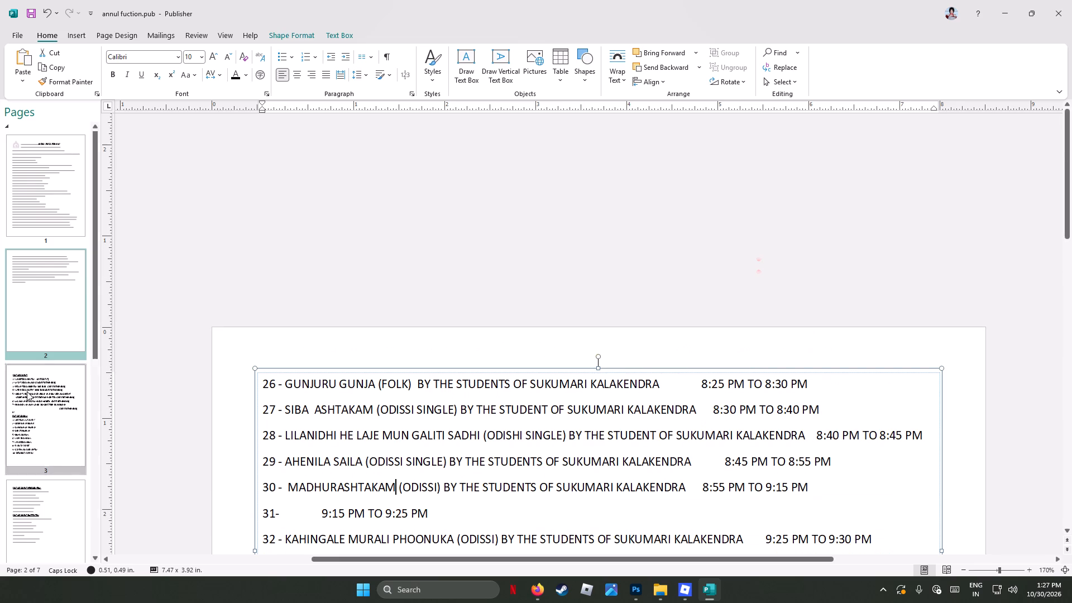
click(25, 196)
scroll(375, 375, up, 3)
scroll(375, 375, down, 1)
scroll(375, 375, up, 1)
scroll(375, 375, down, 1)
scroll(375, 375, up, 2)
scroll(375, 375, down, 3)
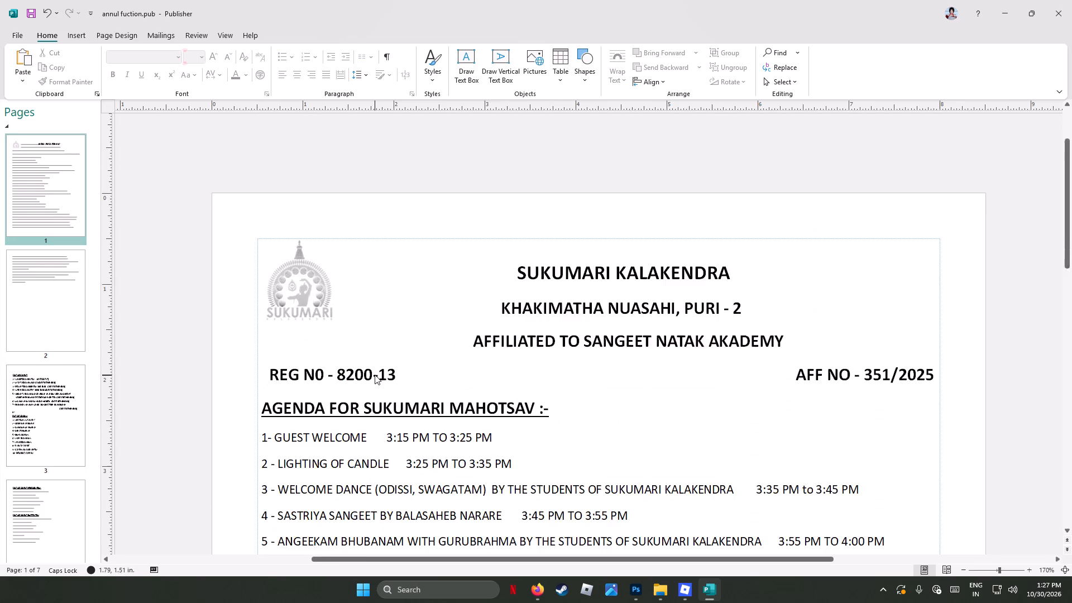
scroll(375, 375, down, 5)
scroll(375, 375, up, 5)
scroll(375, 375, down, 3)
scroll(375, 375, up, 1)
scroll(375, 375, down, 1)
scroll(375, 375, up, 1)
scroll(375, 375, down, 2)
scroll(375, 375, up, 2)
scroll(375, 375, down, 3)
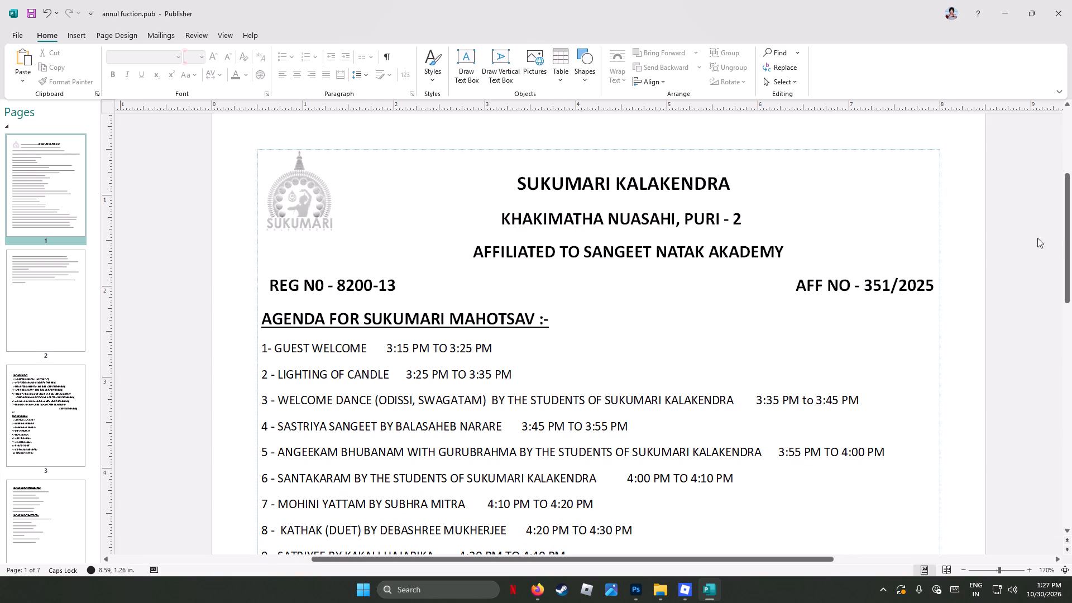
drag(1069, 247, 993, 451)
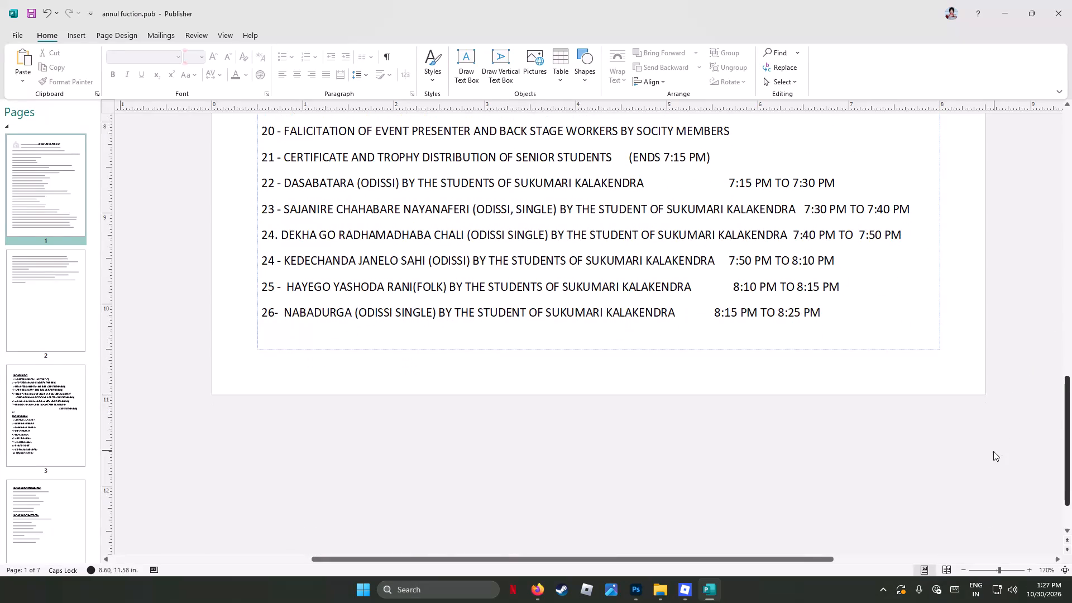
drag(993, 451, 1001, 429)
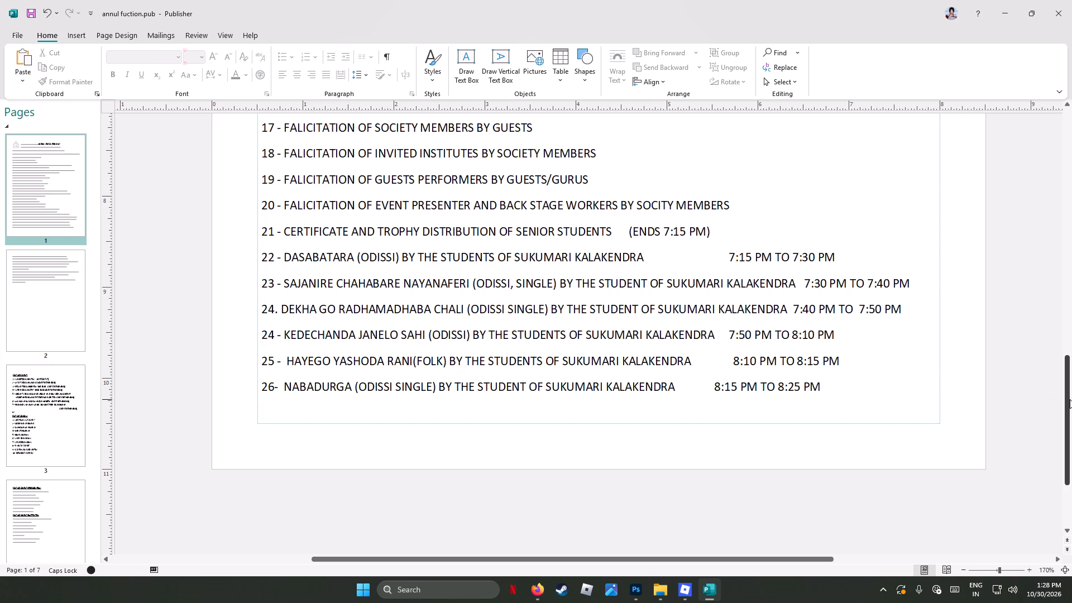
drag(1070, 399, 1027, 509)
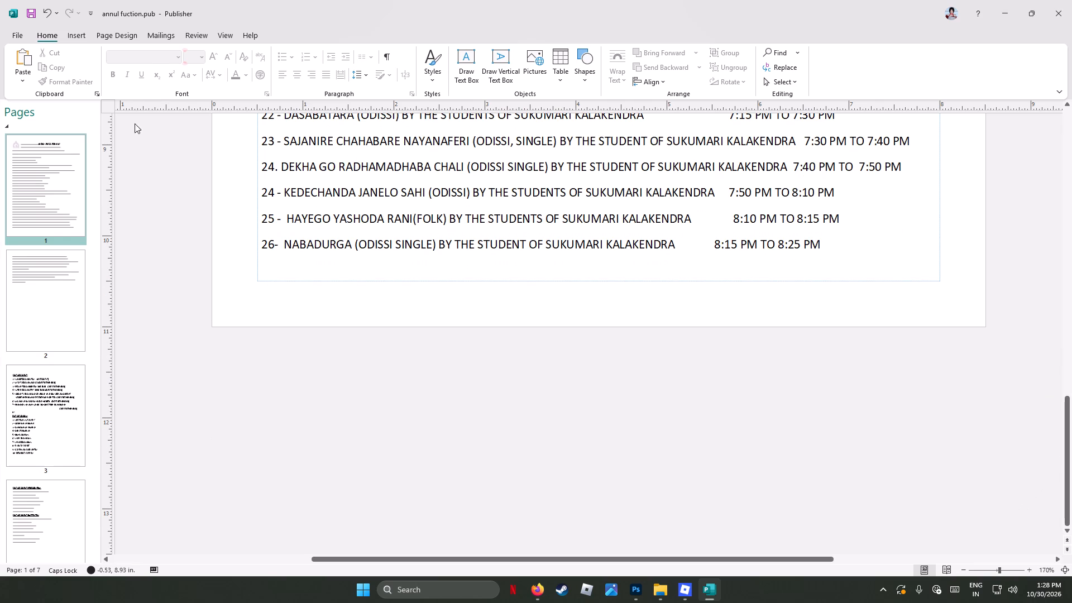
click(16, 317)
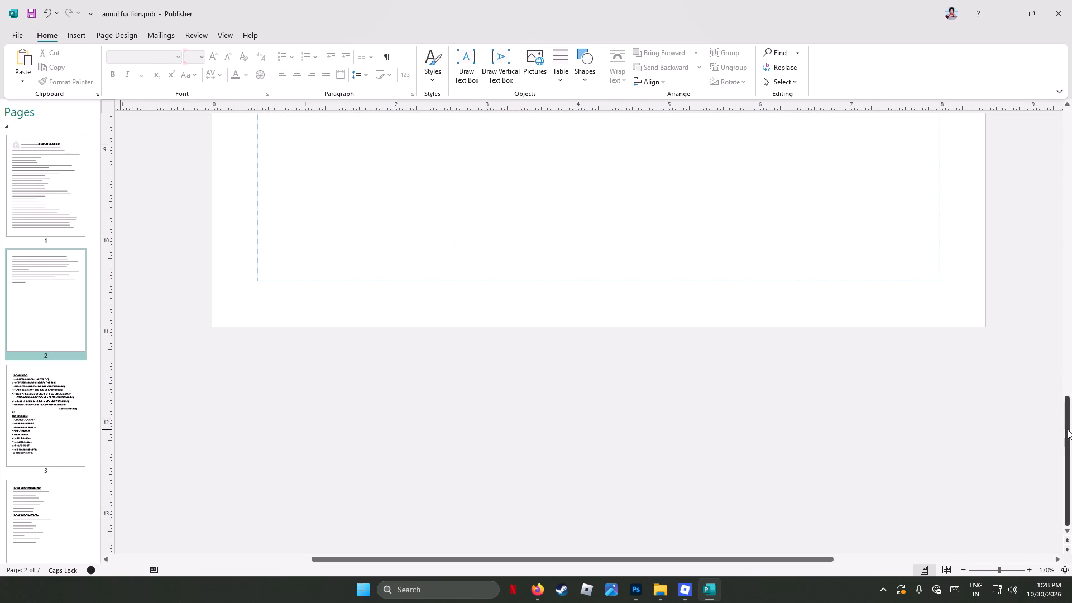
drag(1069, 430, 1069, 199)
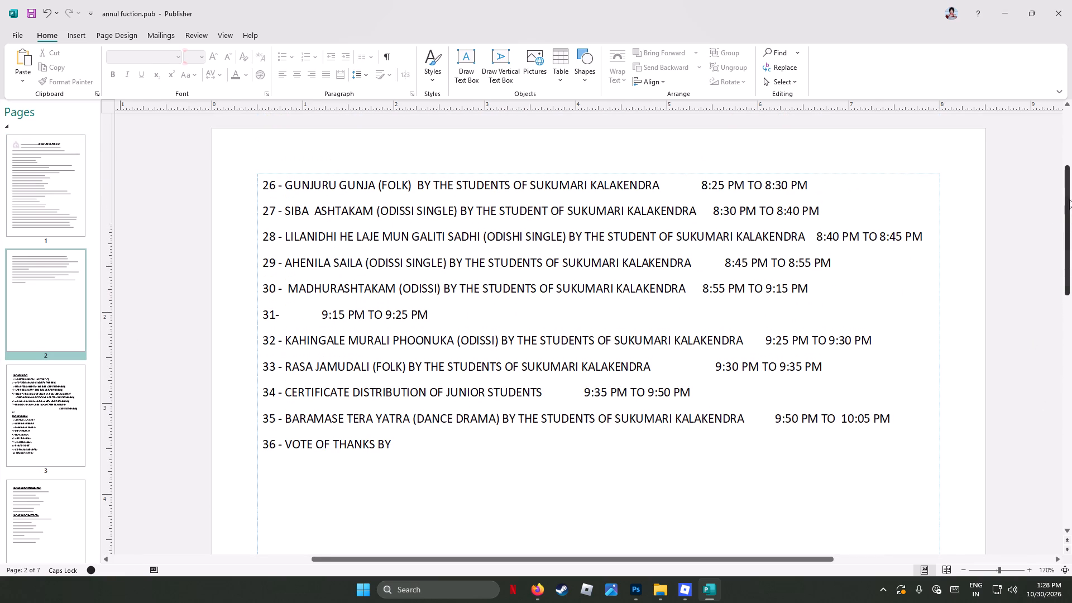
drag(1069, 199, 1071, 199)
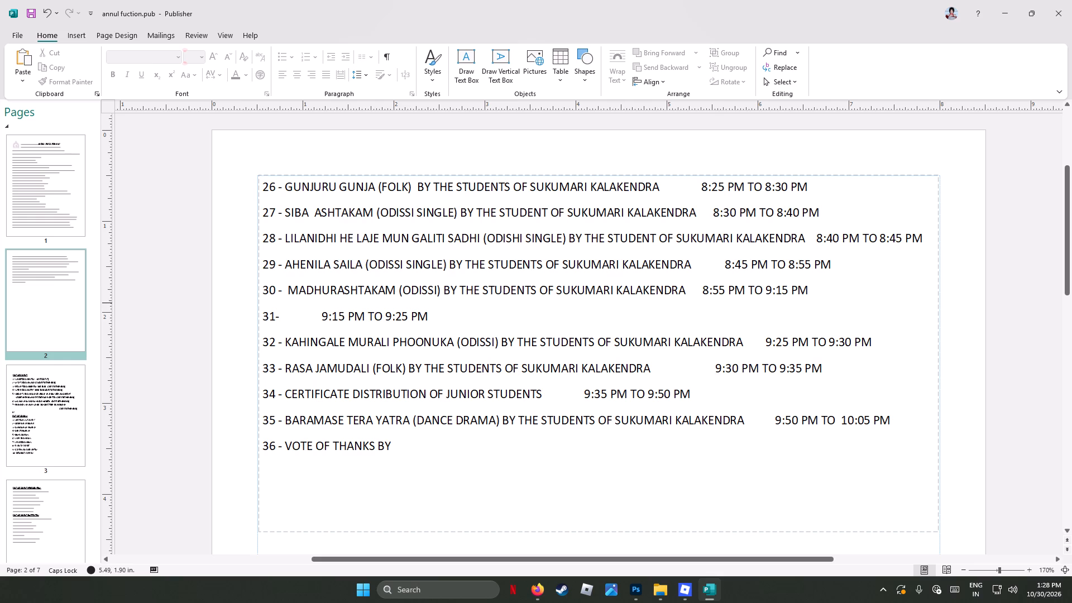
Move the RASA JAMUDALI (FOLK) BY THE STUDENTS OF SUKUMARI KALAKENDRA text from entry 33 into entry 30, pushing MADHURASHTAKAM onto its own line below.
click(301, 317)
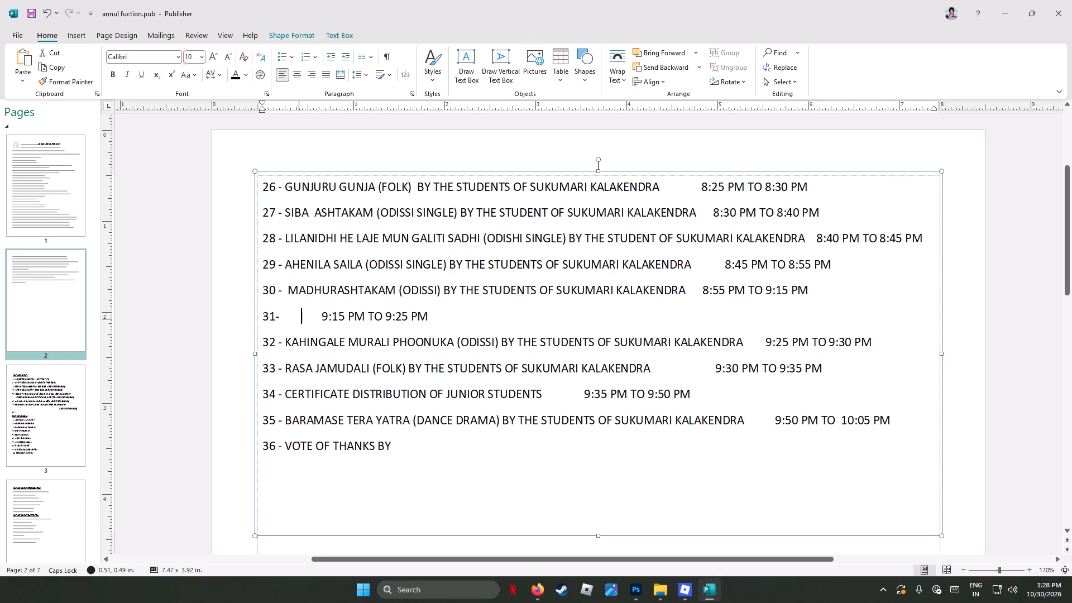
click(286, 317)
drag(286, 367, 391, 391)
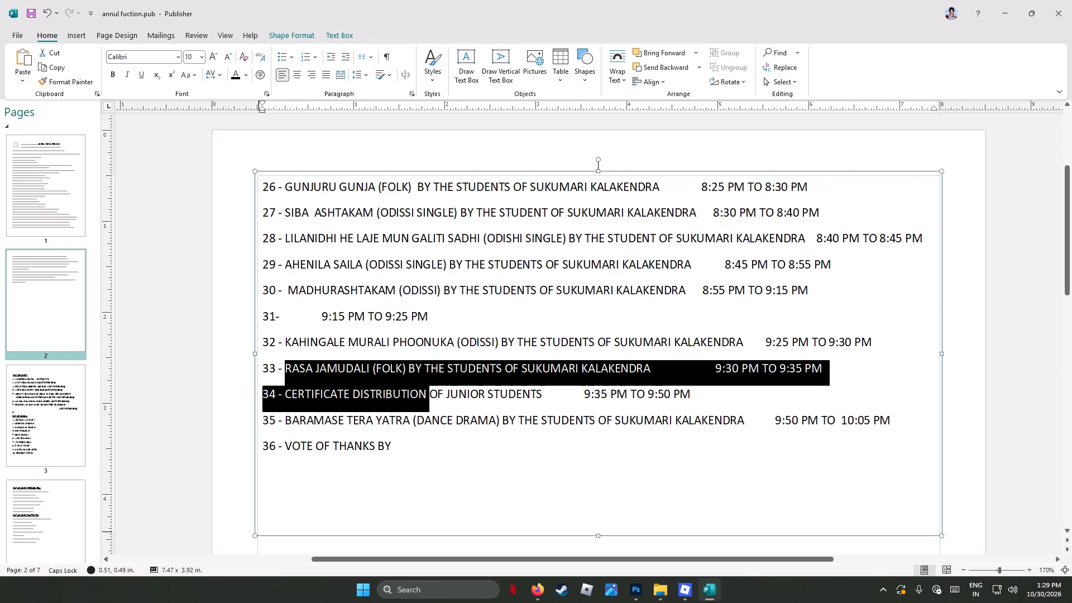
drag(391, 391, 654, 370)
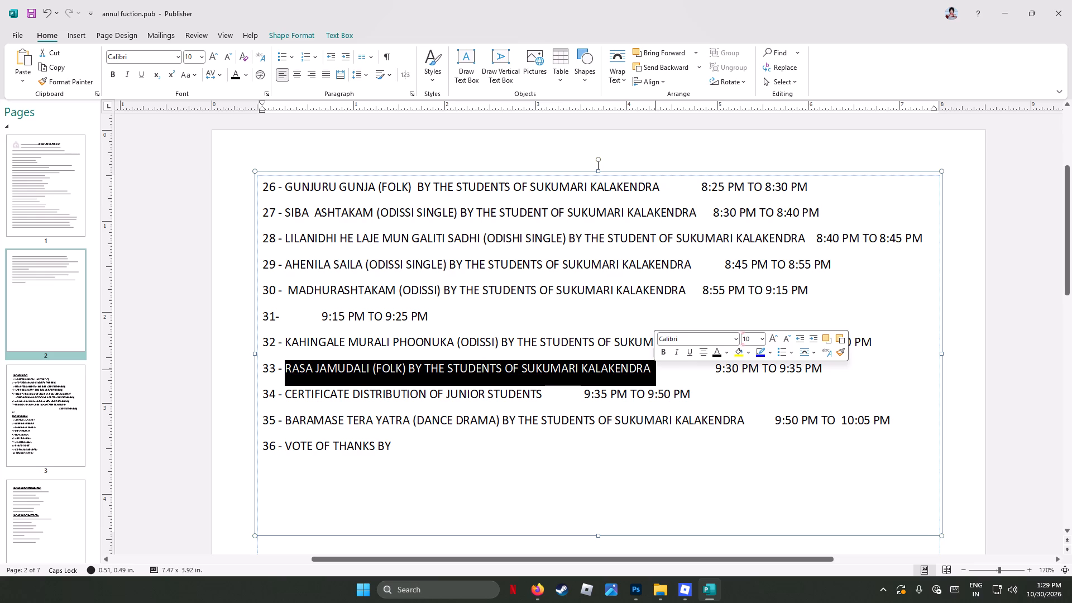
key(ctrl+x)
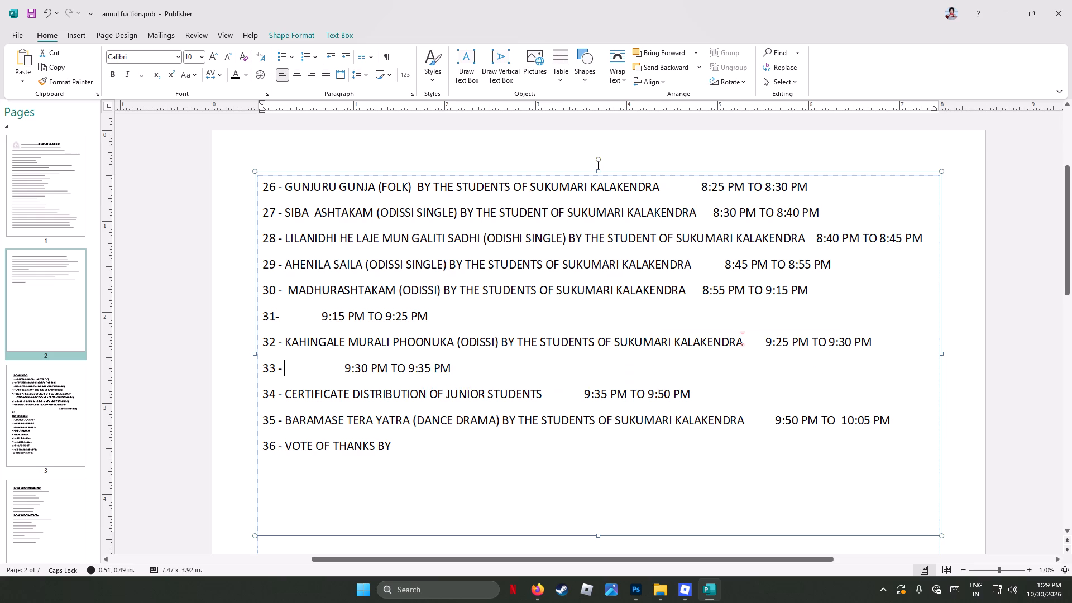
click(290, 292)
key(Return)
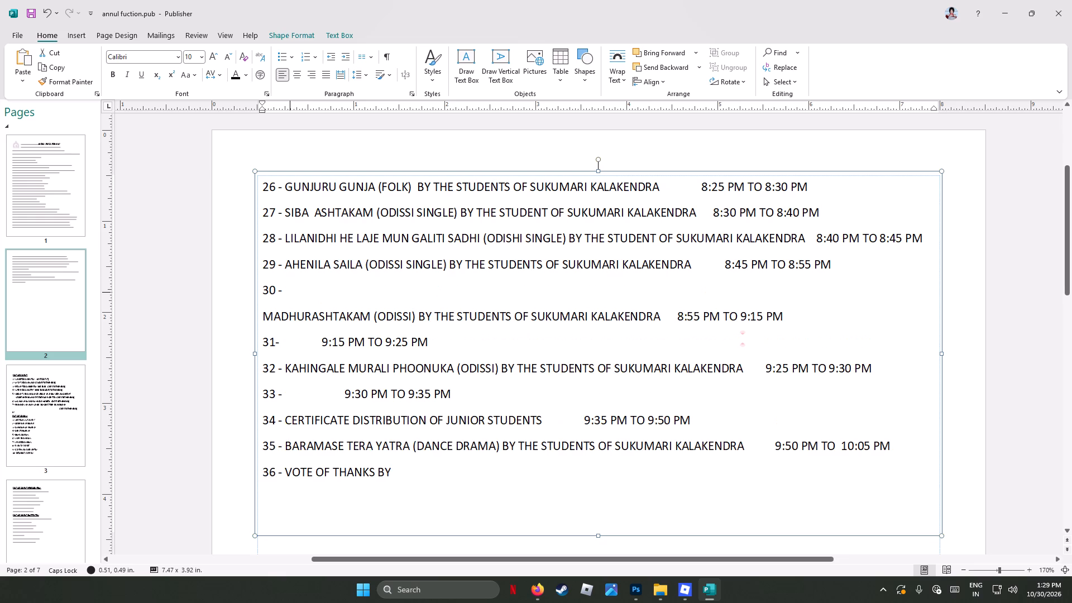
click(299, 293)
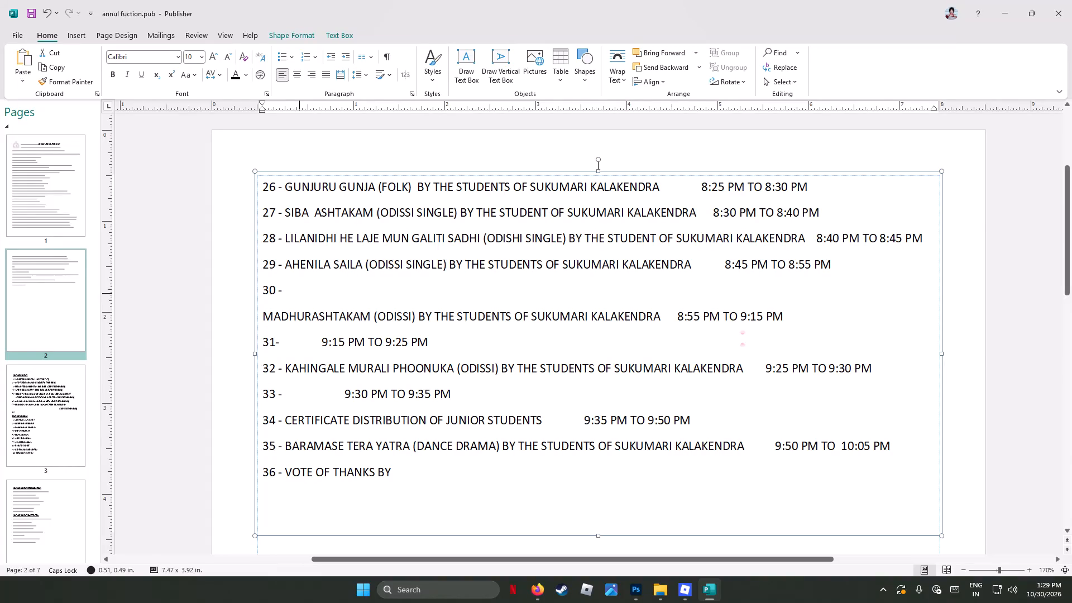
key(ctrl+v)
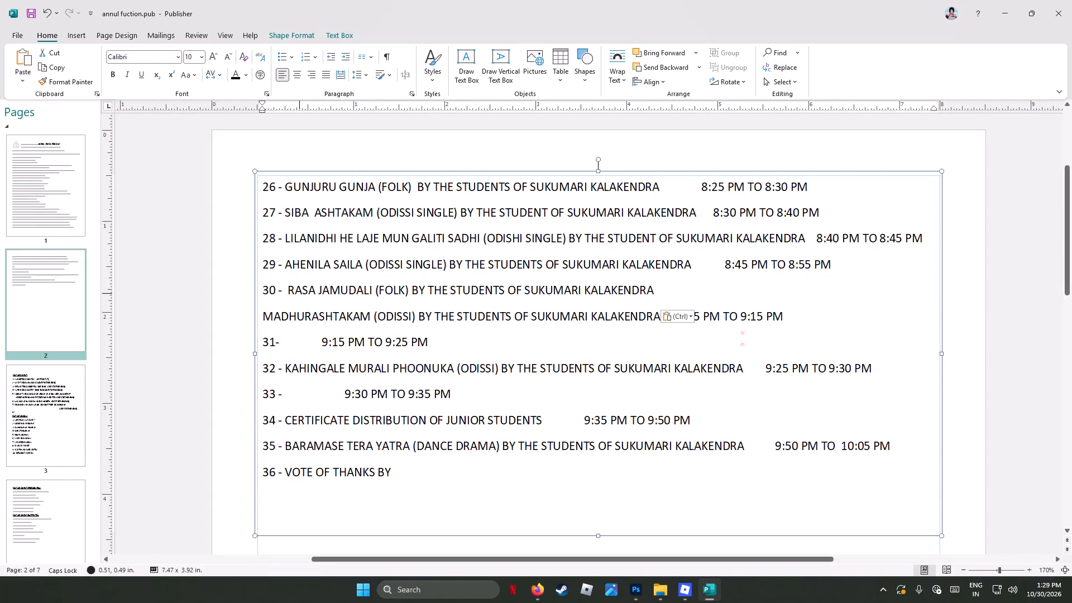
Copy the 8:55 PM TO 9:15 PM slot from the MADHURASHTAKAM line to the end of entry 30, spaced away from the title text.
drag(787, 313, 768, 312)
drag(768, 312, 678, 308)
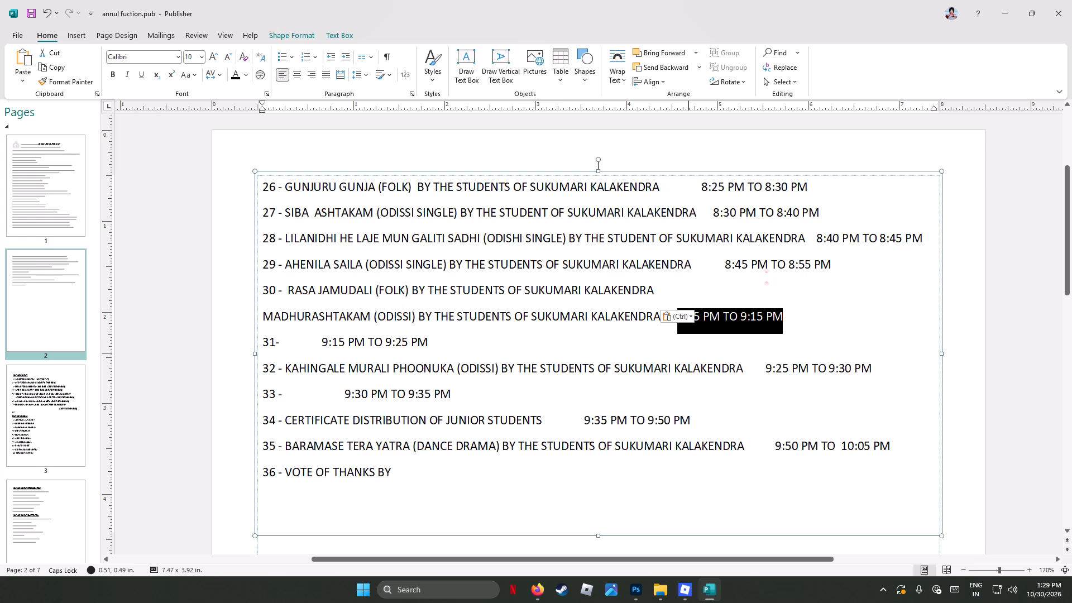
key(ctrl+c)
click(691, 290)
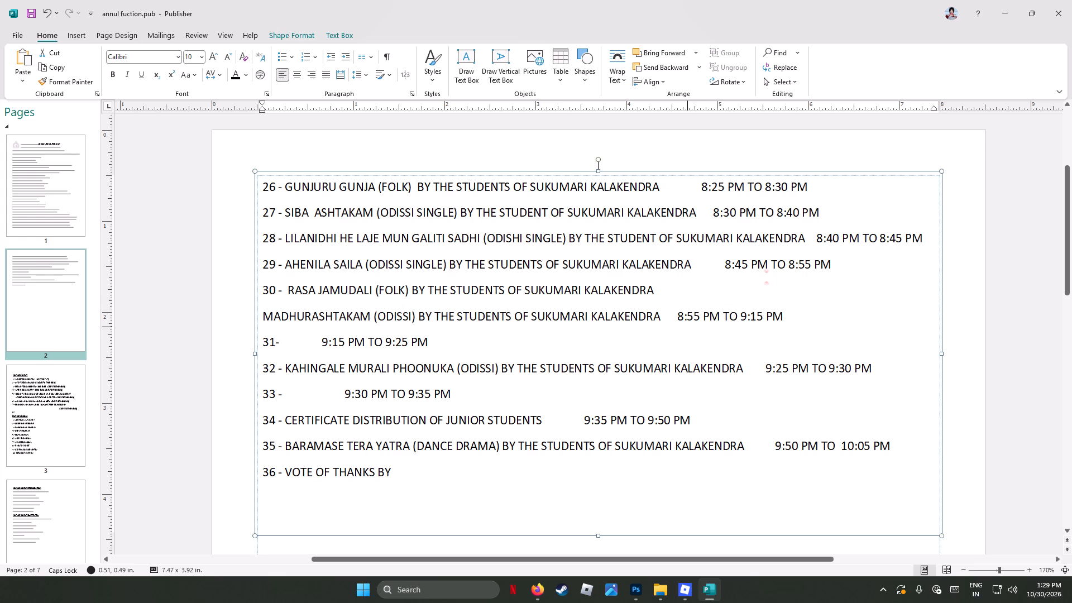
key(space)
key(space)
key(space)
key(space)
key(space)
key(space)
key(space)
key(space)
key(space)
key(space)
key(space)
key(space)
key(space)
key(BackSpace)
key(BackSpace)
key(BackSpace)
key(ctrl+v)
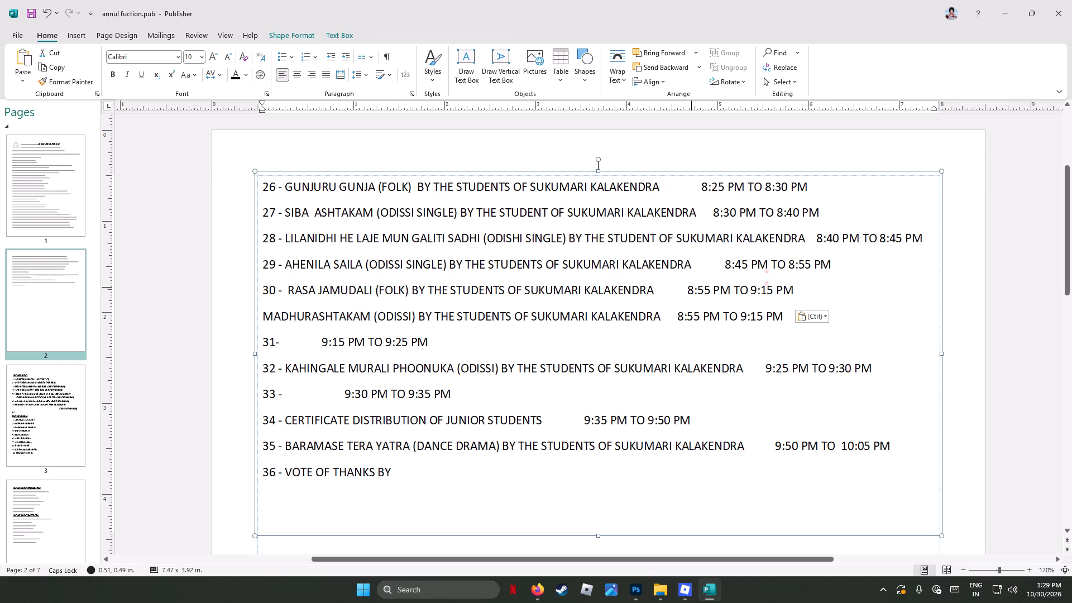
click(687, 288)
key(BackSpace)
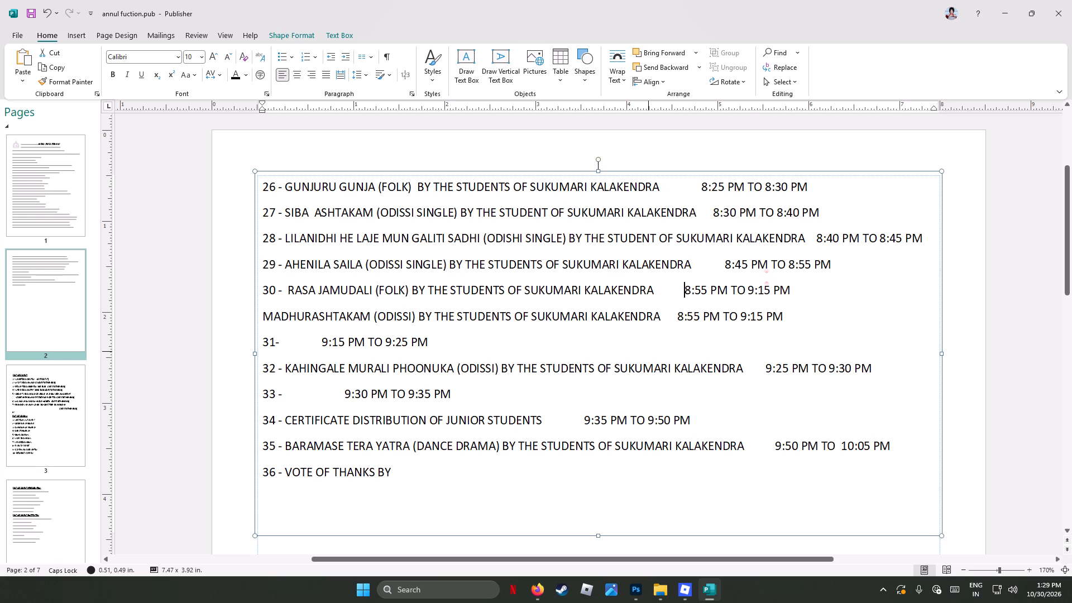
Number the unnumbered MADHURASHTAKAM line as 31 followed by a hyphen and a space.
click(261, 315)
drag(279, 341, 270, 341)
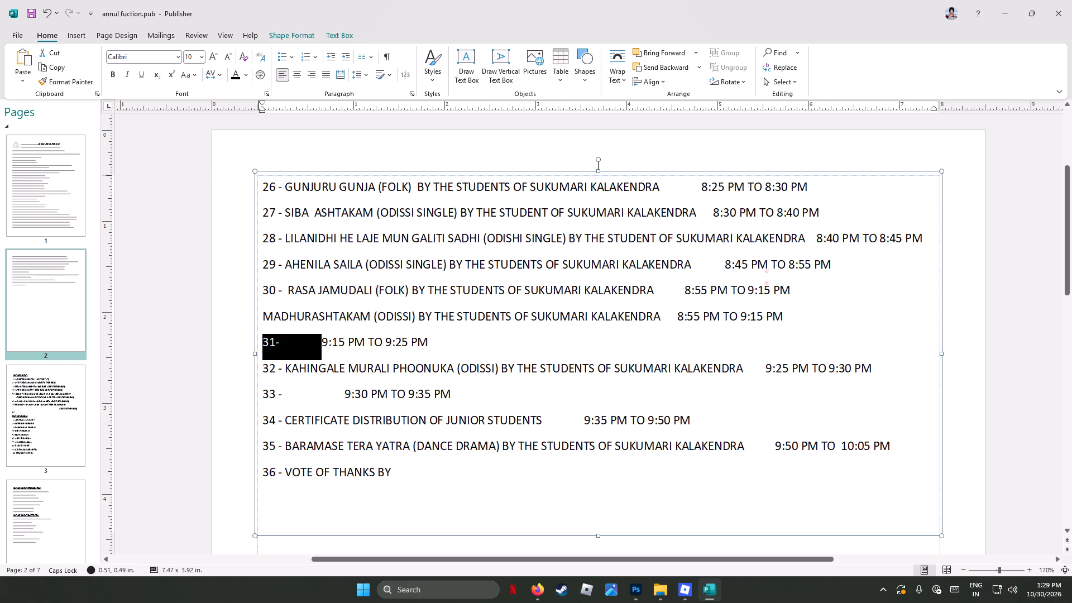
drag(270, 341, 267, 339)
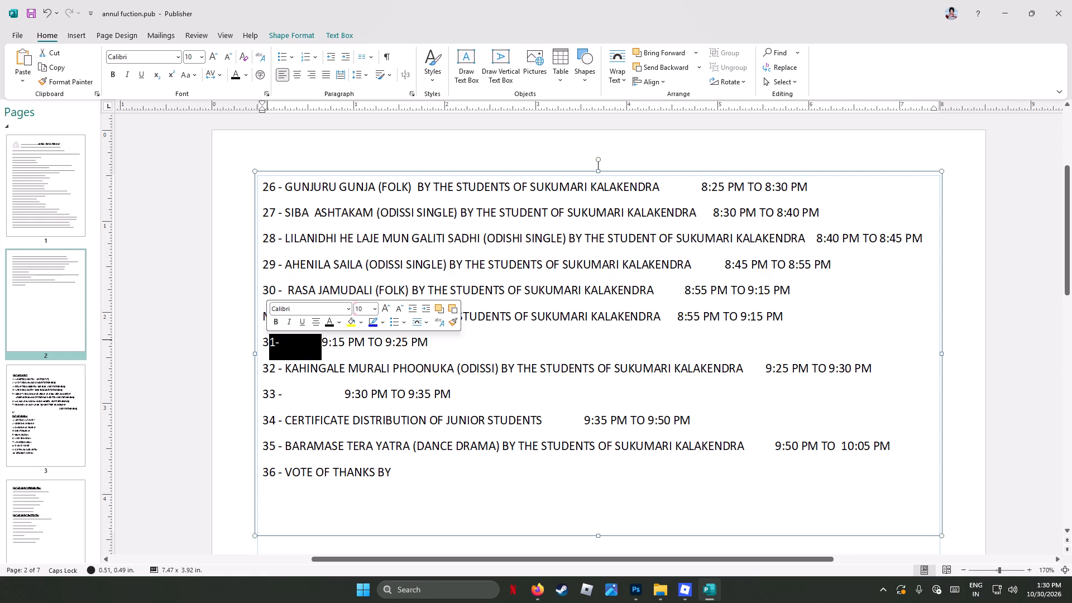
click(261, 322)
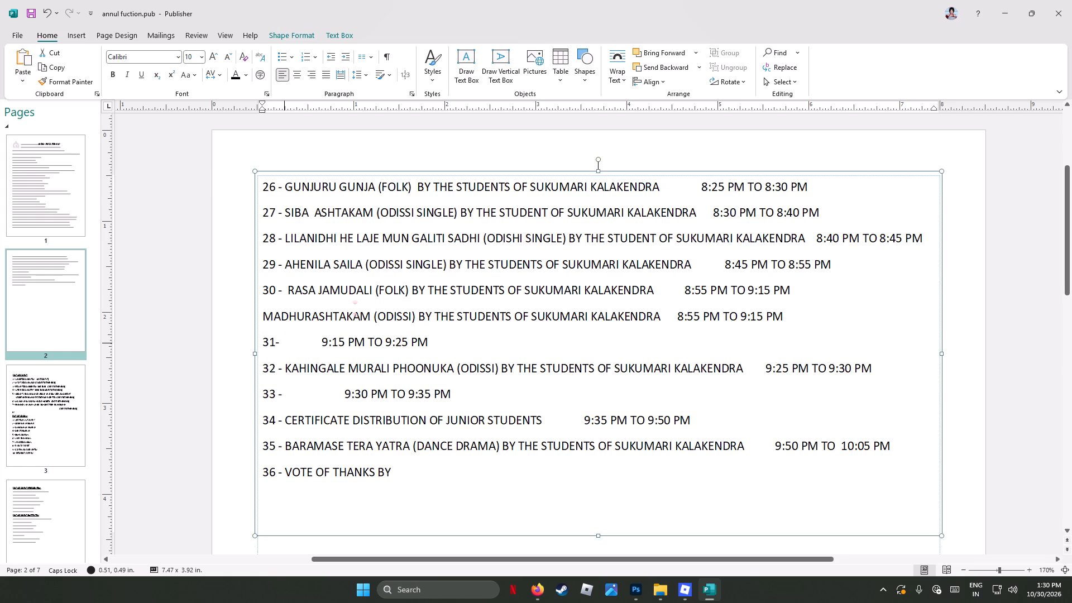
text(31)
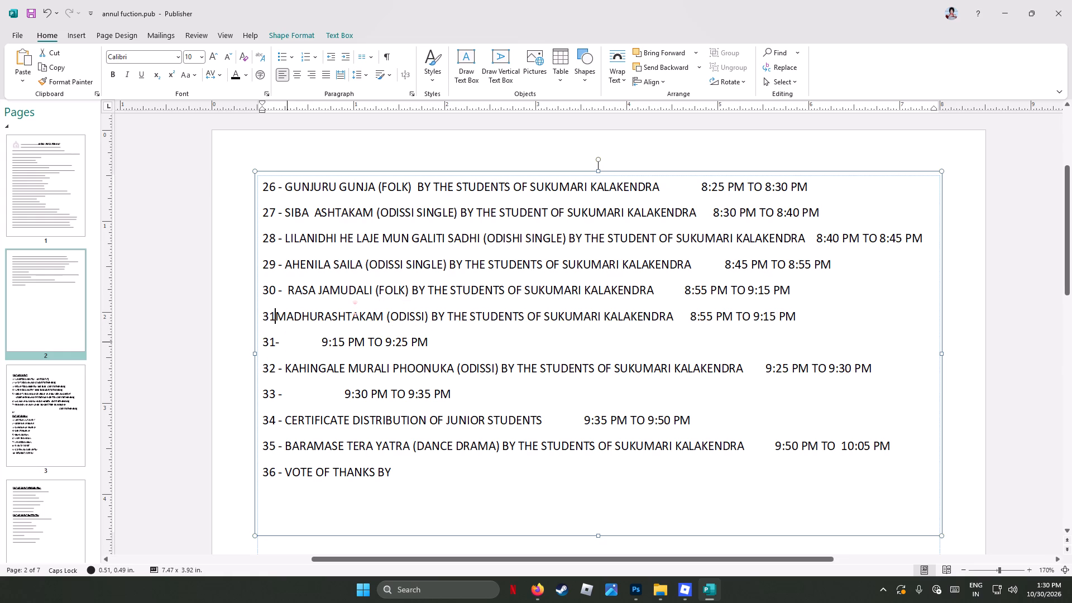
text(-)
key(space)
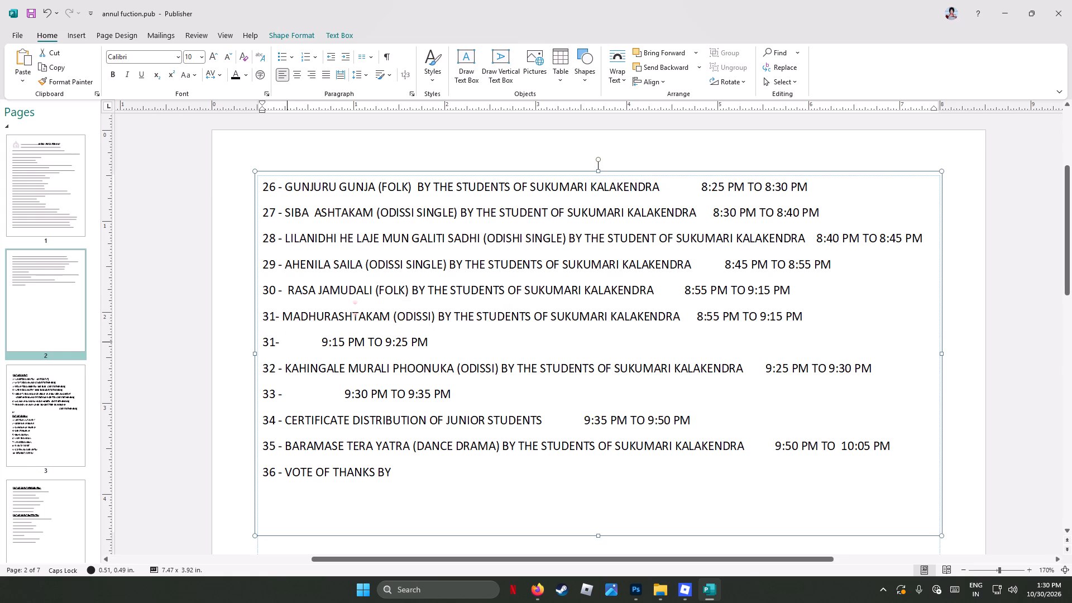
Remove the extra space before RASA JAMUDALI in entry 30 and set its end time to 9:00 PM.
click(289, 293)
key(BackSpace)
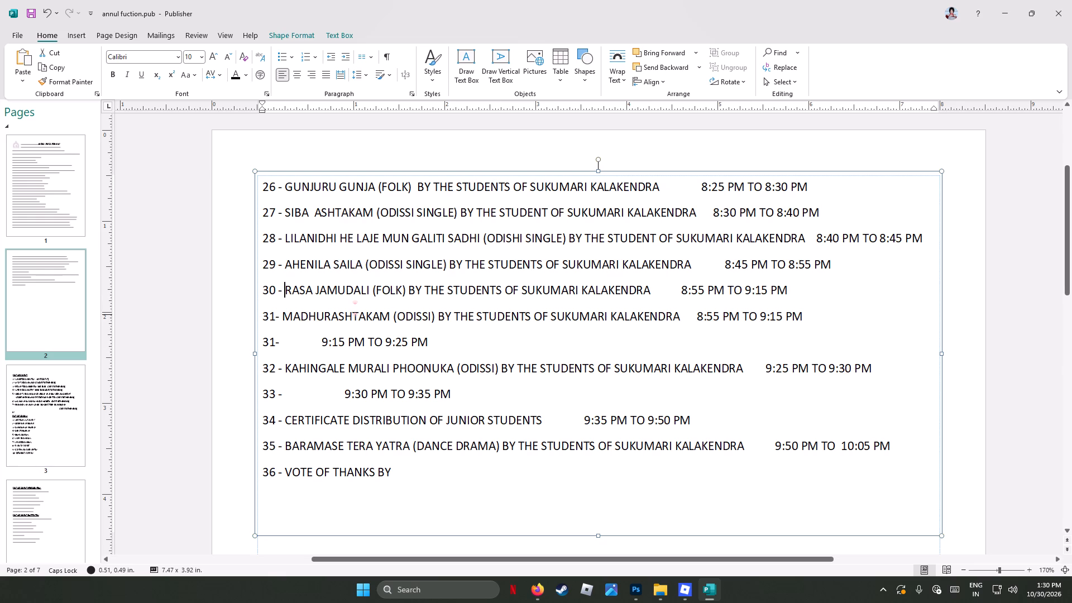
click(768, 289)
key(BackSpace)
key(BackSpace)
text(00)
Set the MADHURASHTAKAM time slot to 9:00 PM TO 9:10 PM, reusing entry 30's end time as its start.
drag(792, 291, 746, 284)
key(ctrl+c)
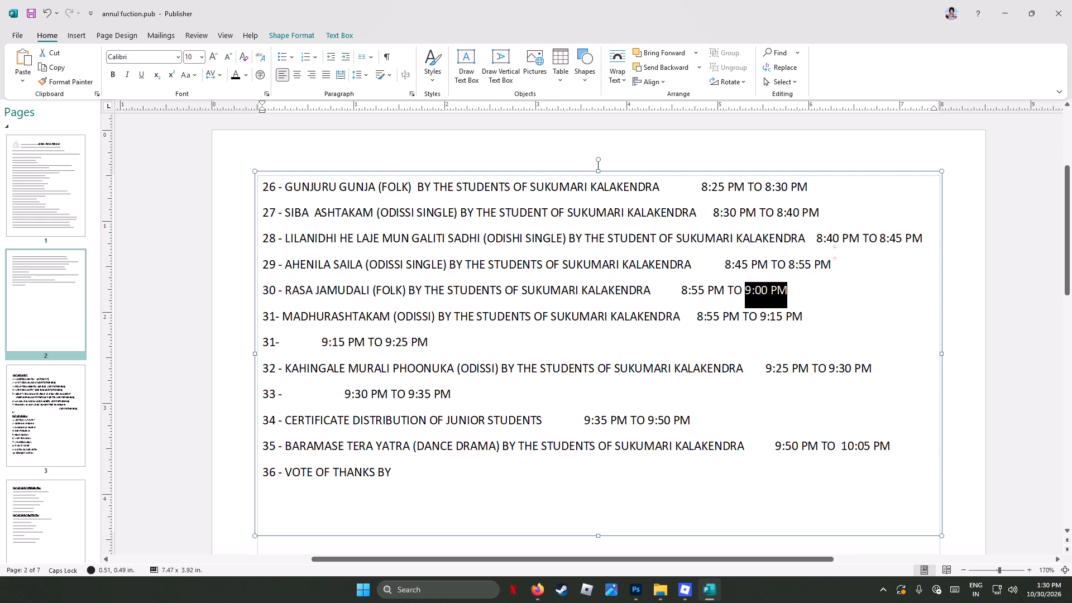
drag(696, 315, 733, 314)
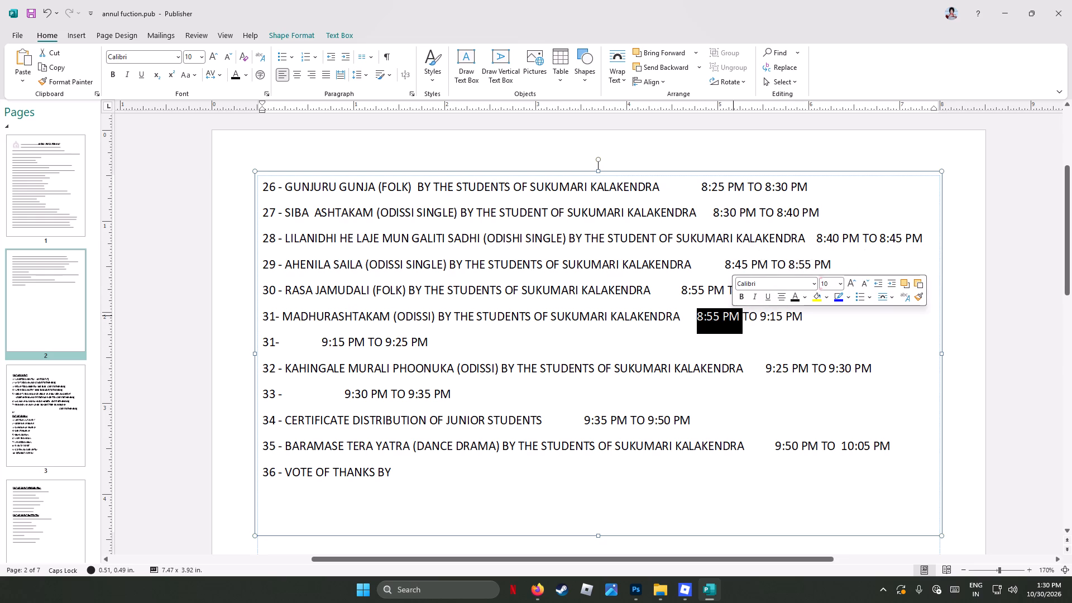
key(ctrl+v)
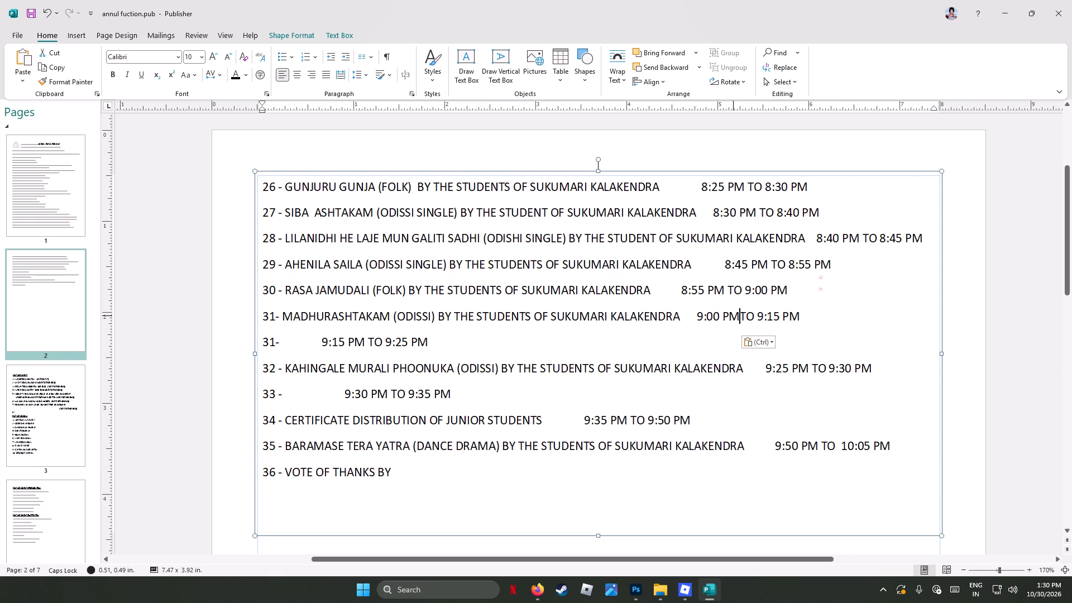
key(space)
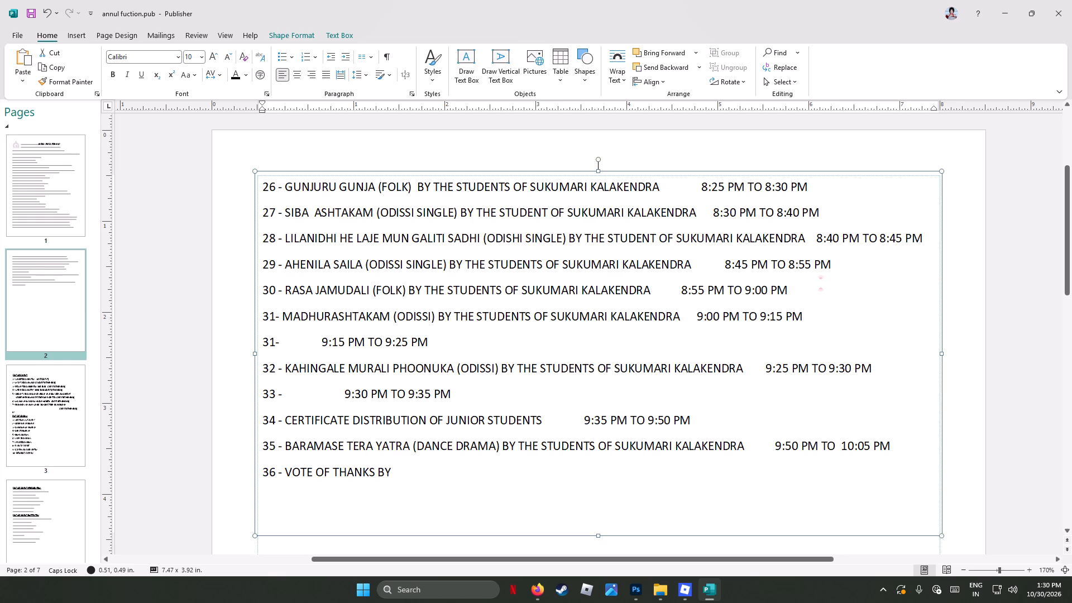
click(784, 314)
click(783, 316)
key(BackSpace)
key(0)
key(BackSpace)
key(BackSpace)
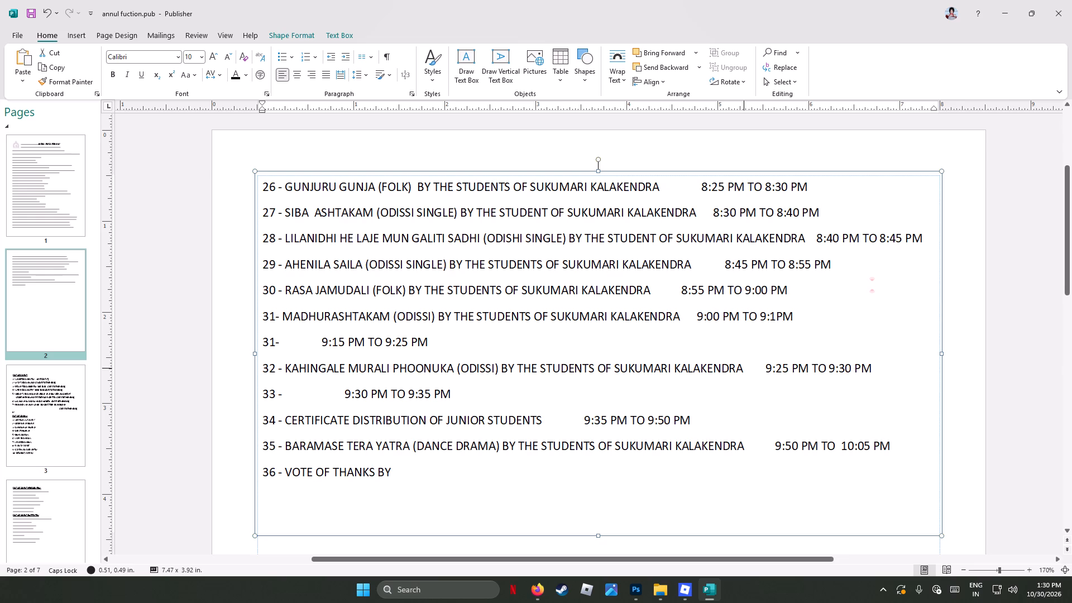
key(0)
key(space)
Delete the untitled duplicate entry 31 together with its time slot, and remove the blank line it occupies.
drag(284, 369, 323, 373)
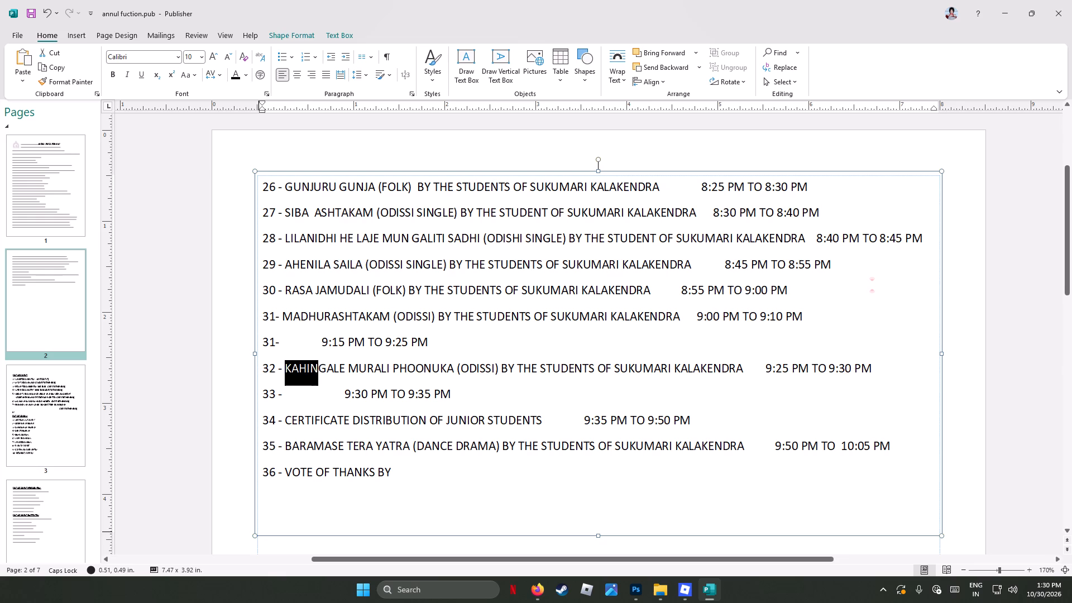
drag(323, 373, 387, 372)
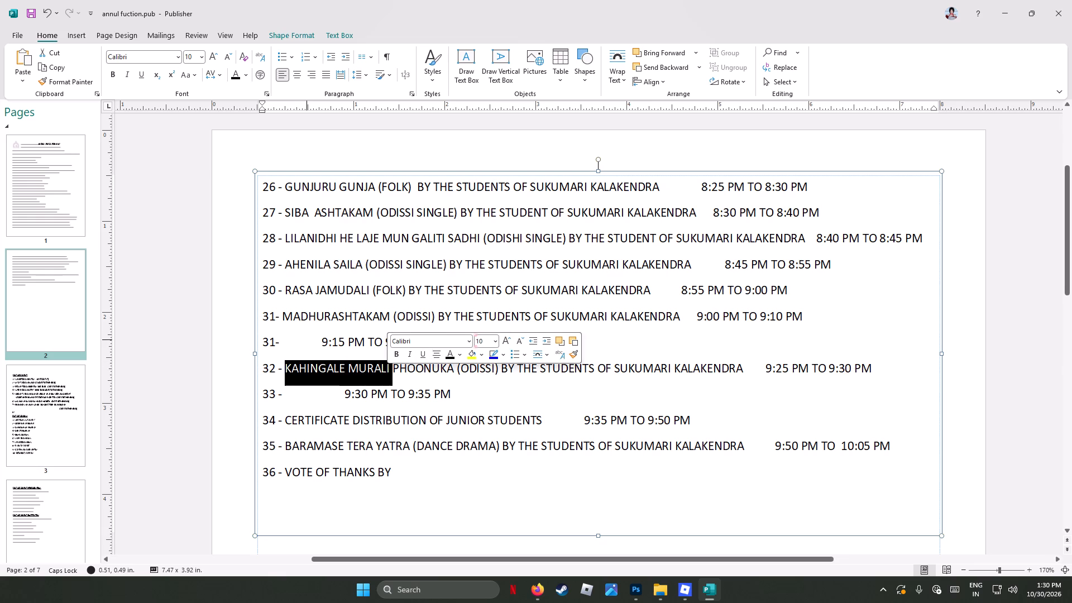
click(307, 339)
drag(319, 341, 269, 329)
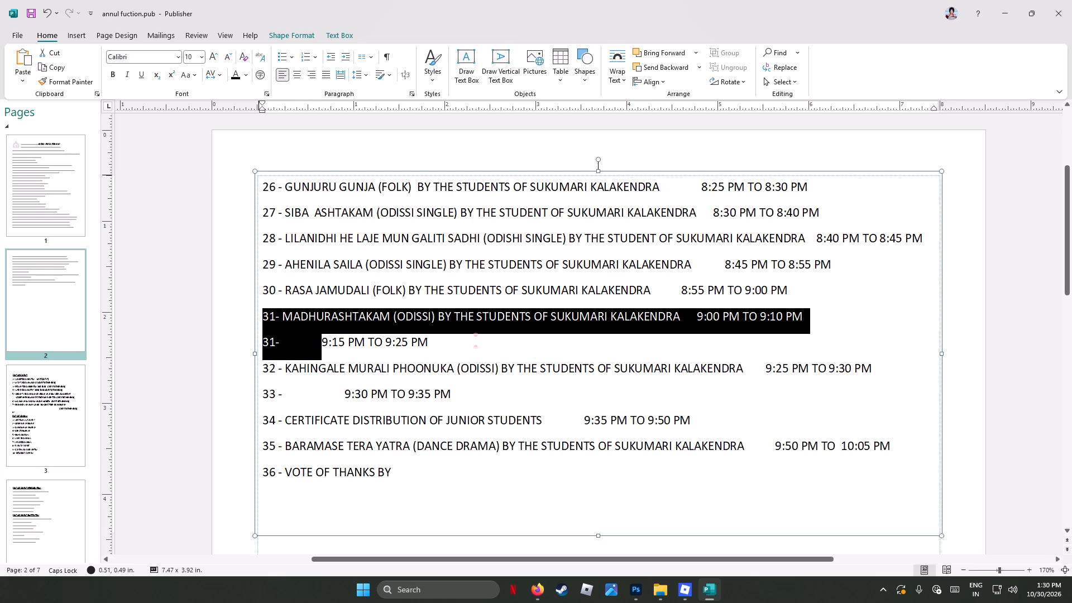
drag(269, 329, 262, 343)
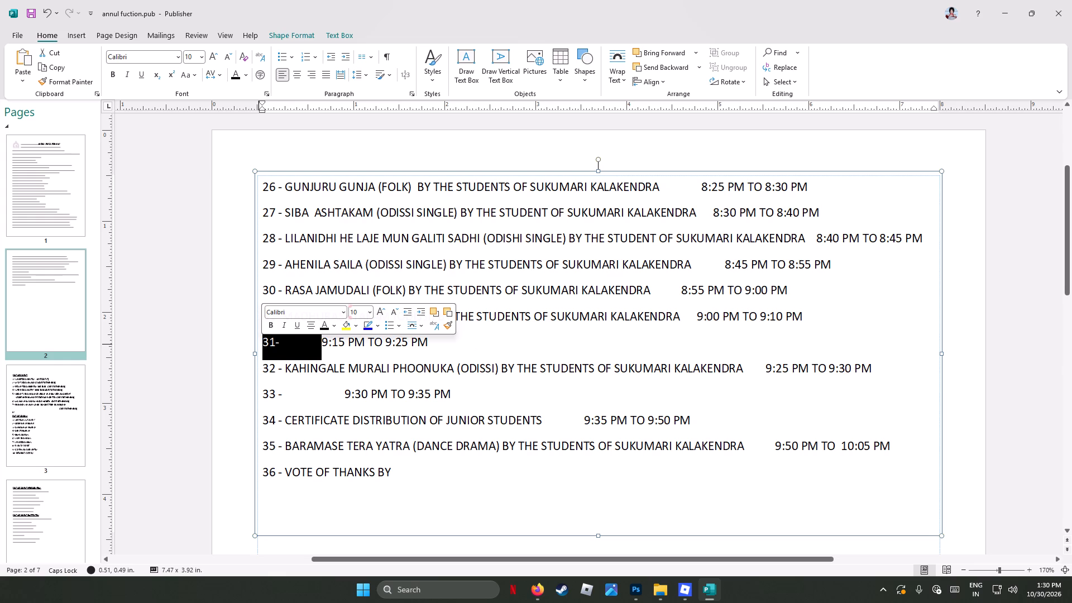
key(BackSpace)
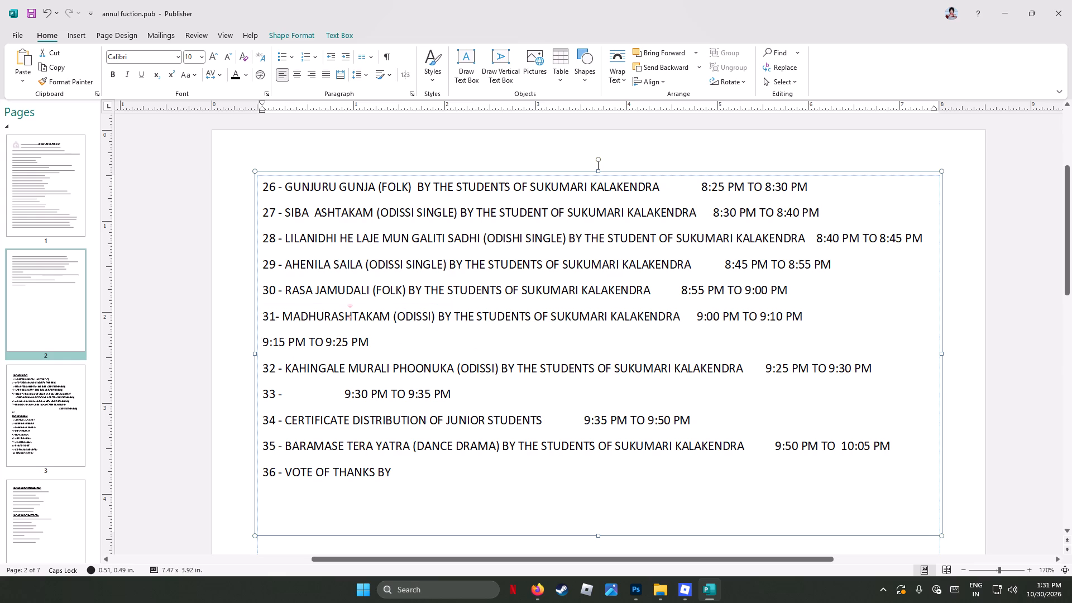
drag(389, 339, 295, 341)
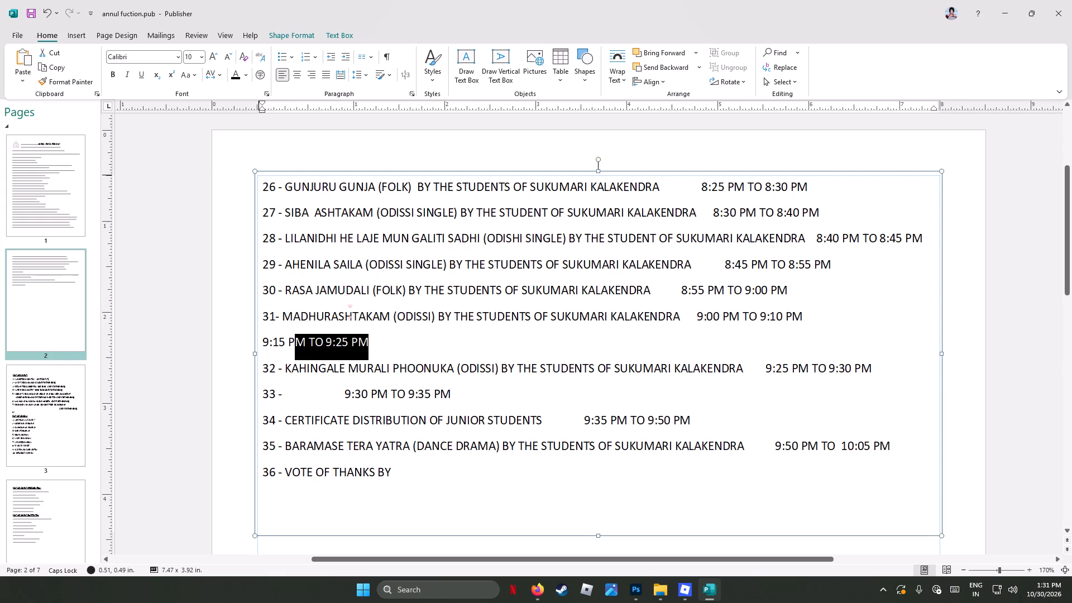
drag(295, 341, 268, 337)
click(261, 338)
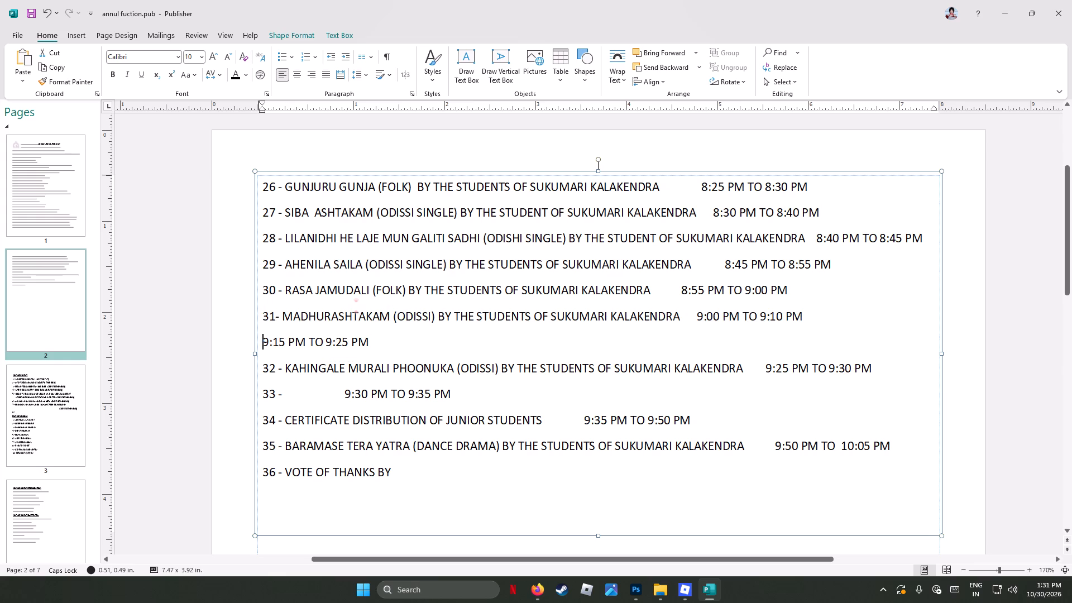
drag(379, 342, 277, 345)
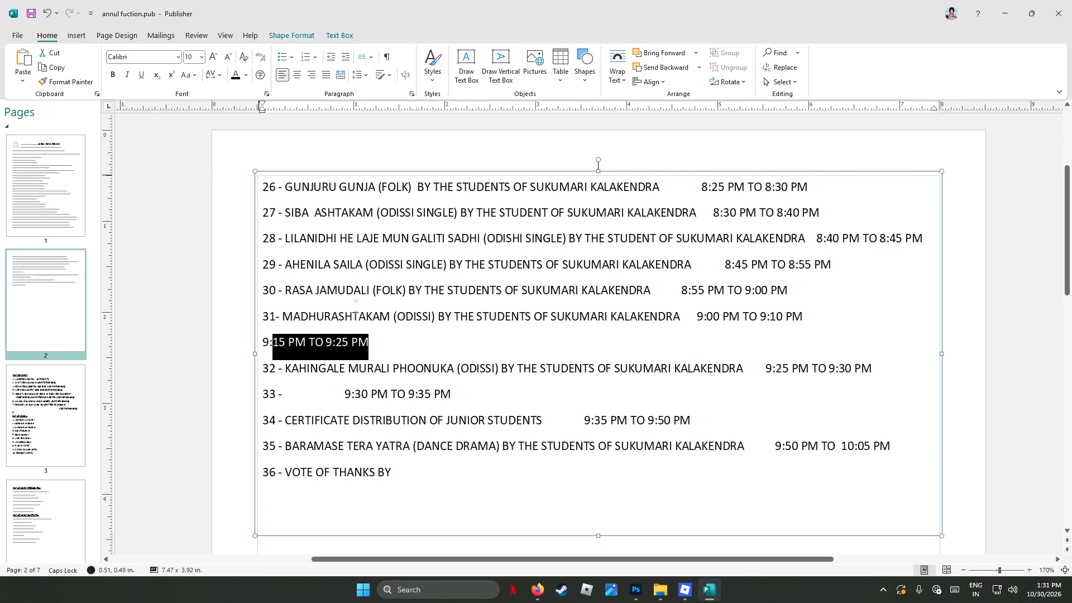
drag(277, 345, 270, 344)
key(BackSpace)
key(BackSpace)
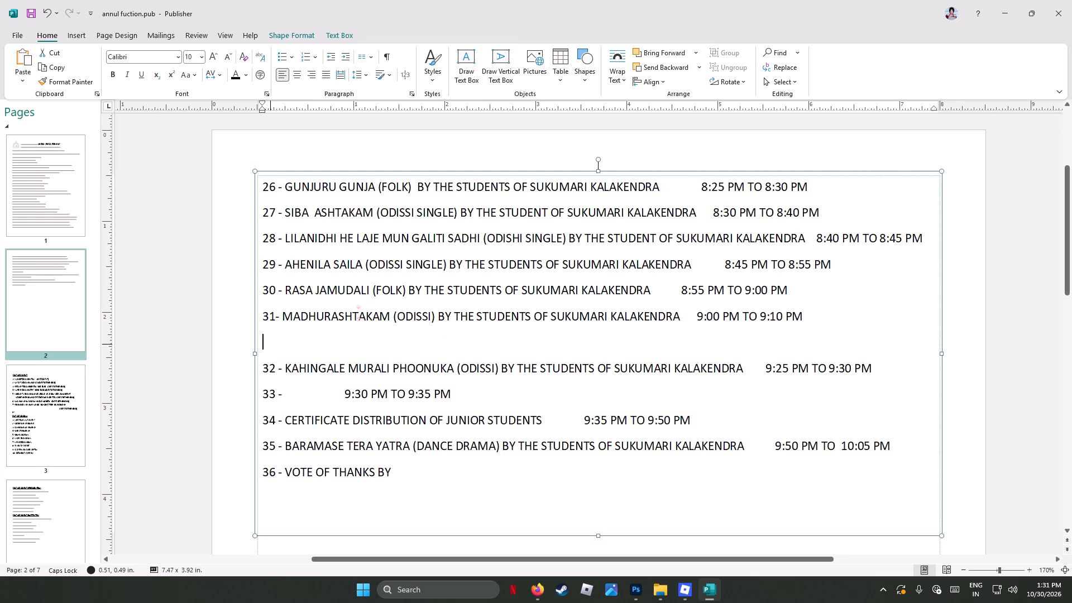
key(Delete)
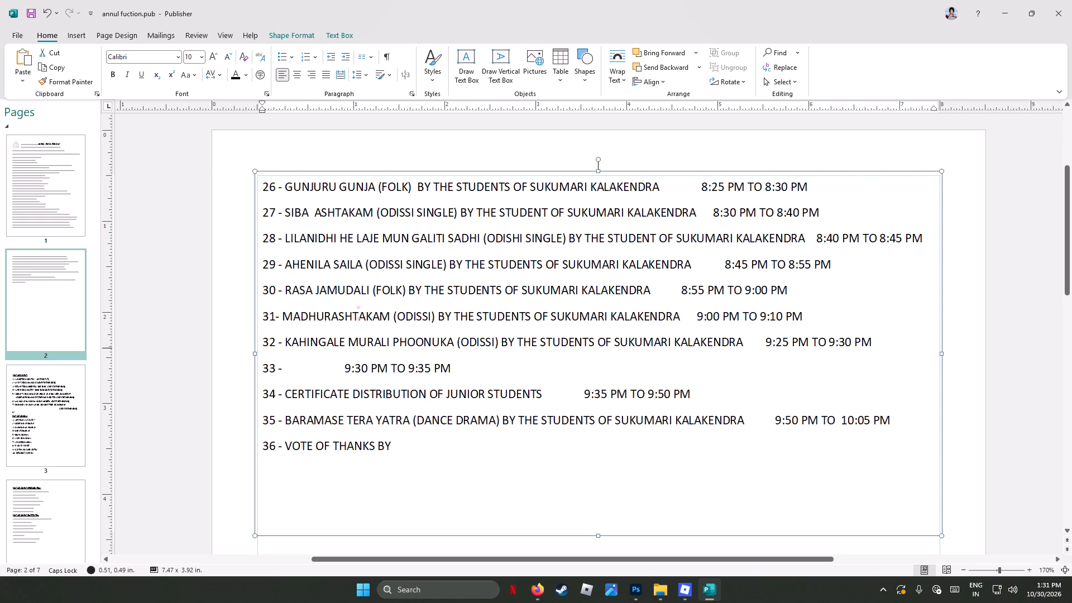
click(788, 343)
key(BackSpace)
key(BackSpace)
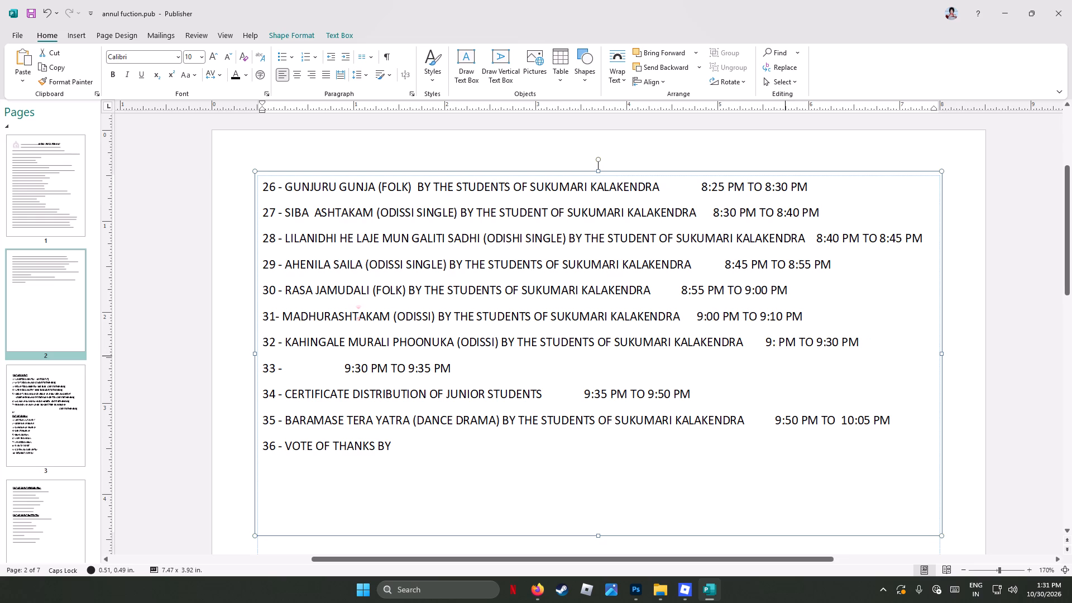
text(10)
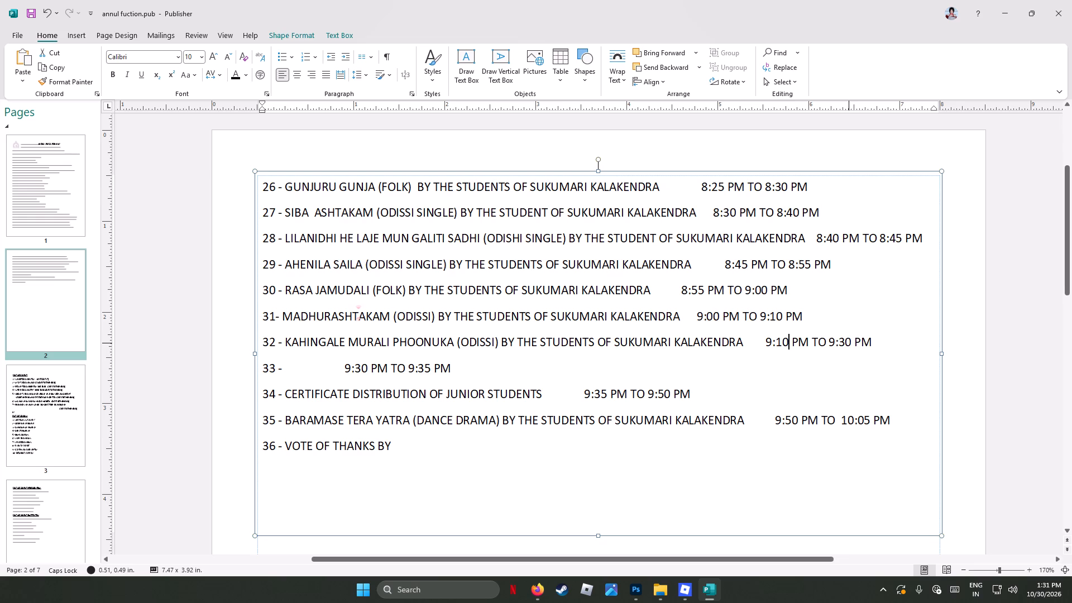
click(854, 342)
click(854, 342)
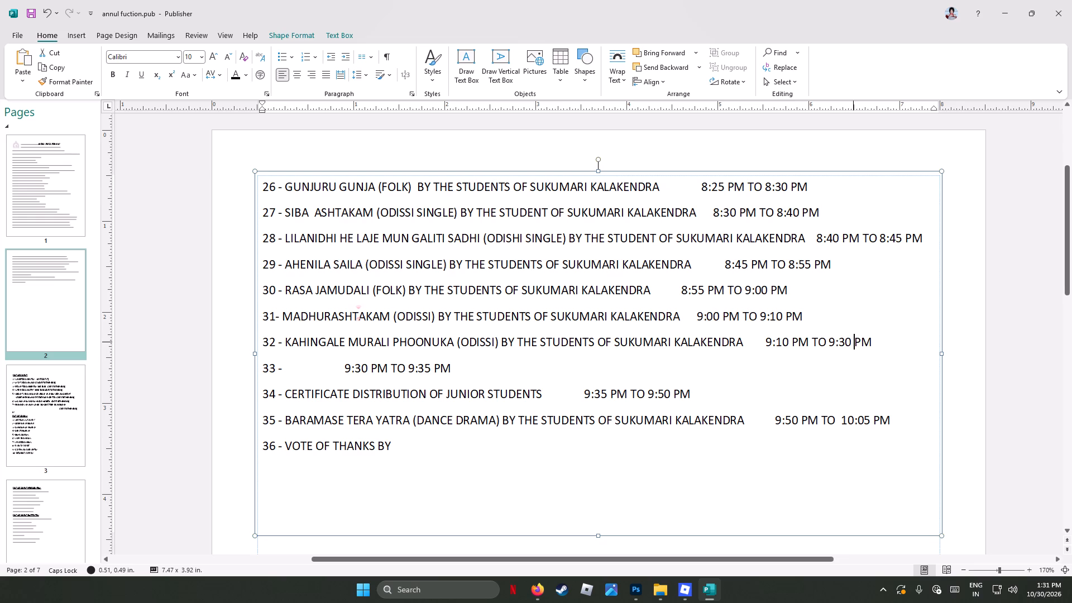
click(852, 341)
key(BackSpace)
key(BackSpace)
text(15)
Delete the untitled entry 33 together with its time slot, and remove the blank line it occupies.
drag(465, 365, 350, 368)
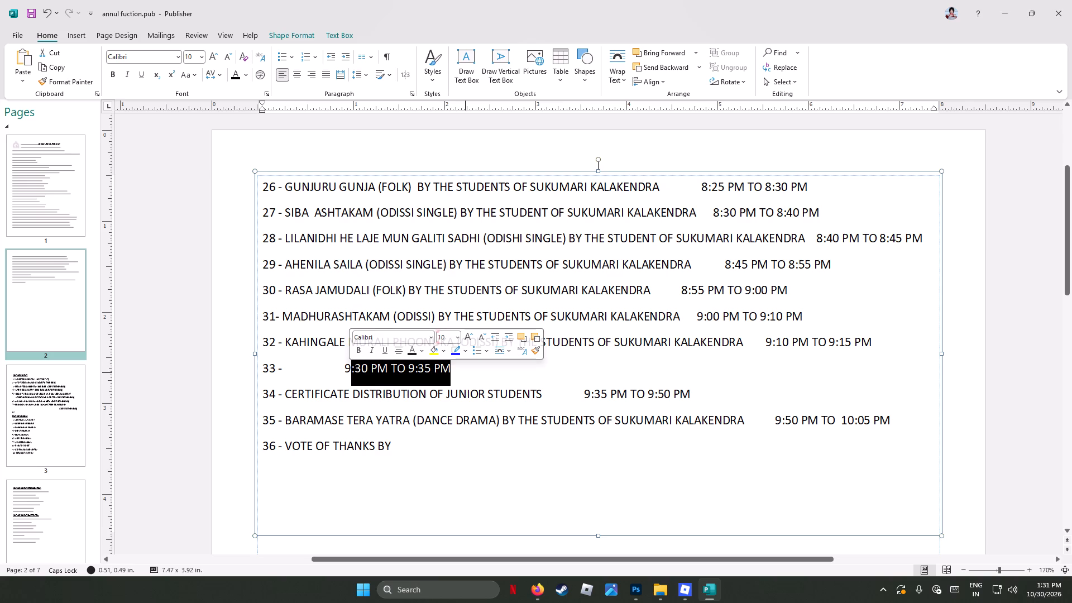
key(BackSpace)
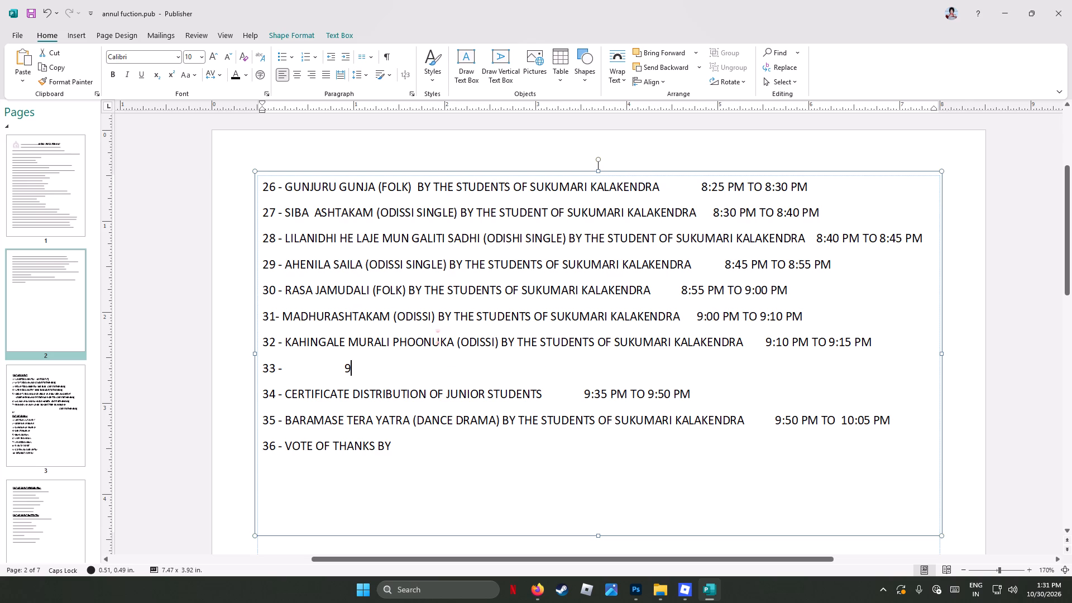
key(BackSpace)
key(BackSpace)
key(BackSpace)
key(BackSpace)
key(BackSpace)
key(BackSpace)
key(BackSpace)
key(BackSpace)
key(BackSpace)
key(BackSpace)
key(BackSpace)
key(BackSpace)
key(BackSpace)
key(BackSpace)
key(BackSpace)
key(BackSpace)
key(BackSpace)
key(BackSpace)
key(BackSpace)
key(BackSpace)
key(BackSpace)
key(BackSpace)
key(BackSpace)
key(BackSpace)
key(BackSpace)
key(BackSpace)
key(BackSpace)
key(Delete)
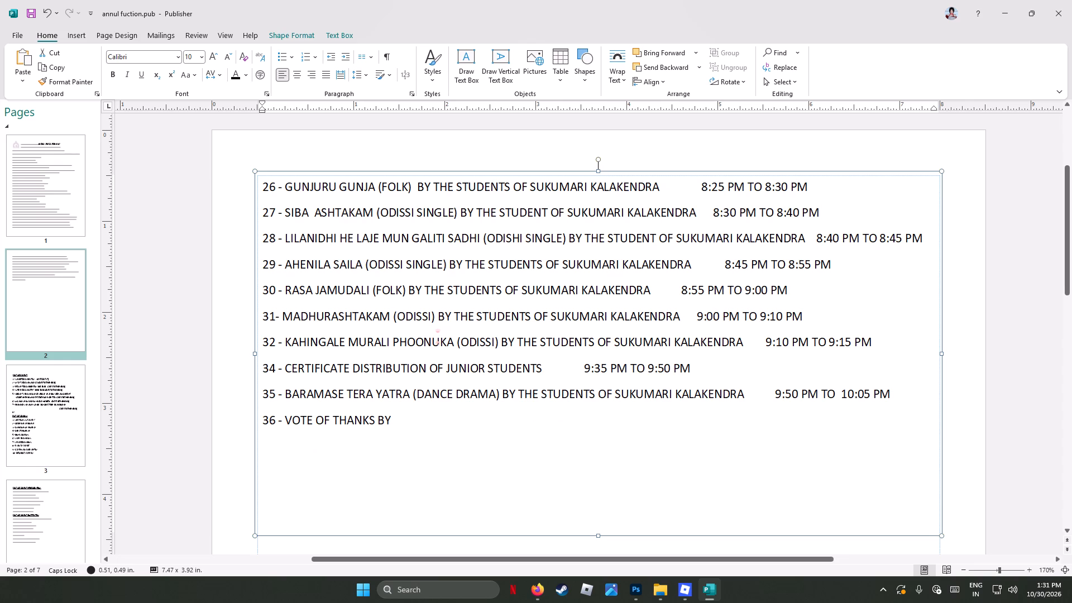
Renumber the CERTIFICATE DISTRIBUTION OF JUNIOR STUDENTS entry as 33.
click(275, 369)
key(BackSpace)
key(3)
Set the CERTIFICATE DISTRIBUTION OF JUNIOR STUDENTS time slot to 9:15 PM TO 9:30 PM.
click(609, 368)
click(607, 368)
key(BackSpace)
key(BackSpace)
text(15)
click(673, 368)
click(672, 369)
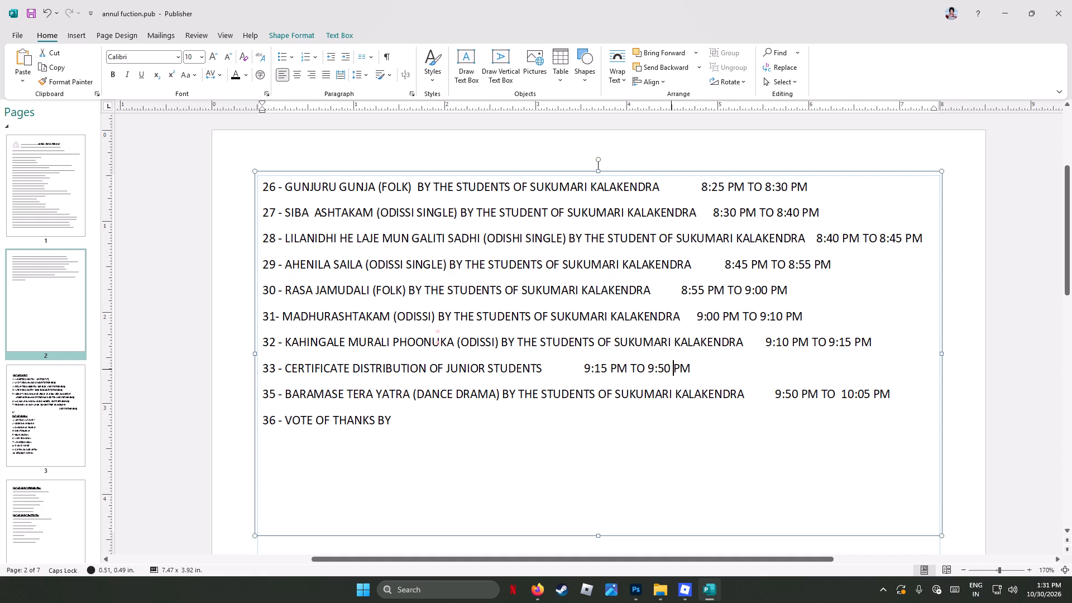
click(669, 369)
key(BackSpace)
key(BackSpace)
text(30)
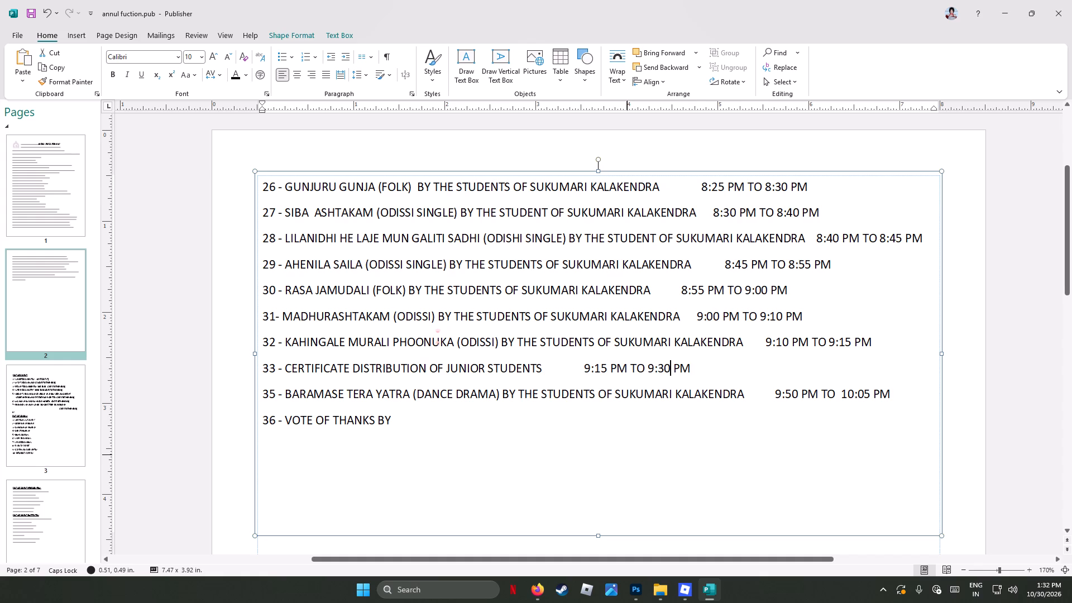
Set the BARAMASE TERA YATRA dance drama time slot to 9:30 PM TO 9:45PM.
click(796, 394)
click(792, 394)
key(BackSpace)
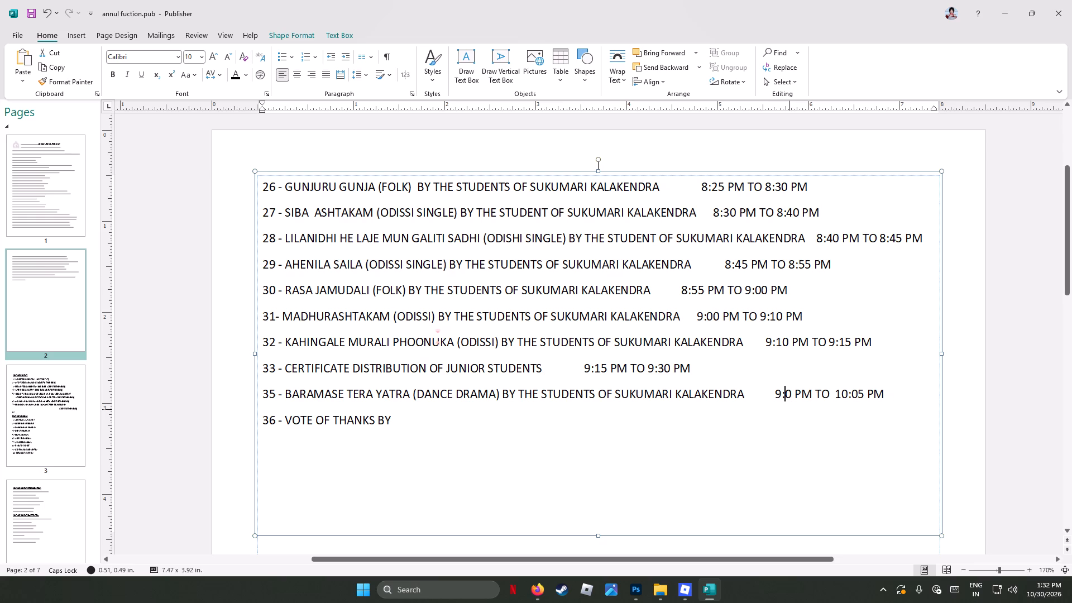
key(3)
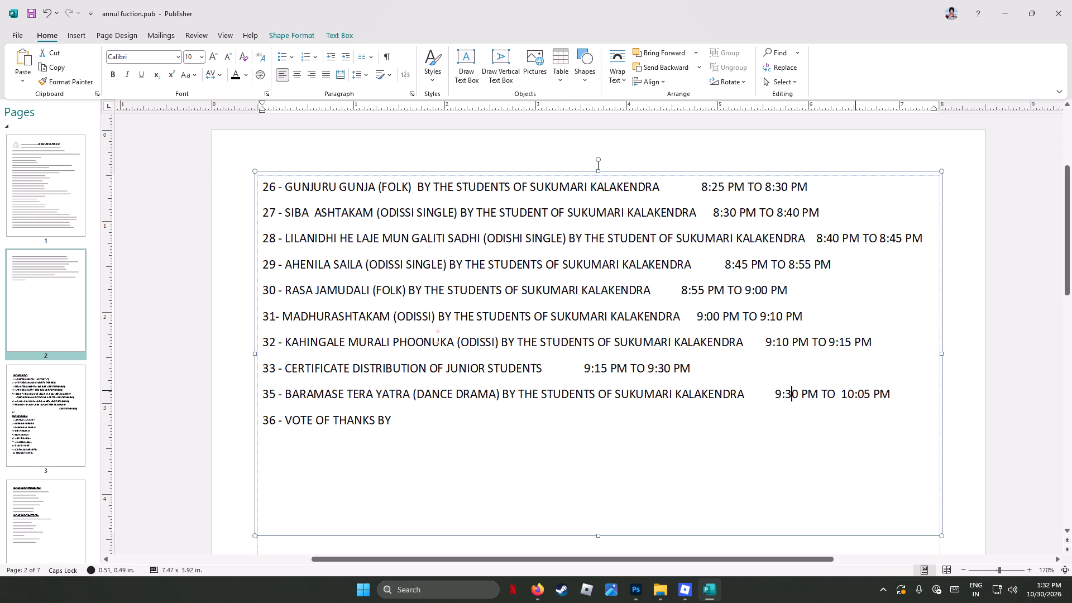
drag(872, 393, 848, 387)
drag(848, 387, 844, 387)
key(BackSpace)
key(9)
text(:15)
key(BackSpace)
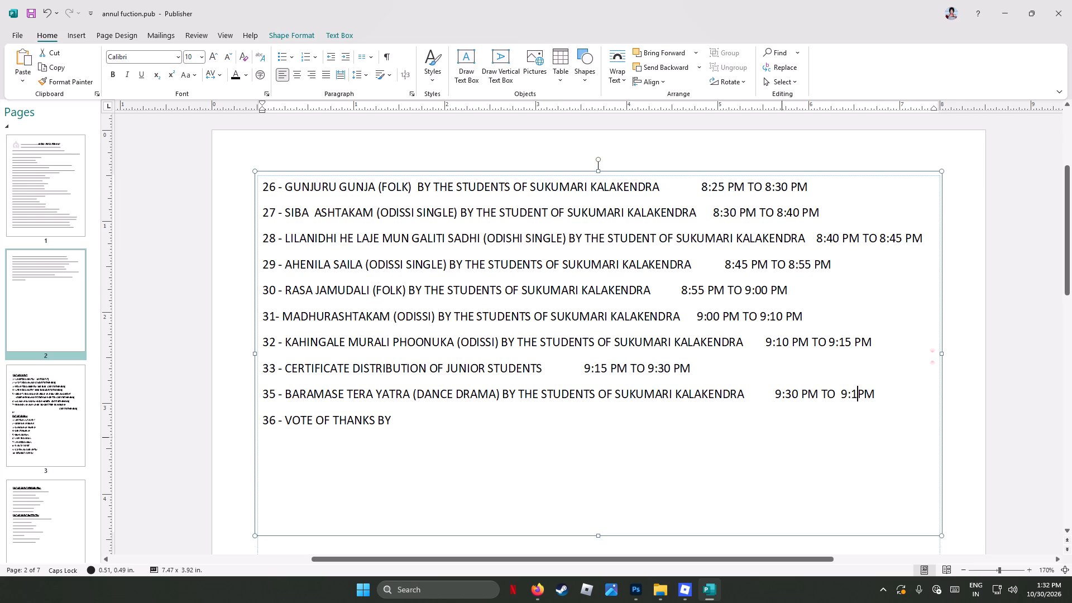
key(BackSpace)
text(45)
Renumber the BARAMASE TERA YATRA dance drama entry as 34.
click(274, 395)
key(BackSpace)
key(4)
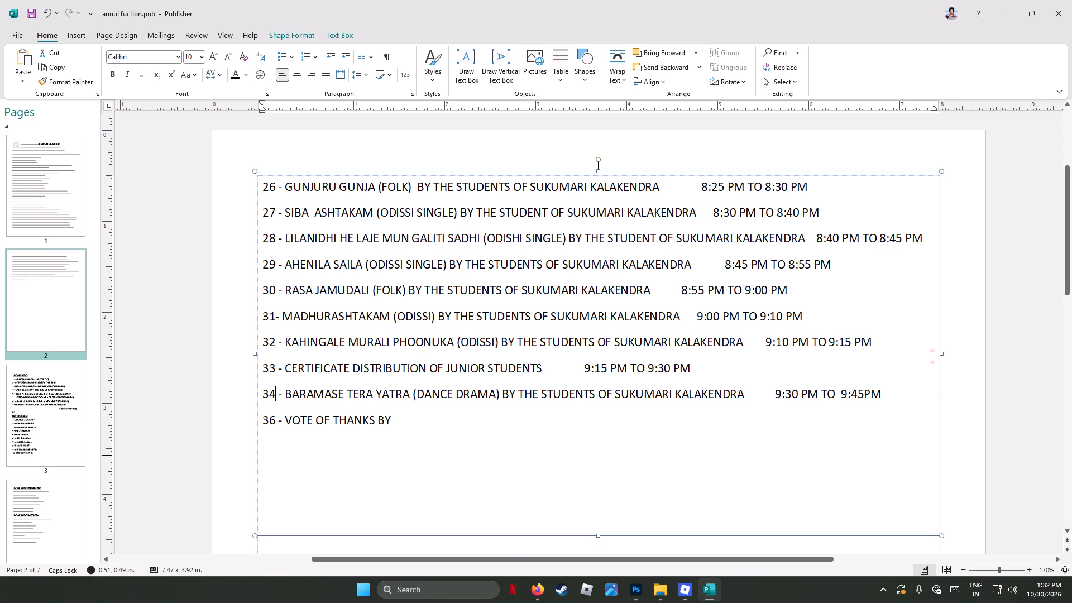
Renumber the VOTE OF THANKS entry on page 2 as 35.
click(275, 423)
key(BackSpace)
key(5)
Review the page 1 agenda from GUEST WELCOME to NABADURGA, checking the entry numbers, titles and time slots.
click(31, 184)
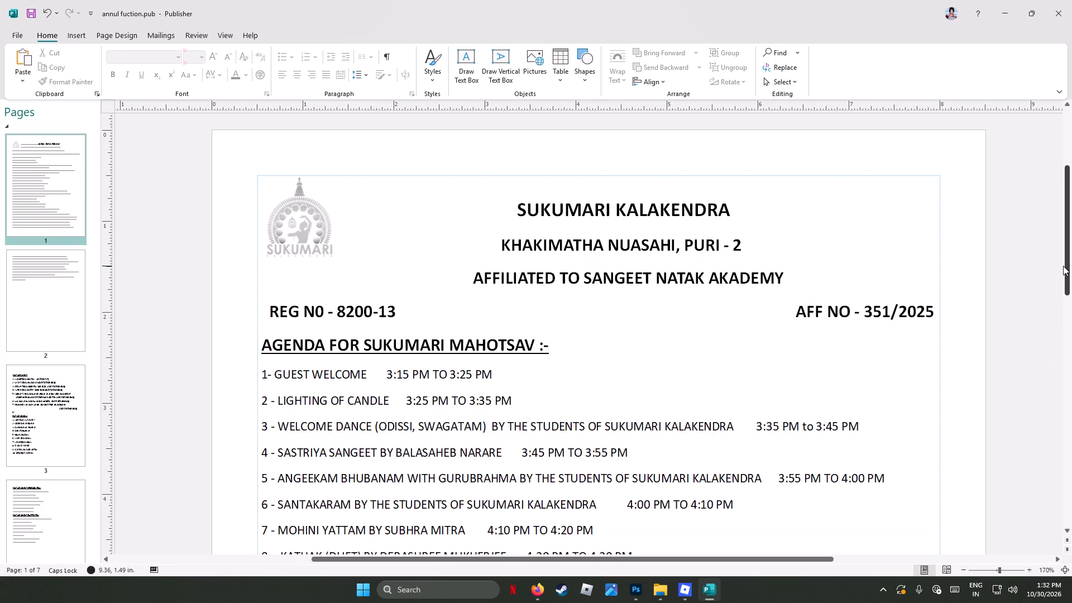
drag(1063, 266, 1057, 328)
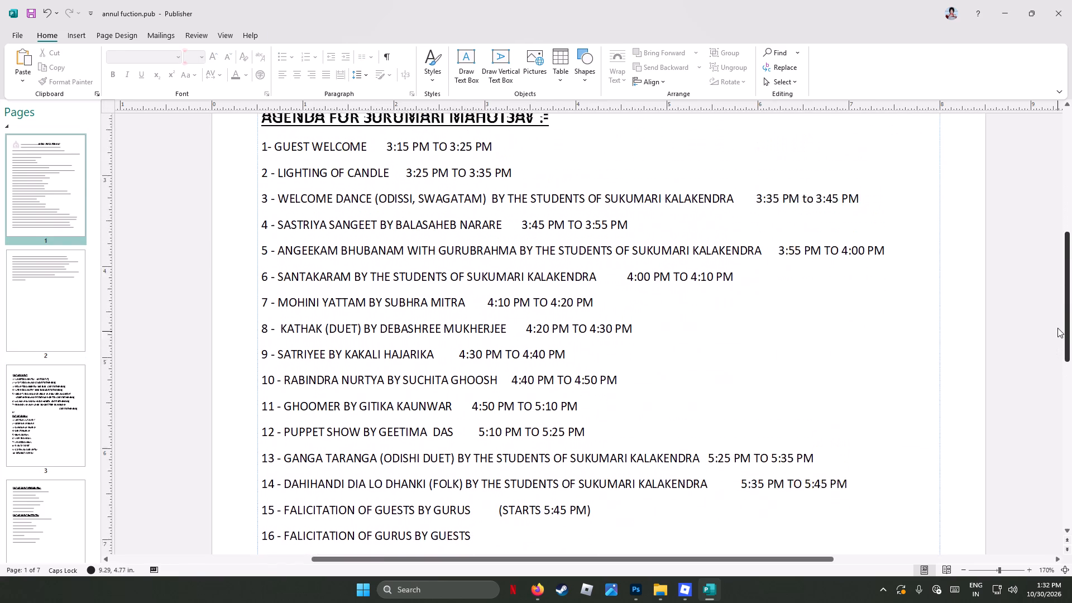
drag(1057, 328, 1057, 314)
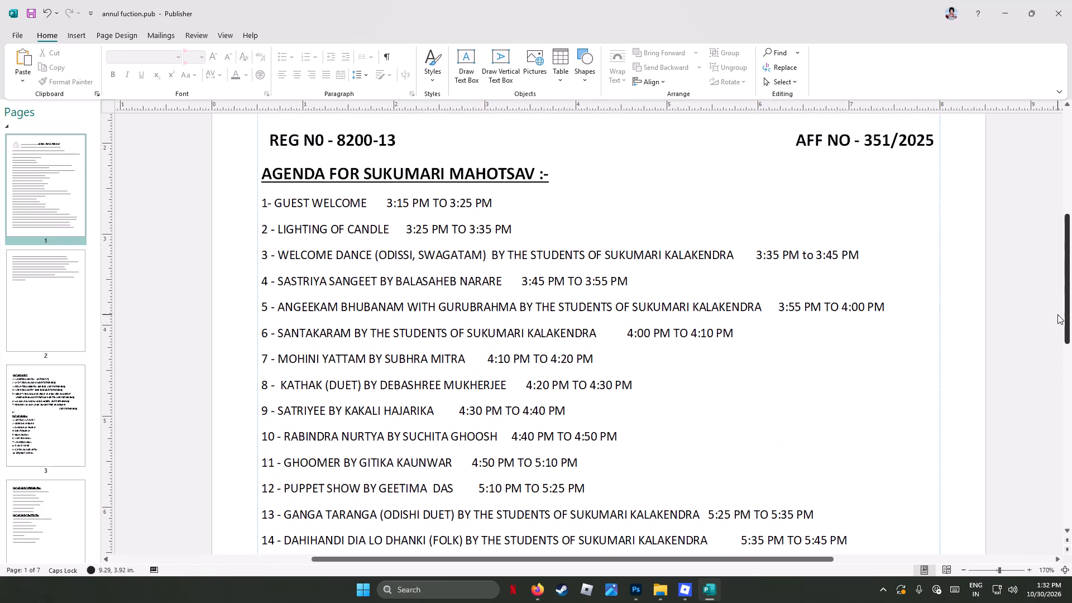
drag(1057, 314, 1056, 286)
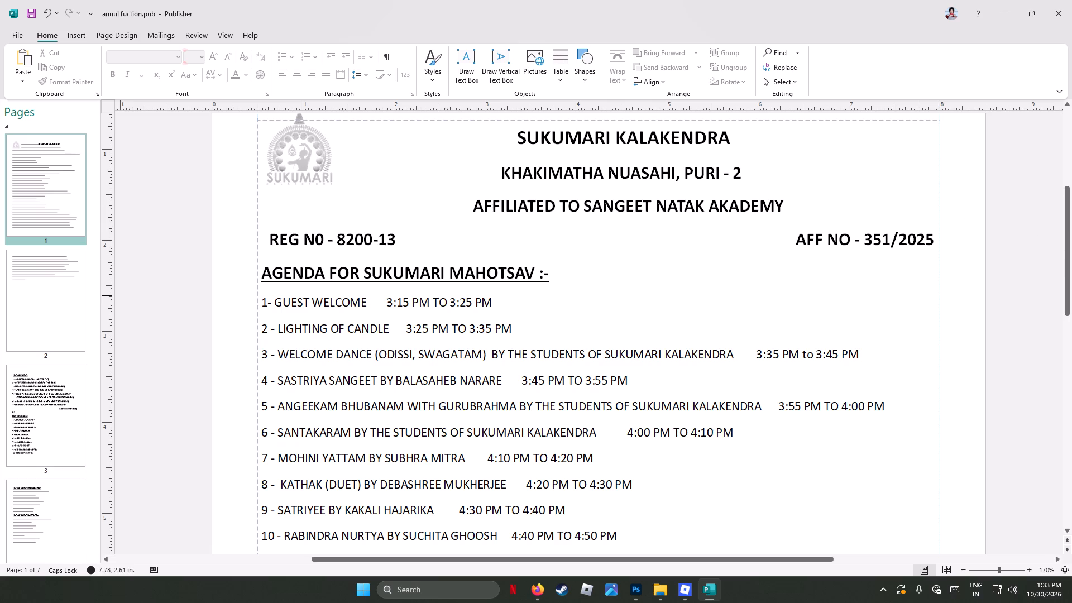
drag(1068, 222, 1068, 232)
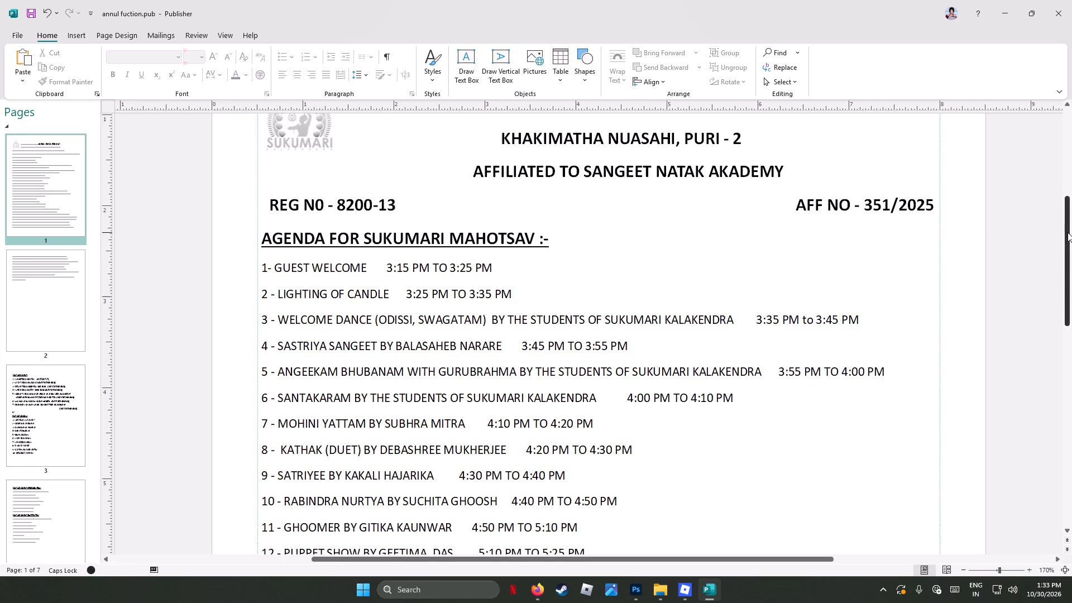
drag(1068, 232, 1070, 210)
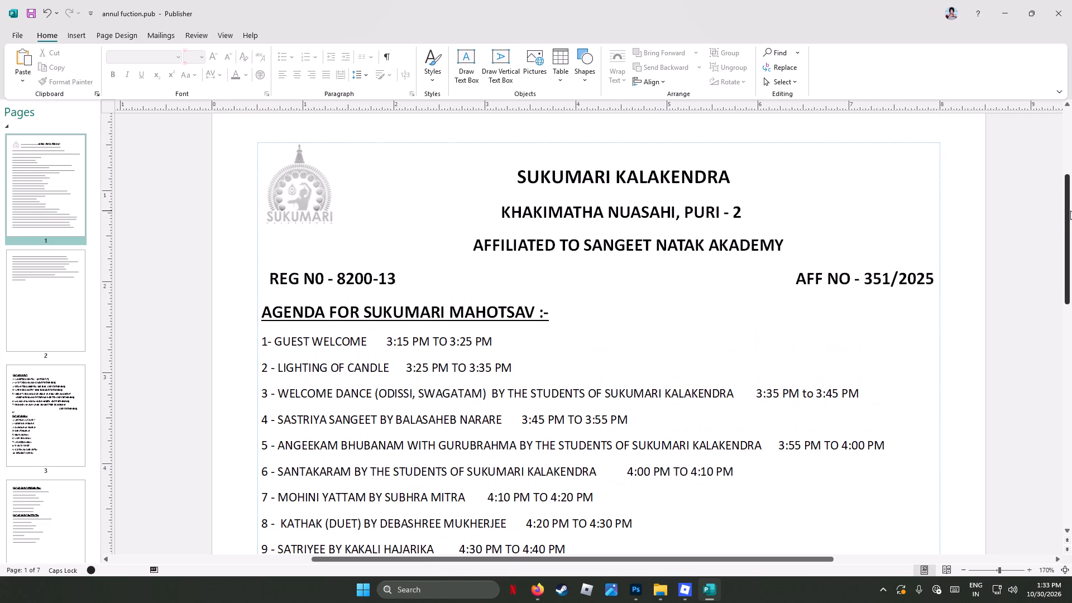
drag(1070, 210, 1068, 232)
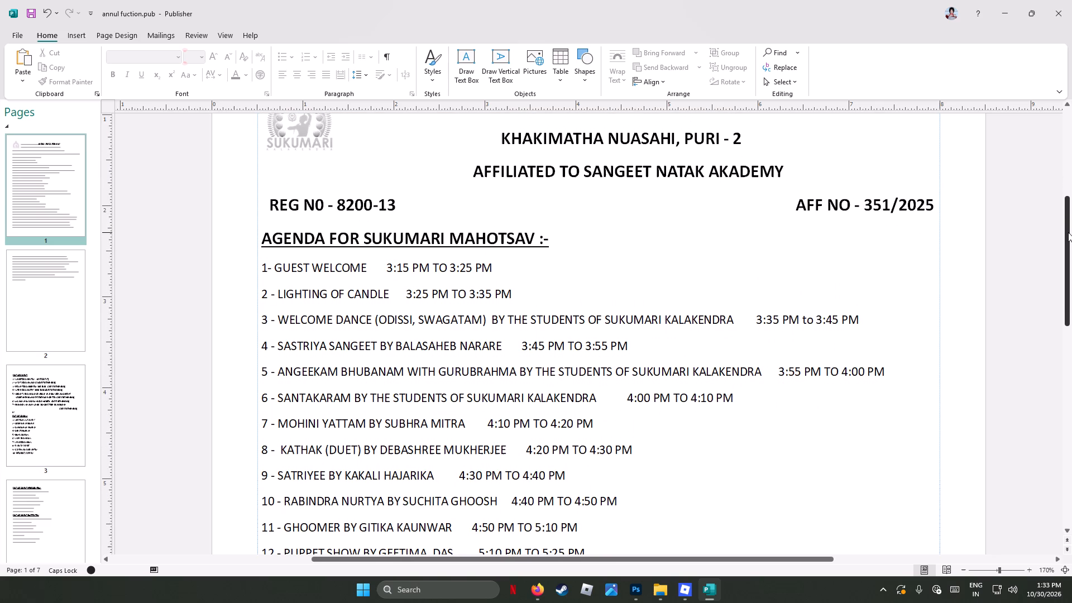
drag(1068, 232, 1068, 256)
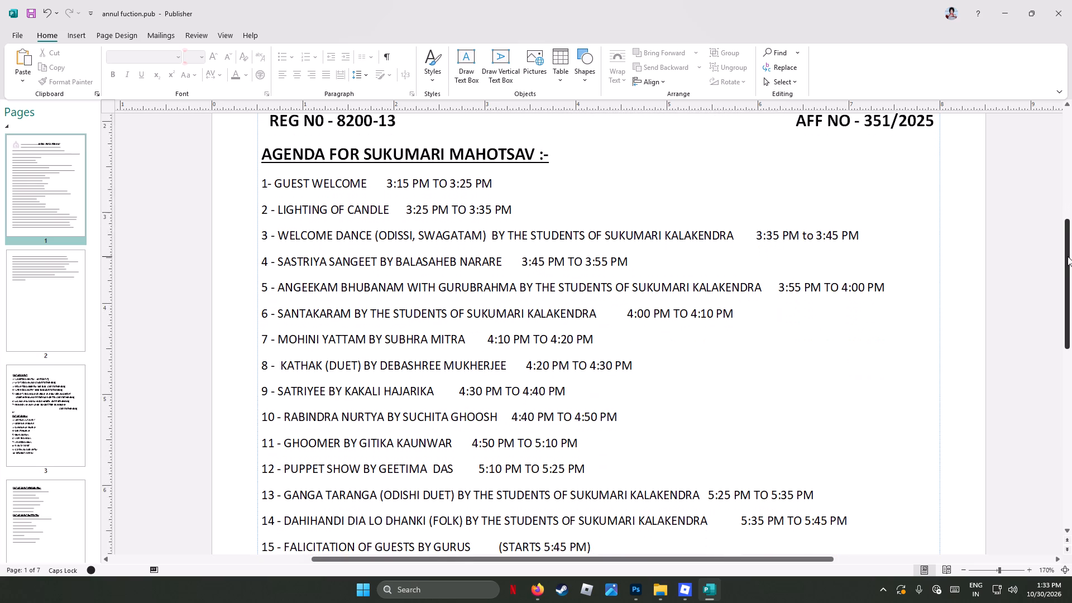
drag(1068, 256, 1066, 262)
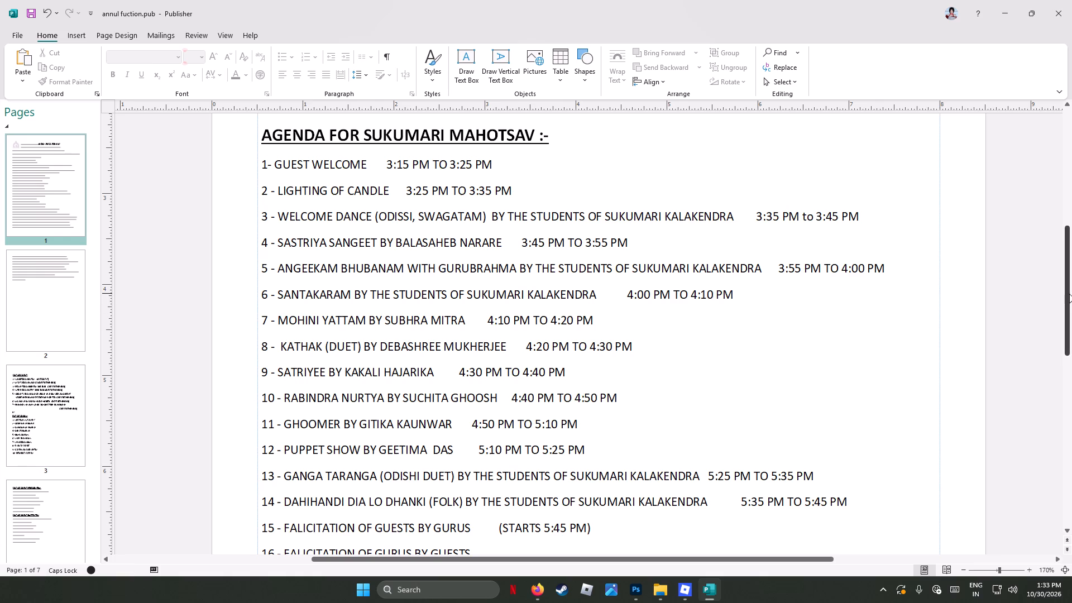
drag(1069, 294, 1065, 311)
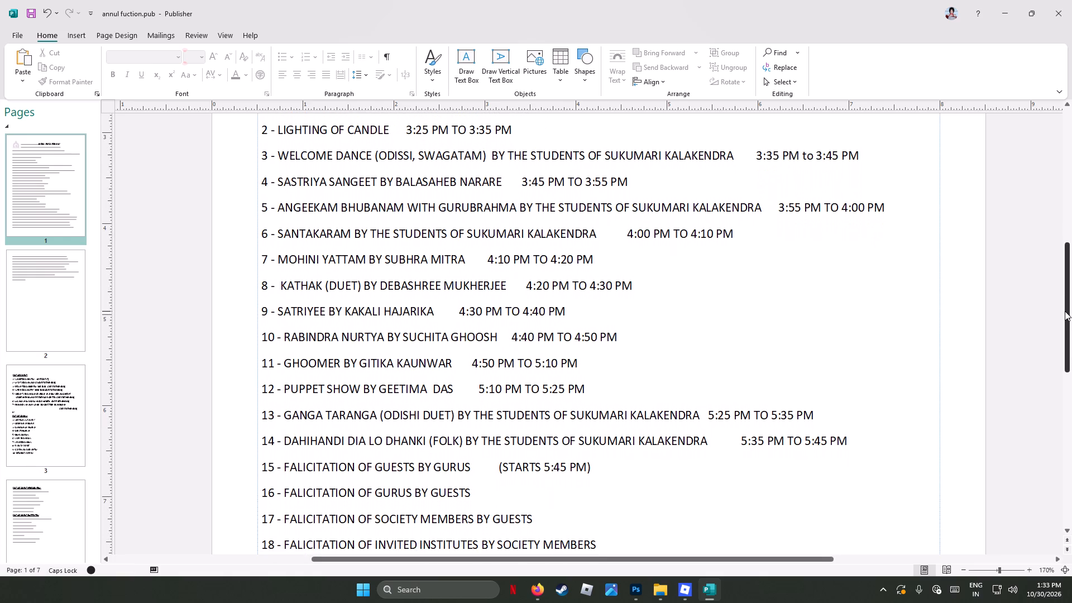
drag(1065, 311, 1069, 318)
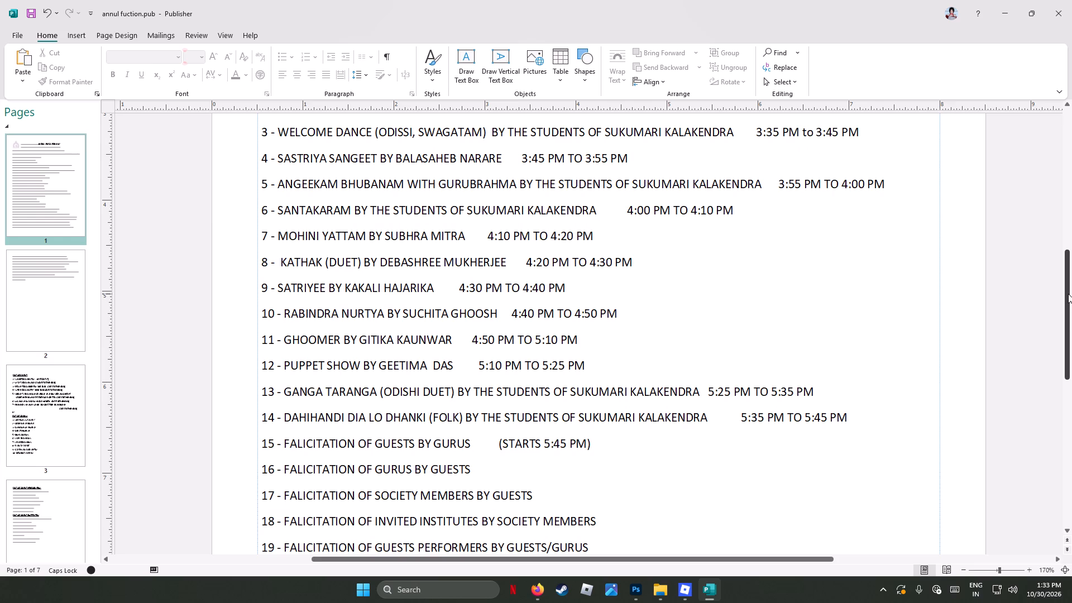
drag(1068, 294, 1071, 313)
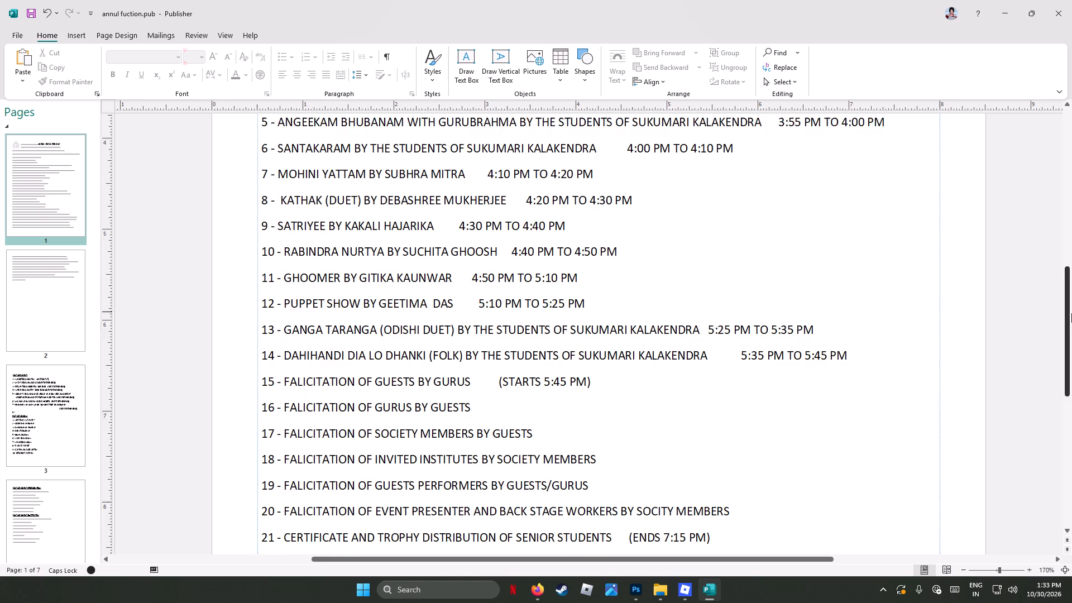
drag(1071, 313, 1071, 322)
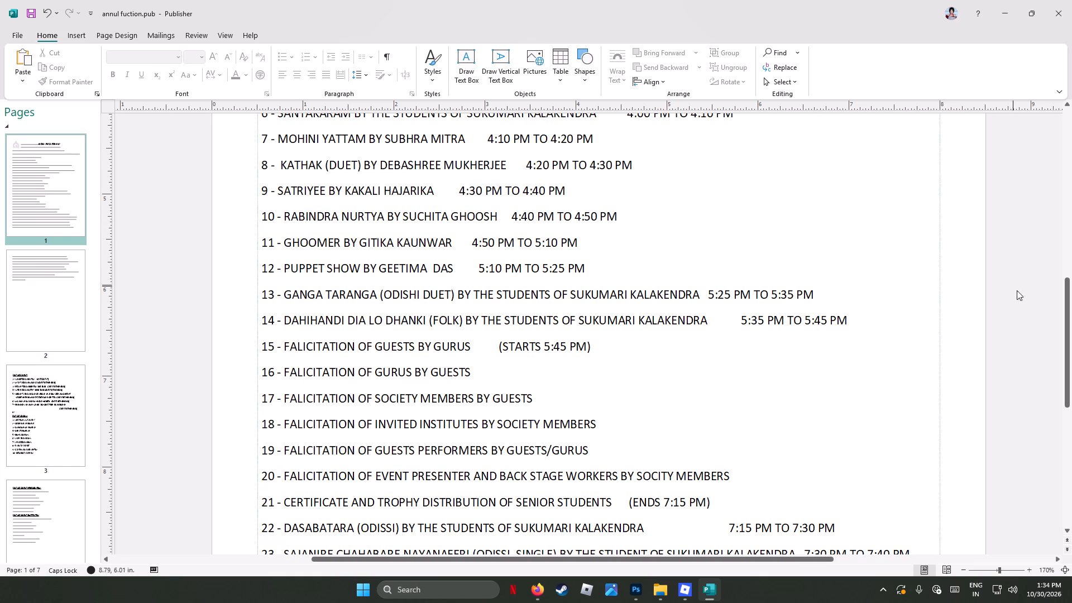
drag(1067, 291, 1056, 323)
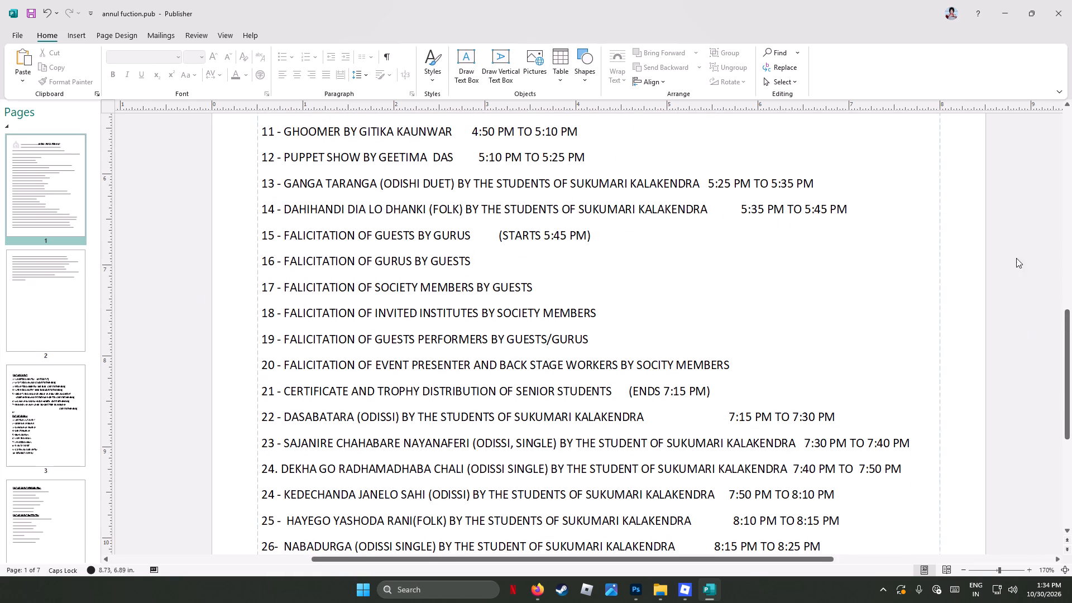
drag(1071, 339, 1063, 313)
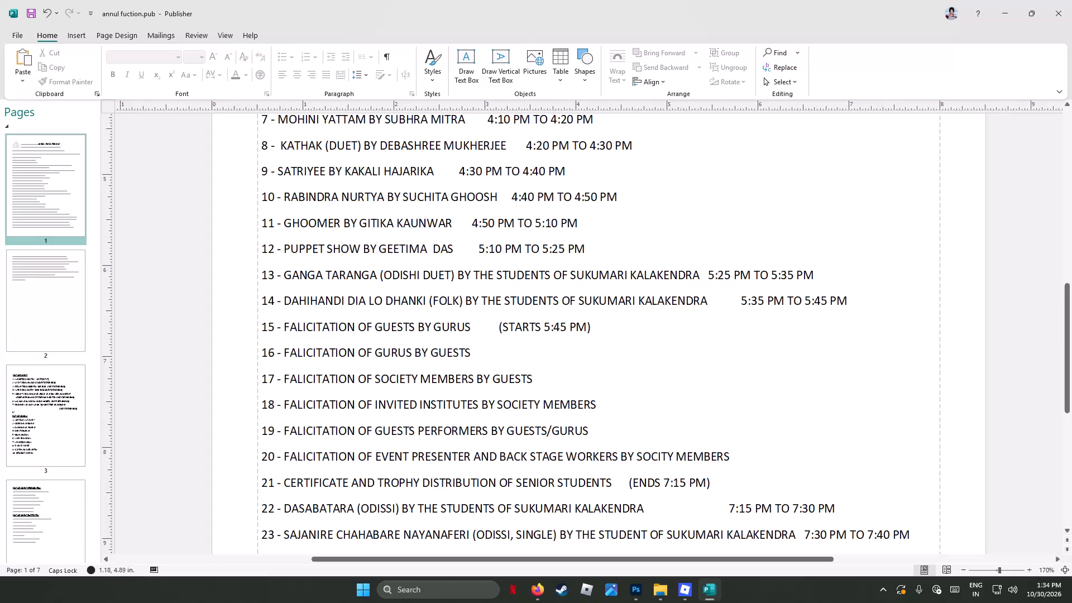
scroll(480, 308, up, 2)
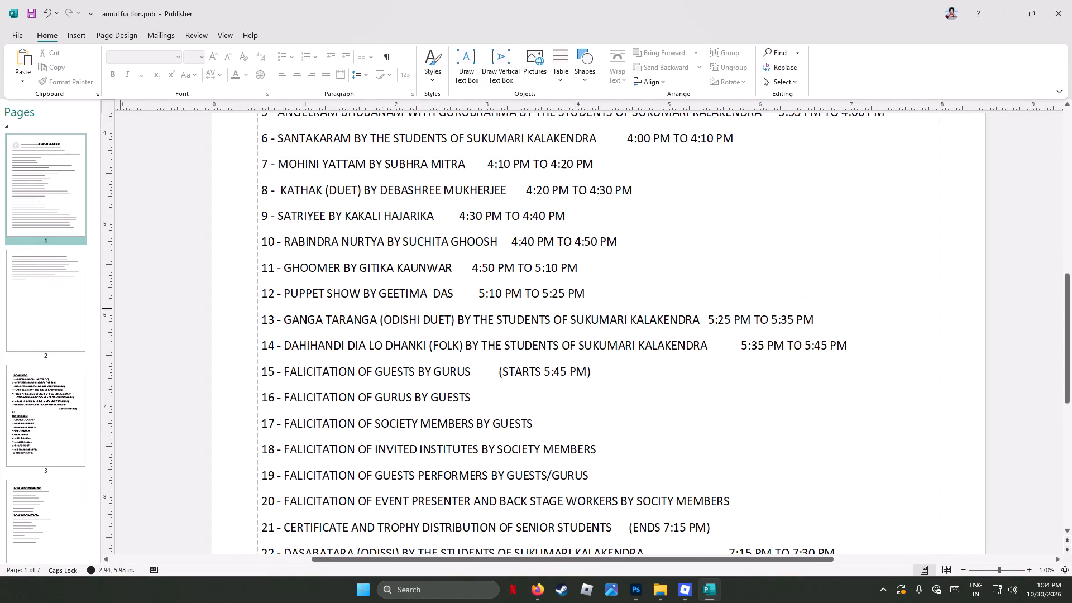
scroll(480, 308, down, 2)
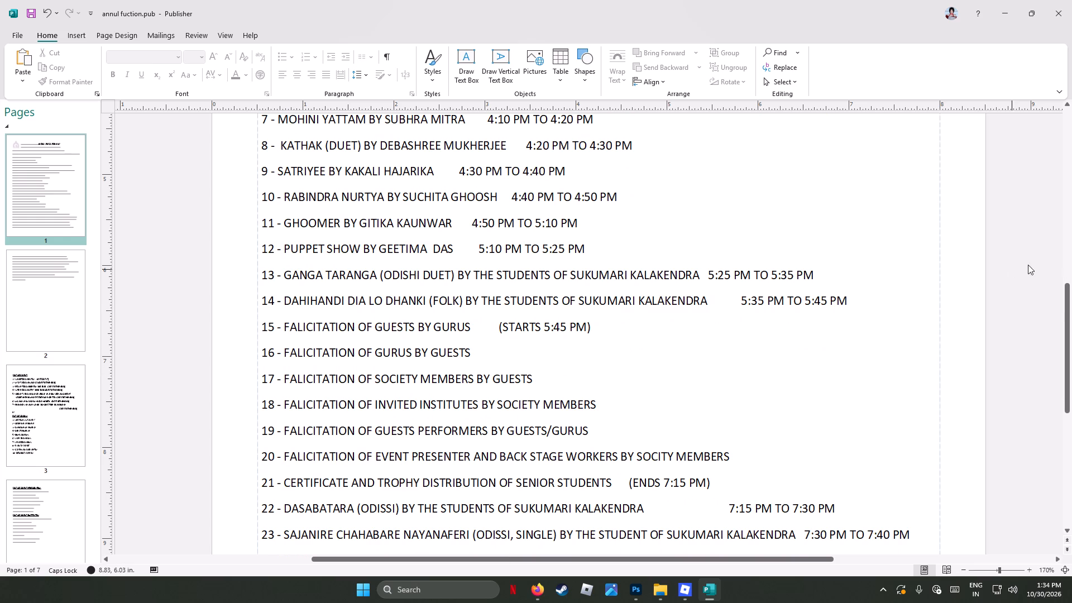
drag(1063, 311, 1063, 330)
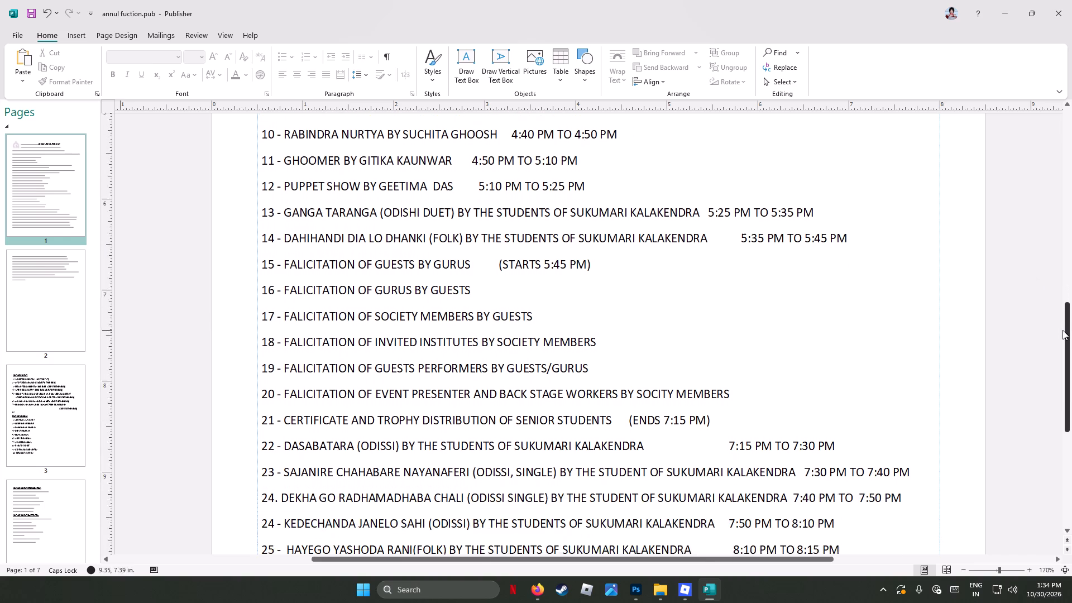
drag(1063, 330, 1056, 349)
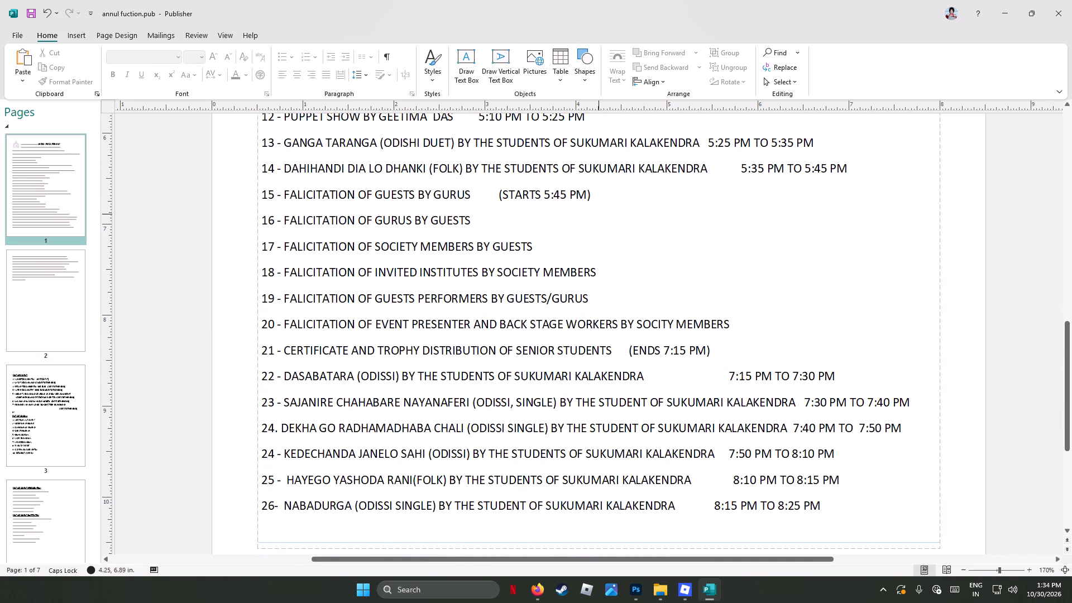
scroll(576, 237, up, 2)
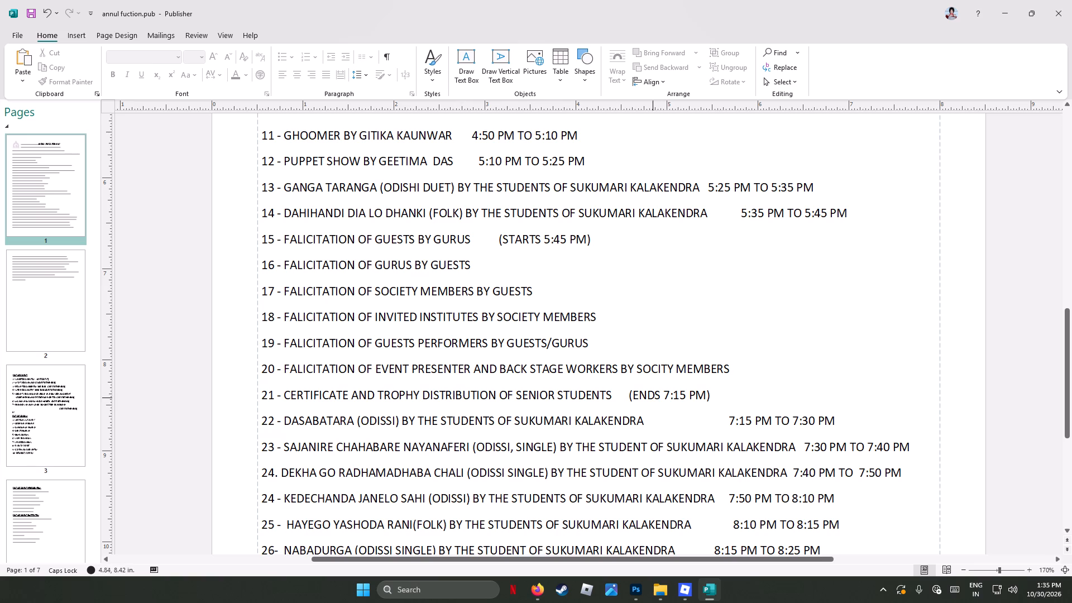
scroll(559, 375, down, 1)
scroll(559, 375, up, 2)
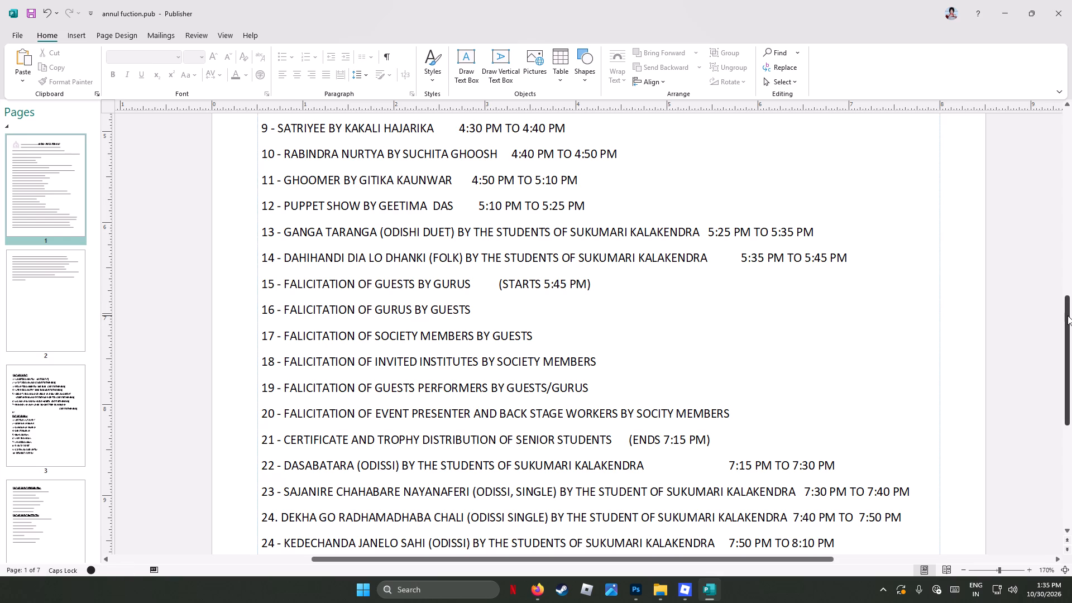
drag(1068, 315, 1071, 357)
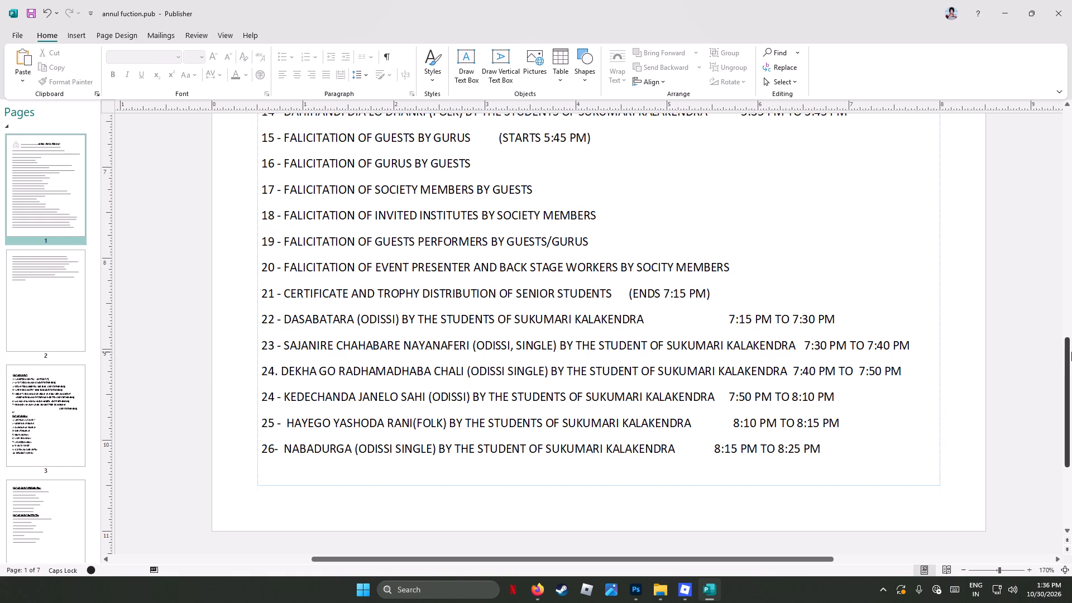
drag(1066, 362, 1067, 377)
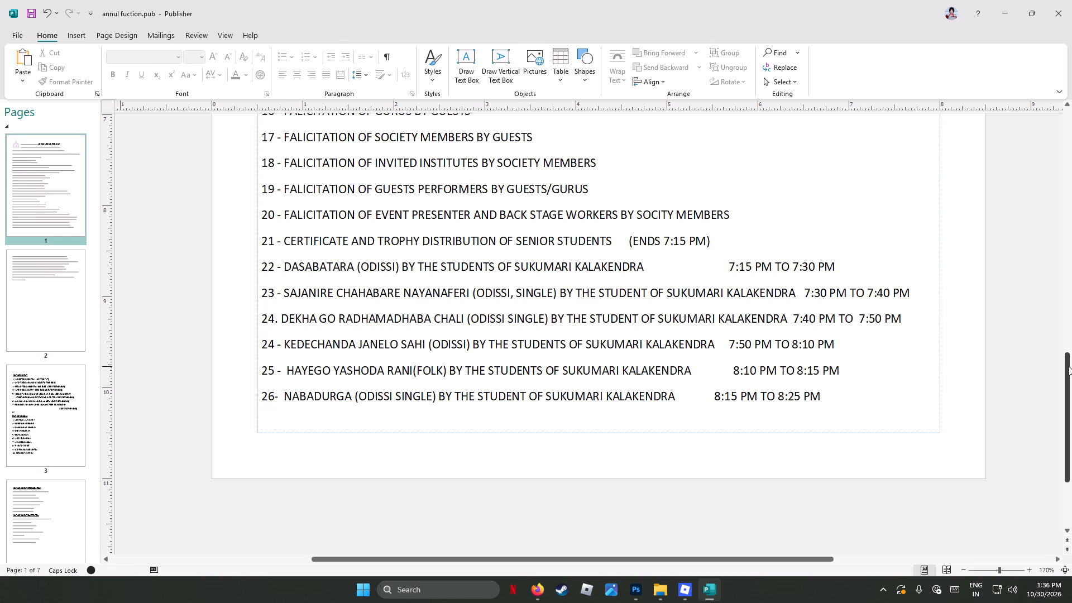
drag(1068, 366, 1066, 386)
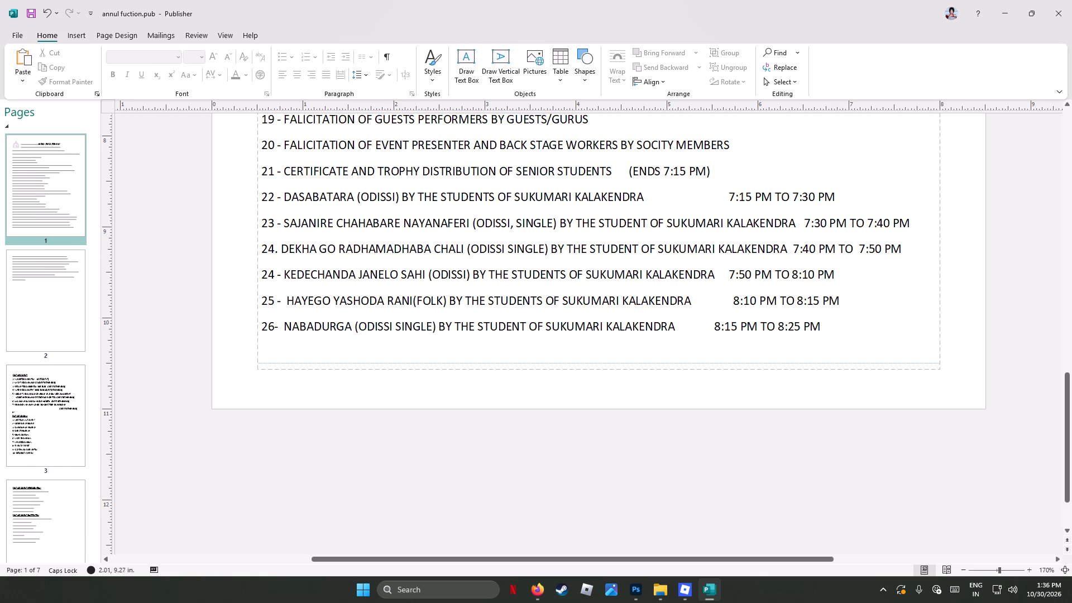
Set the end time of the DEKHA GO RADHAMADHABA CHALI entry on page 1 to 7:45 PM.
click(883, 249)
click(882, 249)
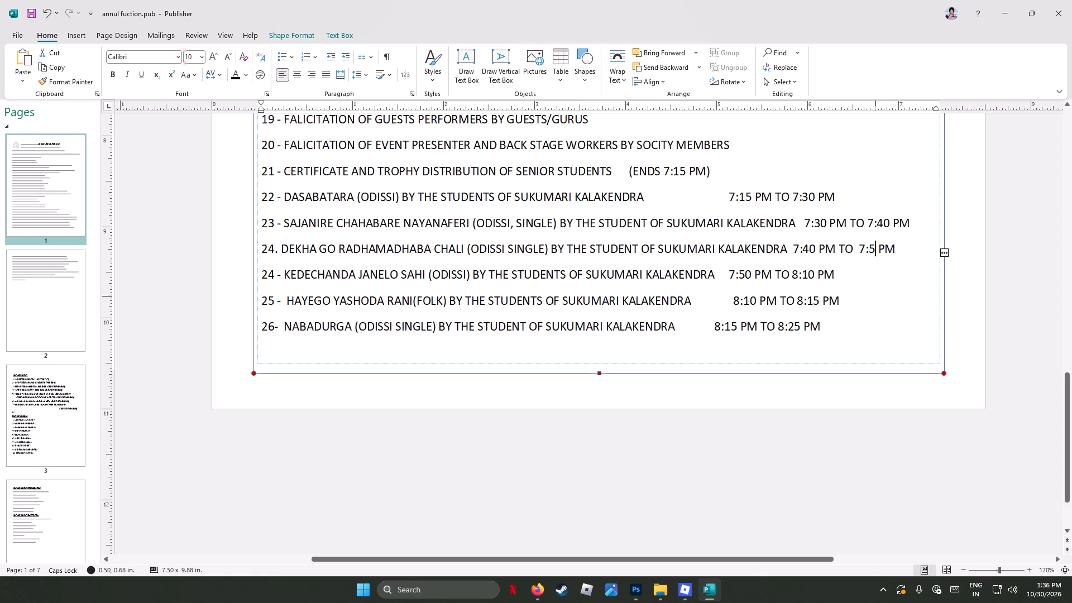
key(BackSpace)
key(BackSpace)
text(45)
Set the KEDECHANDA JANELO SAHI time slot to 7:45 PM TO 8:05 PM, adding an extra space before the end time.
click(752, 275)
key(BackSpace)
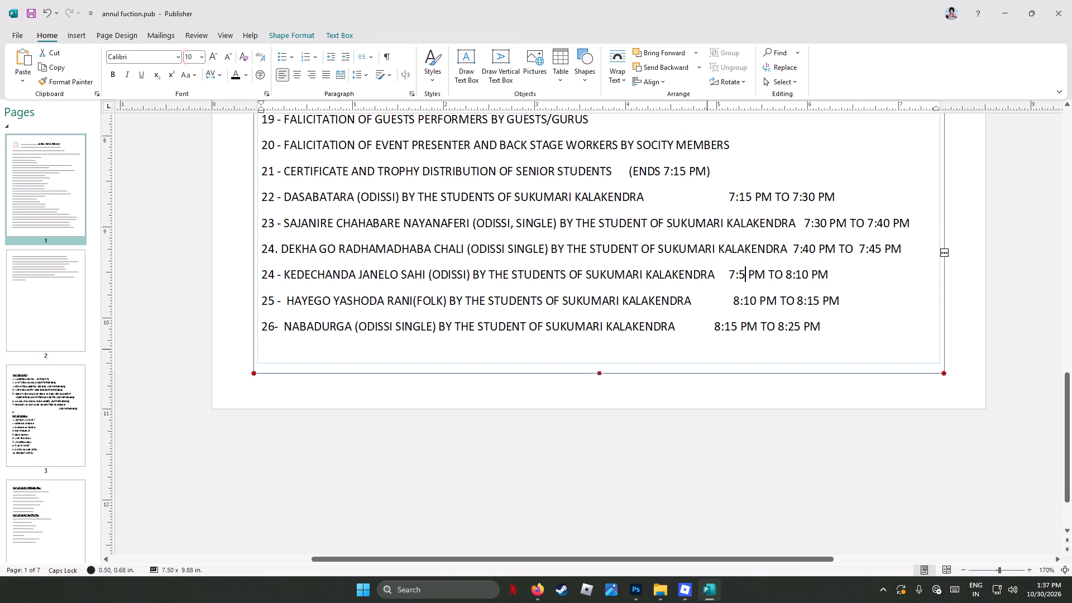
key(BackSpace)
text(45)
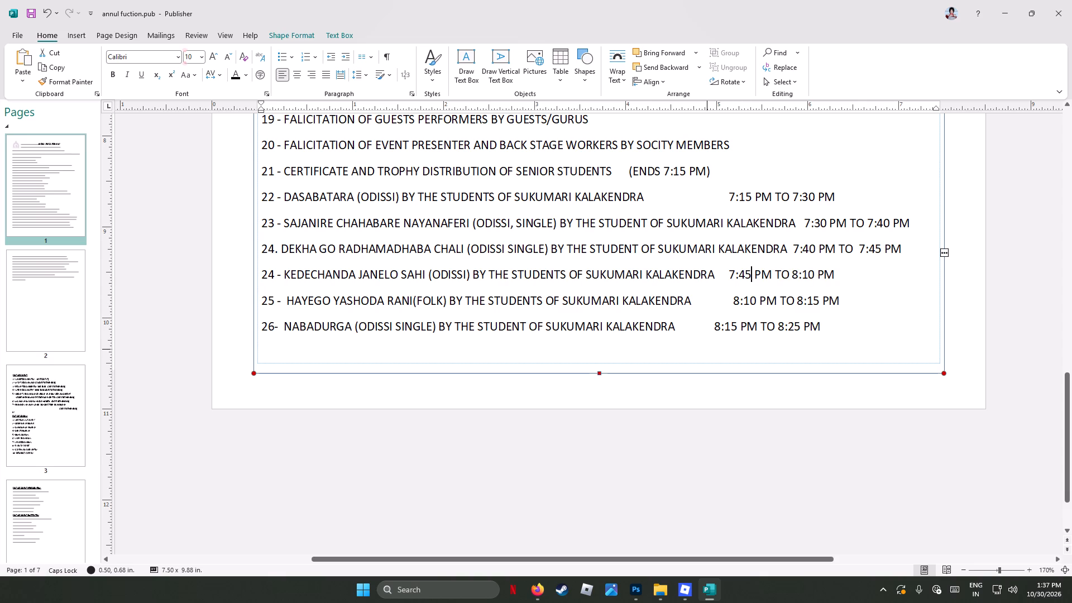
click(792, 274)
key(space)
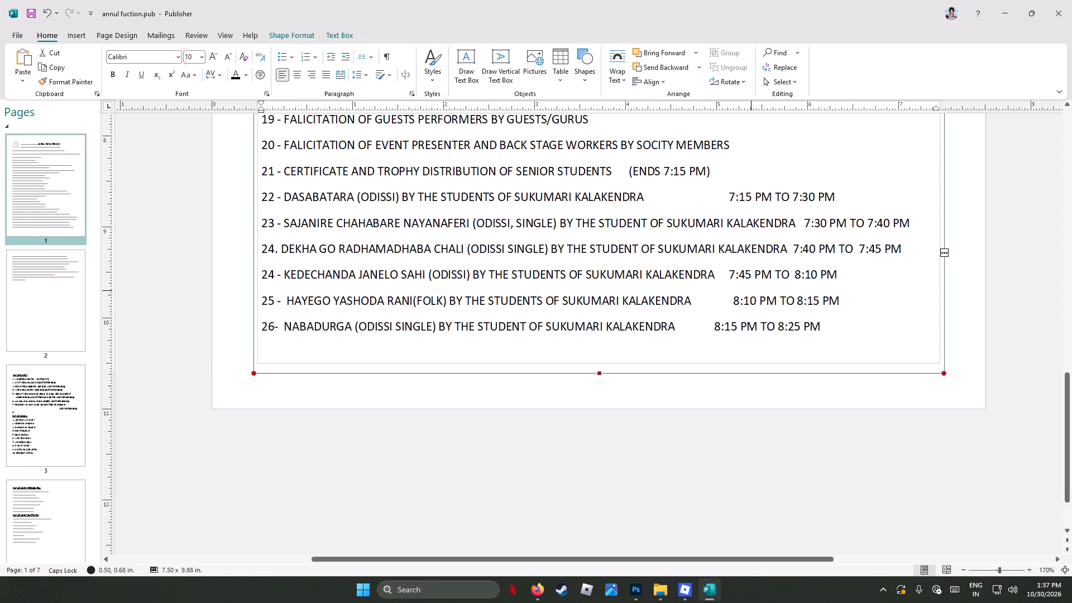
click(818, 274)
key(BackSpace)
key(BackSpace)
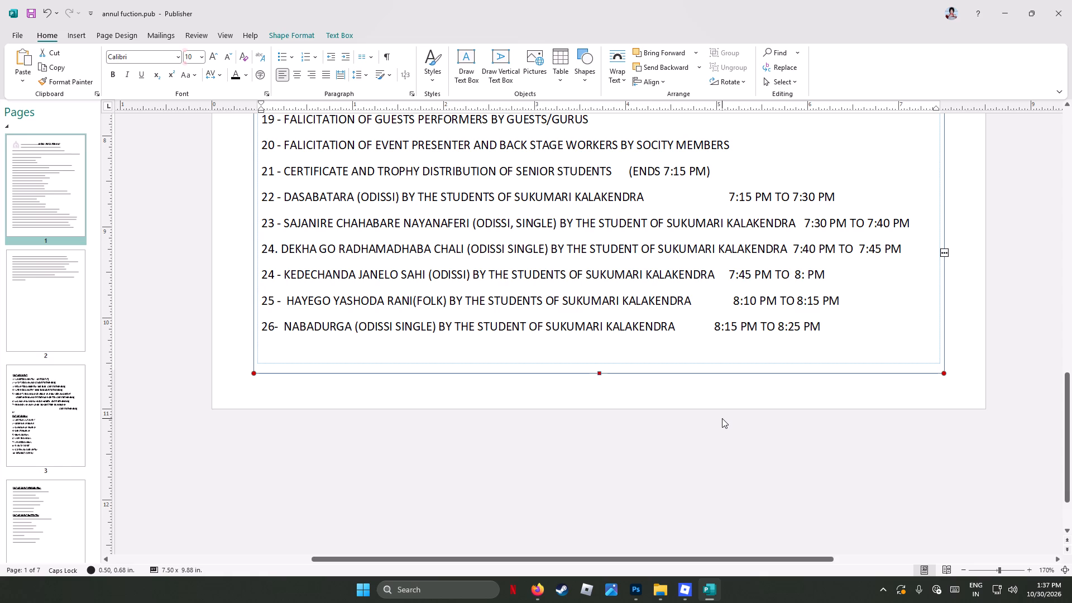
text(05)
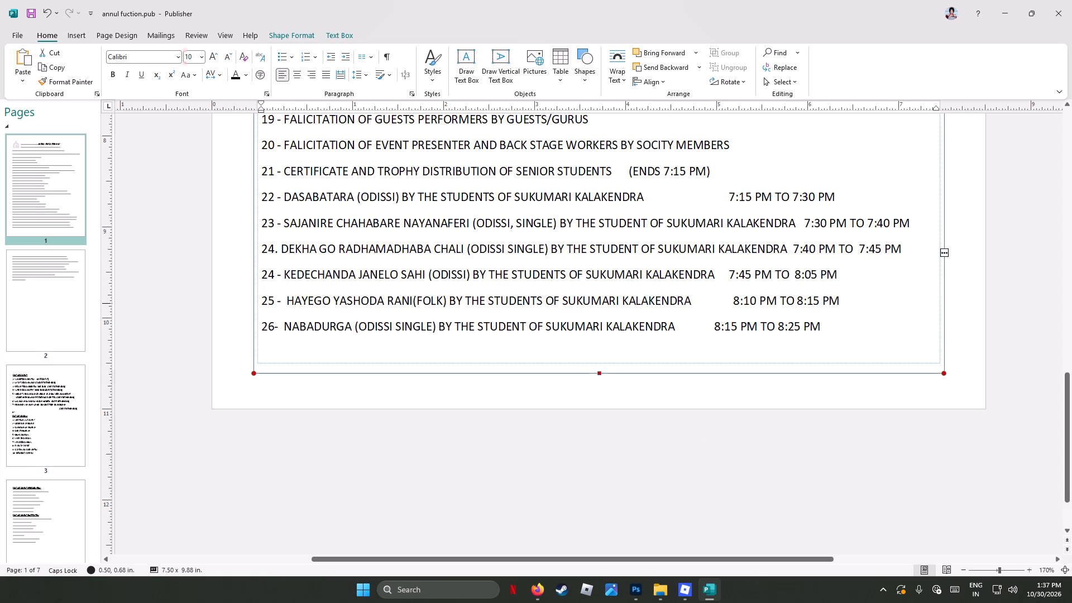
click(756, 300)
key(BackSpace)
key(BackSpace)
text(05)
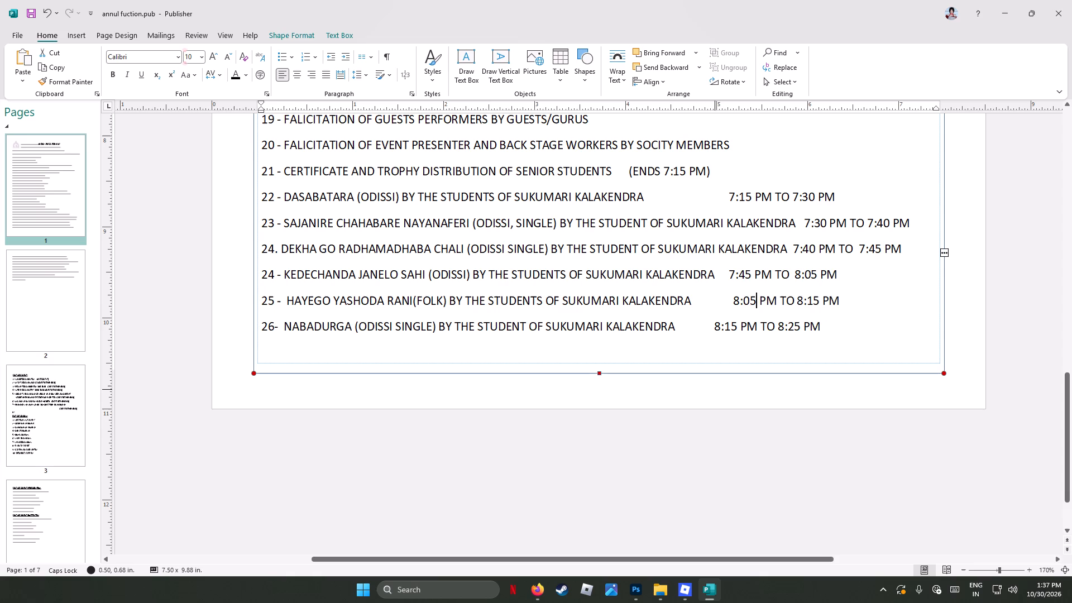
click(820, 300)
key(BackSpace)
key(BackSpace)
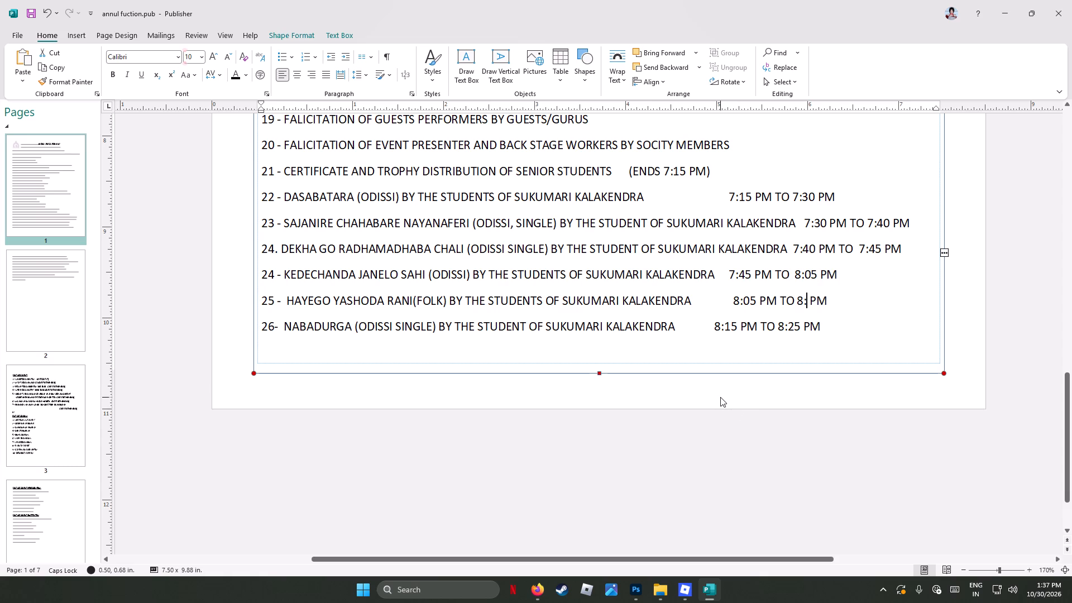
text(10)
Set the NABADURGA time slot at the end of page 1 to 8:10 PM TO 8:15 PM.
click(738, 326)
key(BackSpace)
key(0)
click(797, 328)
click(796, 323)
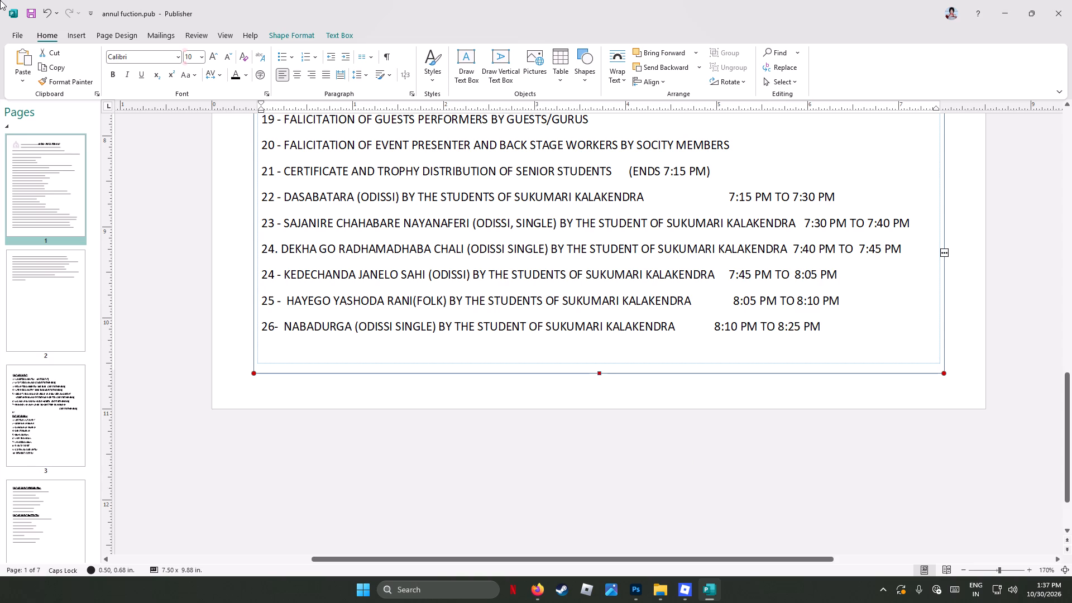
key(BackSpace)
key(1)
Compare the closing time slots of the page 1 agenda with the opening entries on page 2.
click(30, 294)
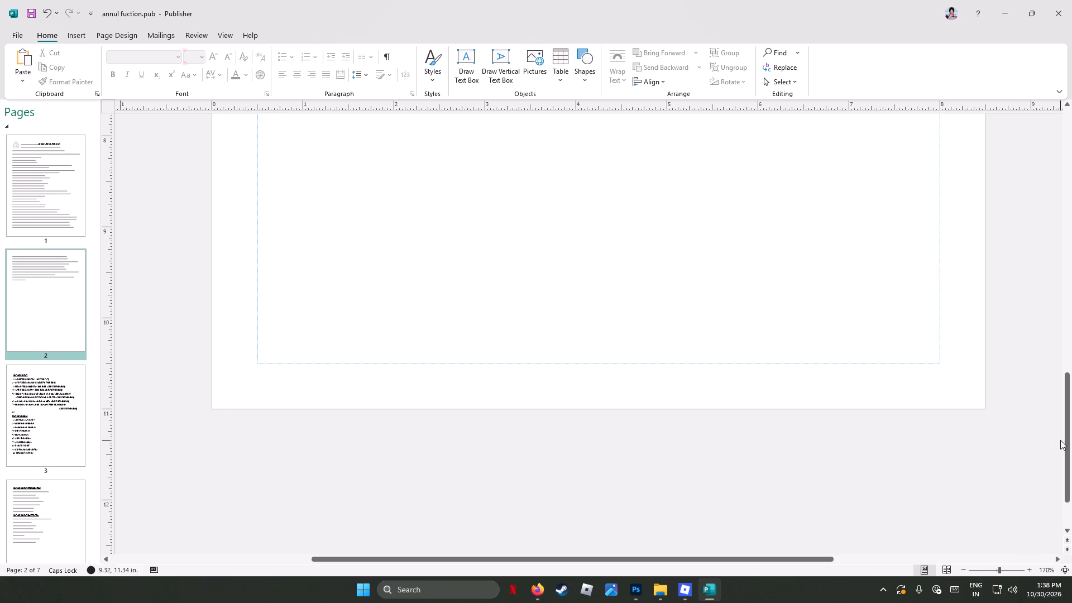
drag(1068, 440, 1061, 209)
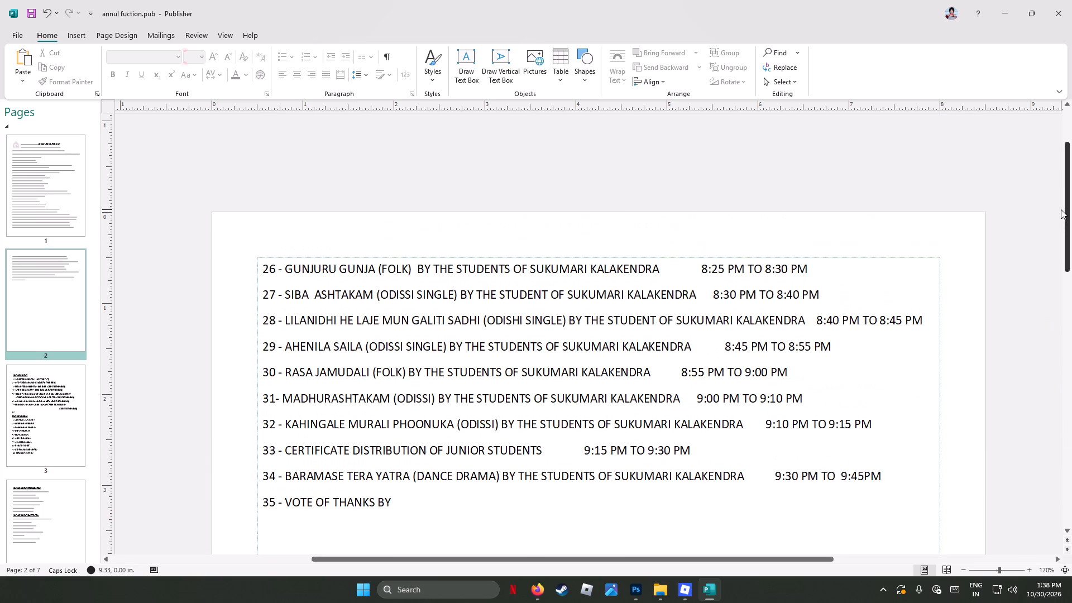
drag(1061, 209, 1061, 229)
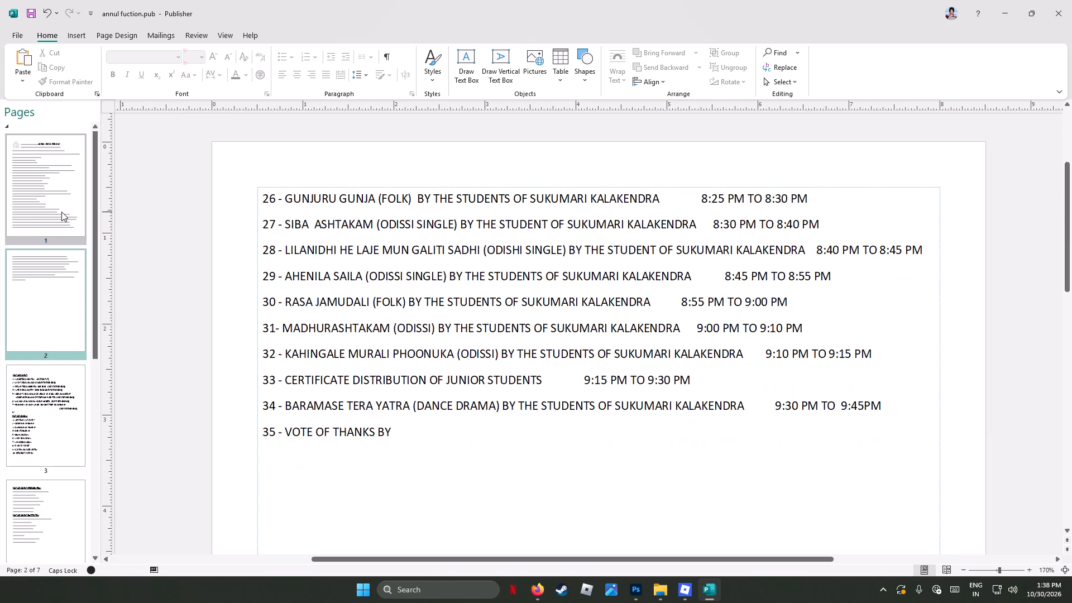
click(61, 212)
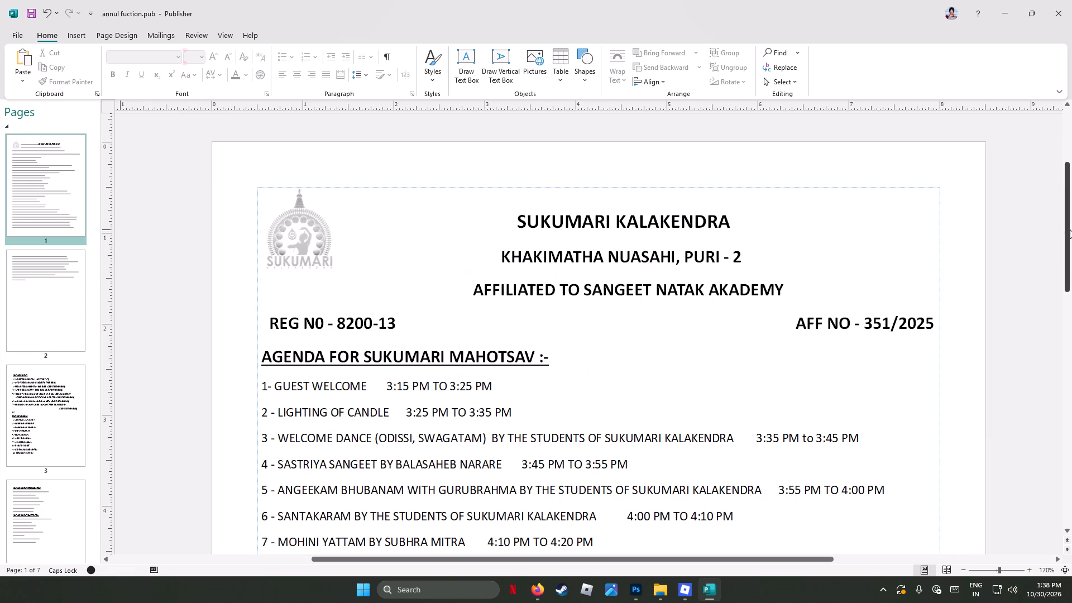
drag(1069, 229, 1059, 331)
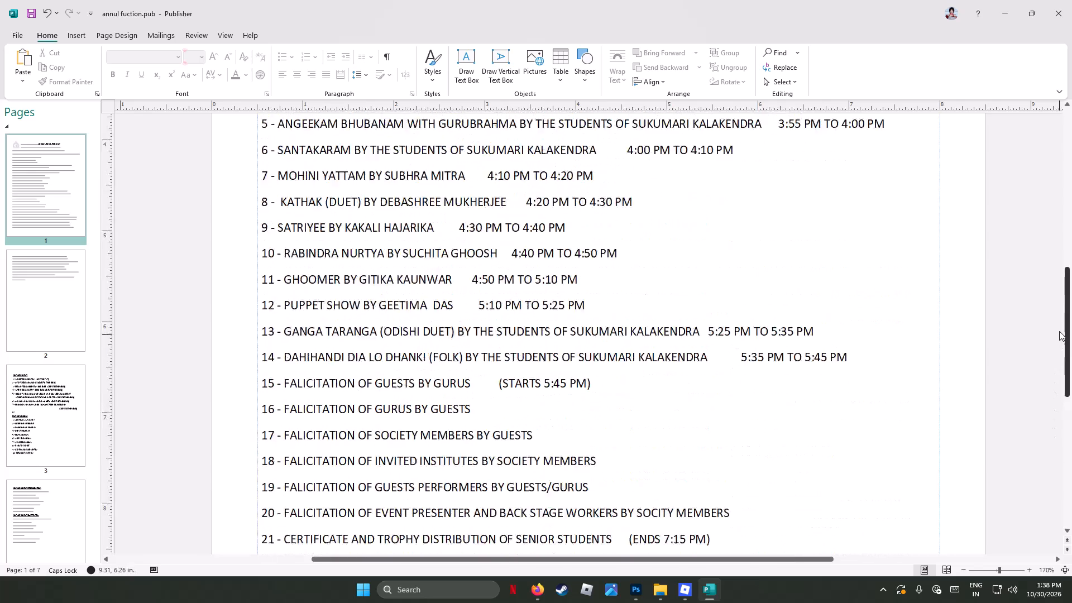
drag(1059, 331, 1060, 320)
click(33, 289)
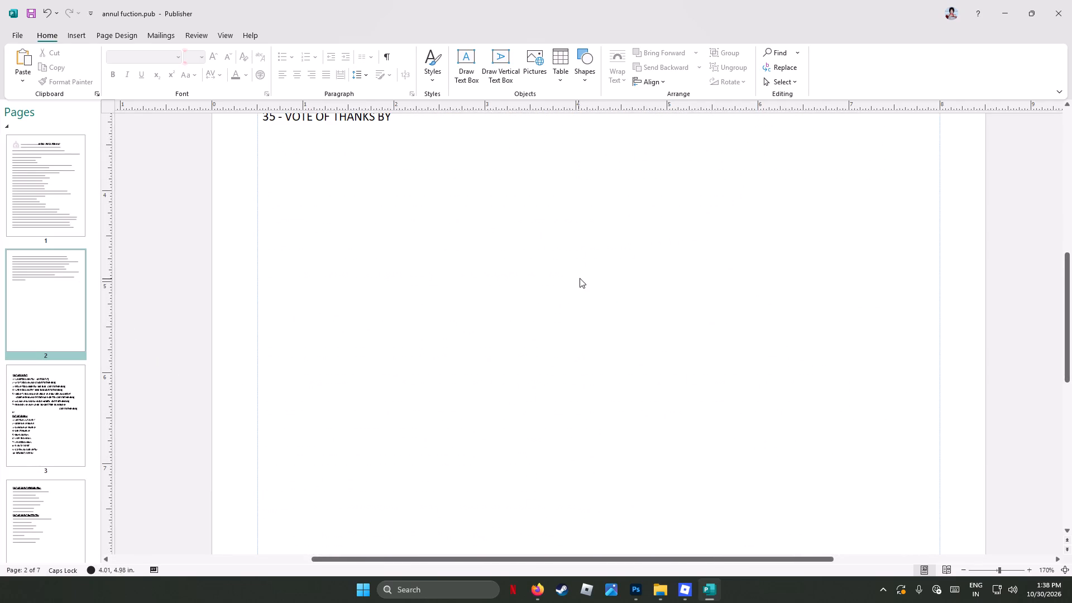
drag(1068, 281, 1061, 174)
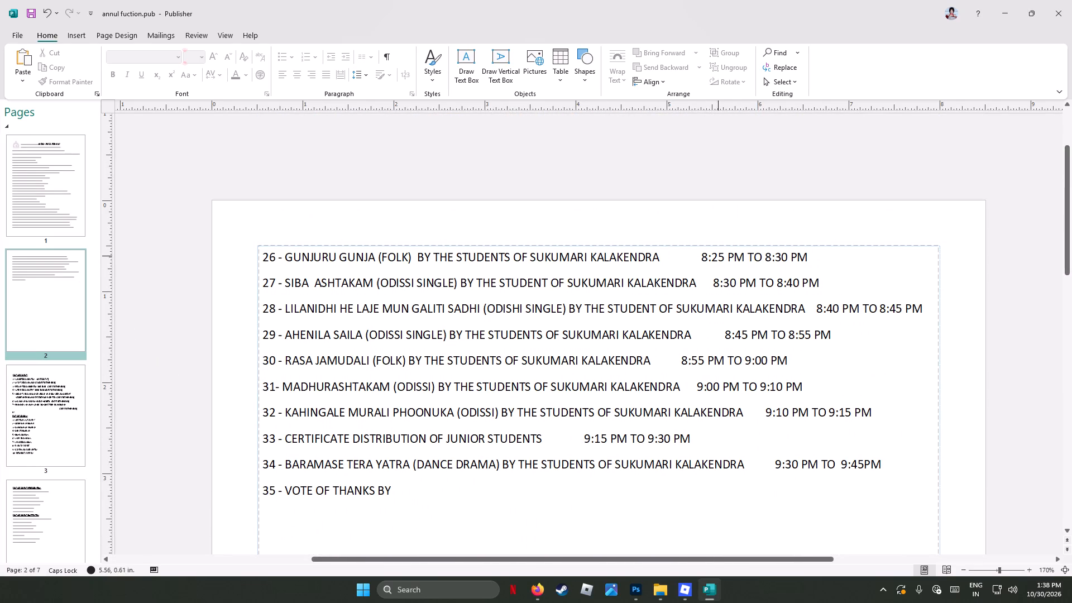
click(718, 256)
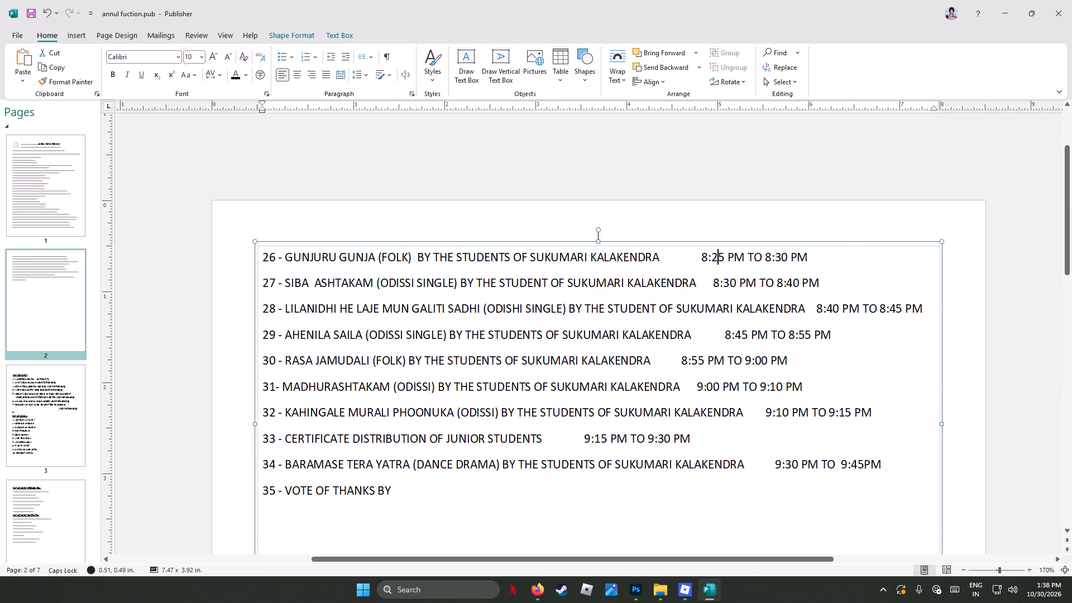
click(28, 212)
scroll(633, 418, up, 3)
scroll(634, 418, down, 3)
scroll(646, 413, up, 1)
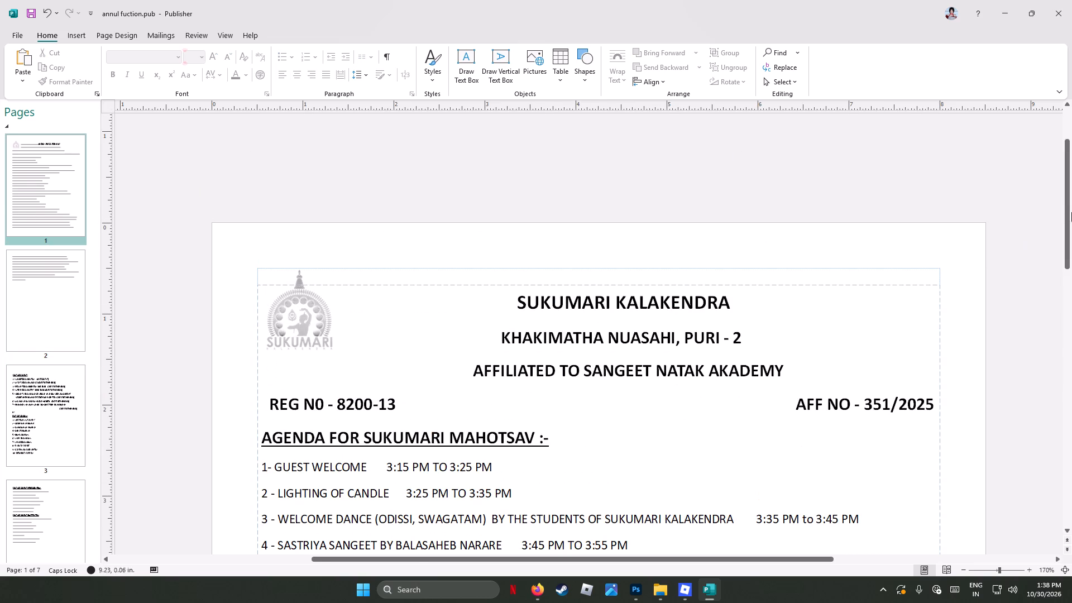
click(991, 569)
scroll(877, 437, down, 9)
scroll(877, 437, up, 1)
scroll(877, 437, down, 1)
scroll(877, 437, up, 1)
scroll(877, 437, down, 1)
scroll(877, 437, up, 2)
scroll(877, 437, down, 4)
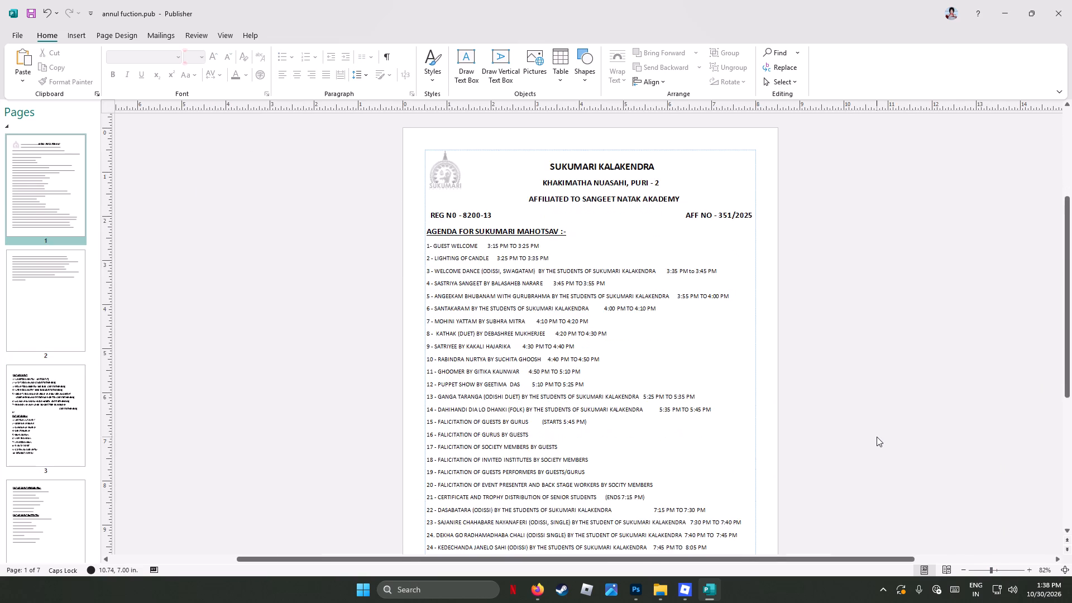
scroll(877, 437, down, 1)
scroll(877, 437, up, 3)
scroll(877, 437, down, 3)
scroll(877, 437, up, 8)
scroll(877, 437, down, 7)
drag(1068, 343, 1059, 419)
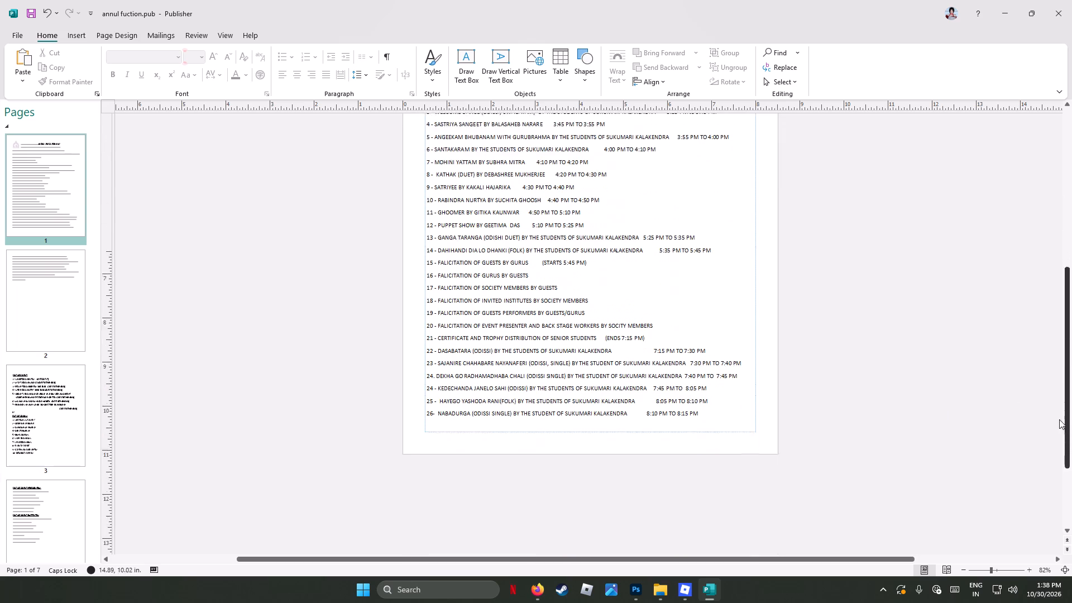
drag(1059, 419, 1059, 437)
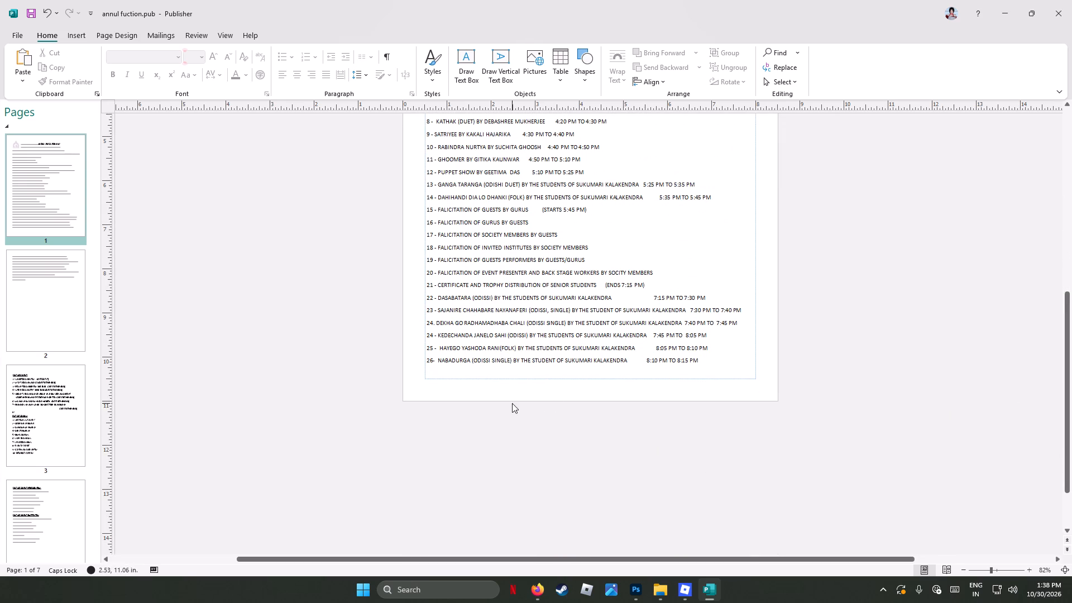
Set the GUNJURU GUNJA time slot on page 2 to 8:15 PM TO 8:20 PM.
click(40, 285)
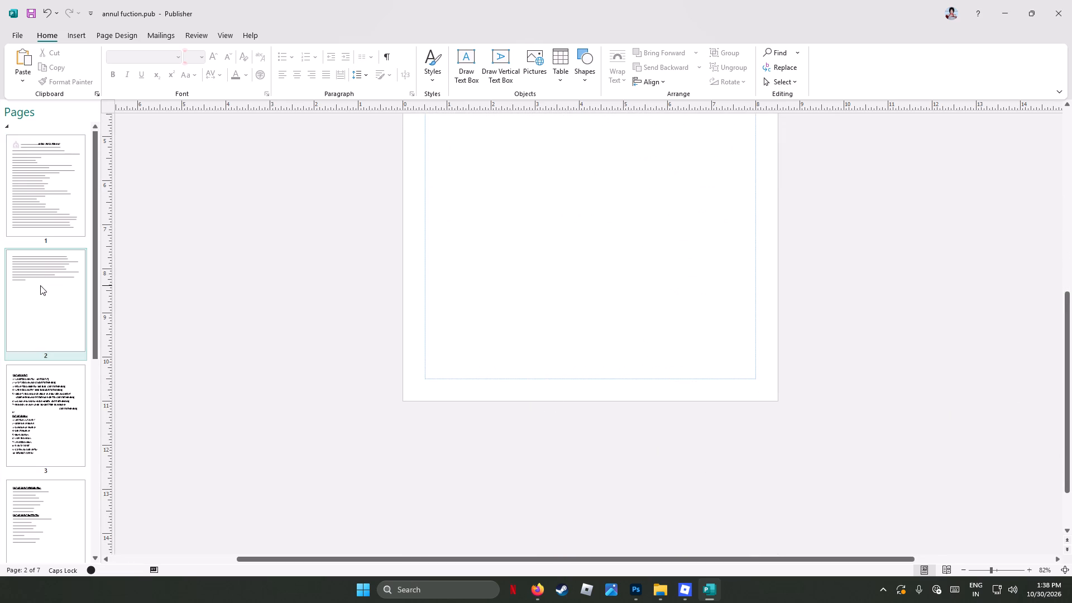
scroll(553, 169, up, 8)
scroll(553, 169, down, 5)
scroll(553, 169, up, 7)
scroll(553, 169, down, 3)
scroll(553, 169, up, 3)
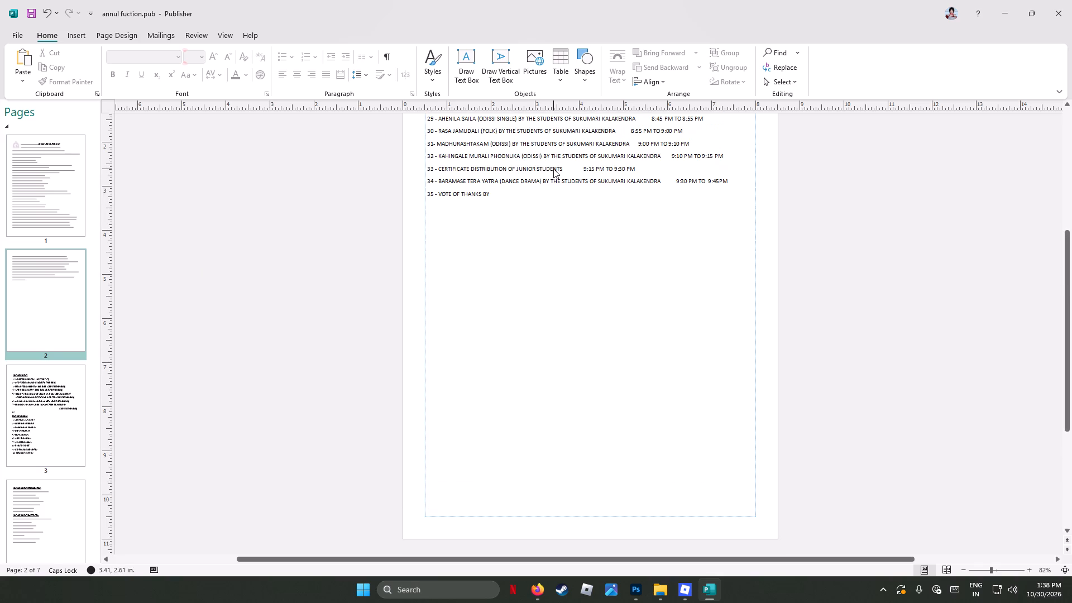
drag(1068, 322, 1064, 223)
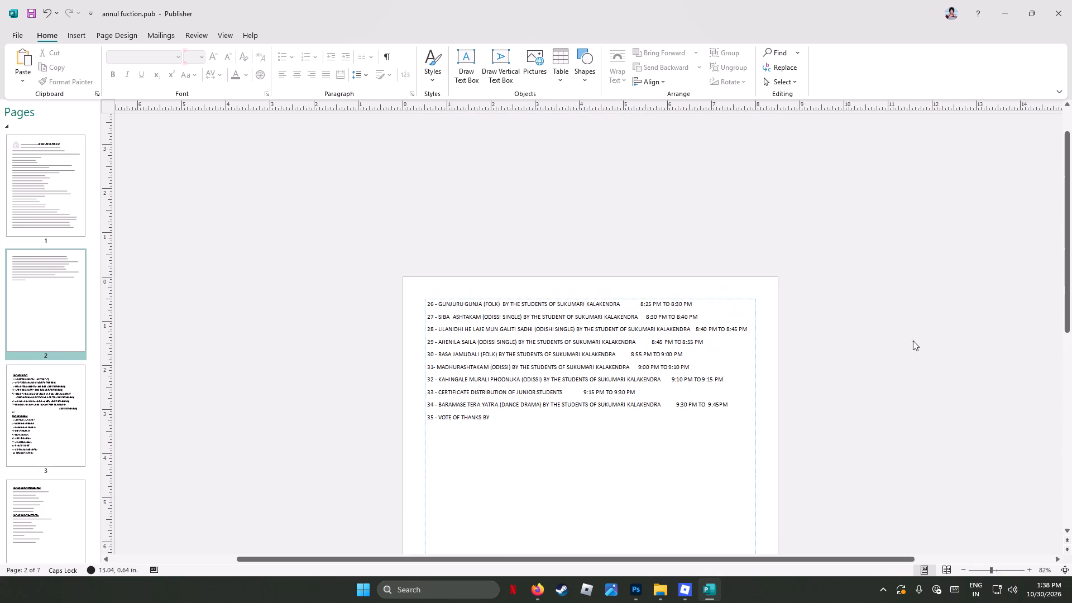
click(649, 303)
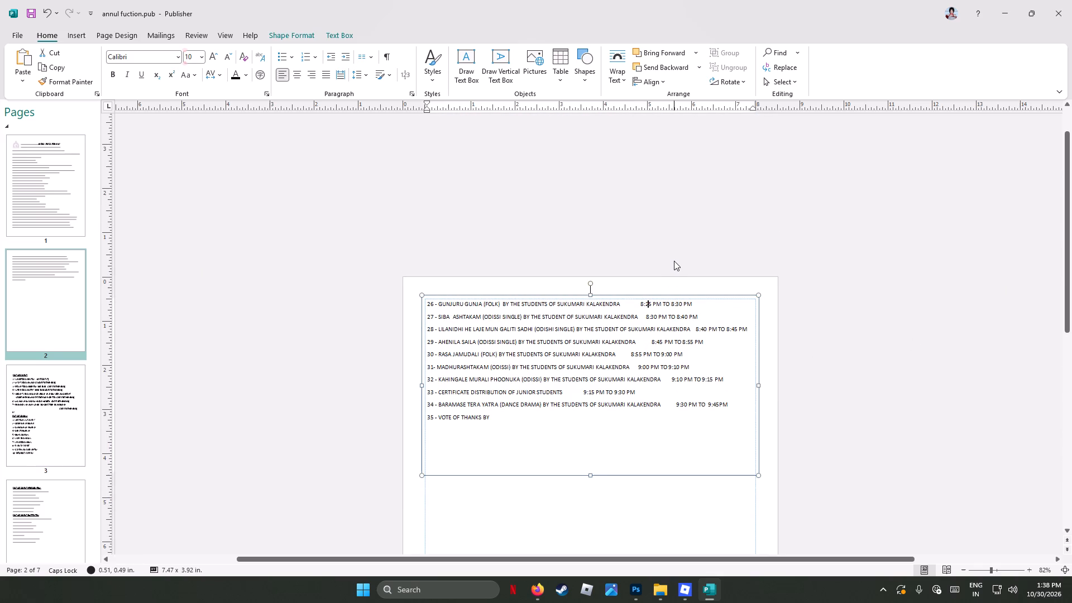
key(BackSpace)
key(1)
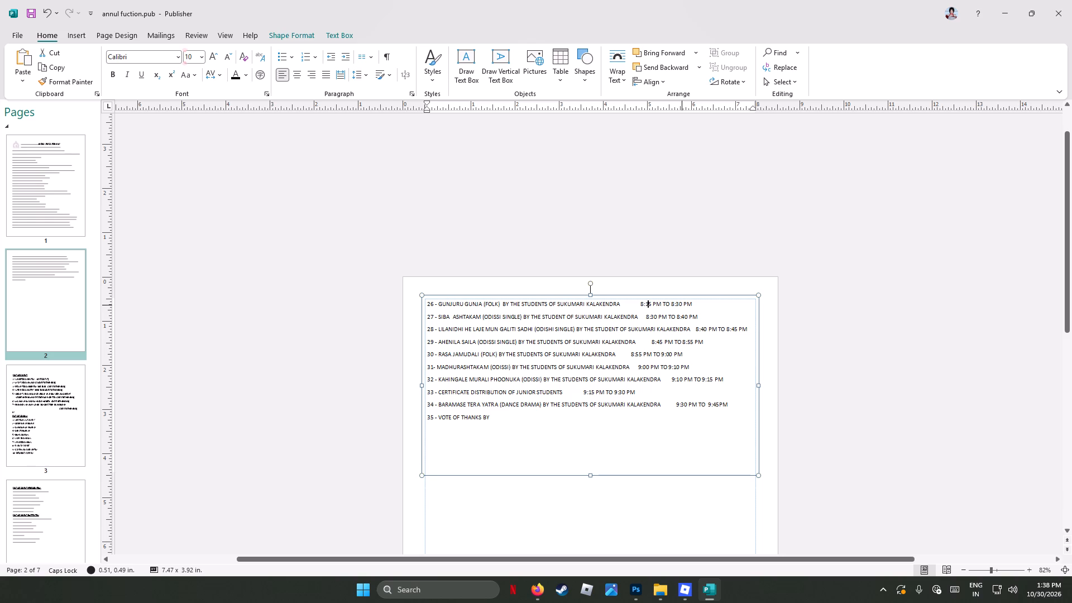
click(683, 305)
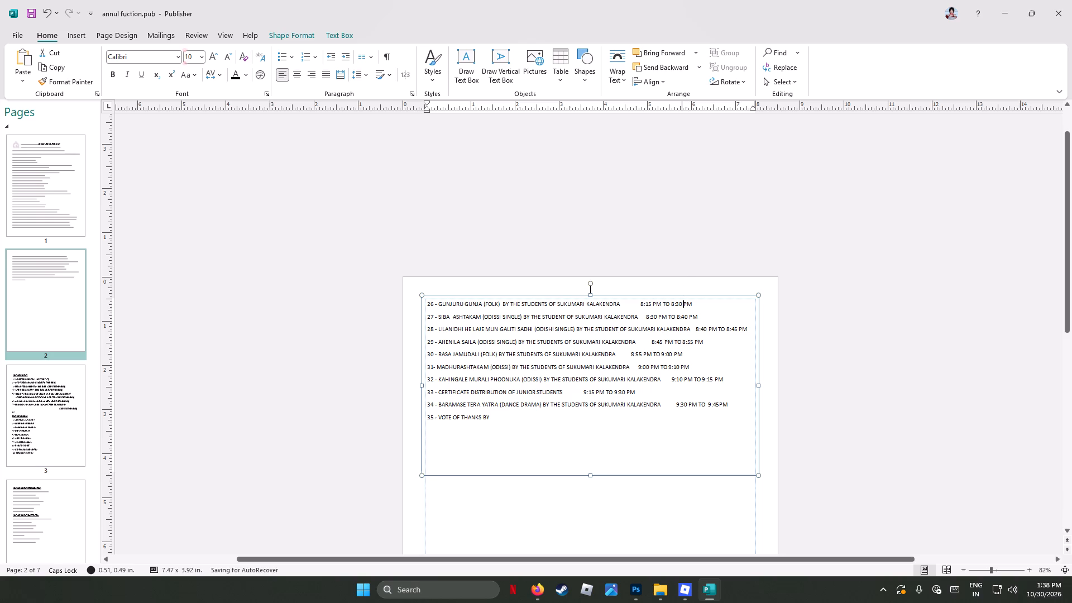
click(682, 303)
key(BackSpace)
key(BackSpace)
text(20)
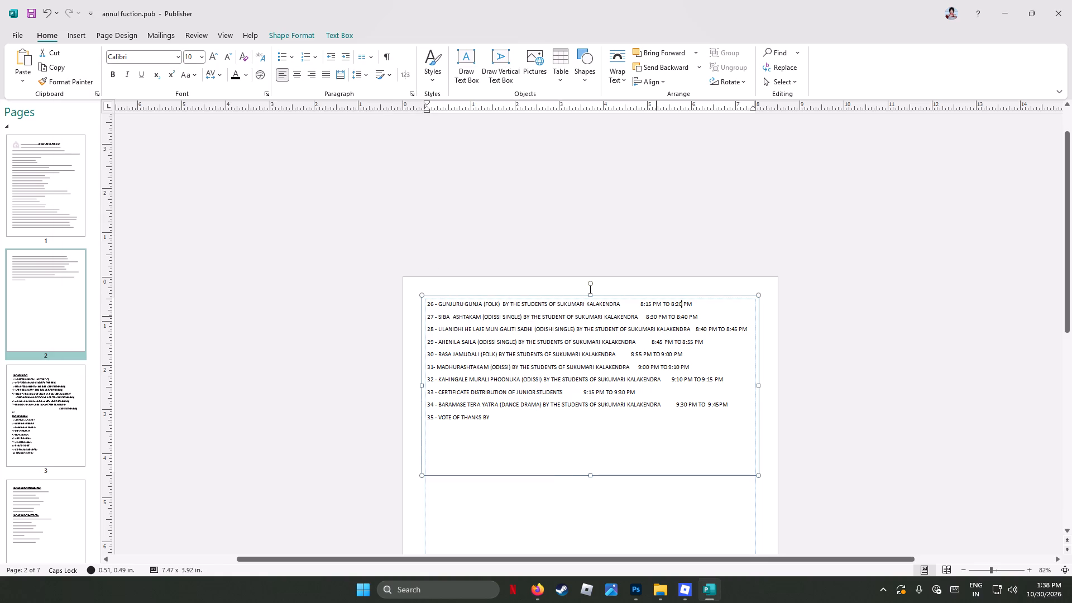
Set the SIBA ASHTAKAM time slot on page 2 to 8:20 PM TO 8:30 PM.
click(655, 317)
click(653, 317)
key(BackSpace)
key(2)
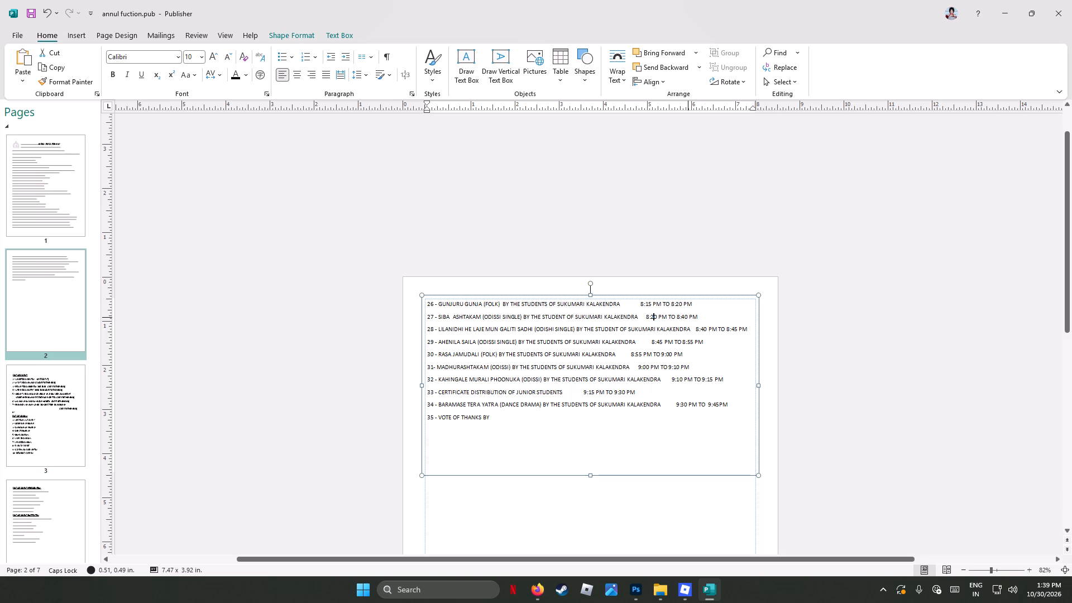
click(688, 317)
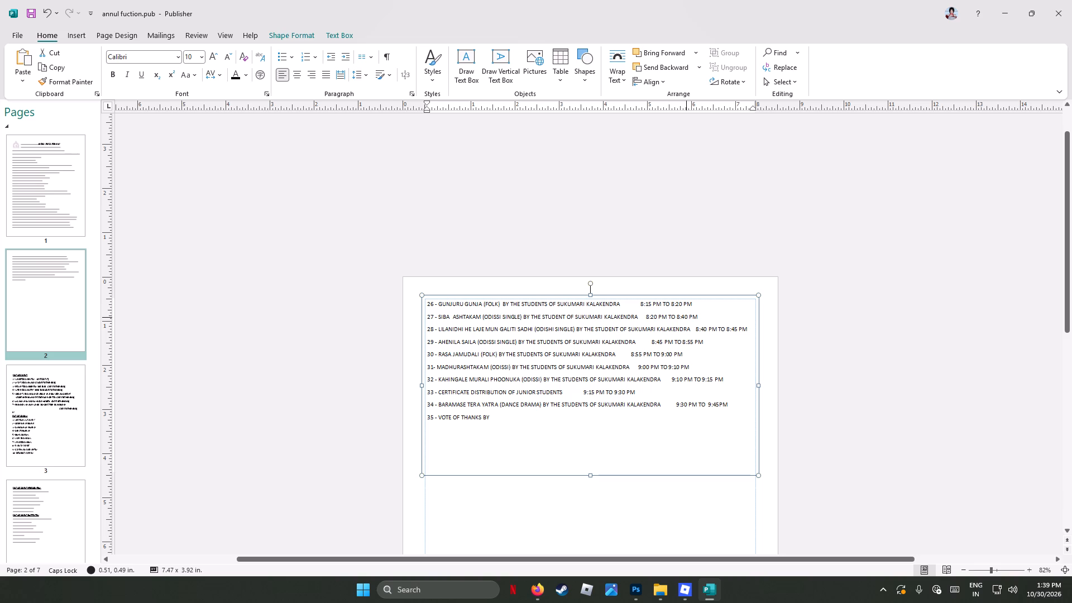
click(686, 317)
click(685, 317)
key(BackSpace)
key(3)
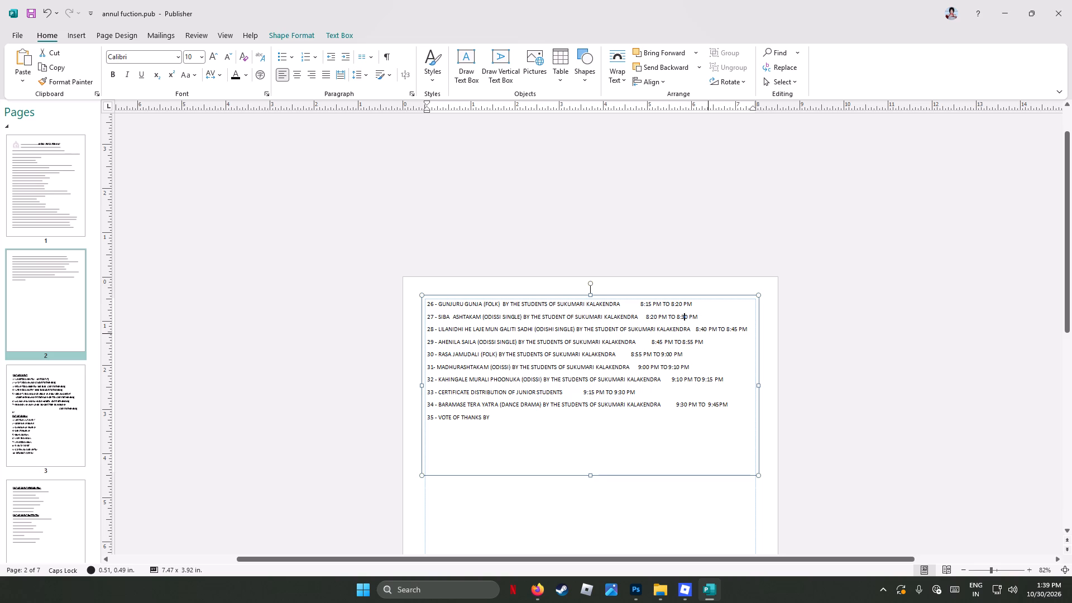
Set the LILANIDHI HE LAJE MUN GALITI SADHI time slot on page 2 to 8:30 PM TO 8:35 PM.
click(705, 331)
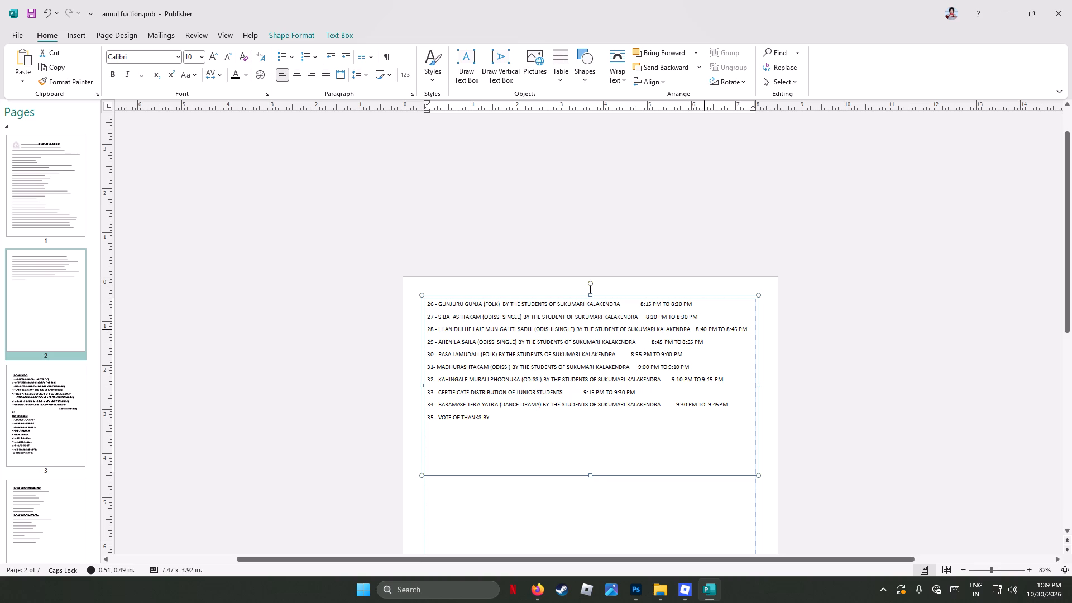
click(704, 329)
key(BackSpace)
key(3)
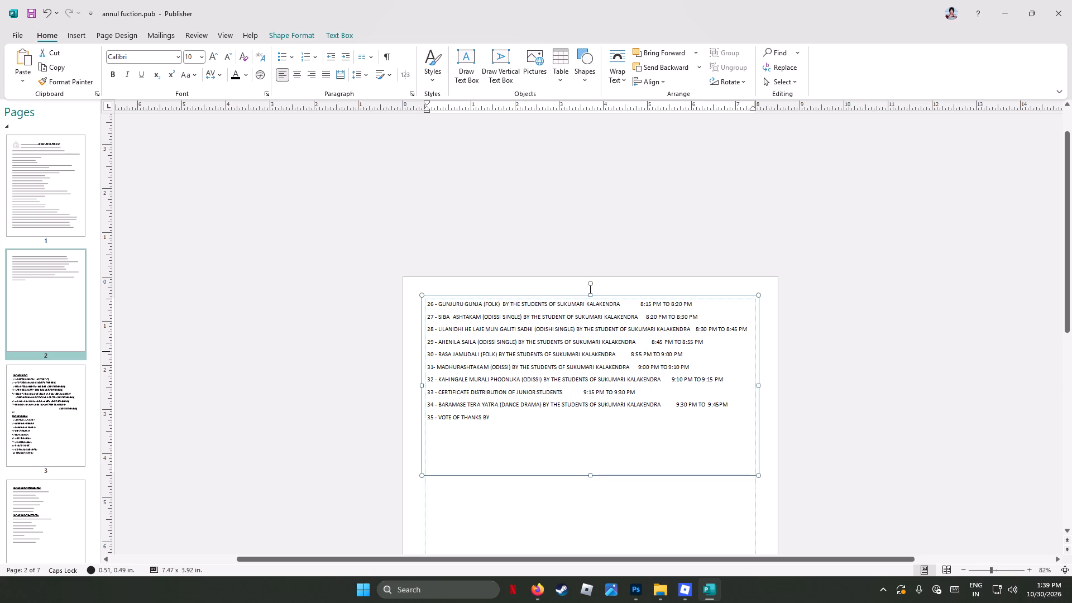
click(739, 329)
click(738, 329)
key(BackSpace)
key(BackSpace)
text(35)
click(660, 342)
key(BackSpace)
key(3)
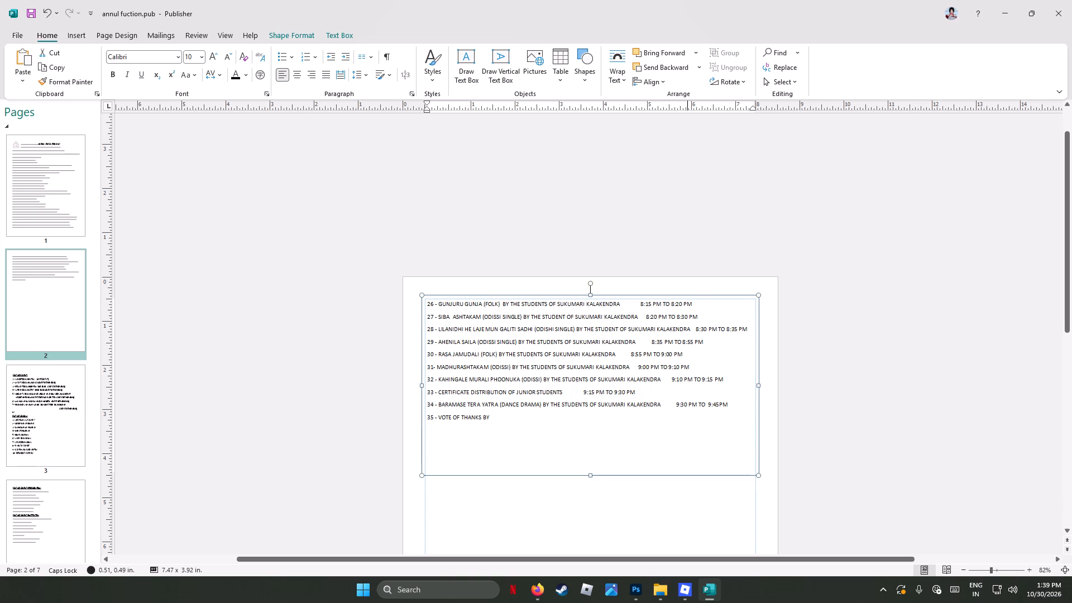
click(691, 340)
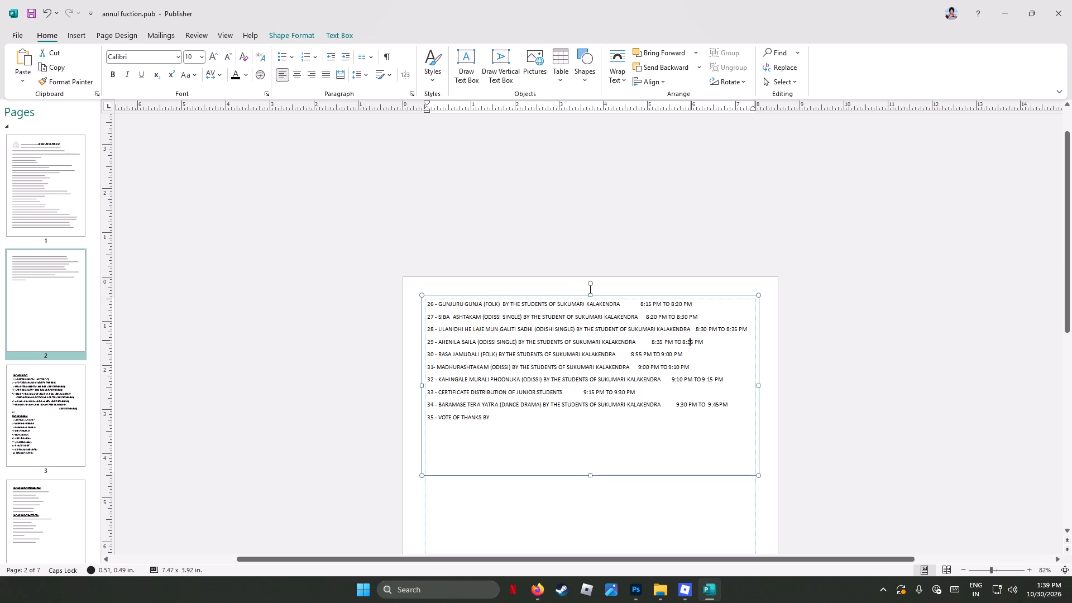
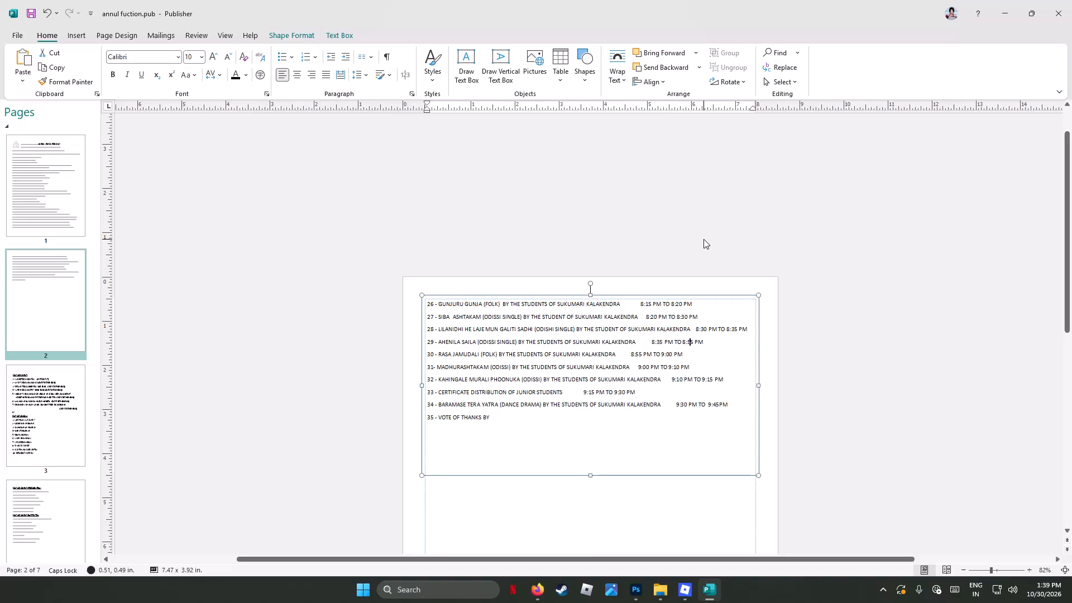
key(BackSpace)
key(4)
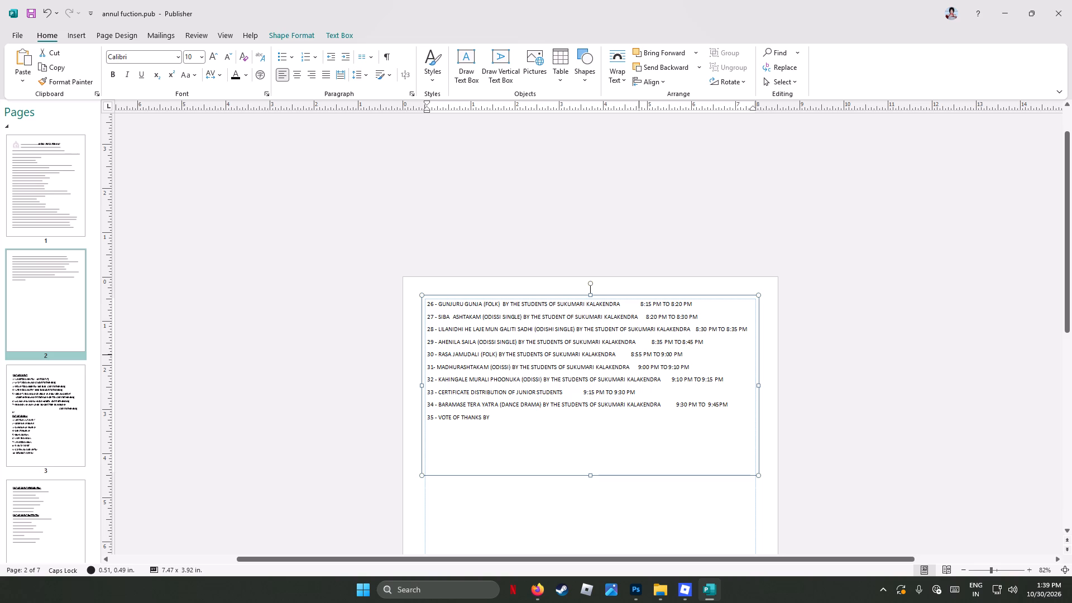
Set the RASA JAMUDALI time slot on page 2 to 8:45 PM TO 8:55 PM.
click(639, 355)
key(BackSpace)
key(4)
click(672, 355)
click(672, 355)
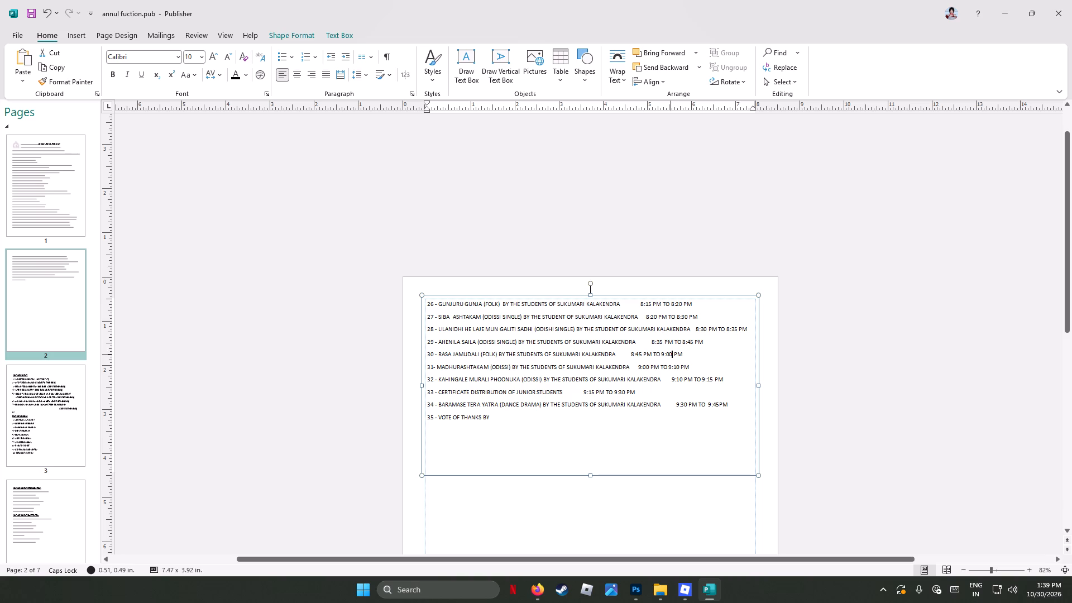
click(664, 352)
key(BackSpace)
key(8)
click(671, 356)
key(BackSpace)
key(BackSpace)
text(55)
Set the MADHURASHTAKAM time slot on page 2 to 8:55 PM TO 9:05 PM.
click(641, 366)
key(BackSpace)
key(8)
click(649, 367)
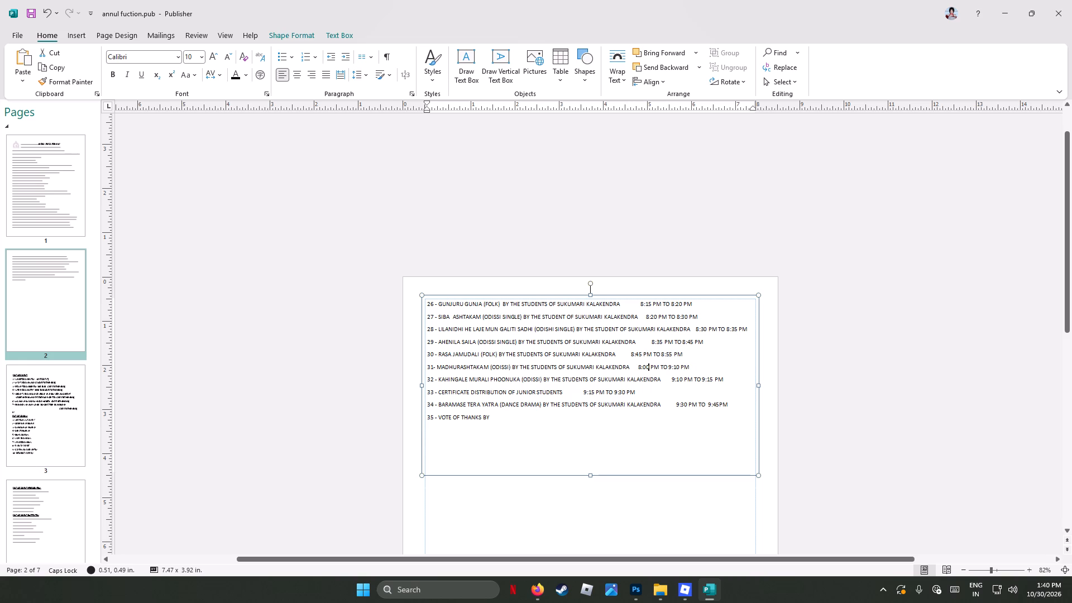
key(BackSpace)
key(BackSpace)
text(55)
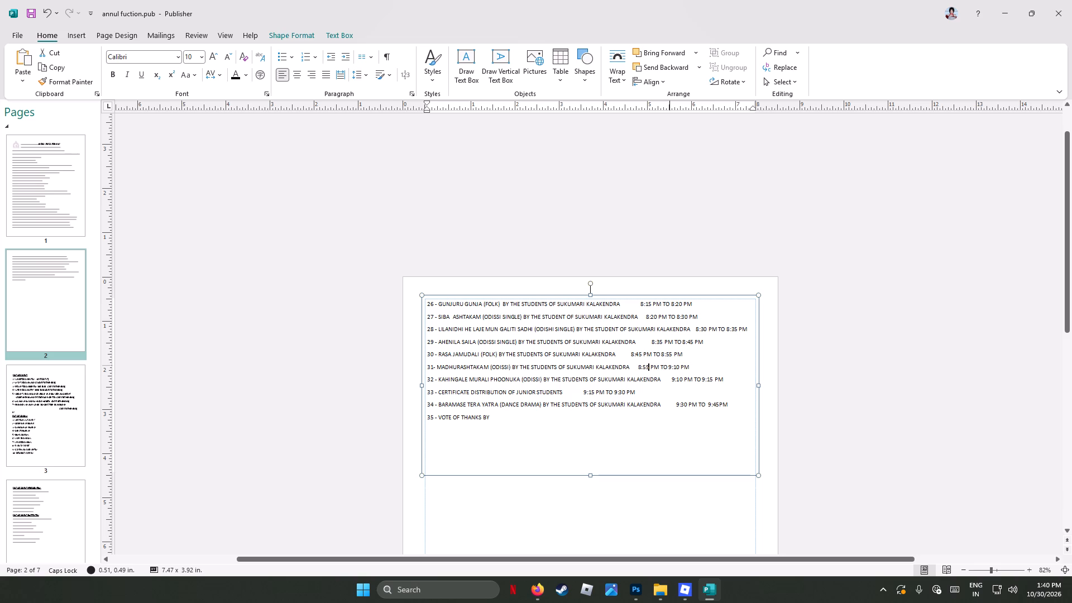
click(672, 366)
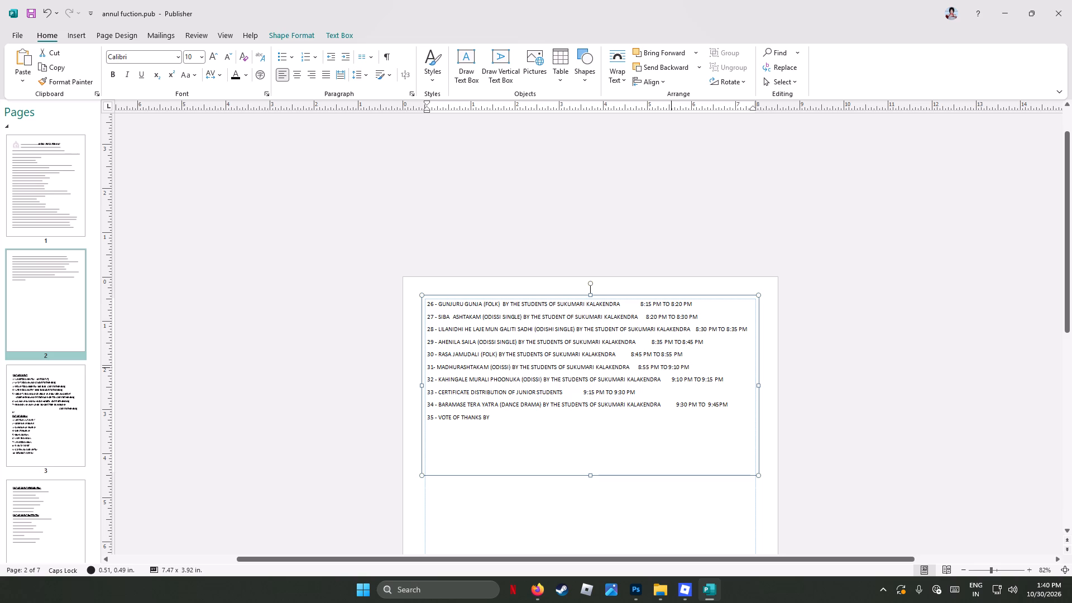
click(671, 367)
click(681, 368)
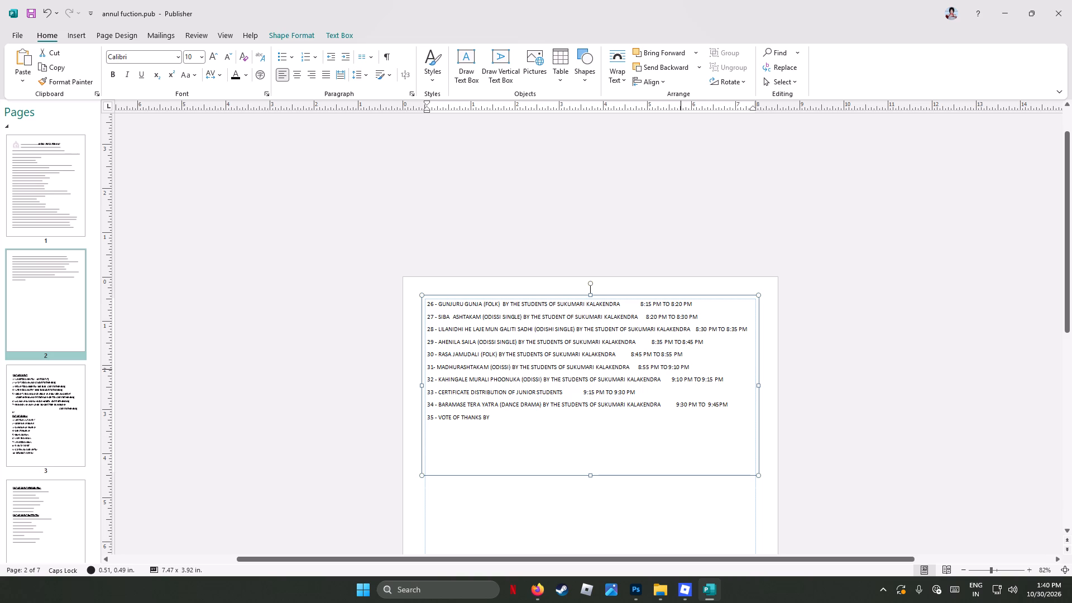
click(679, 368)
key(BackSpace)
key(BackSpace)
text(05)
Review the agenda entries and time slots on page 1 down to the last entry.
click(71, 191)
scroll(512, 392, up, 1)
scroll(512, 392, down, 3)
scroll(512, 392, up, 1)
scroll(512, 392, down, 2)
scroll(512, 392, up, 8)
scroll(512, 392, down, 2)
scroll(512, 392, up, 3)
scroll(512, 392, down, 2)
drag(1071, 276, 1071, 295)
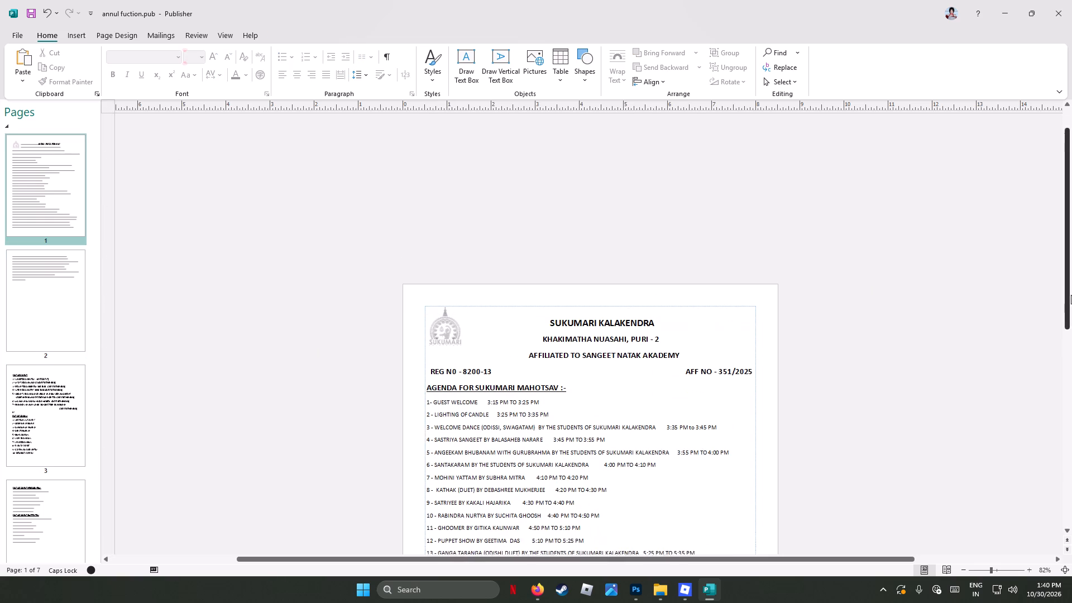
drag(1071, 295, 1056, 424)
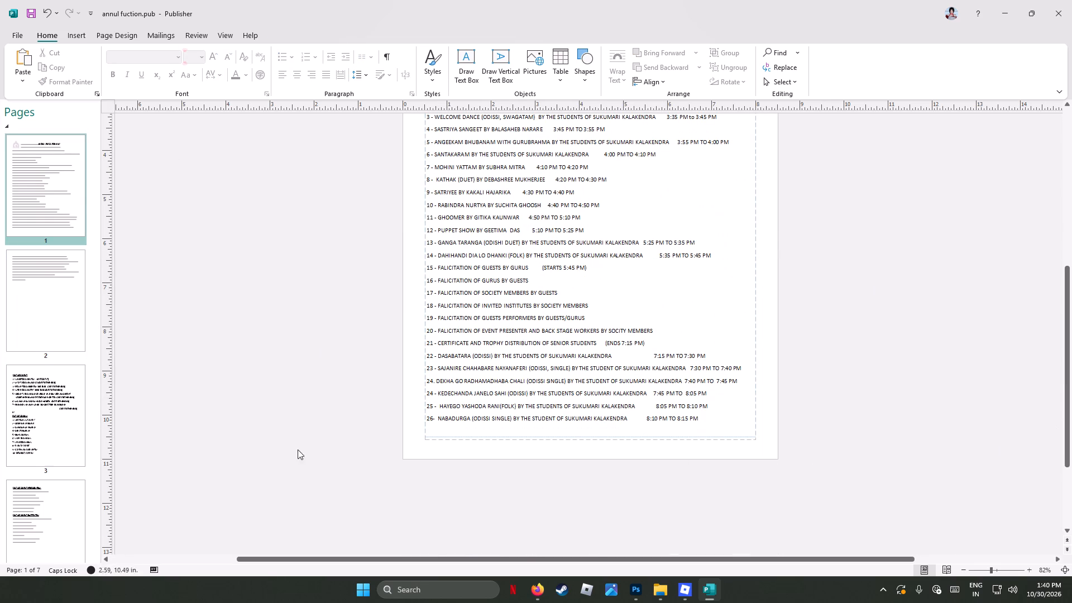
click(39, 319)
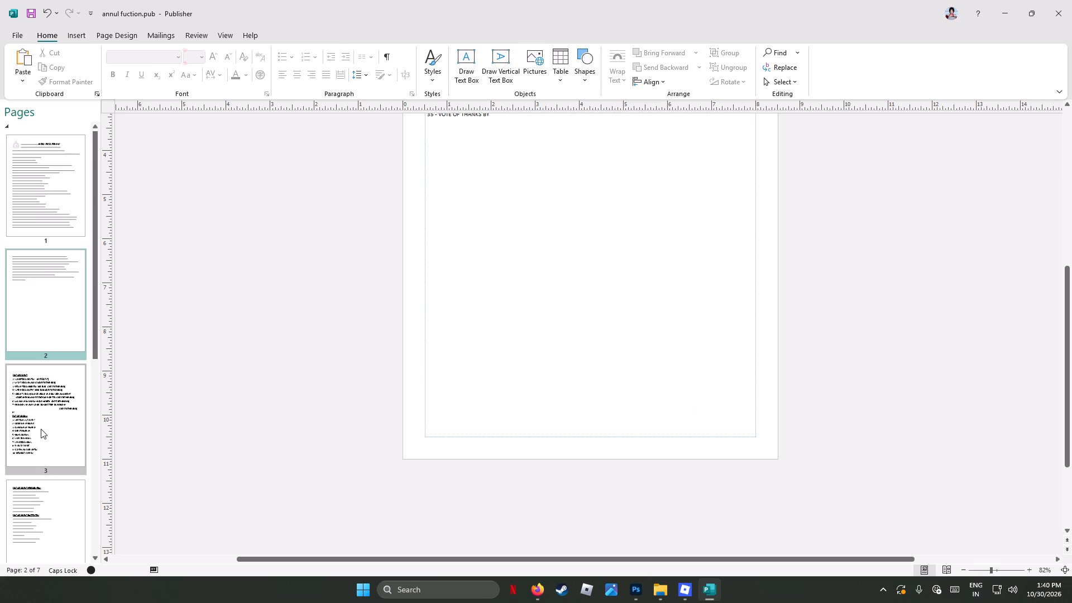
click(62, 304)
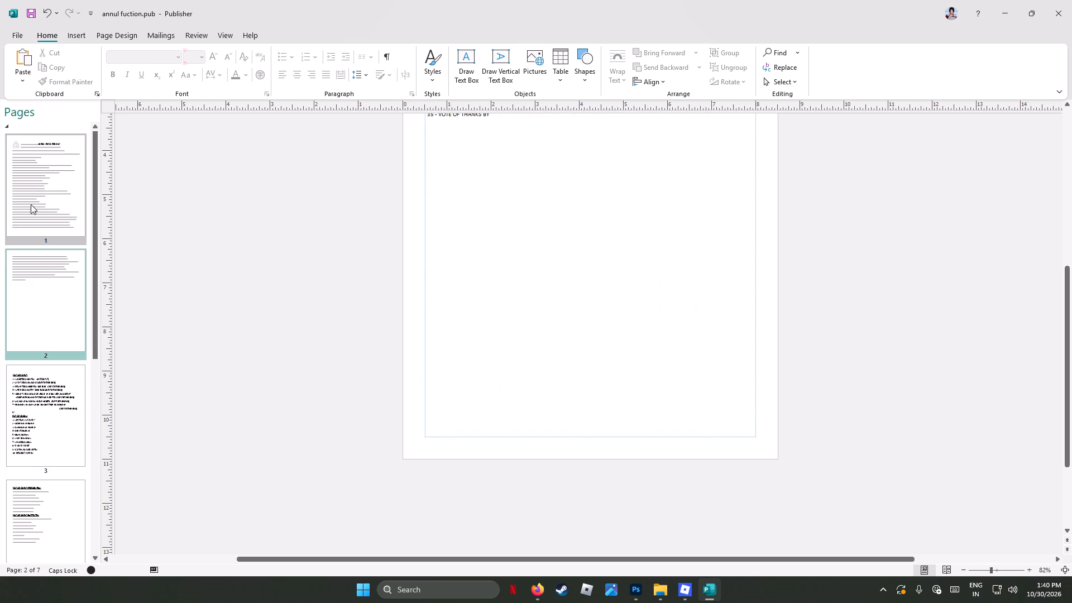
click(33, 193)
click(48, 304)
scroll(425, 269, up, 4)
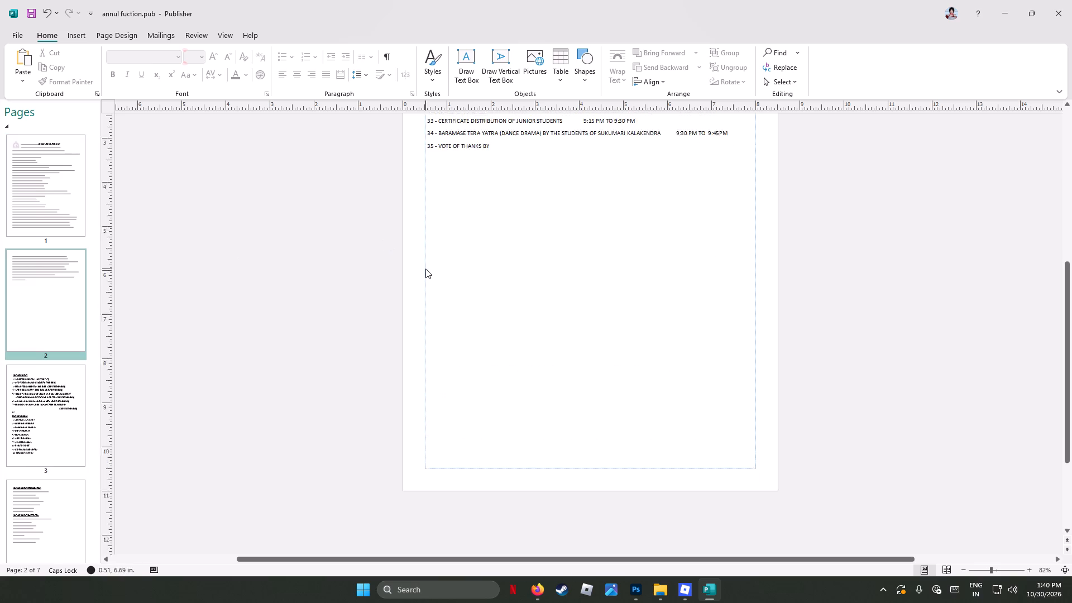
scroll(425, 269, up, 3)
scroll(426, 270, down, 2)
scroll(426, 270, up, 2)
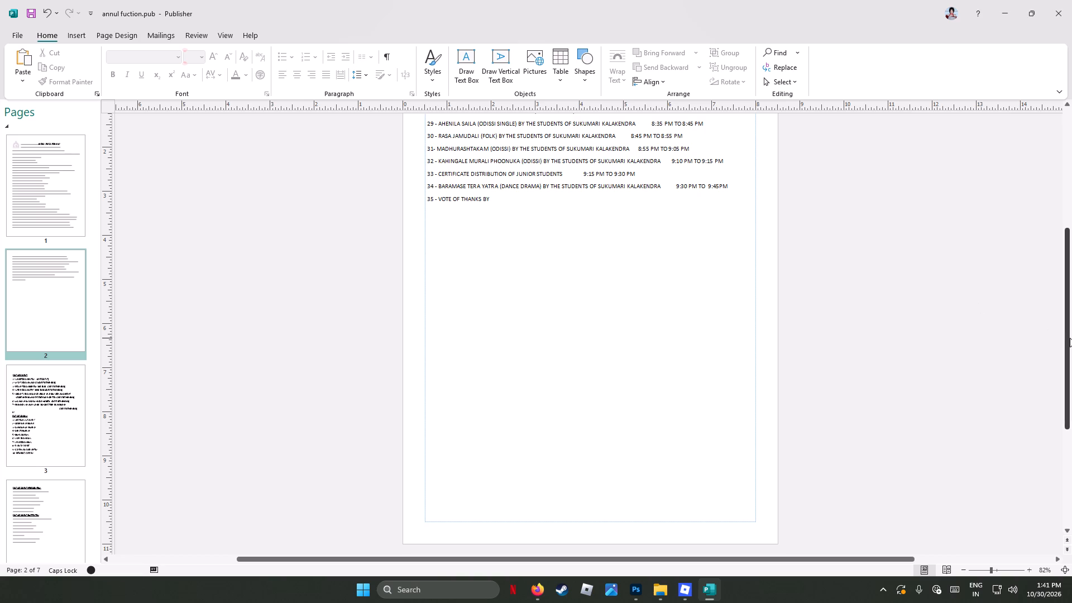
drag(1070, 338, 1069, 268)
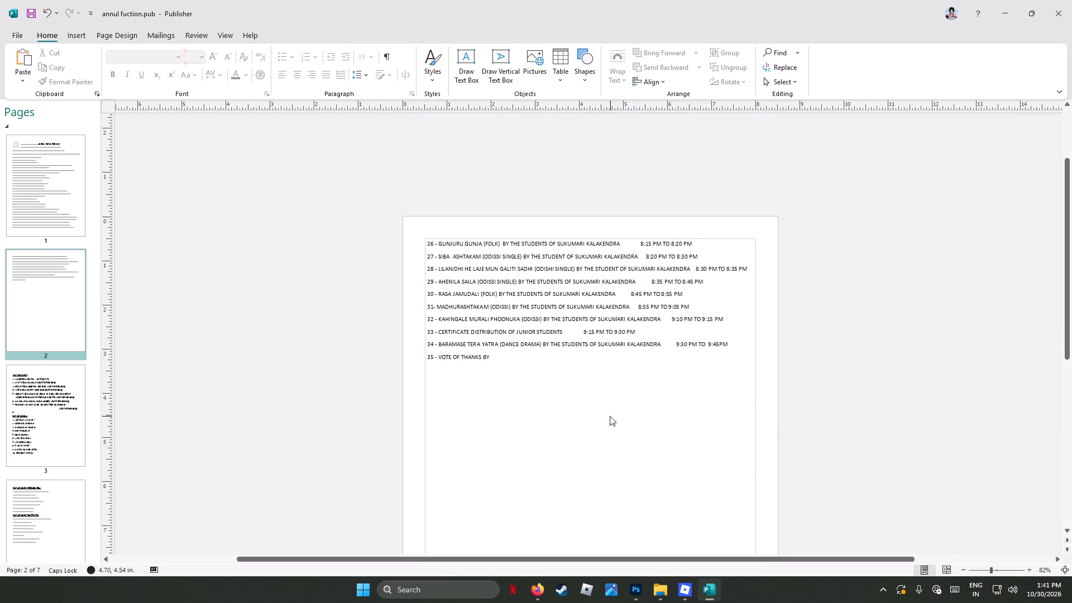
click(680, 319)
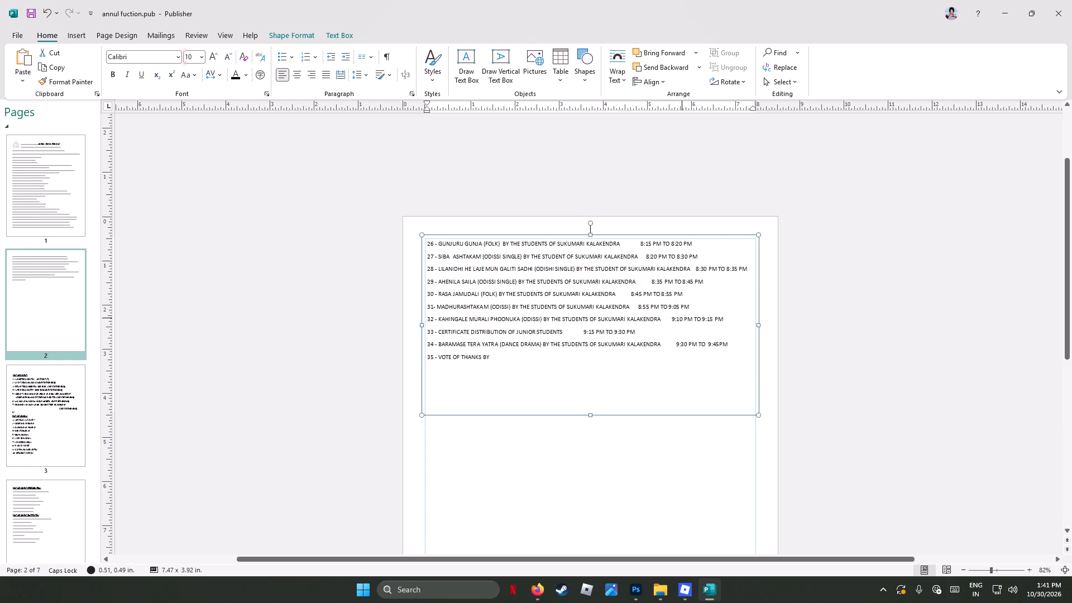
click(683, 319)
key(BackSpace)
key(BackSpace)
key(BackSpace)
text(05)
key(space)
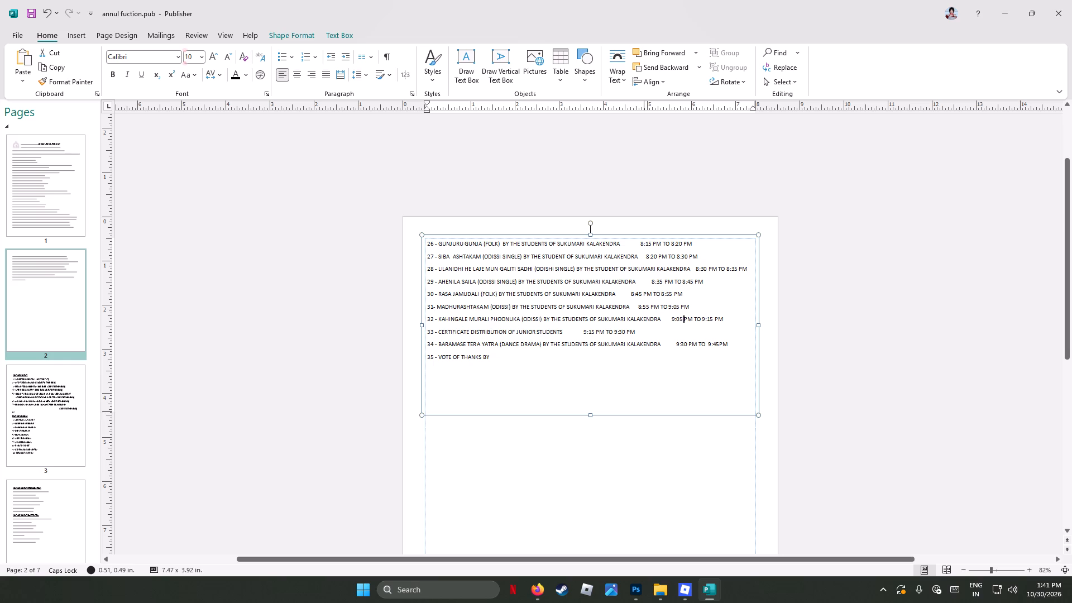
click(713, 320)
key(BackSpace)
key(BackSpace)
text(10)
Set the start time of the CERTIFICATE DISTRIBUTION OF JUNIOR STUDENTS slot on page 2 to 9:10 PM.
click(594, 334)
key(BackSpace)
key(0)
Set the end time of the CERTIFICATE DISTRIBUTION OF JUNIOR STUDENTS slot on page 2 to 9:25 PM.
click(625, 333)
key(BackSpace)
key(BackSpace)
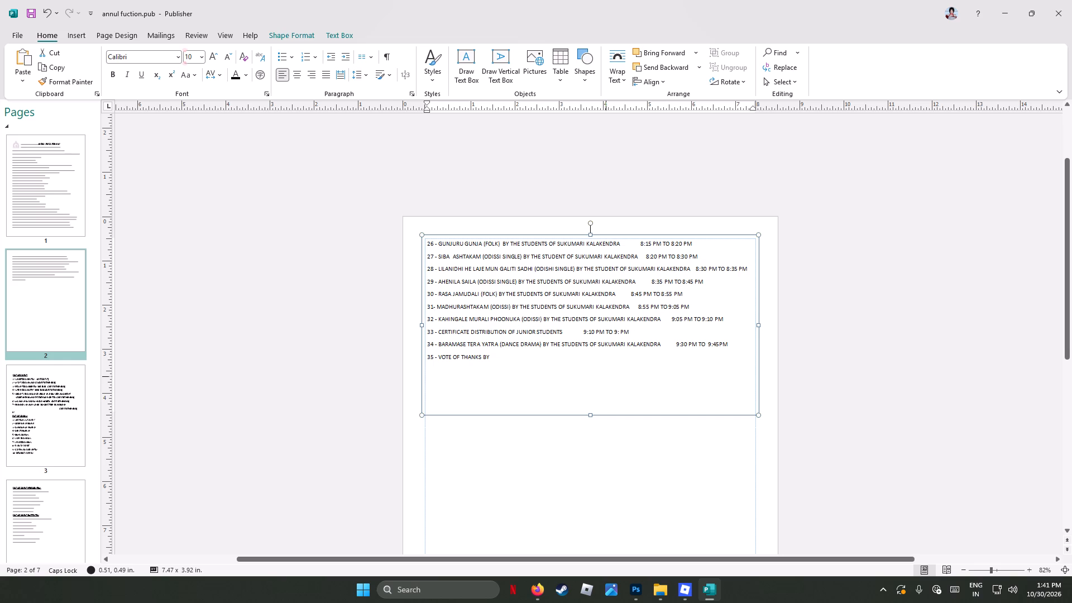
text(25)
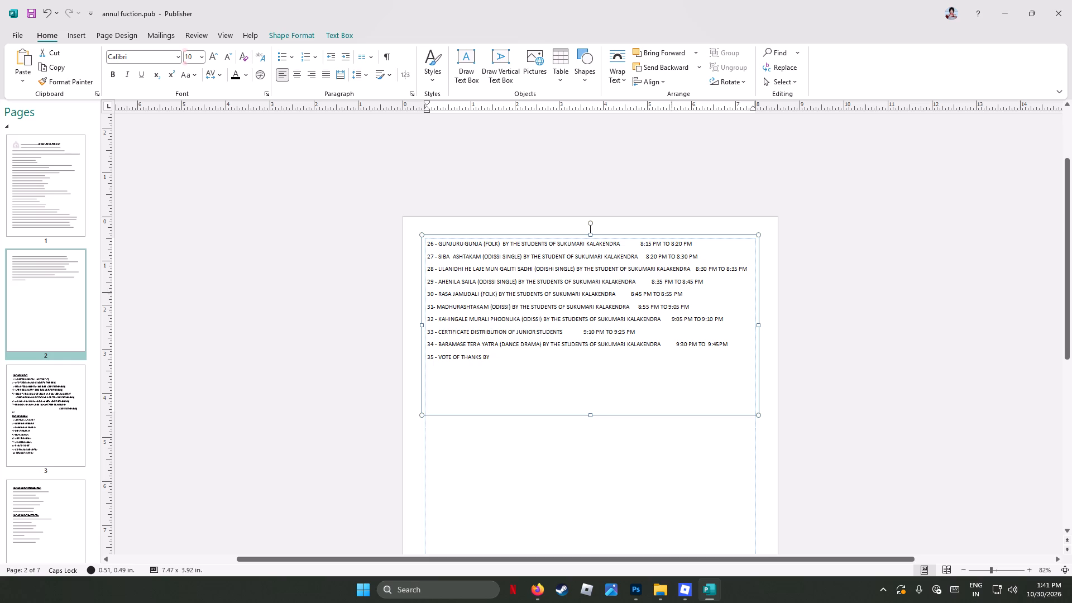
Set the end time of the RASA JAMUDALI slot on page 2 to 8:50 PM.
click(672, 293)
key(BackSpace)
key(0)
Set the MADHURASHTAKAM time slot on page 2 to 8:50 PM TO 9:00 PM.
click(649, 305)
key(BackSpace)
key(0)
click(679, 305)
key(BackSpace)
key(0)
click(683, 320)
click(683, 320)
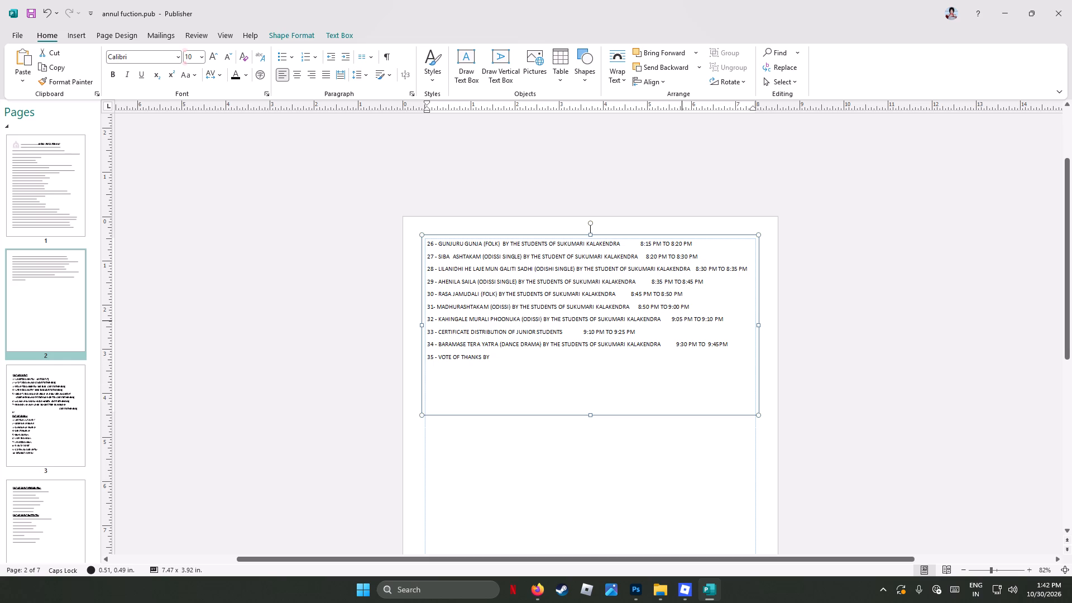
click(682, 320)
key(BackSpace)
key(0)
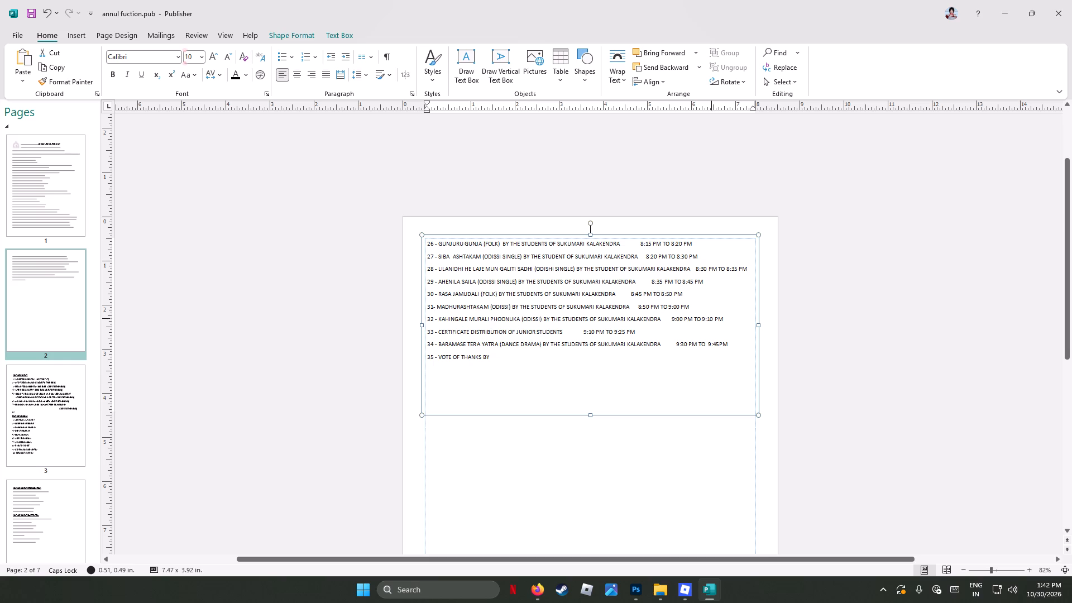
click(714, 319)
click(713, 319)
key(BackSpace)
key(BackSpace)
text(05)
Set the CERTIFICATE DISTRIBUTION OF JUNIOR STUDENTS time slot on page 2 to 9:05 PM TO 9:20 PM.
click(594, 331)
key(BackSpace)
key(BackSpace)
text(05)
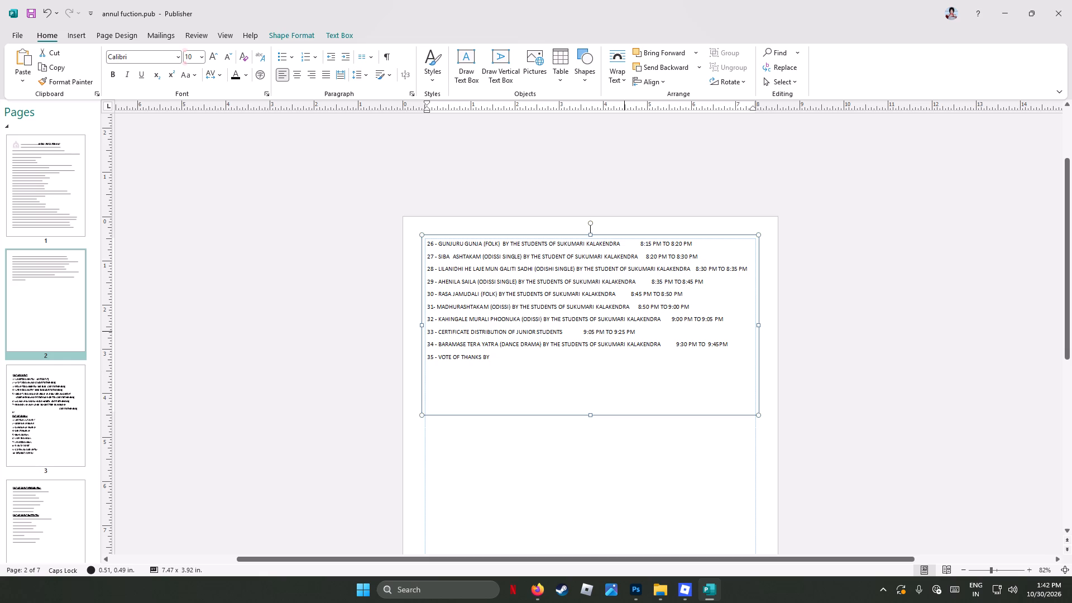
click(624, 331)
key(BackSpace)
key(0)
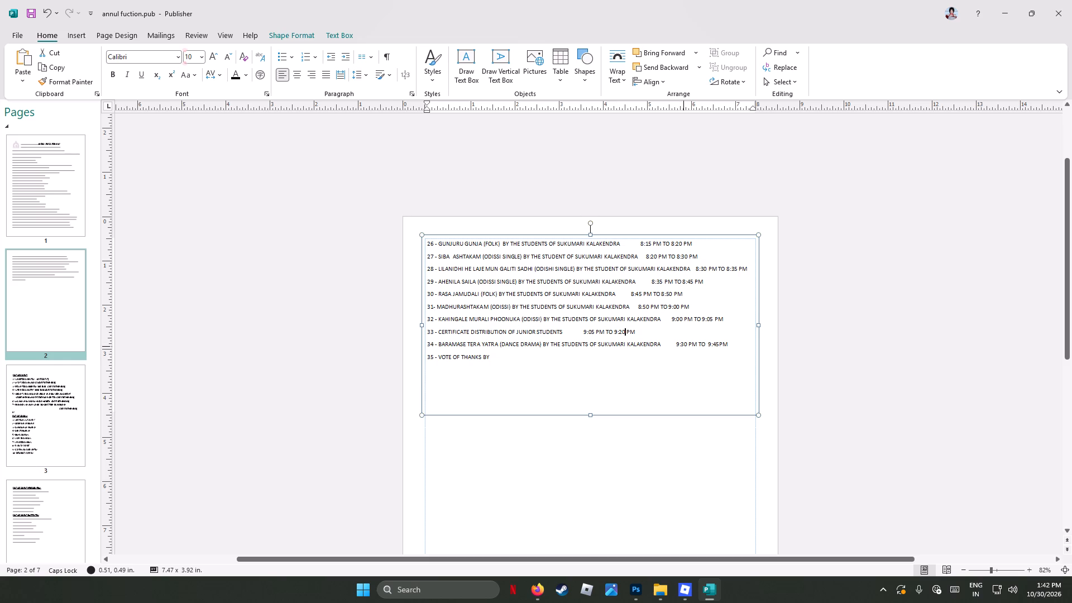
Set the BARAMASE TERA YATRA time slot on page 2 to 9:20 PM TO 9:35 PM.
click(685, 346)
key(BackSpace)
key(0)
key(BackSpace)
key(2)
click(716, 344)
key(BackSpace)
key(3)
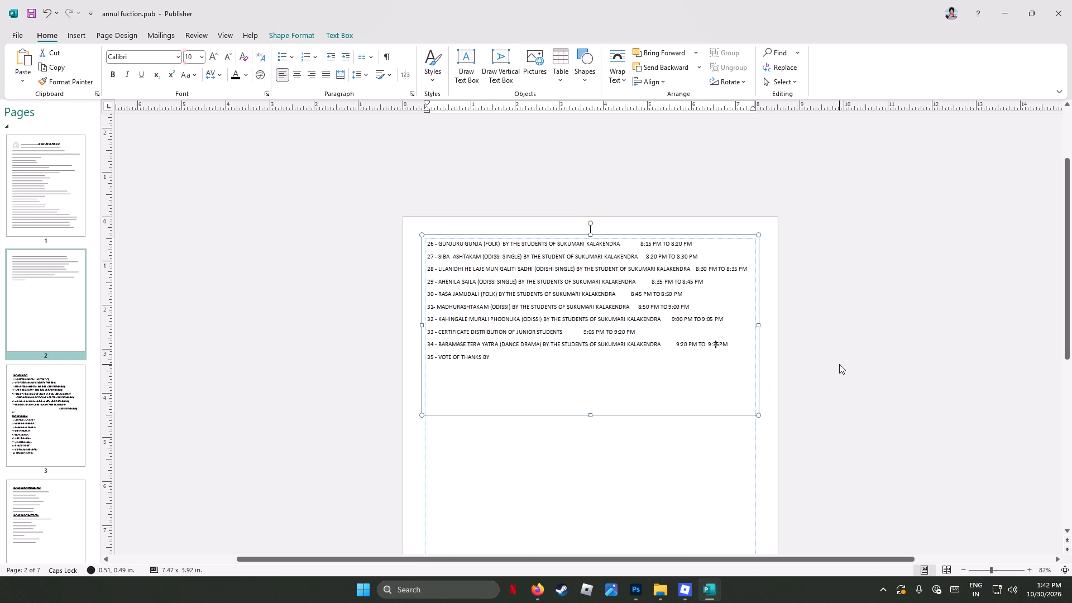
click(839, 364)
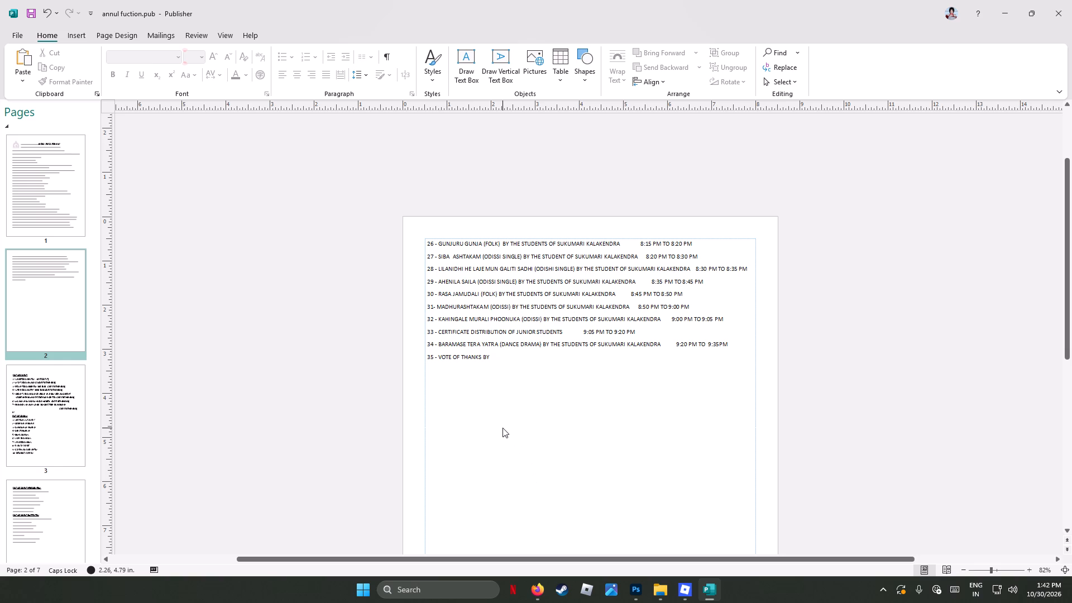
Save the updated annual function publication under its existing name.
scroll(502, 428, up, 1)
scroll(502, 428, down, 5)
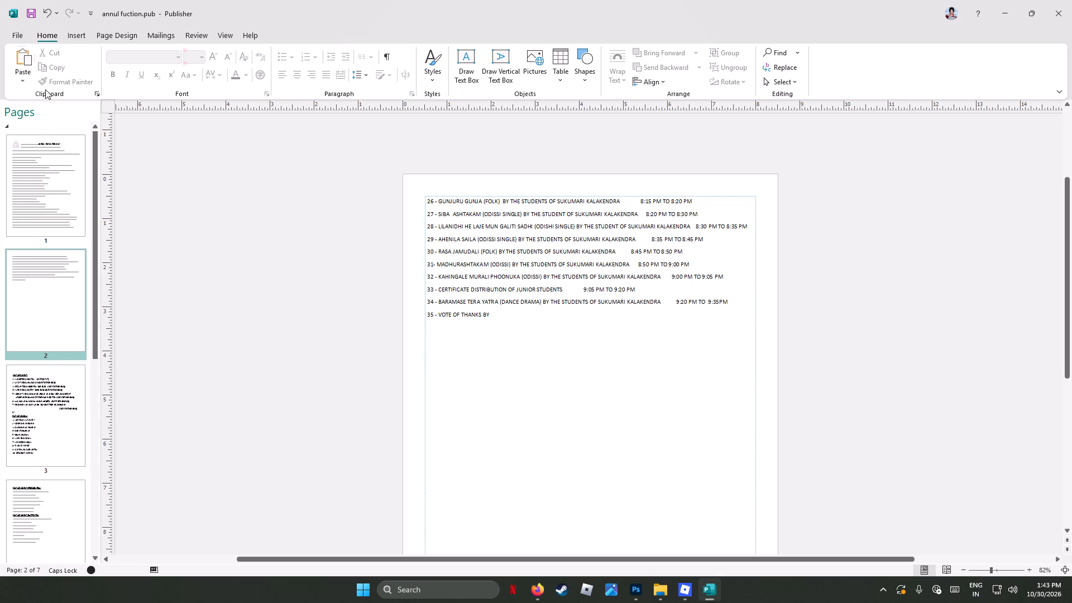
click(31, 9)
click(31, 9)
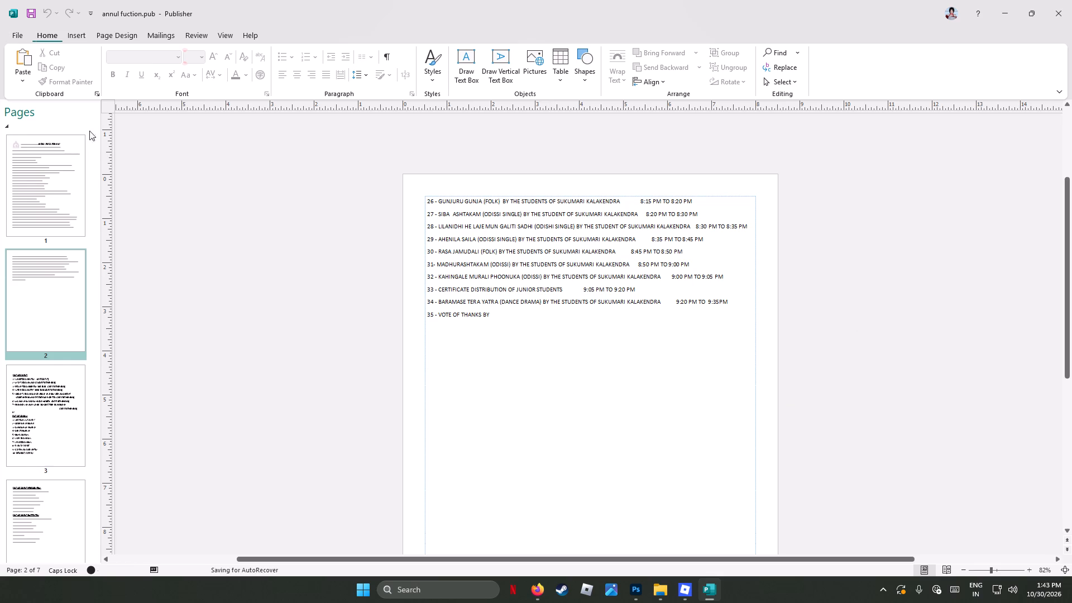
click(50, 199)
click(46, 285)
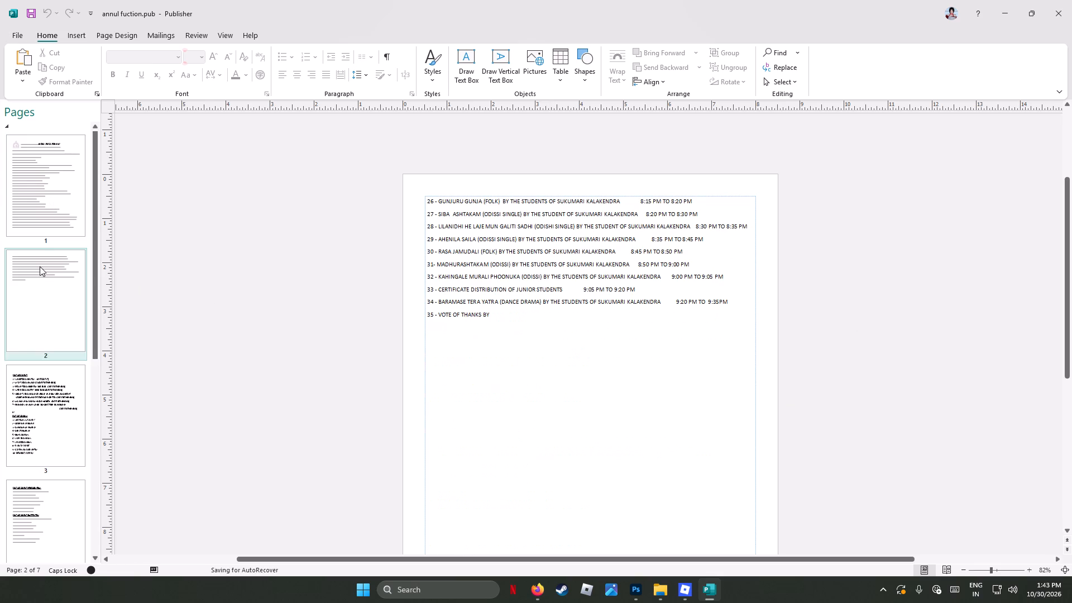
click(34, 10)
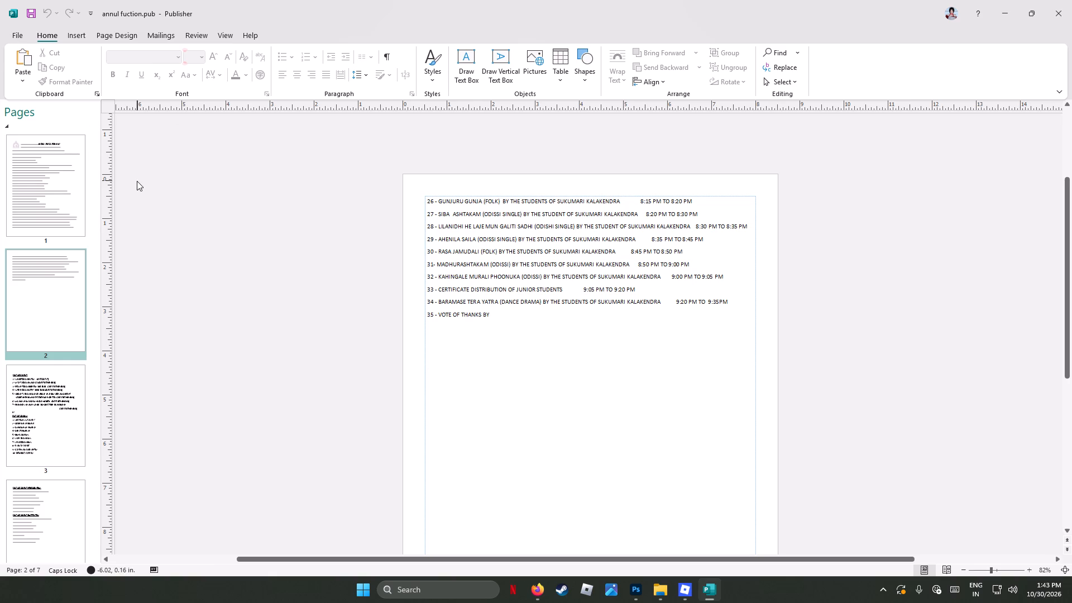
Save a PDF copy of the publication as "annul fuction AGENDA.pdf" in the ANNUL FUNCTION folder on the desktop.
click(20, 35)
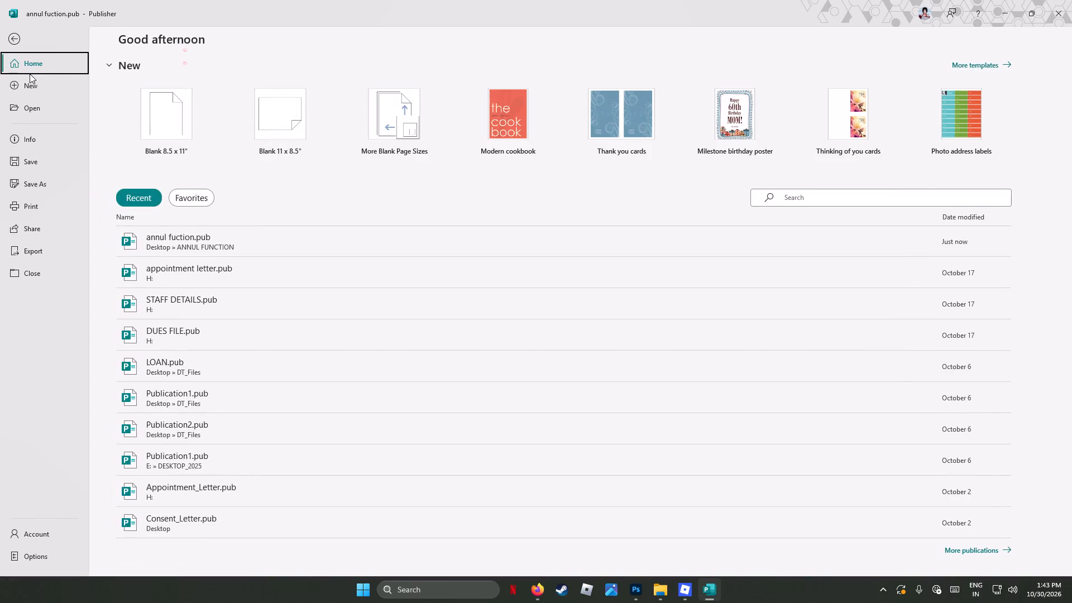
click(48, 183)
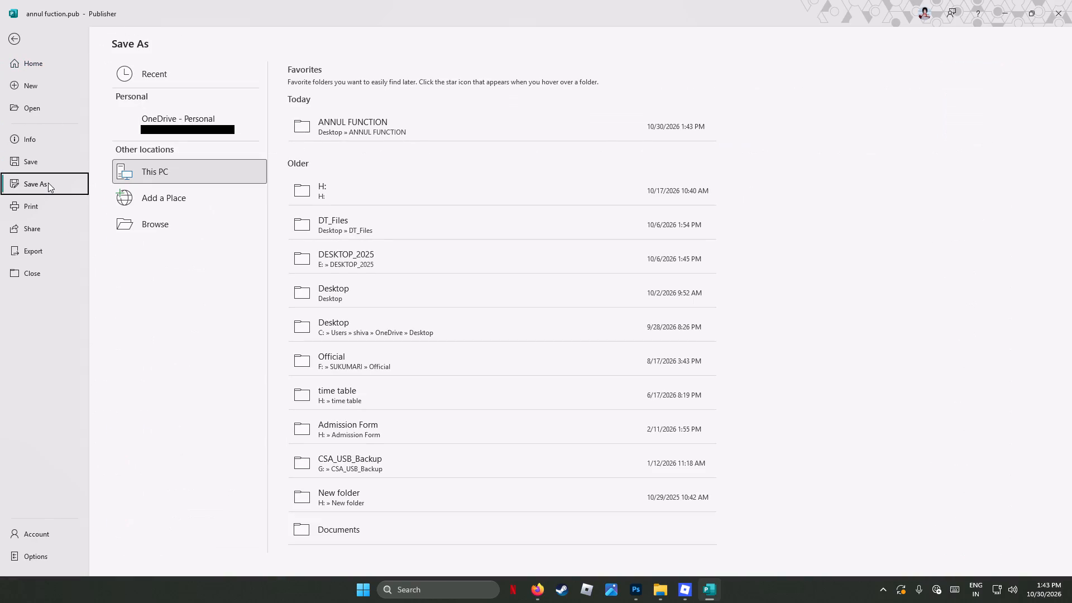
click(386, 135)
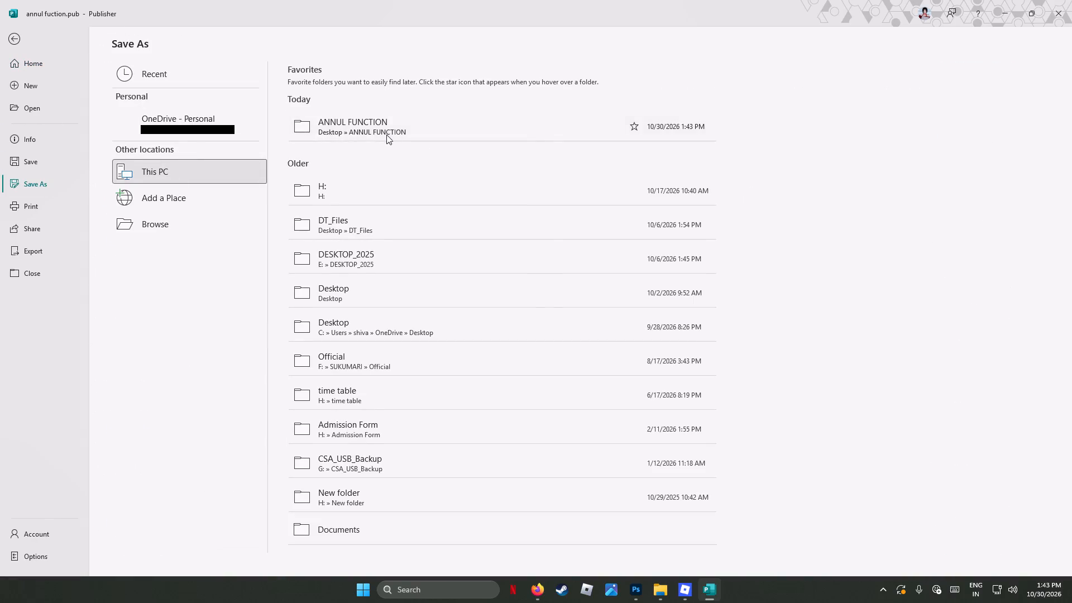
click(154, 236)
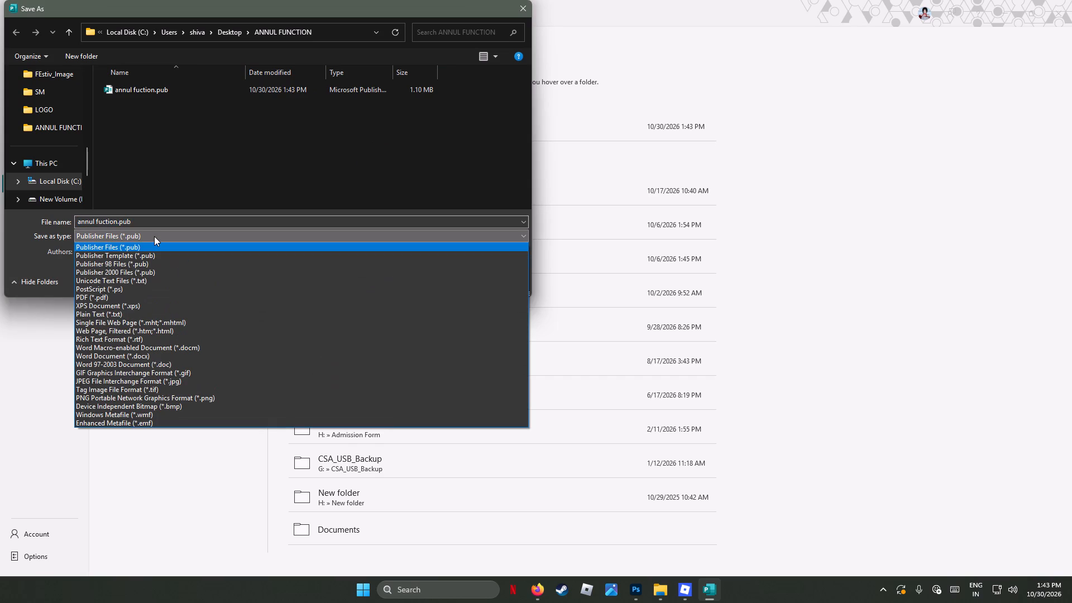
click(145, 296)
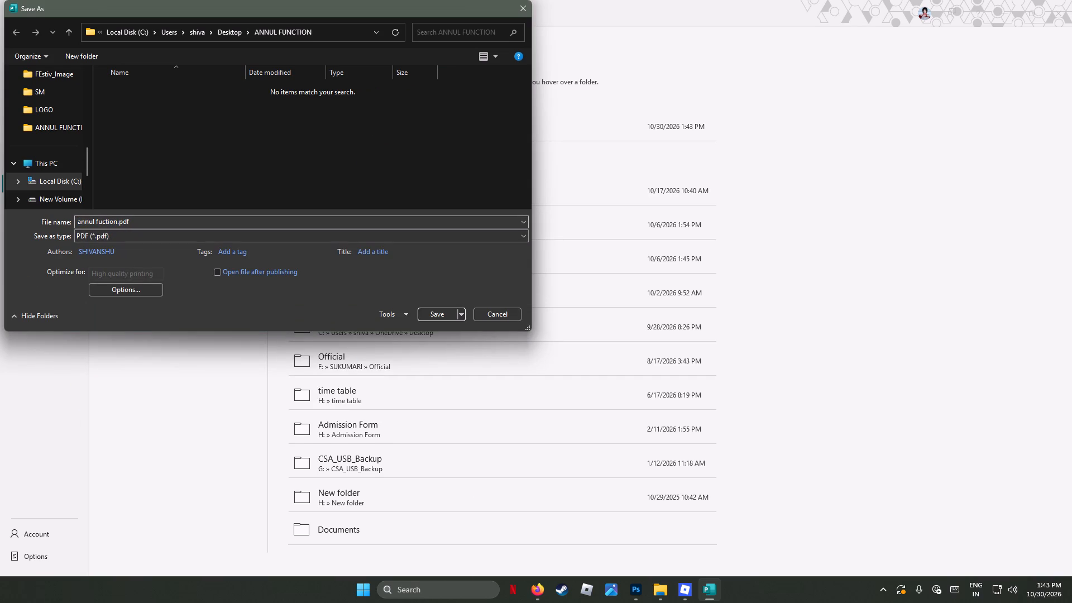
click(119, 222)
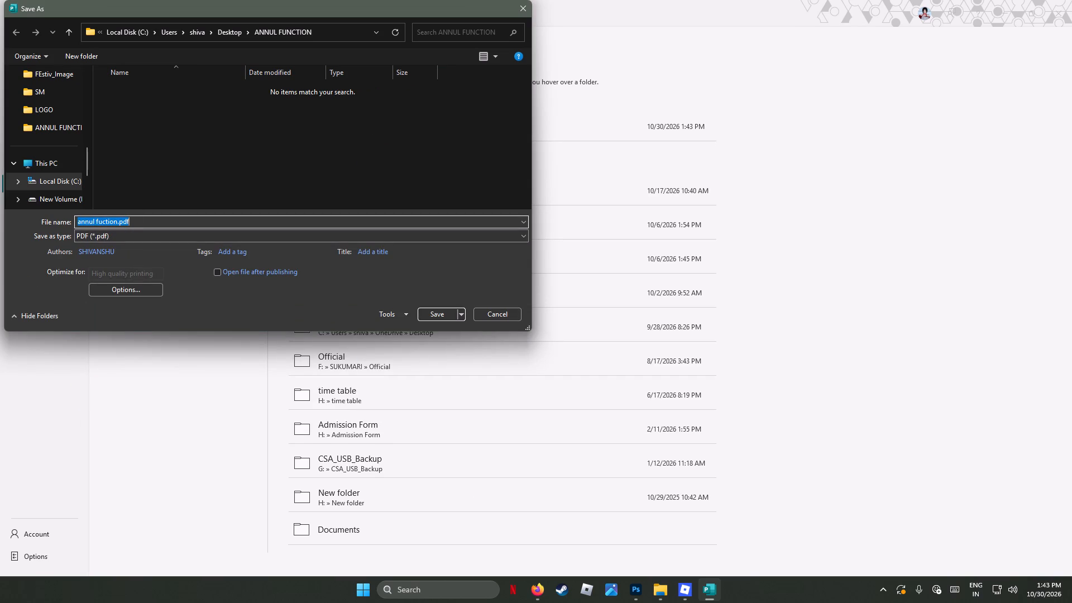
click(117, 223)
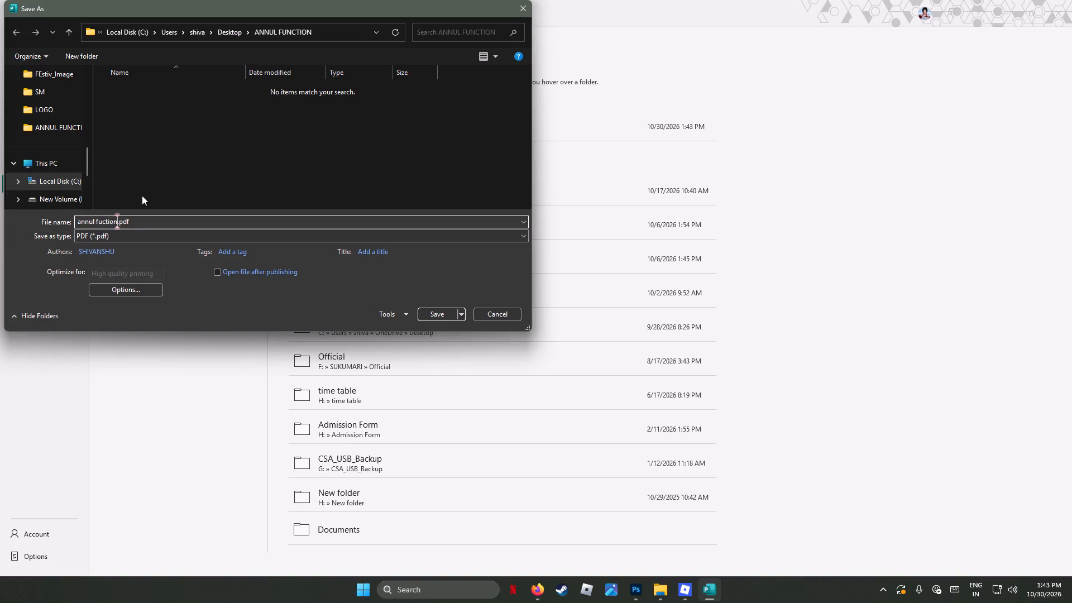
key(space)
text(AGENDA)
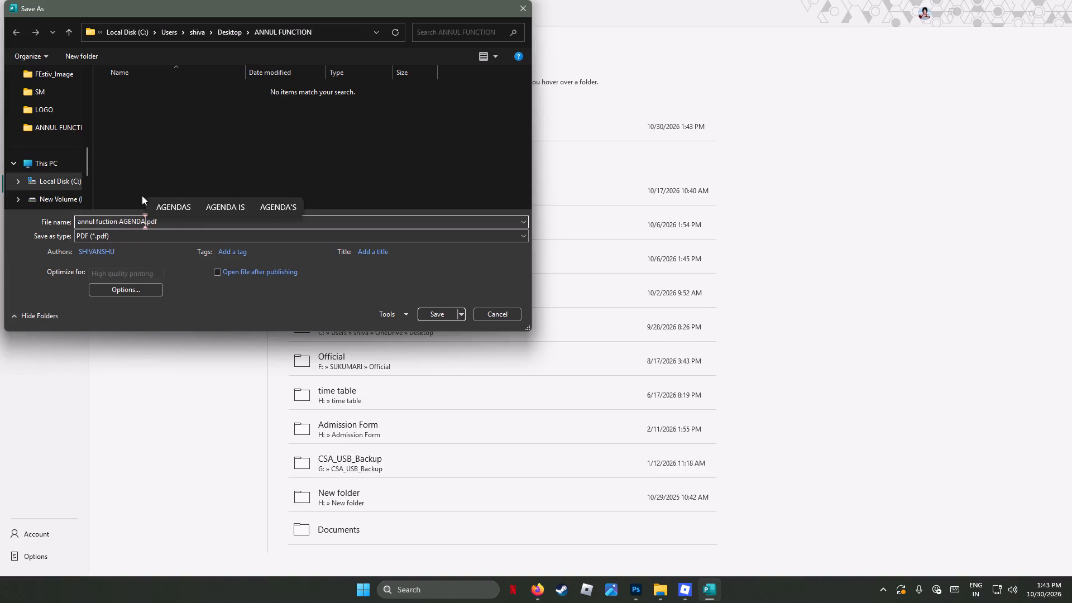
click(432, 318)
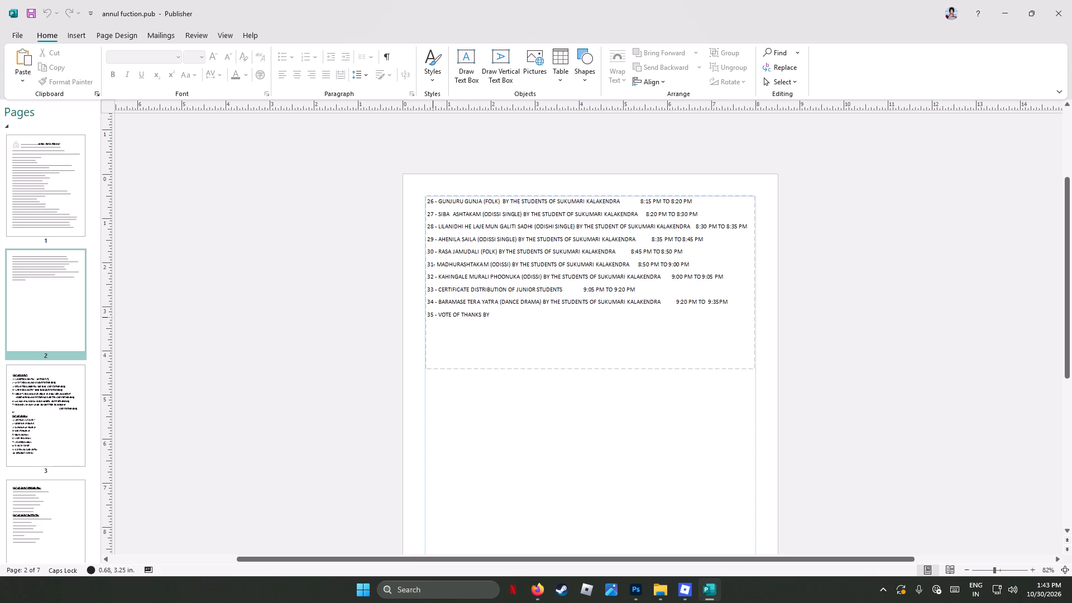
Open the exported annul fuction AGENDA.pdf from the ANNUL FUNCTION folder on the desktop.
click(1001, 11)
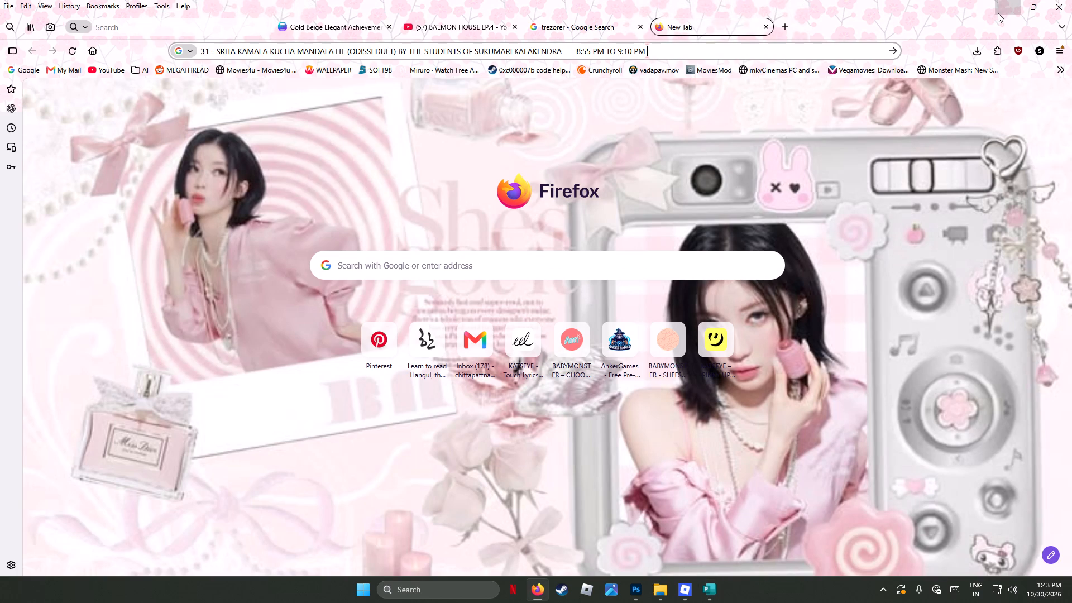
click(1007, 6)
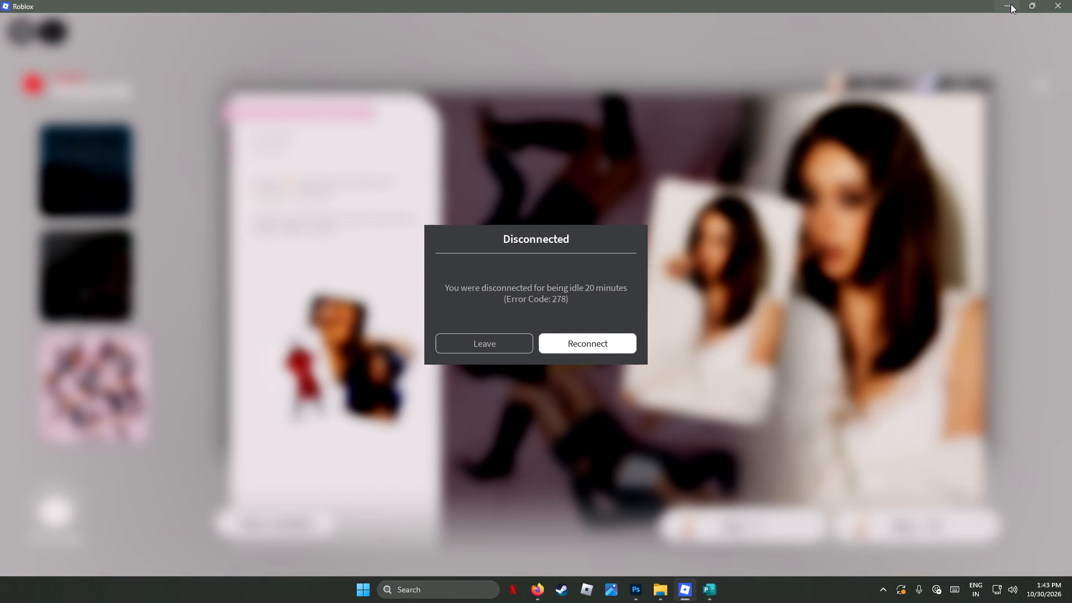
click(1011, 4)
click(837, 136)
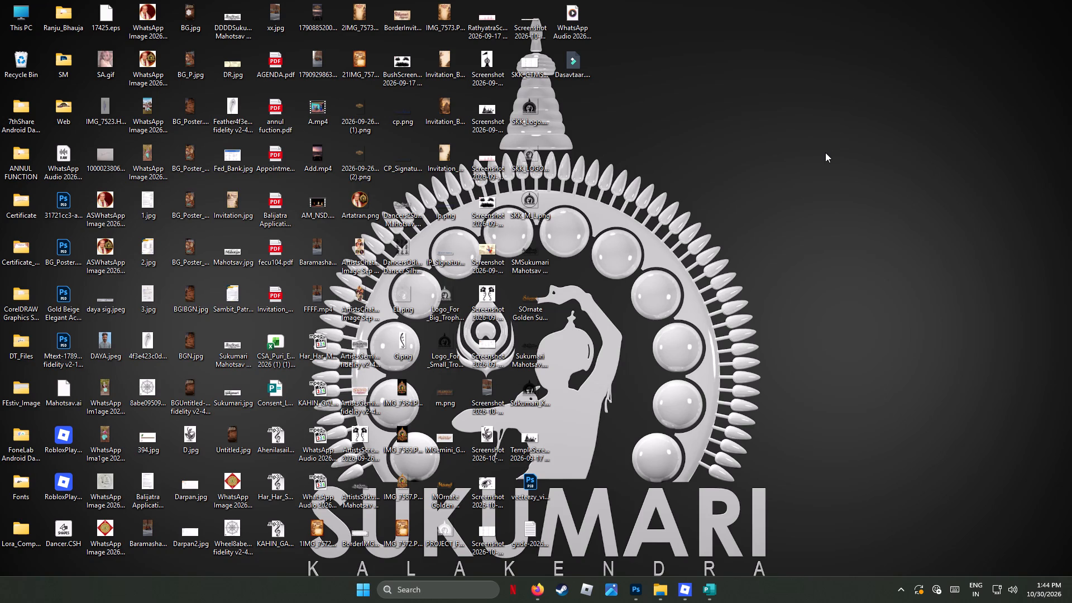
double_click(17, 158)
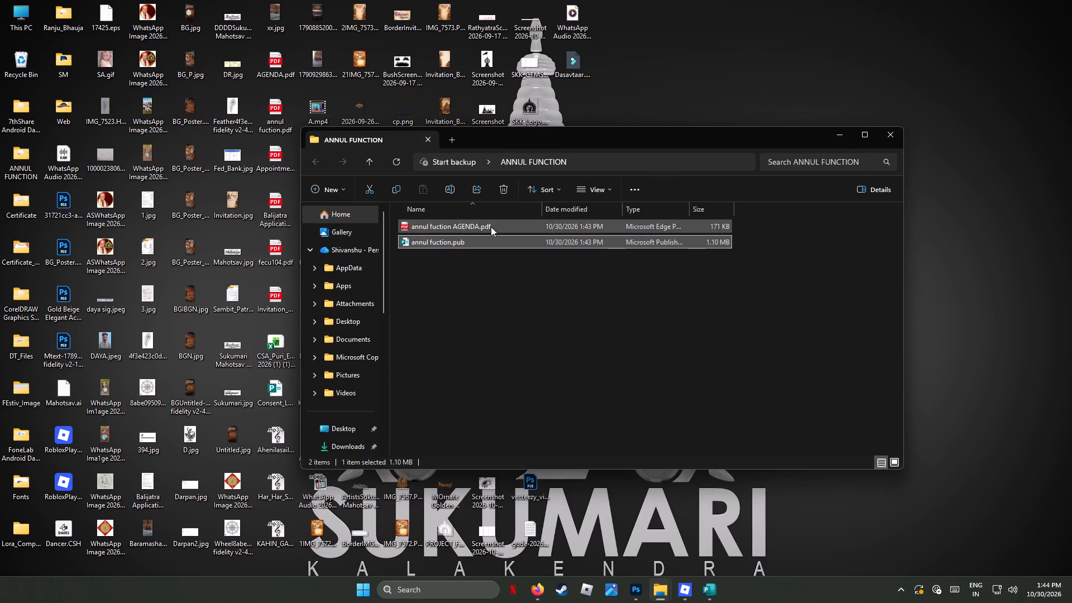
double_click(491, 227)
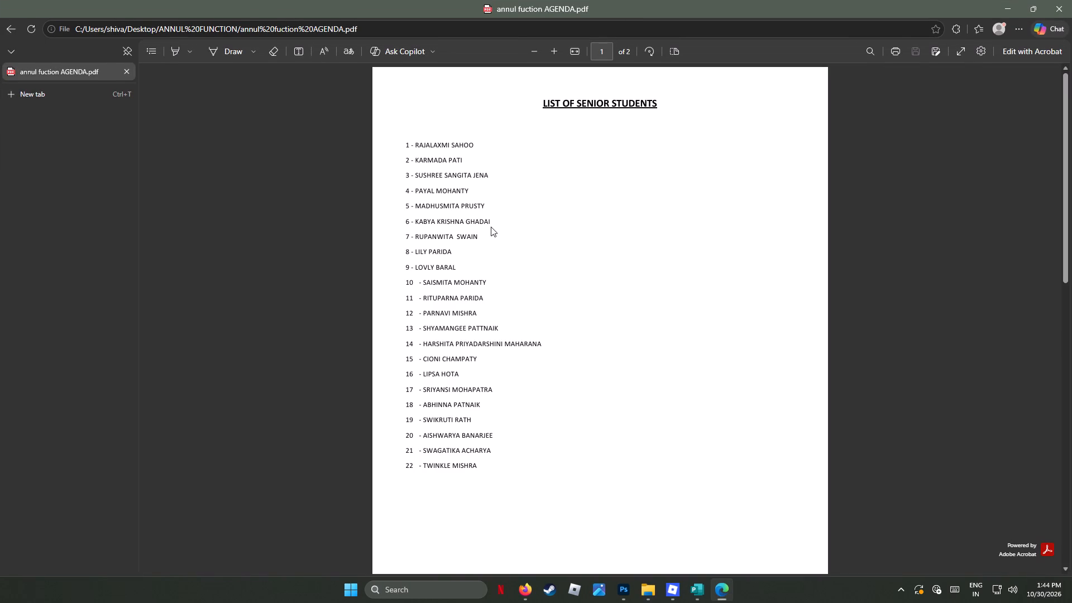
Check which pages the exported PDF contains by looking through it from start to end, and close it.
scroll(495, 229, down, 6)
scroll(495, 229, up, 3)
scroll(495, 229, down, 3)
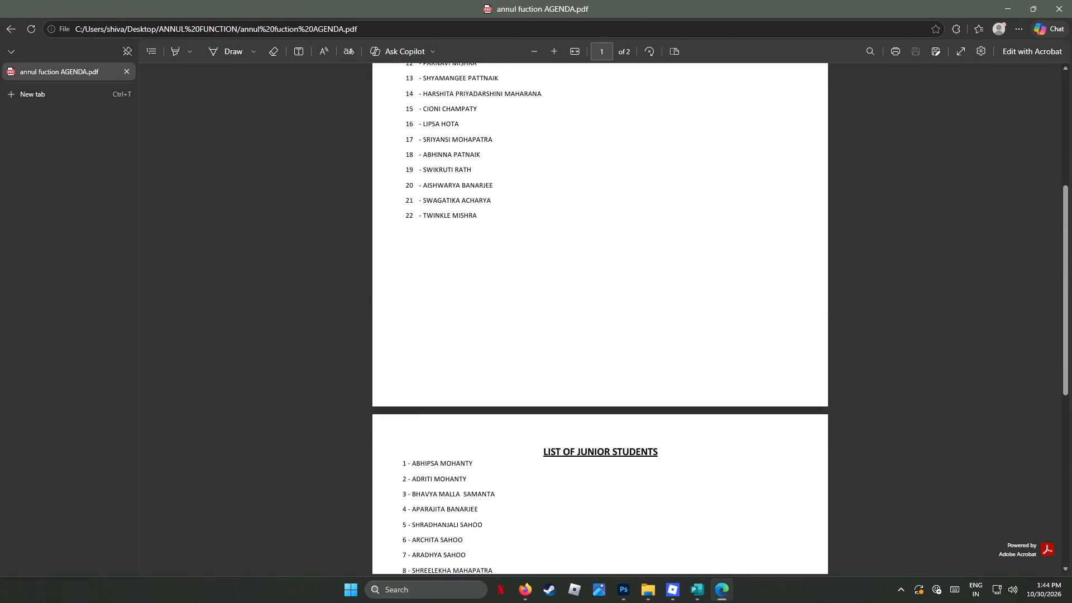
scroll(495, 229, up, 6)
scroll(496, 231, down, 4)
scroll(496, 231, up, 3)
scroll(496, 232, down, 1)
scroll(496, 232, up, 2)
scroll(496, 232, down, 3)
drag(1065, 262, 1039, 537)
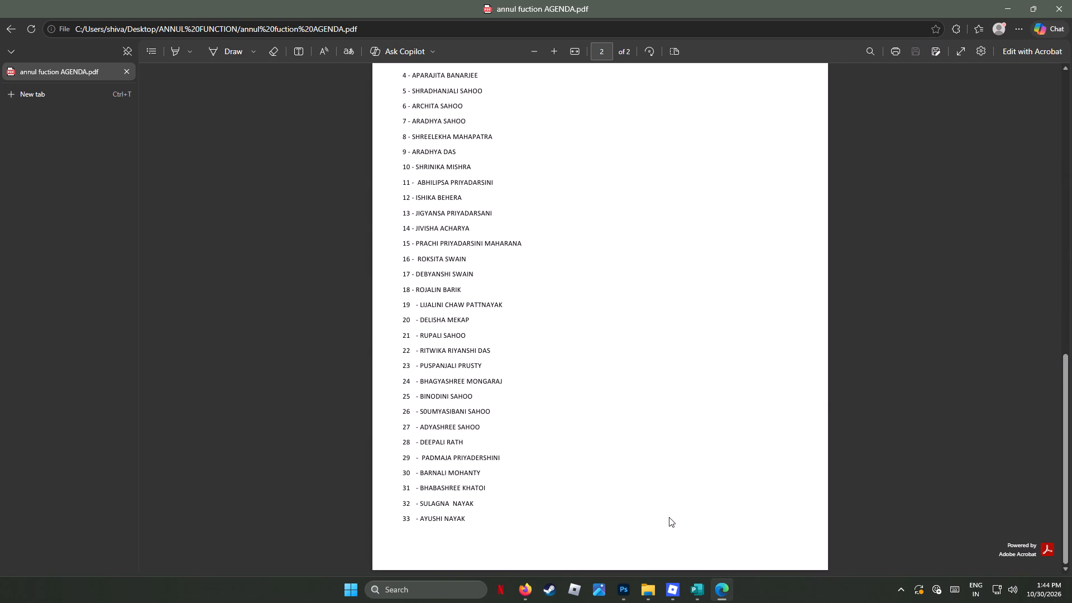
scroll(644, 510, up, 16)
scroll(644, 510, down, 2)
scroll(644, 510, up, 1)
scroll(644, 510, down, 2)
scroll(644, 510, up, 3)
scroll(635, 511, down, 5)
scroll(635, 511, up, 2)
scroll(635, 511, down, 3)
scroll(635, 511, up, 1)
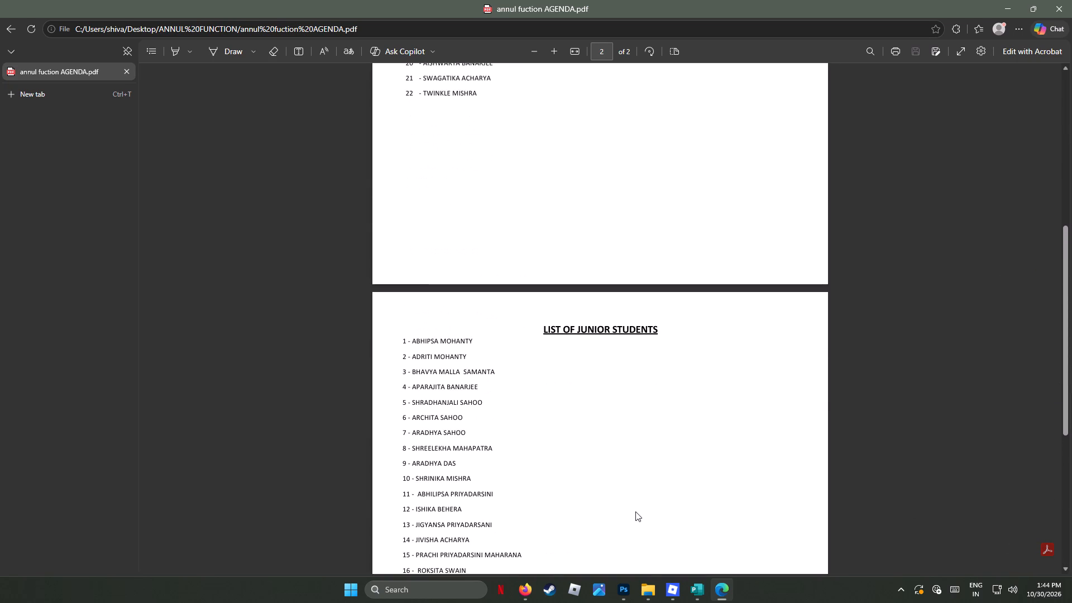
scroll(635, 511, up, 1)
scroll(635, 511, down, 2)
scroll(635, 511, up, 3)
scroll(635, 511, down, 5)
scroll(635, 511, up, 1)
scroll(635, 511, down, 1)
scroll(635, 511, up, 1)
scroll(635, 511, down, 4)
scroll(635, 511, up, 1)
scroll(635, 511, down, 3)
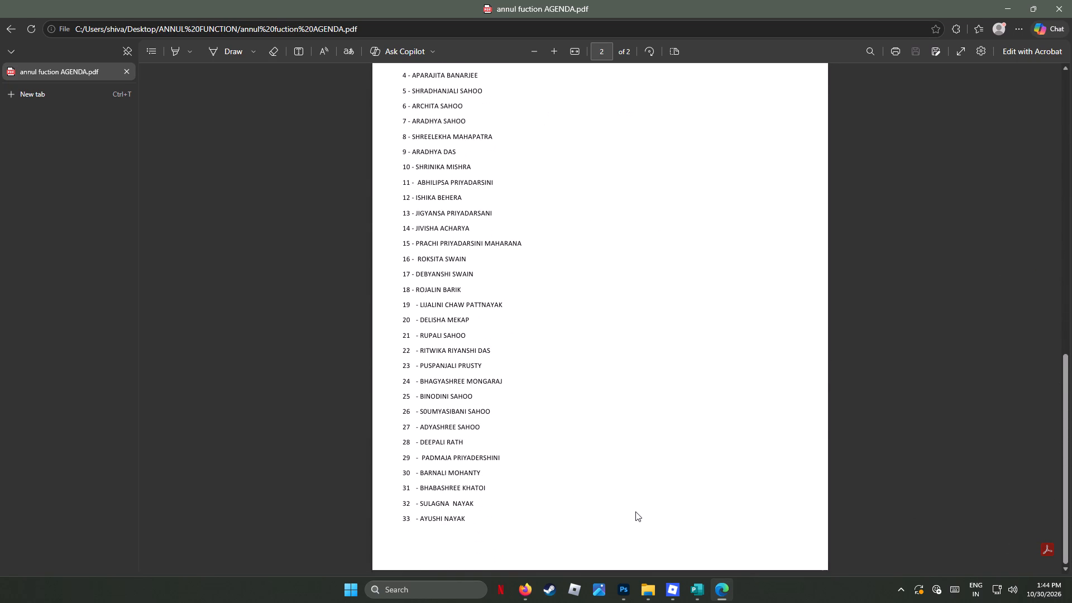
drag(1071, 415, 1067, 452)
drag(1067, 452, 1064, 472)
drag(1064, 472, 1032, 146)
click(1061, 11)
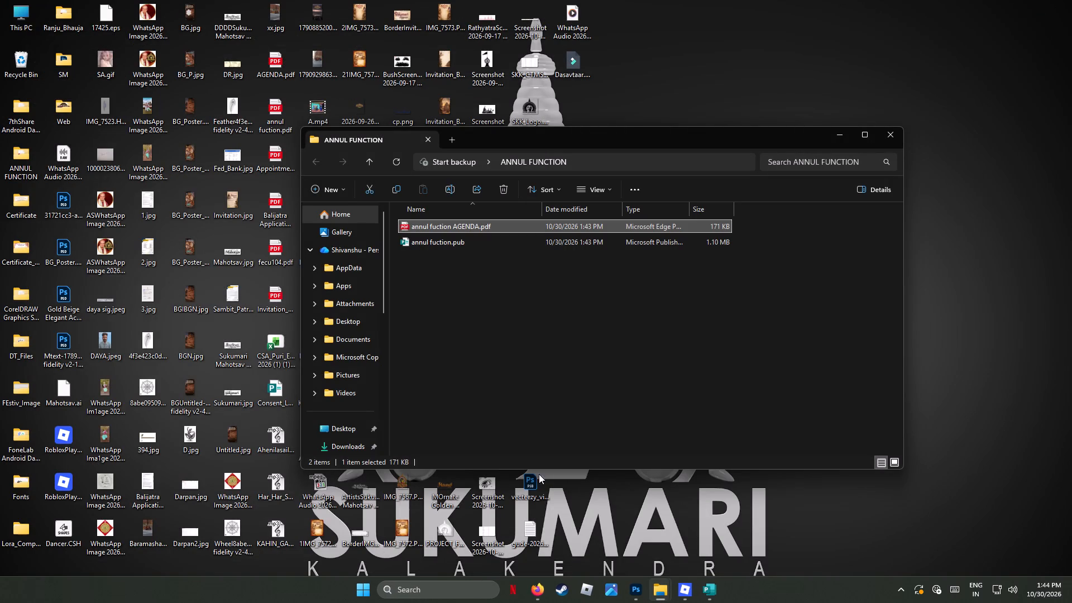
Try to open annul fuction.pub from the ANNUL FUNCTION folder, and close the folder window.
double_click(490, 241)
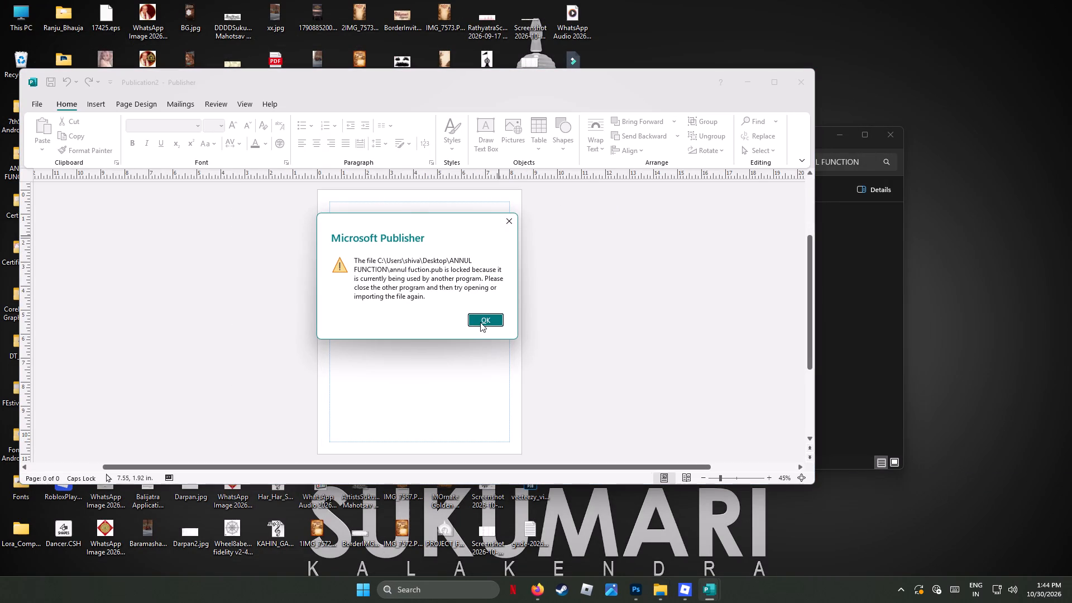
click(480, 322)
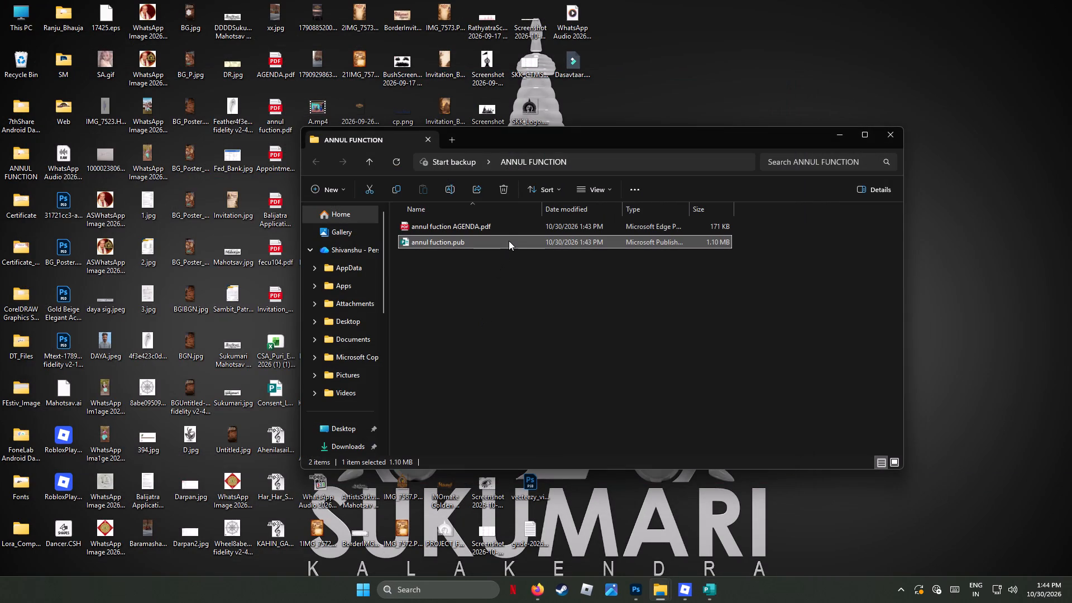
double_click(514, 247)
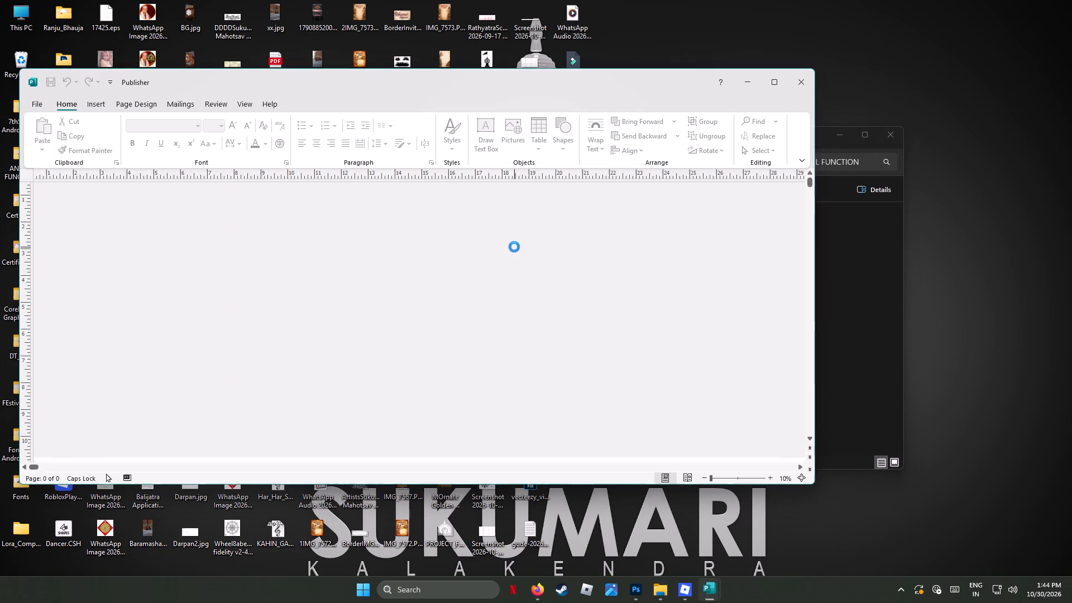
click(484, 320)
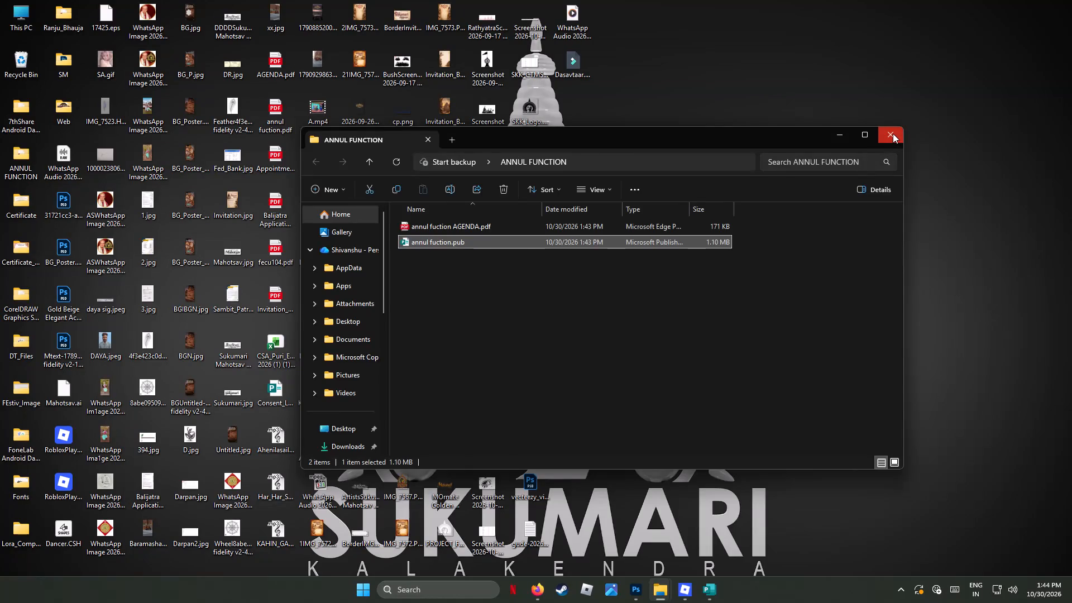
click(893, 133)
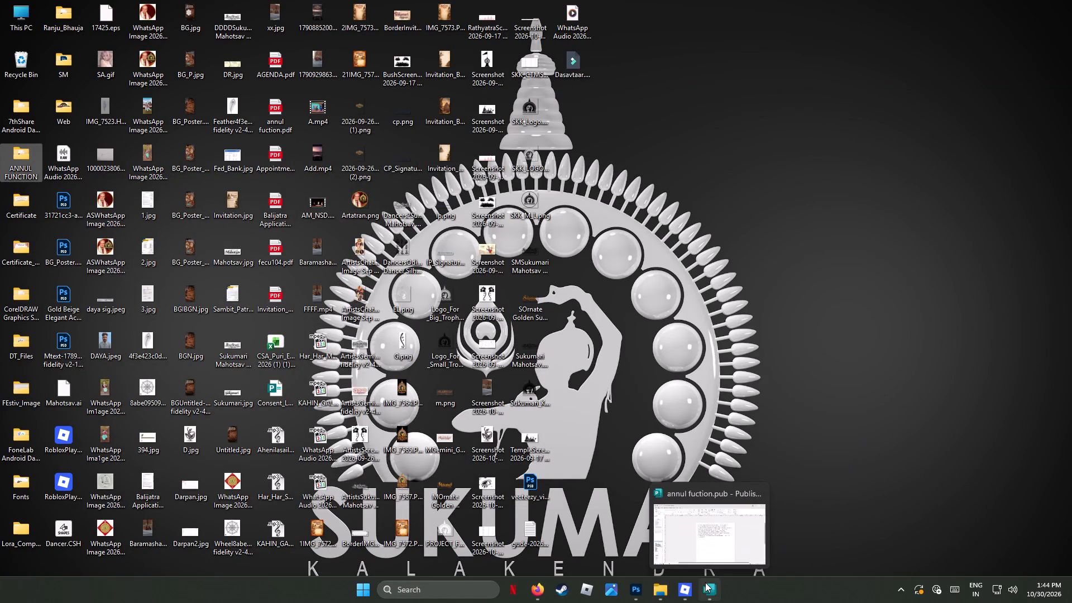
Return to the already open annul fuction publication and start a PDF export into the desktop's ANNUL FUNCTION folder.
click(717, 552)
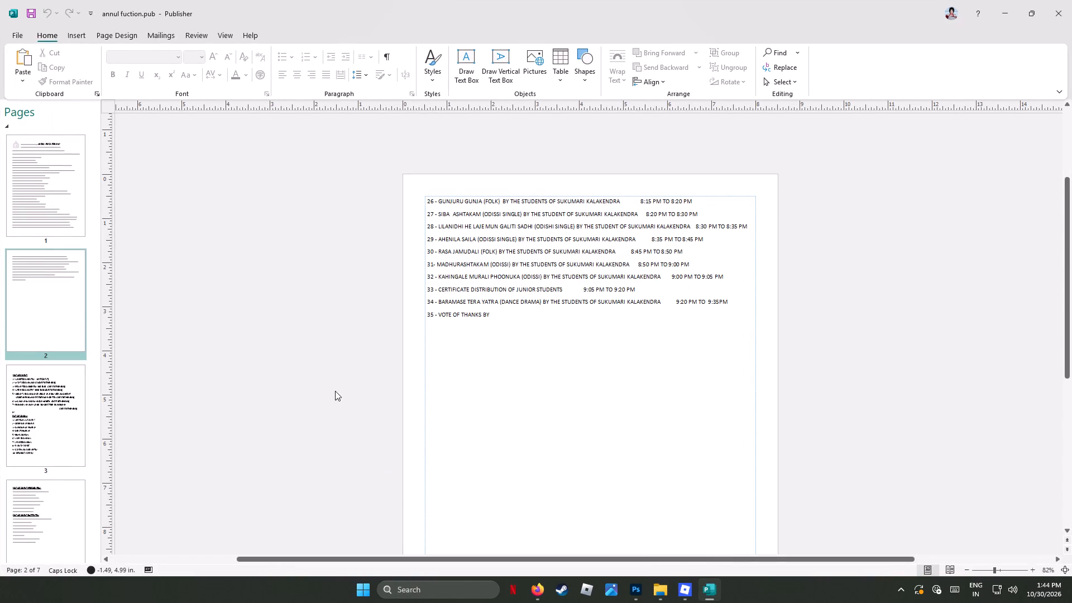
scroll(328, 385, up, 3)
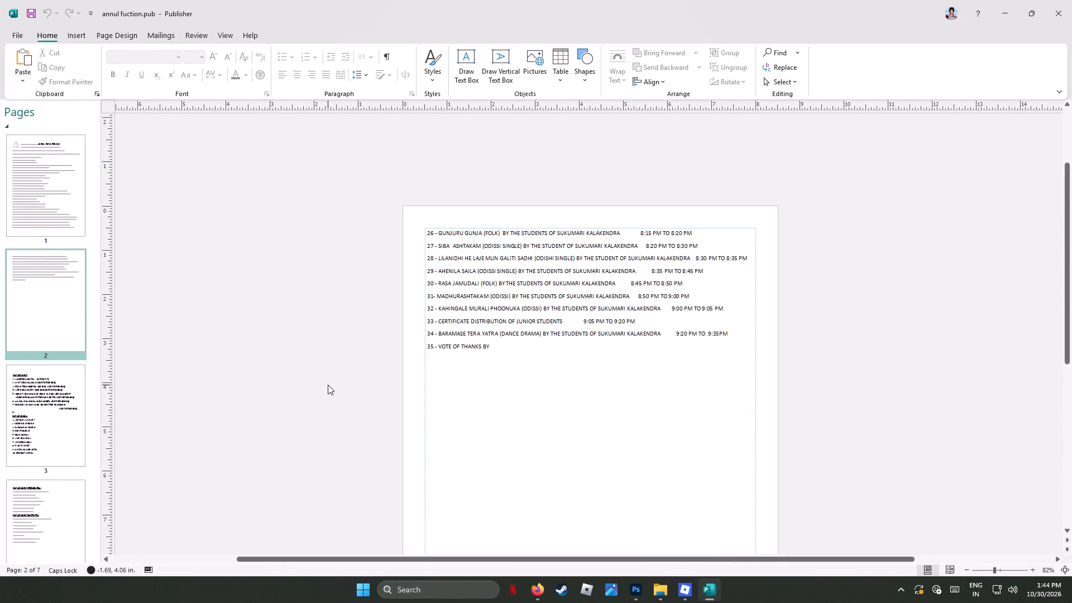
click(26, 9)
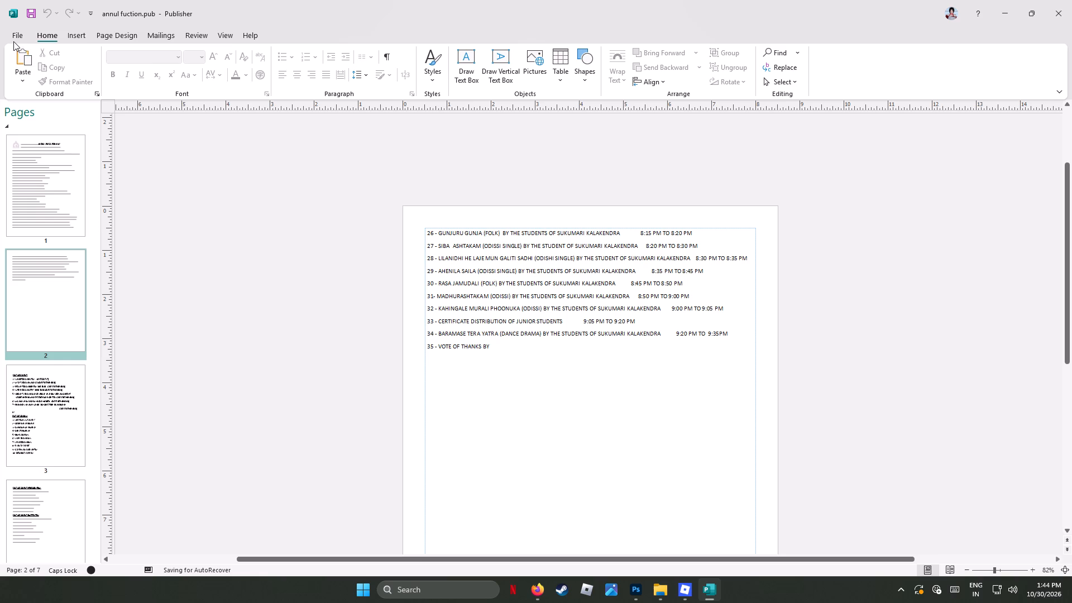
click(16, 37)
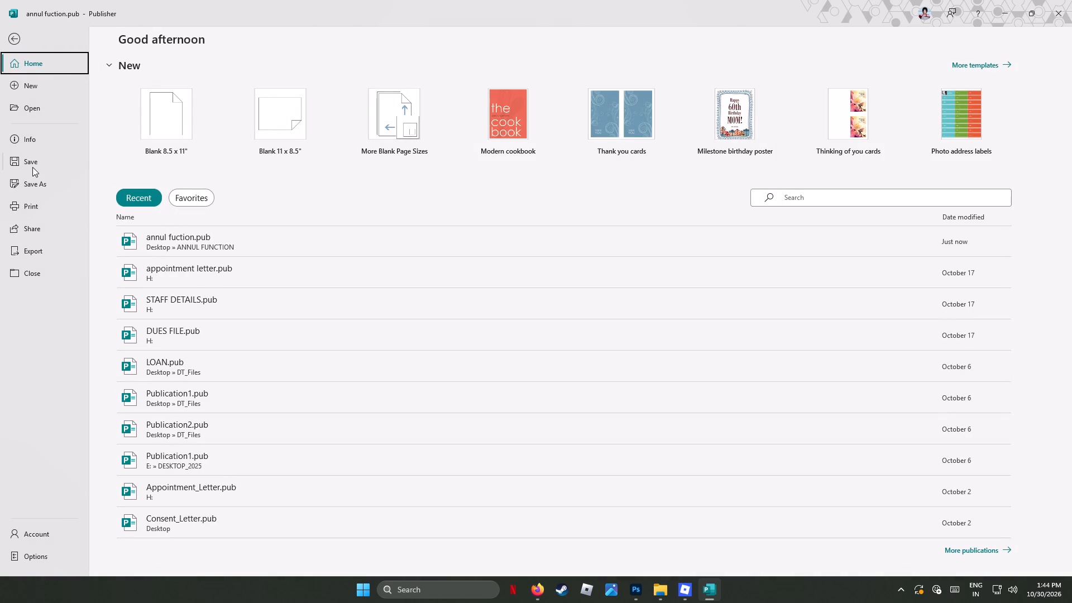
click(41, 252)
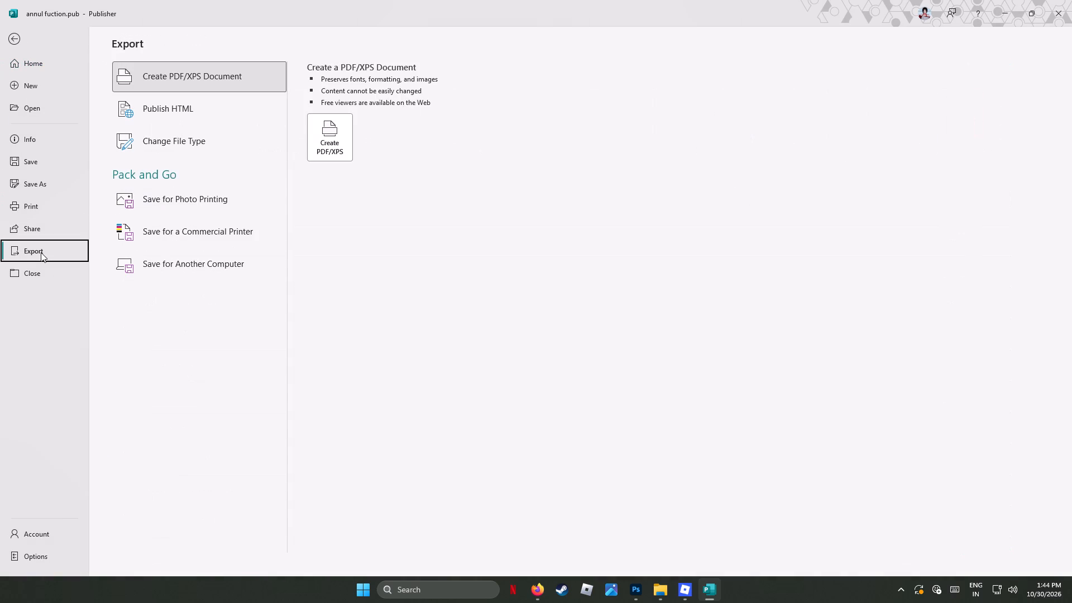
click(347, 140)
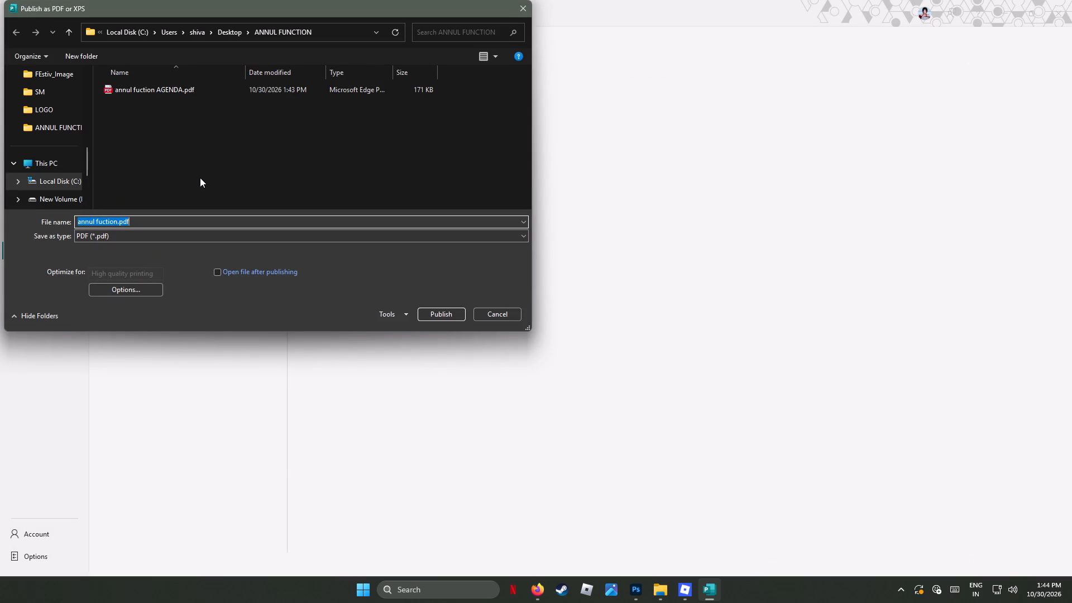
double_click(49, 168)
scroll(45, 195, down, 2)
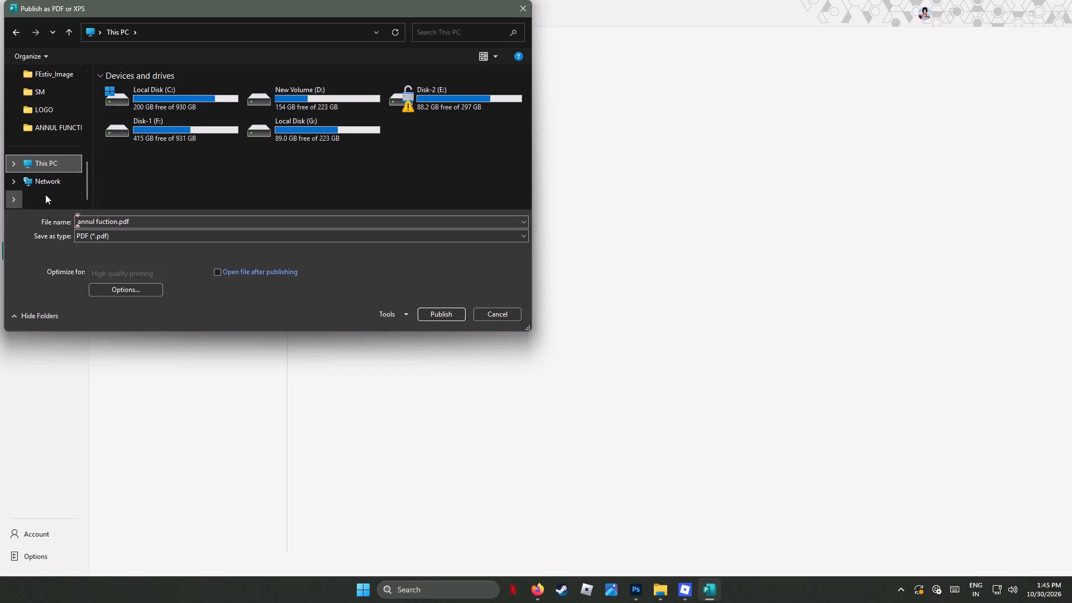
scroll(45, 189, down, 2)
scroll(61, 114, down, 1)
scroll(61, 114, up, 6)
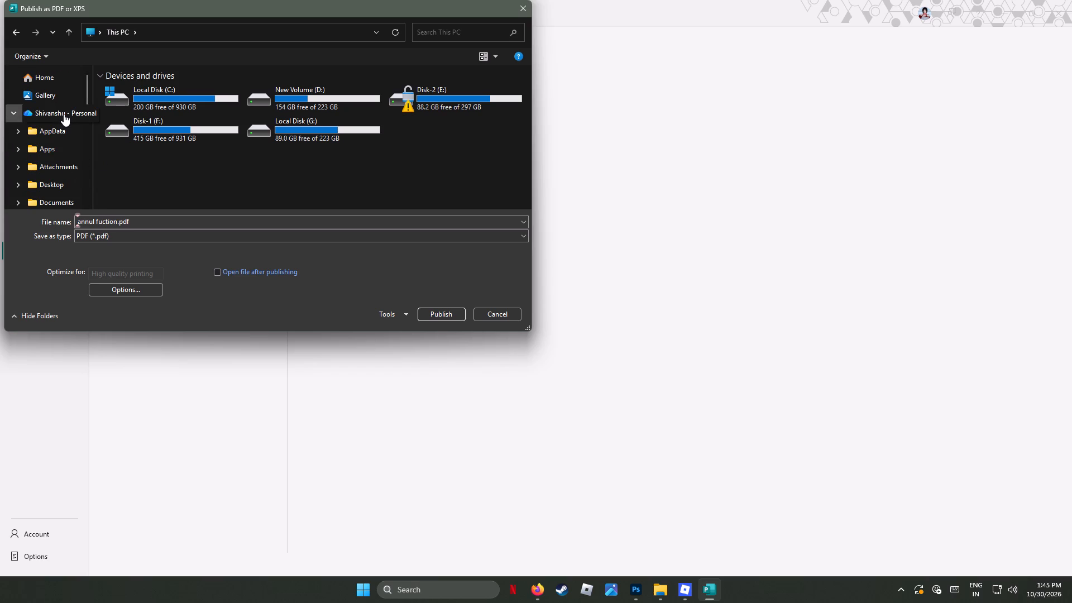
scroll(56, 184, down, 2)
scroll(58, 118, up, 3)
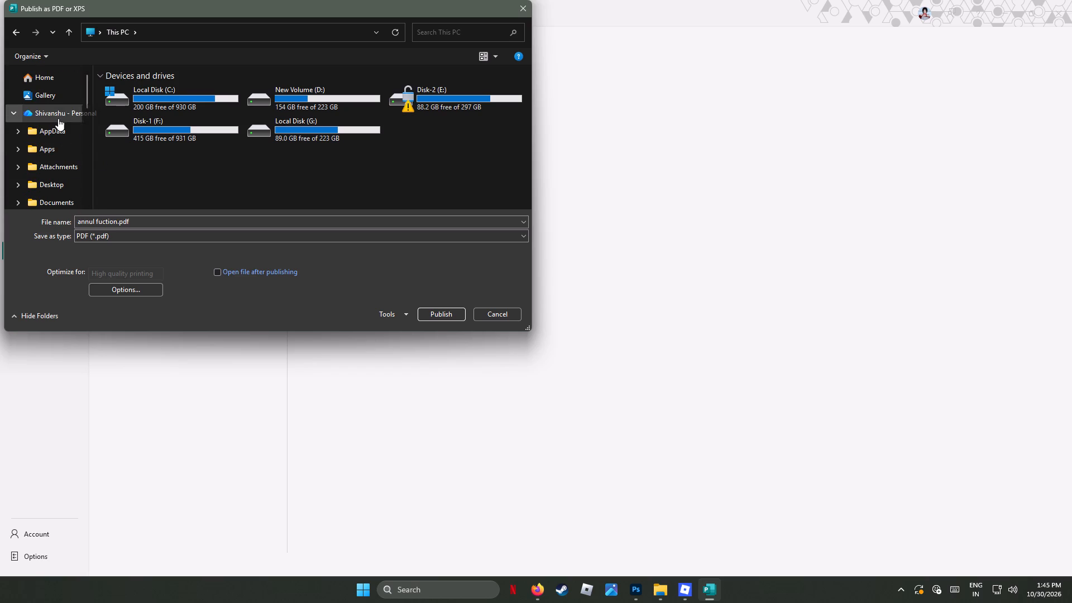
double_click(41, 179)
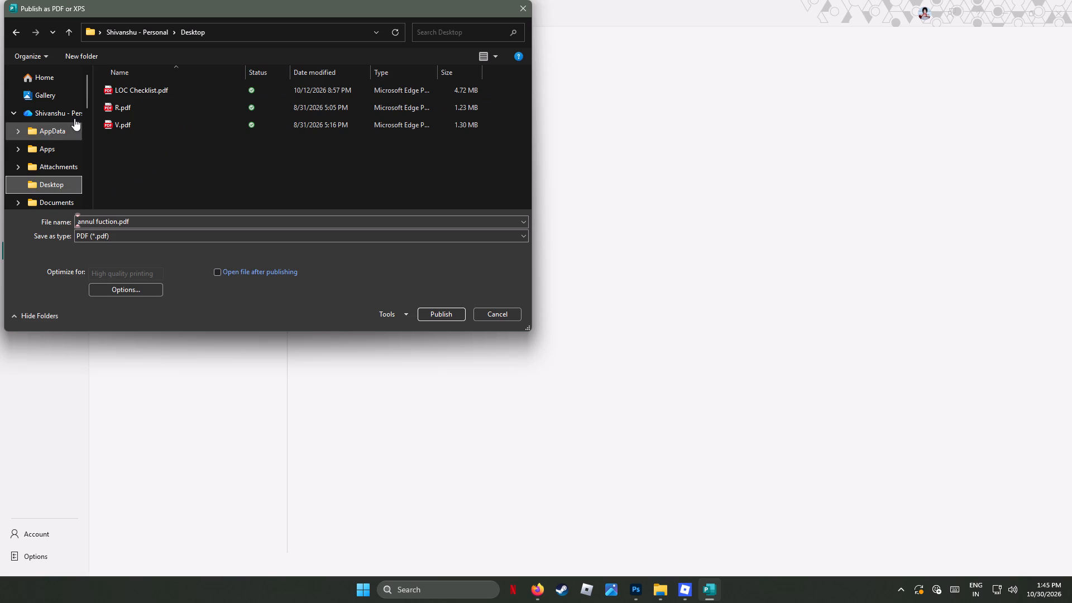
drag(84, 100, 90, 112)
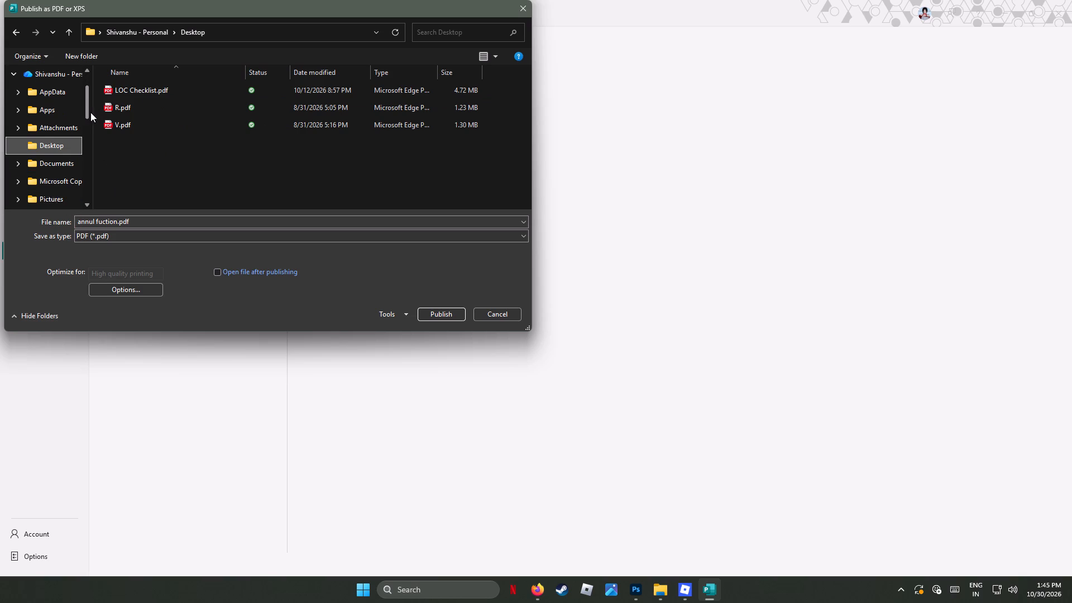
drag(90, 112, 88, 149)
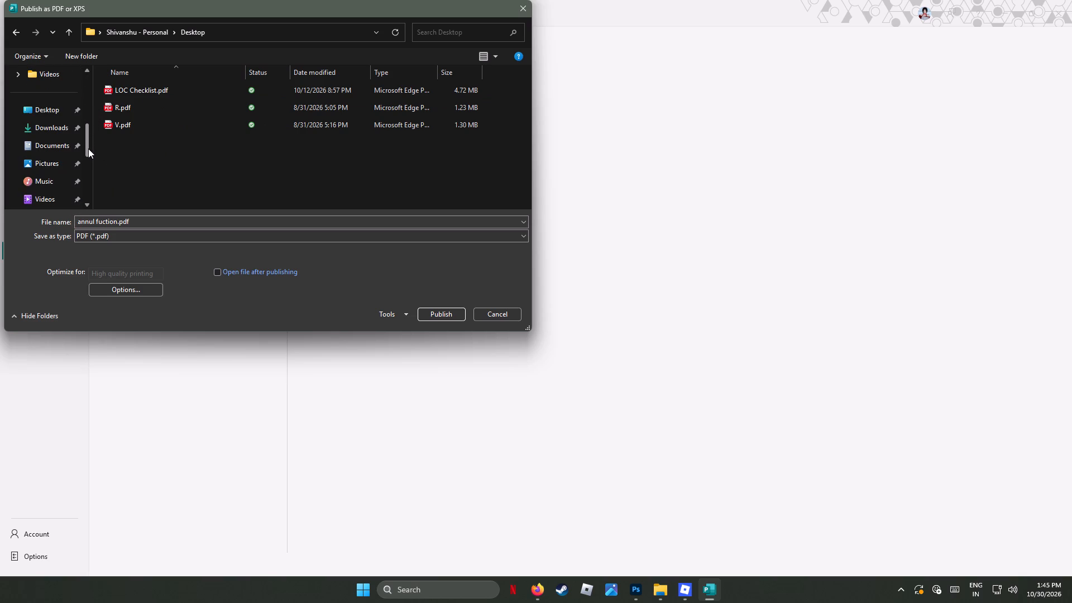
drag(88, 149, 89, 154)
double_click(38, 93)
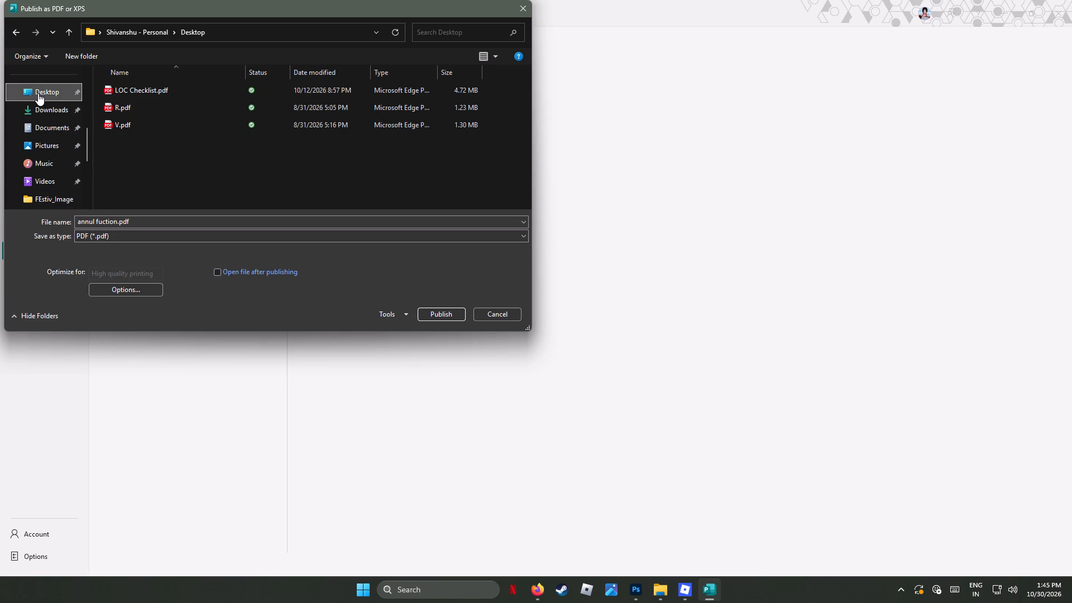
double_click(194, 122)
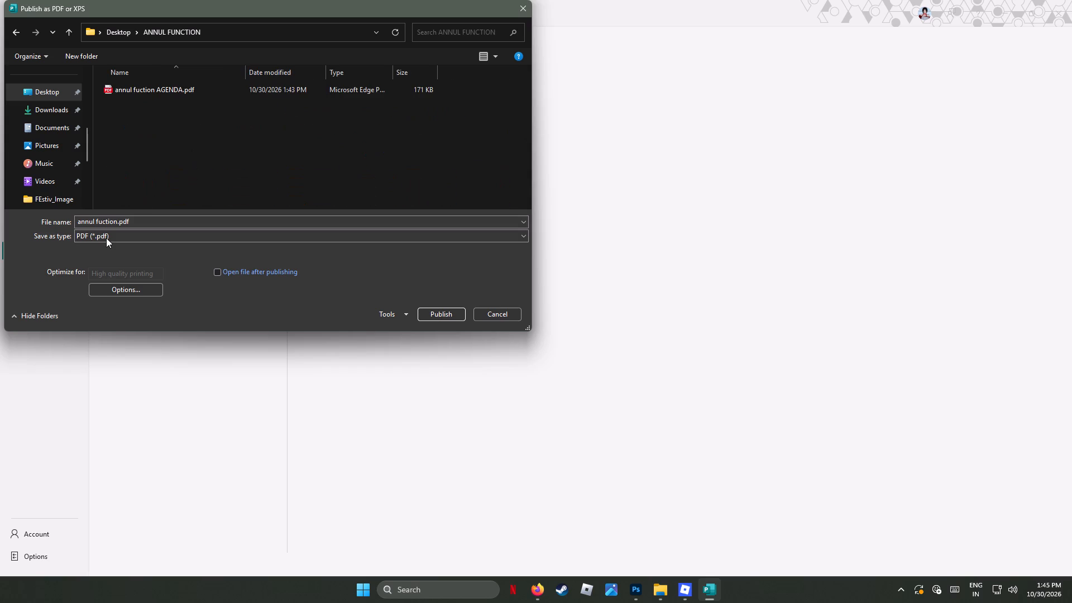
Name the PDF "AGENDA annul fuction.pdf" and publish it.
click(116, 222)
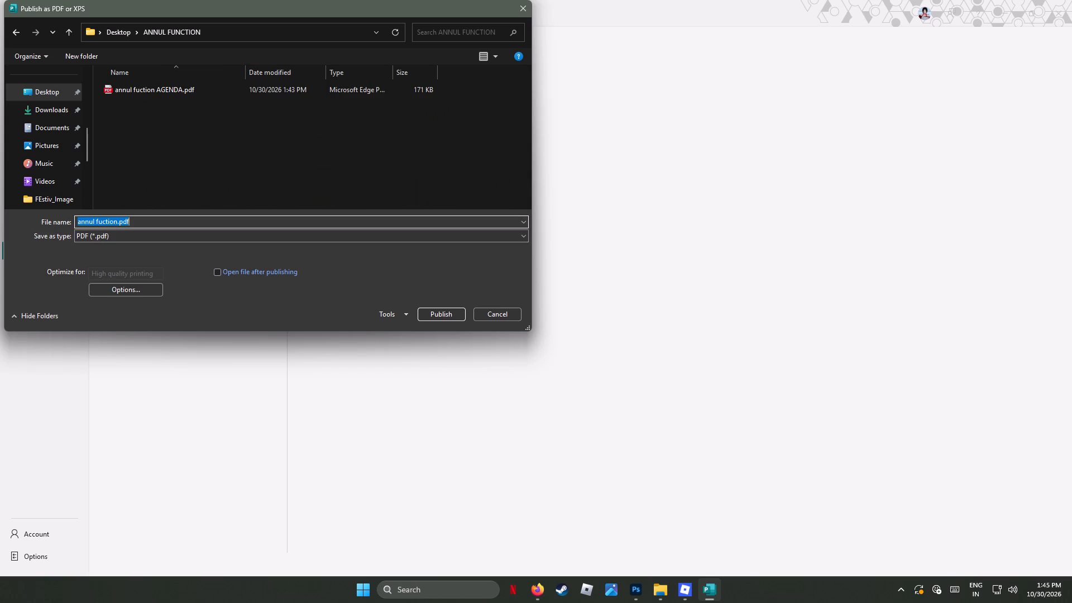
click(79, 219)
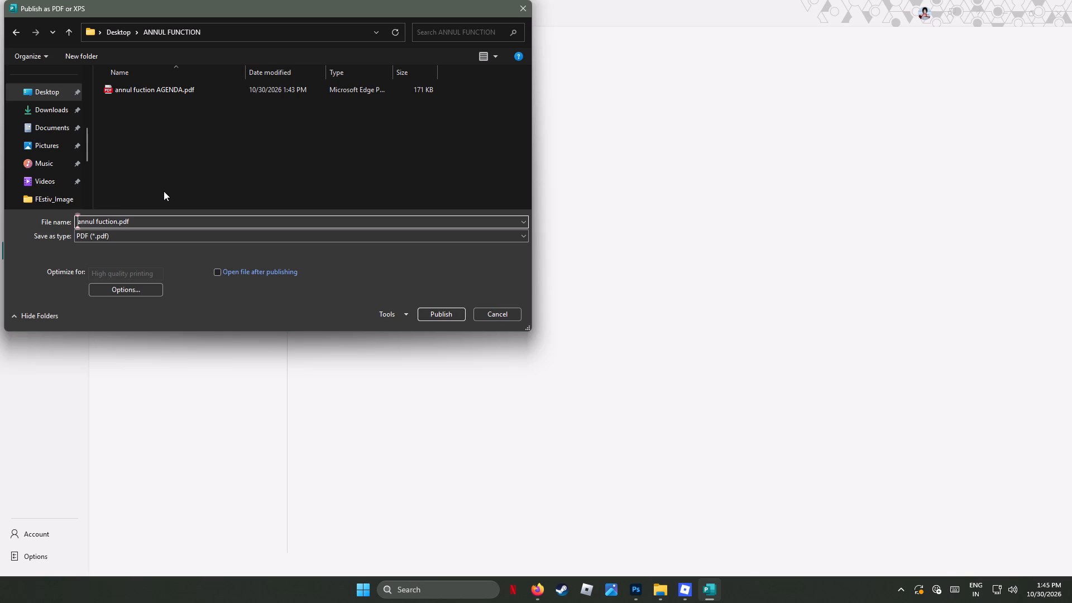
text(aGENDS)
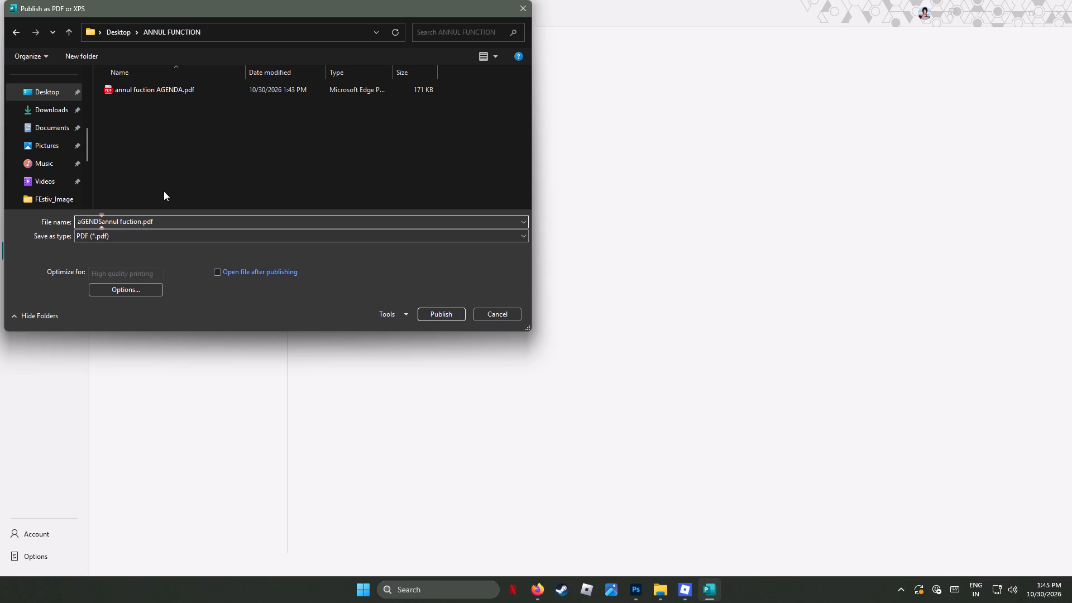
key(space)
key(BackSpace)
key(BackSpace)
key(BackSpace)
key(BackSpace)
key(BackSpace)
key(BackSpace)
key(BackSpace)
key(BackSpace)
key(BackSpace)
key(BackSpace)
key(BackSpace)
key(BackSpace)
key(BackSpace)
text(AGENDA)
key(space)
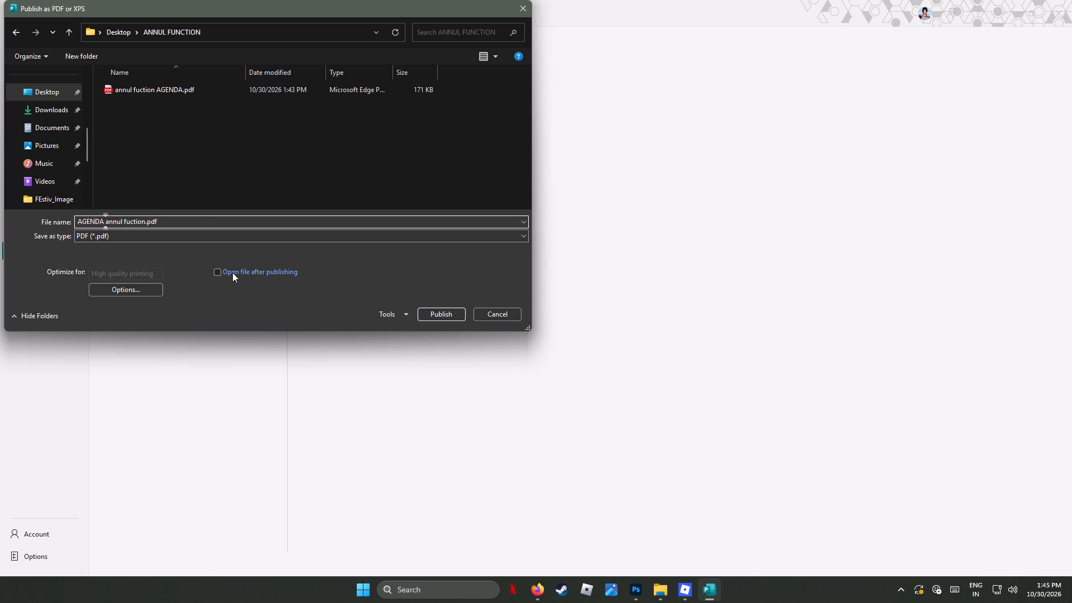
click(462, 314)
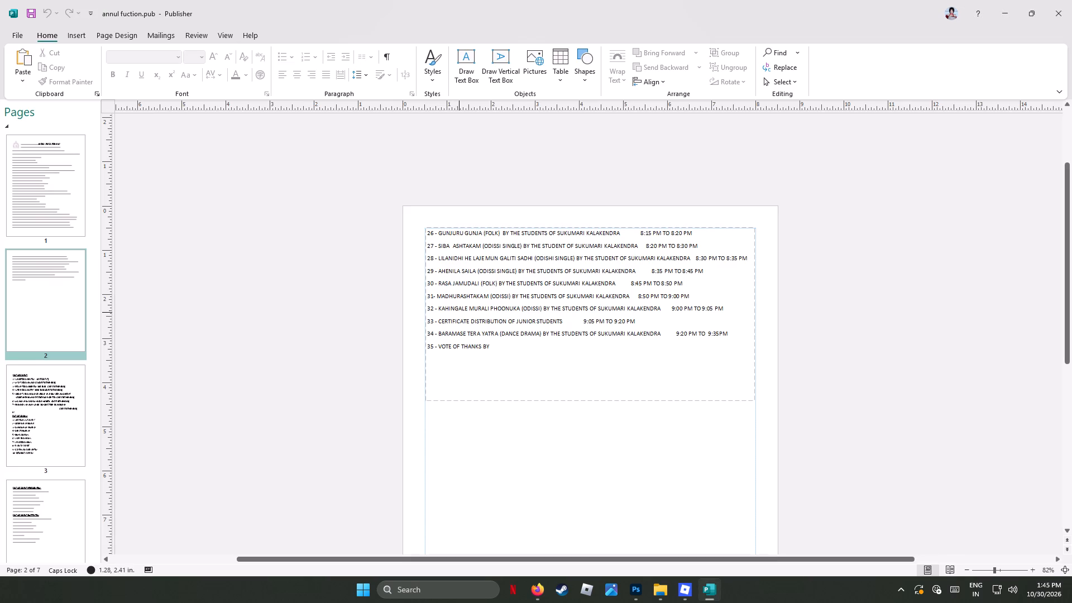
Open AGENDA annul fuction.pdf from the desktop's ANNUL FUNCTION folder, check which pages it contains, and close it.
click(1012, 8)
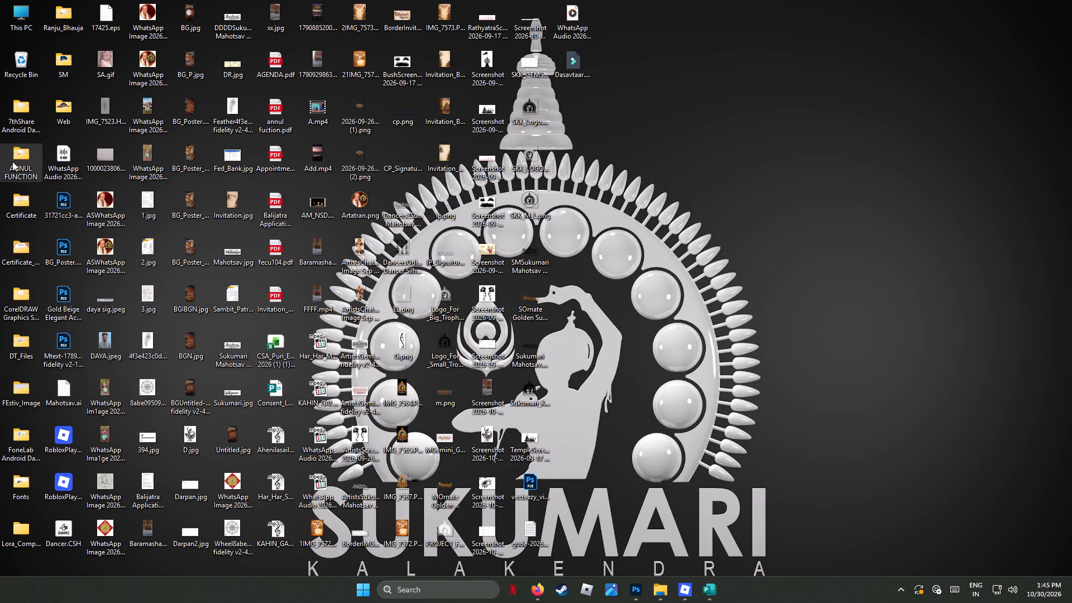
double_click(13, 153)
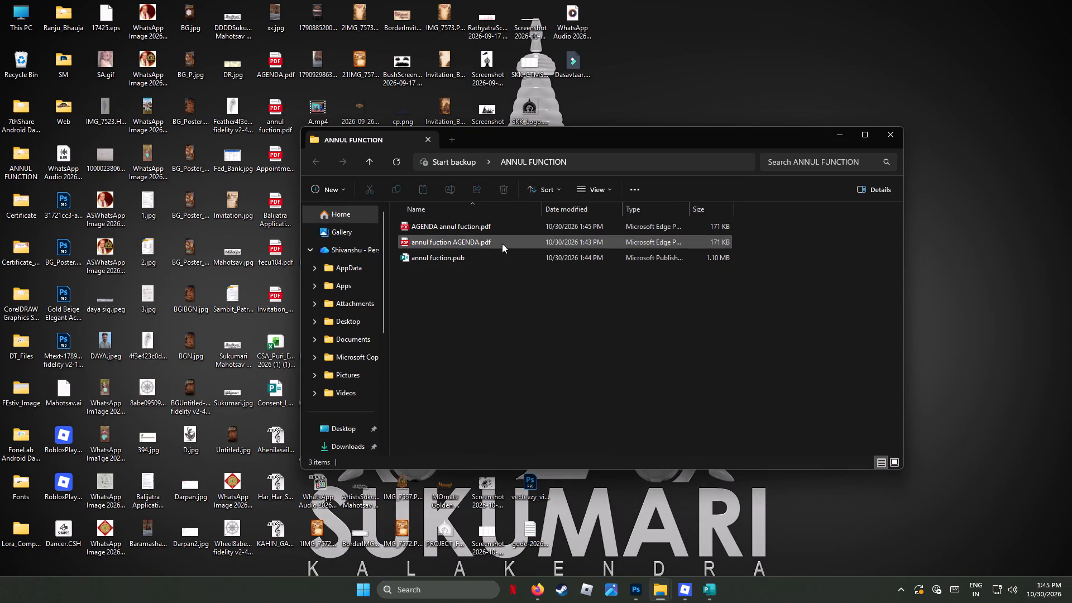
double_click(511, 223)
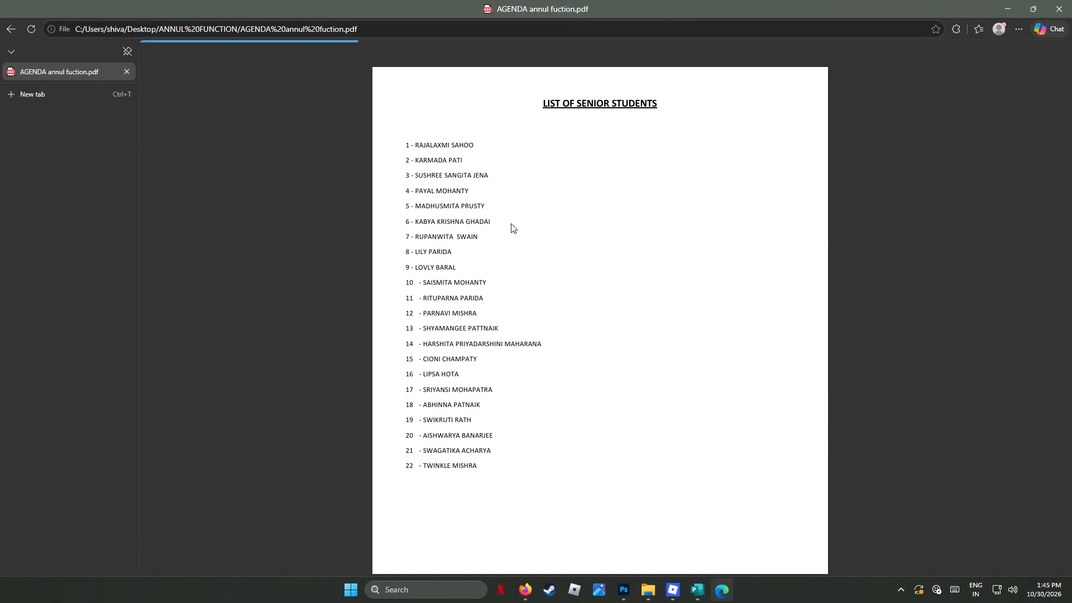
scroll(526, 305, down, 3)
scroll(526, 305, up, 2)
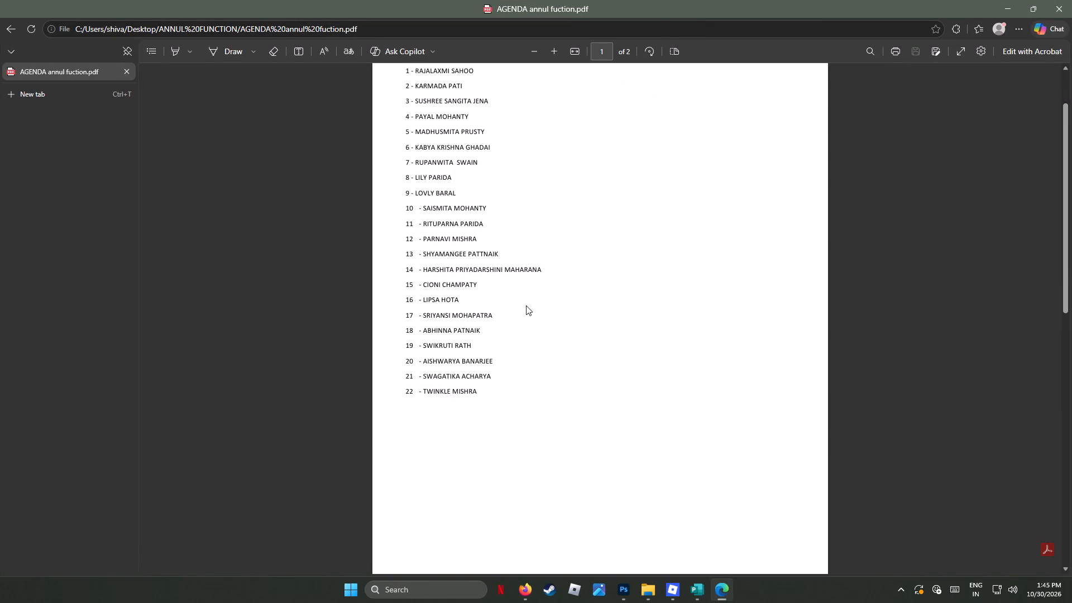
scroll(526, 305, down, 1)
scroll(526, 305, up, 5)
scroll(526, 305, down, 18)
scroll(527, 307, down, 5)
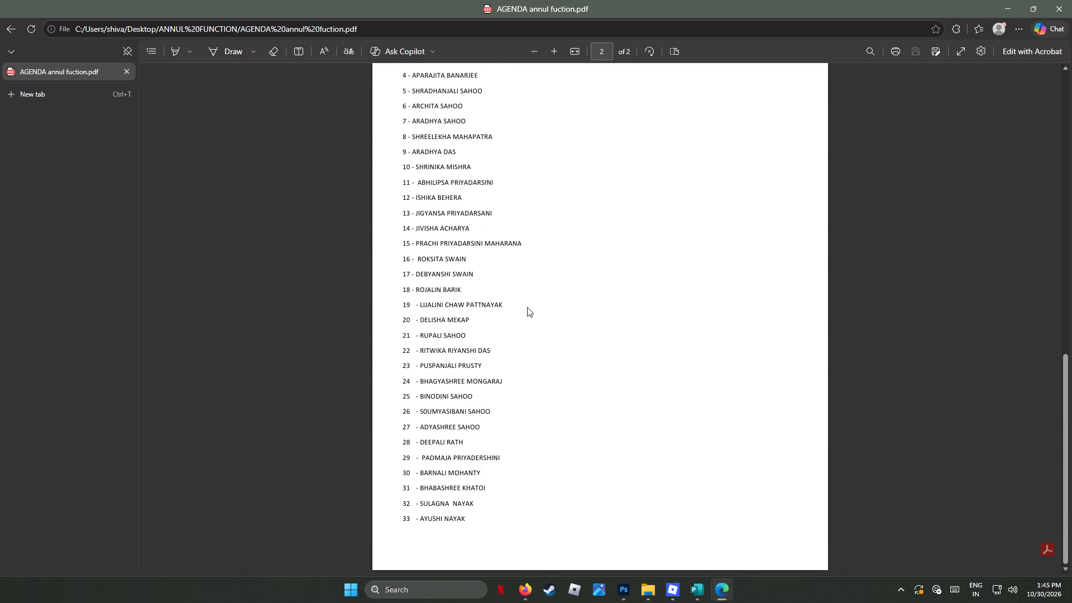
scroll(527, 310, down, 6)
scroll(527, 311, up, 1)
scroll(527, 311, down, 1)
scroll(527, 311, up, 6)
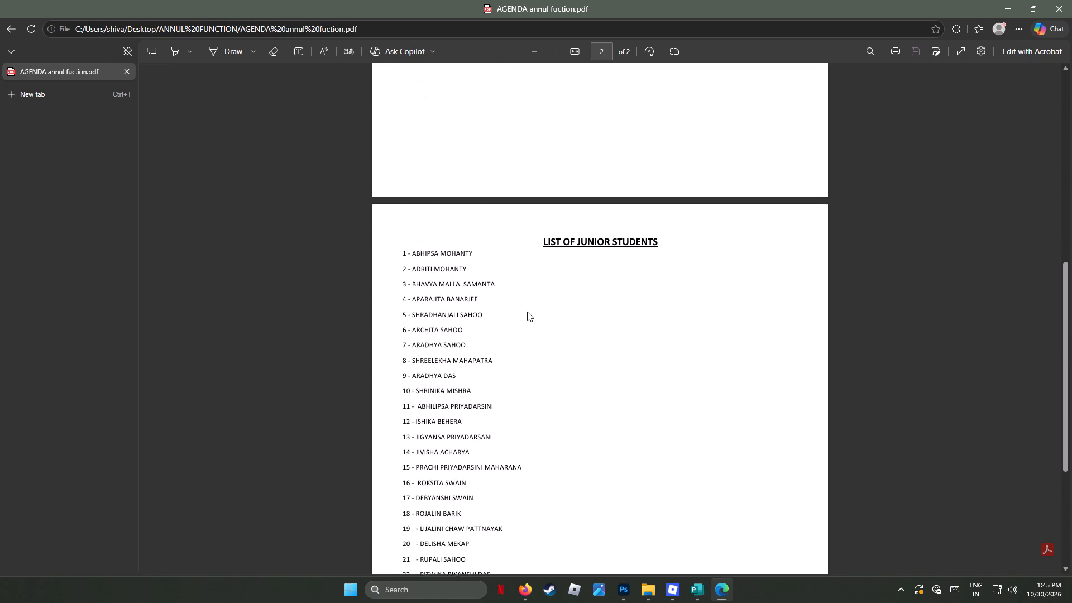
scroll(527, 312, up, 6)
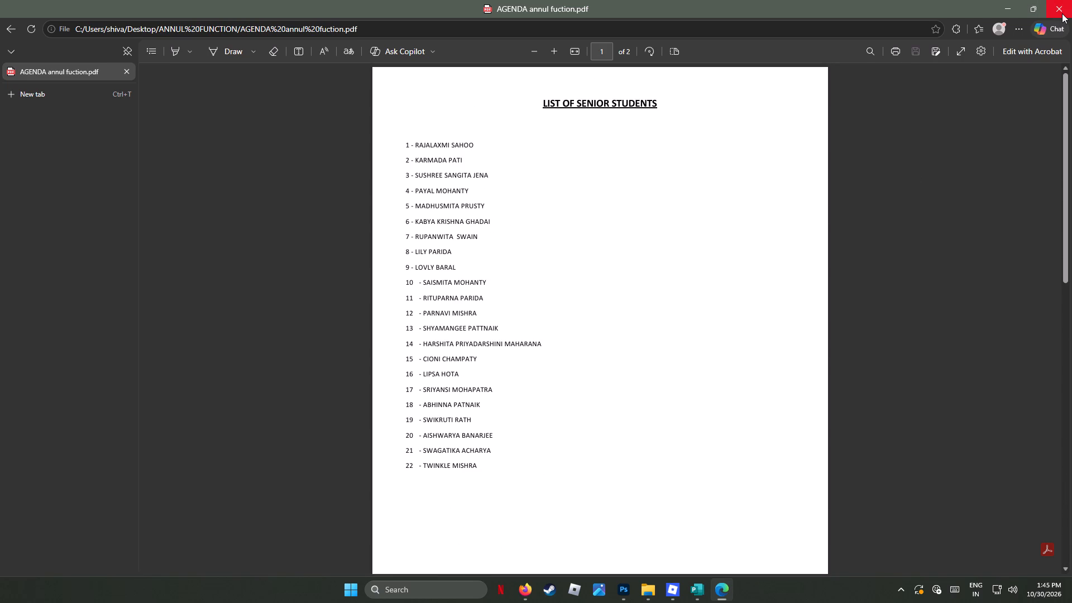
click(1062, 13)
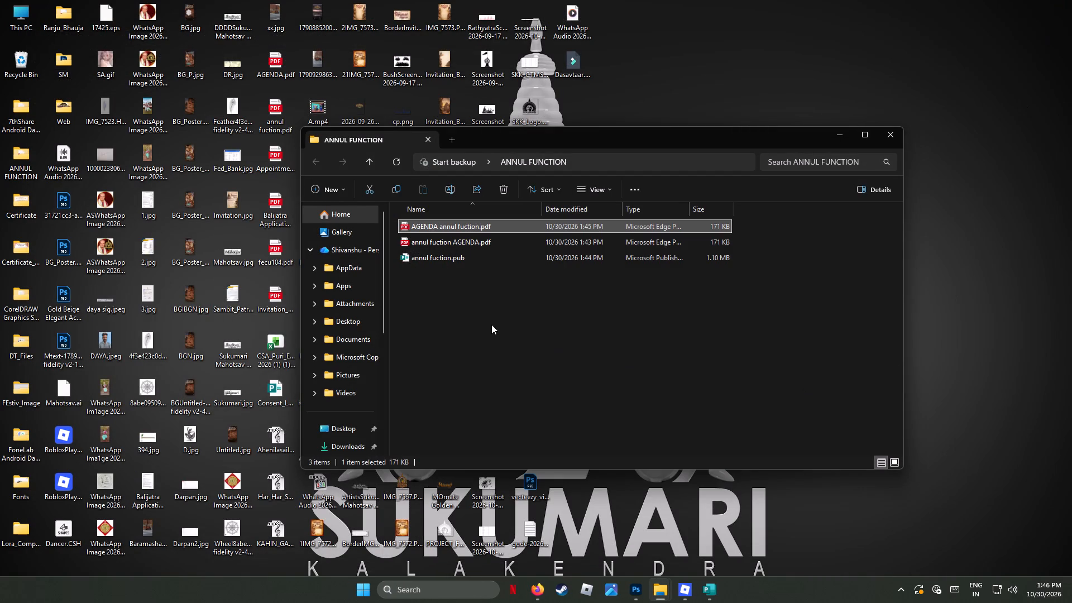
Return to the annul fuction publication and look over pages 2 and 3 as a two-page spread.
click(715, 548)
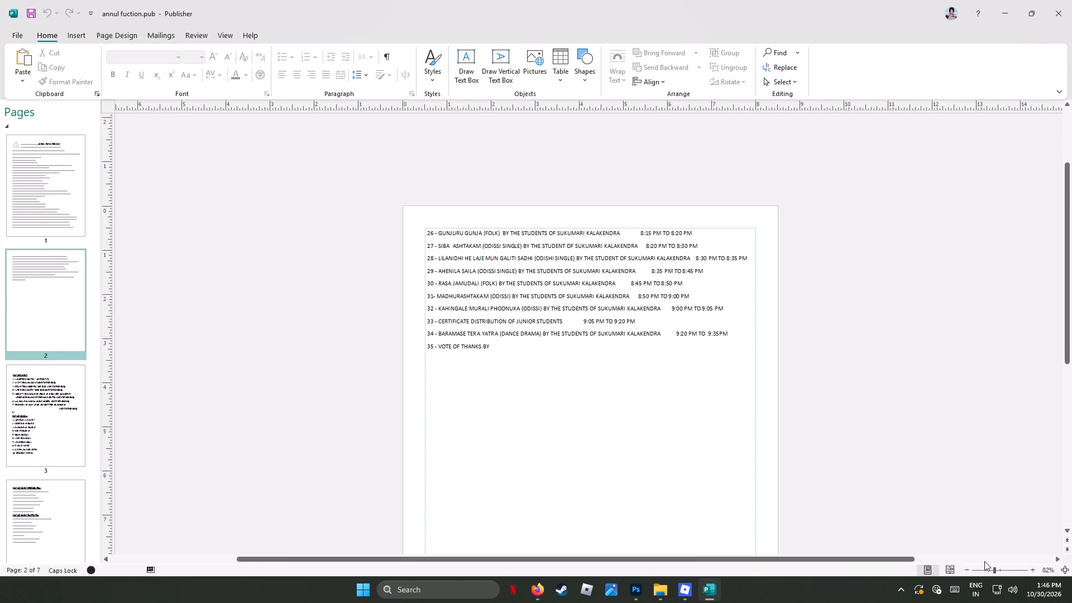
click(950, 571)
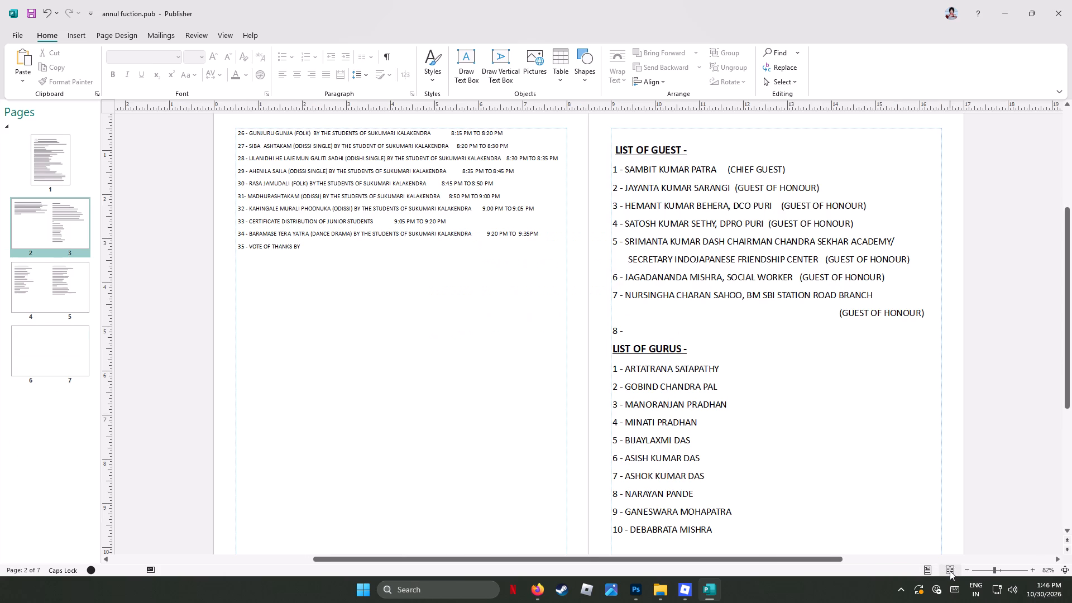
scroll(843, 459, down, 2)
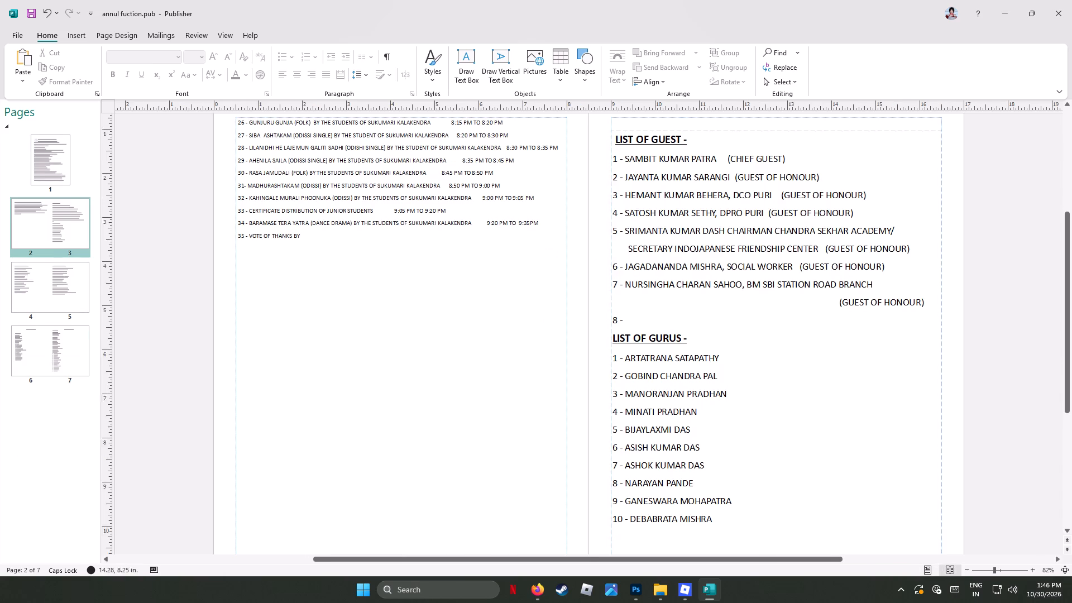
scroll(843, 459, down, 1)
scroll(843, 459, up, 1)
scroll(843, 459, down, 4)
scroll(843, 459, up, 1)
scroll(843, 459, down, 1)
scroll(841, 458, up, 6)
scroll(841, 458, down, 3)
scroll(841, 458, up, 2)
scroll(841, 458, down, 1)
scroll(841, 458, up, 1)
scroll(841, 458, down, 4)
scroll(841, 458, up, 5)
scroll(841, 458, down, 3)
scroll(841, 458, up, 2)
scroll(839, 463, down, 7)
scroll(776, 602, up, 2)
scroll(776, 602, down, 1)
scroll(776, 602, up, 1)
scroll(776, 602, down, 3)
drag(1066, 374, 1059, 305)
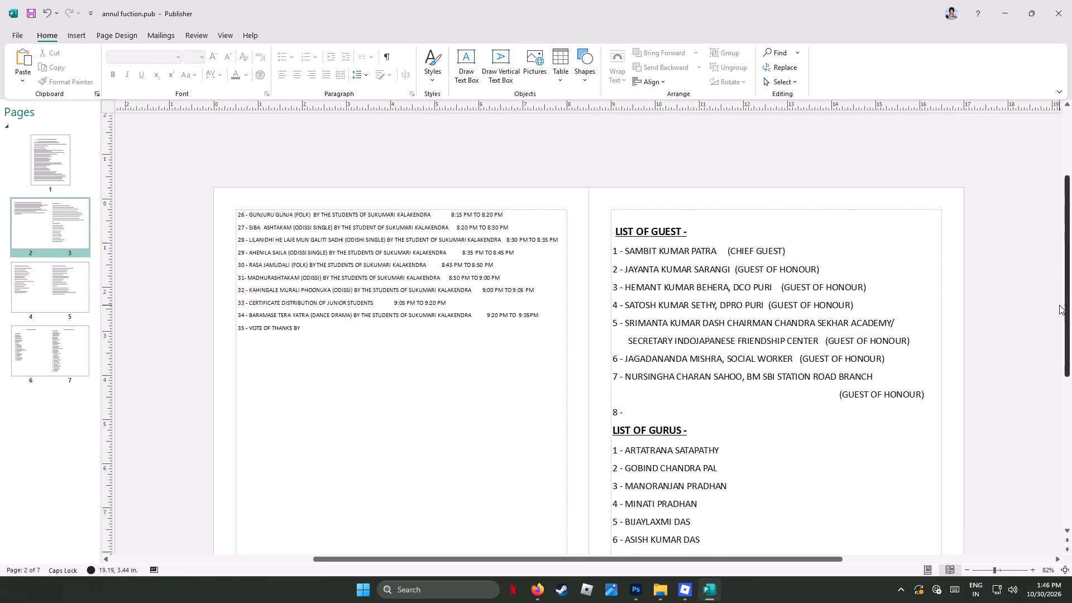
drag(1059, 305, 1067, 481)
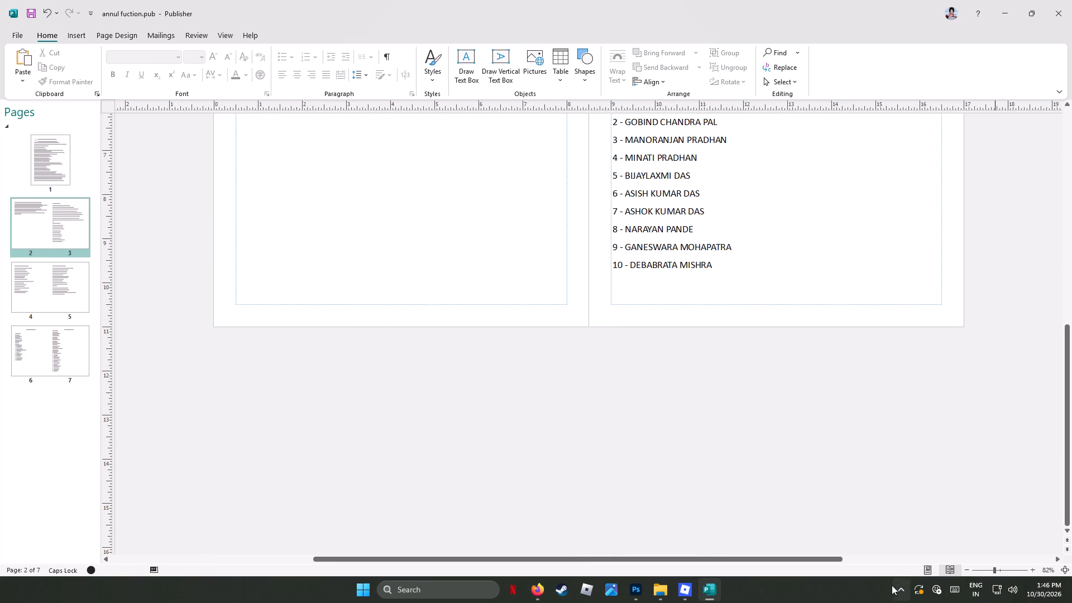
Compare the single-page view with the two-page spread and look over pages 2 and 3 from top to bottom.
click(923, 571)
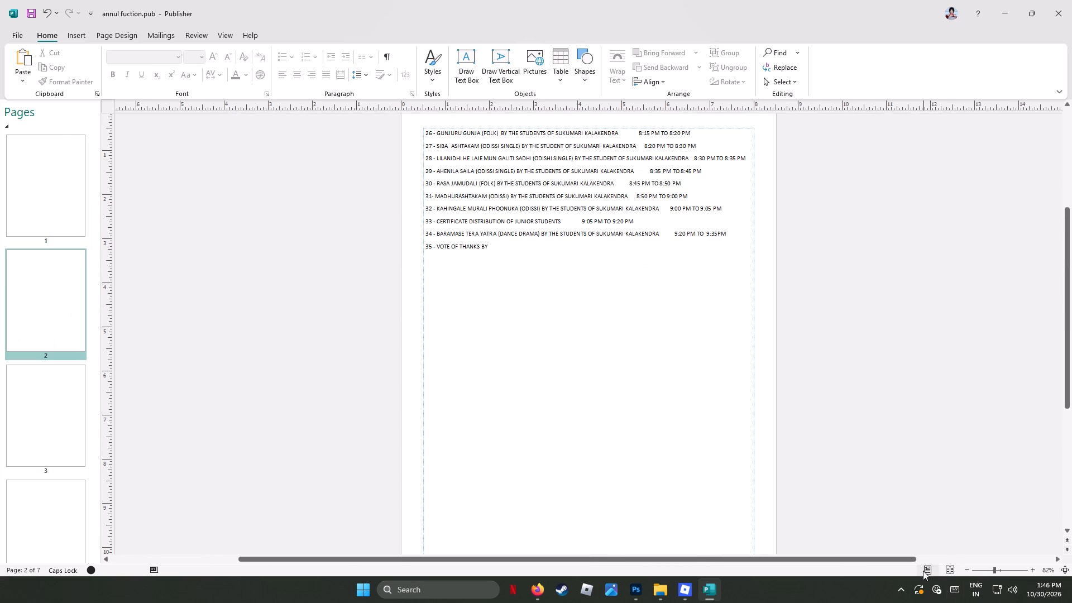
click(945, 568)
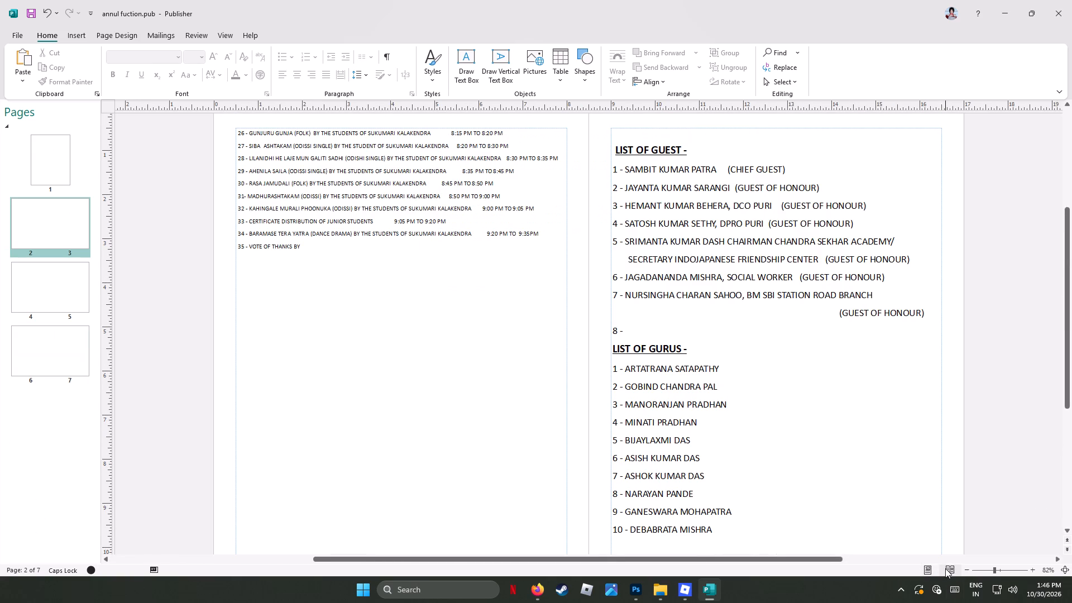
scroll(418, 464, up, 1)
scroll(419, 463, down, 1)
scroll(420, 462, up, 6)
scroll(420, 462, down, 1)
scroll(420, 462, up, 14)
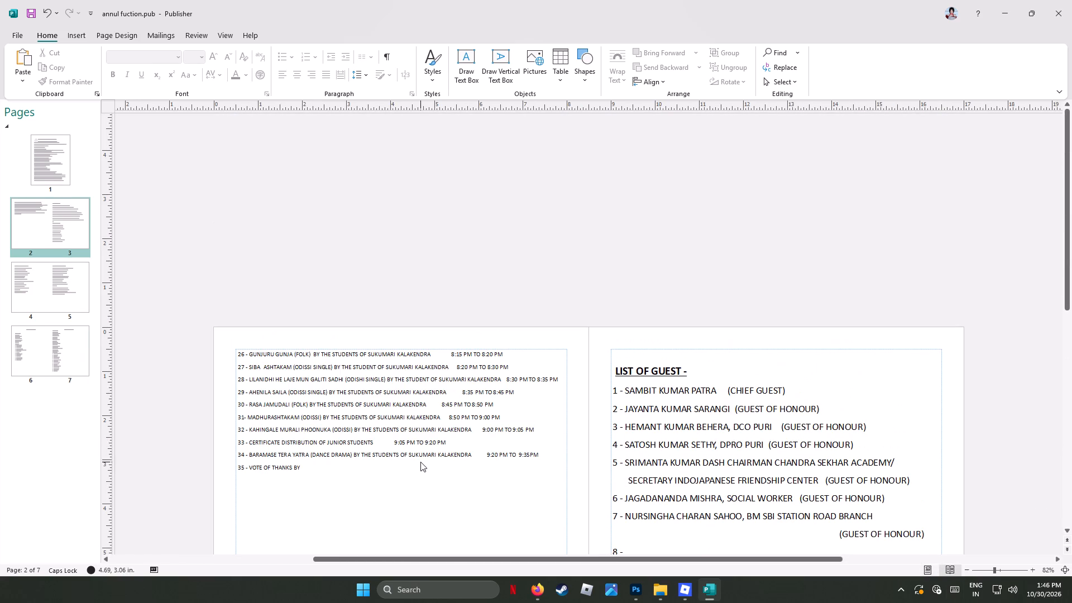
scroll(490, 294, down, 10)
scroll(490, 294, up, 2)
scroll(490, 294, down, 1)
scroll(490, 294, up, 5)
scroll(490, 294, down, 16)
scroll(490, 294, up, 3)
scroll(490, 294, down, 5)
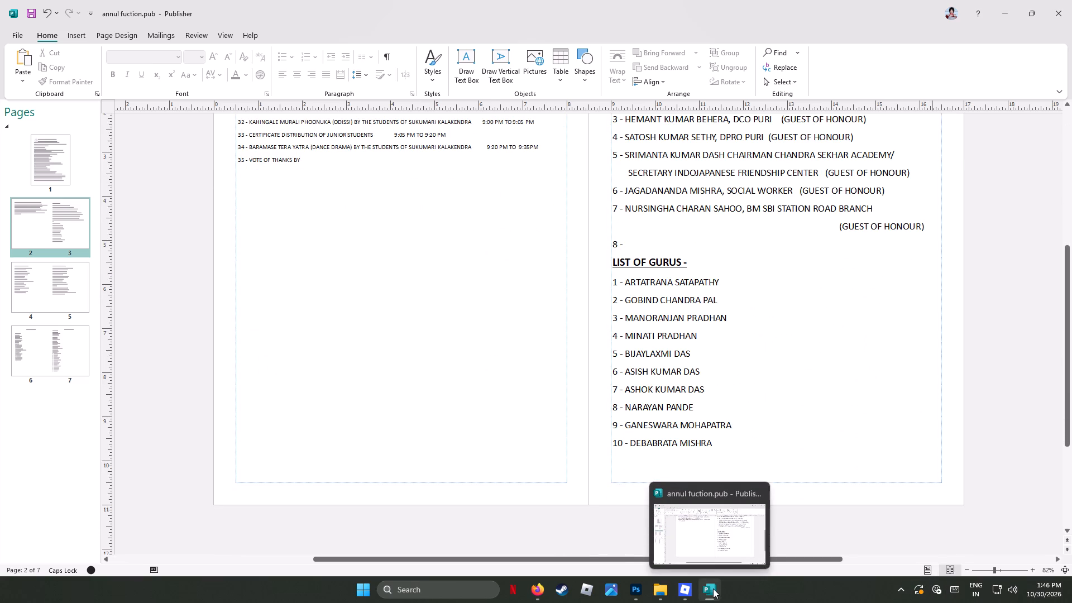
Search for WORD on the computer, launch Word and create a blank document.
click(432, 592)
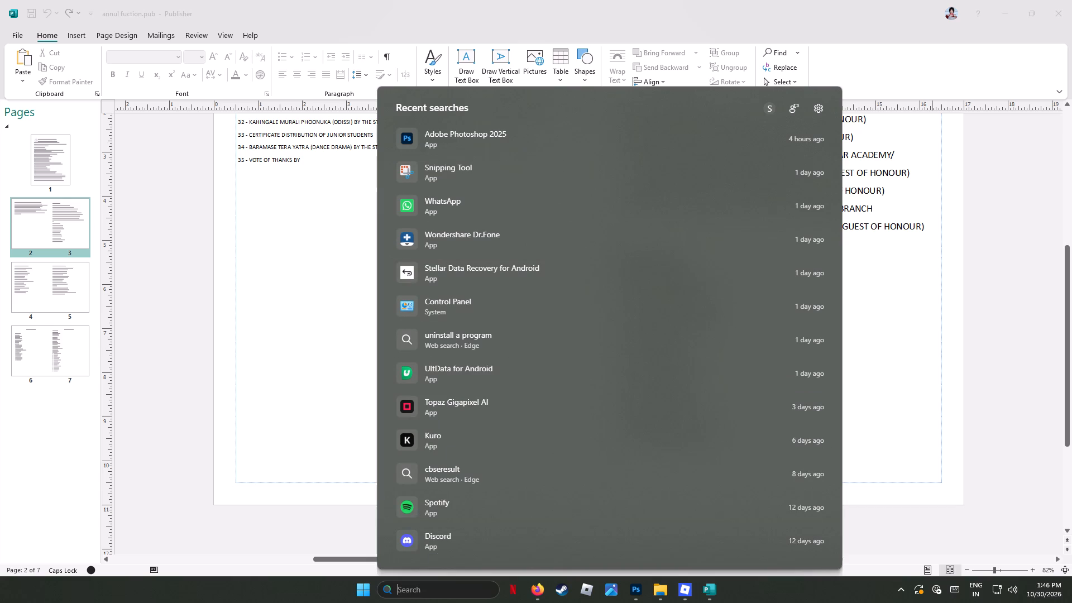
text(WORD)
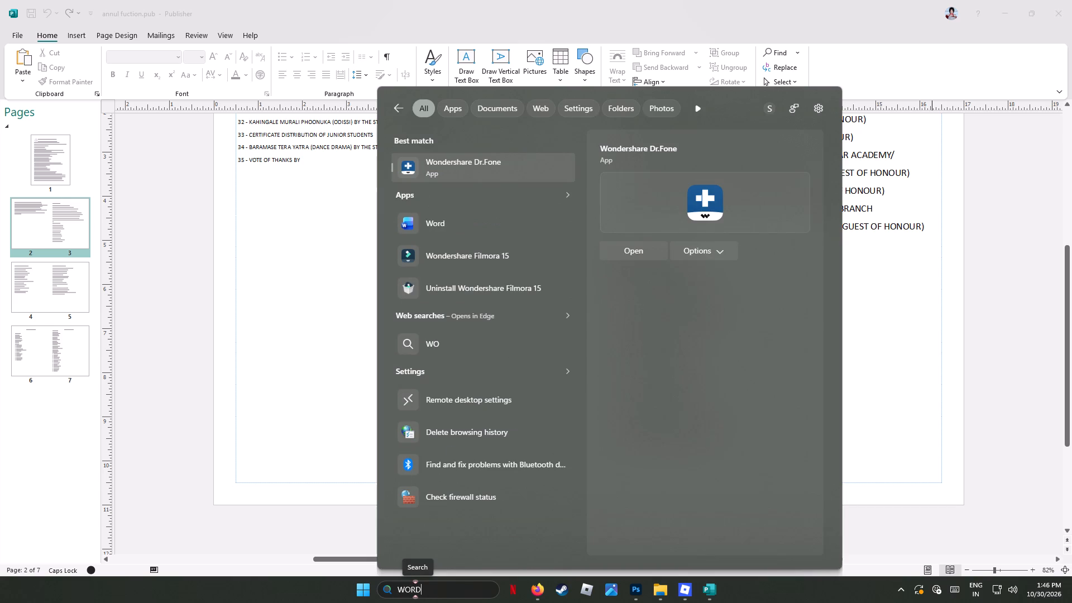
double_click(721, 208)
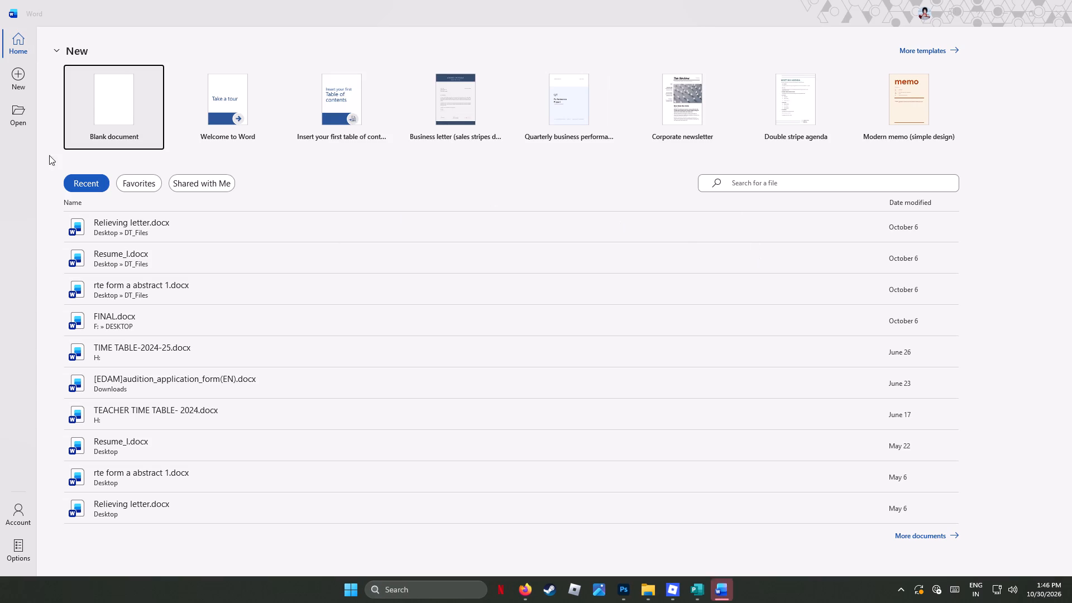
click(110, 109)
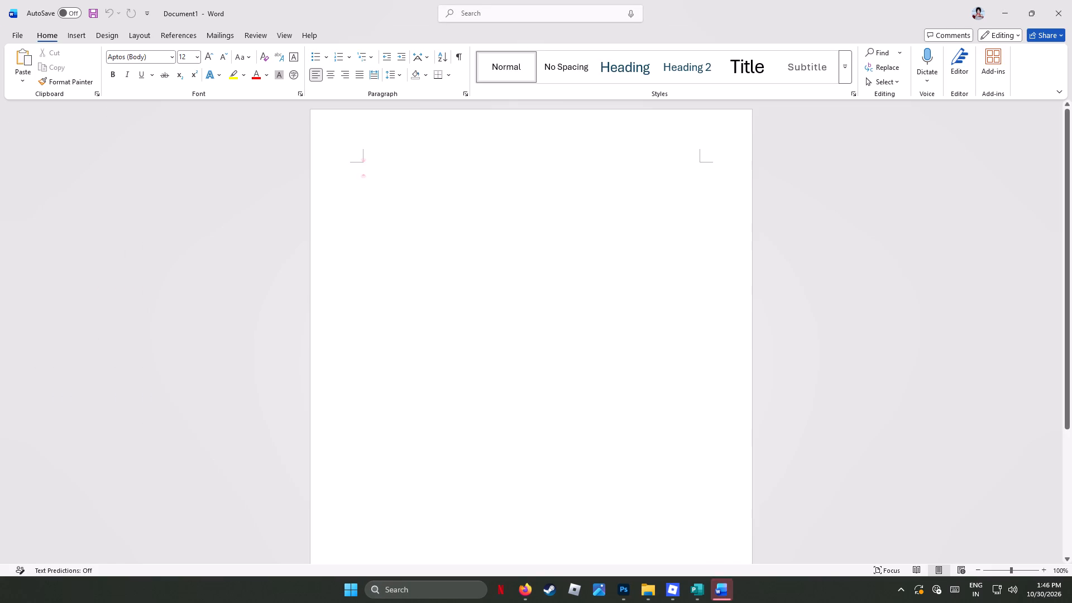
Switch back to the annul fuction publication, restore single-page view, and copy everything on page 1, including the logo and agenda text.
click(696, 545)
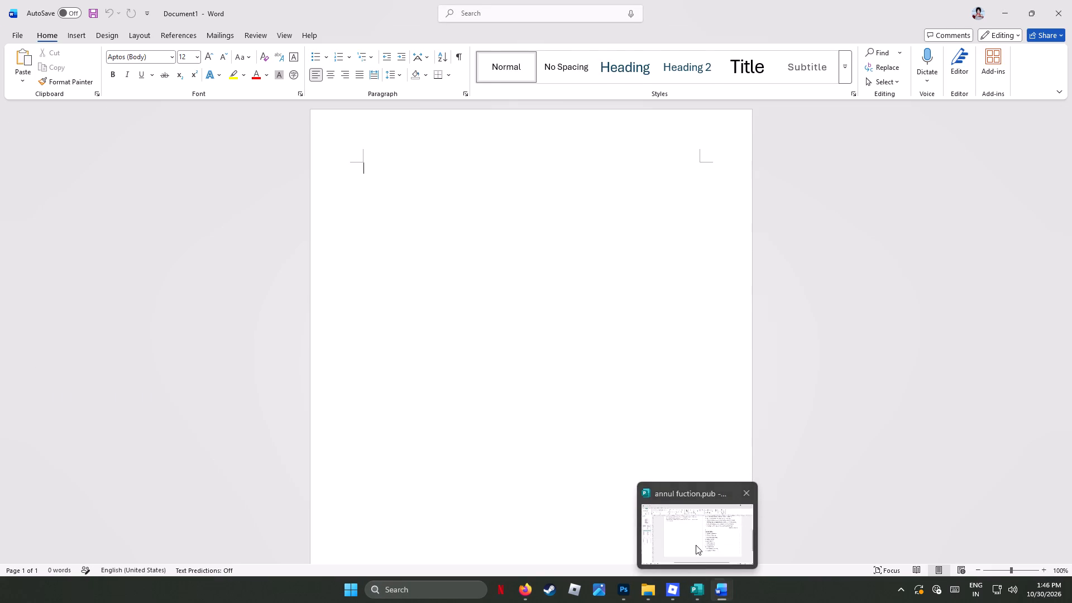
click(927, 565)
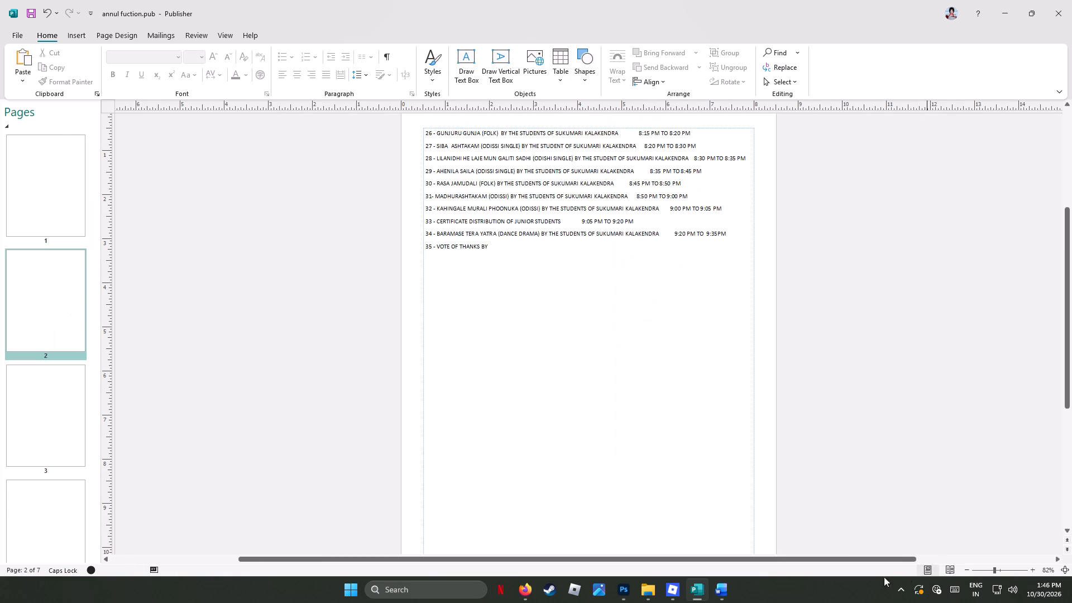
scroll(442, 429, up, 2)
scroll(442, 429, down, 3)
scroll(451, 428, up, 5)
scroll(451, 426, down, 4)
scroll(451, 426, up, 1)
click(21, 166)
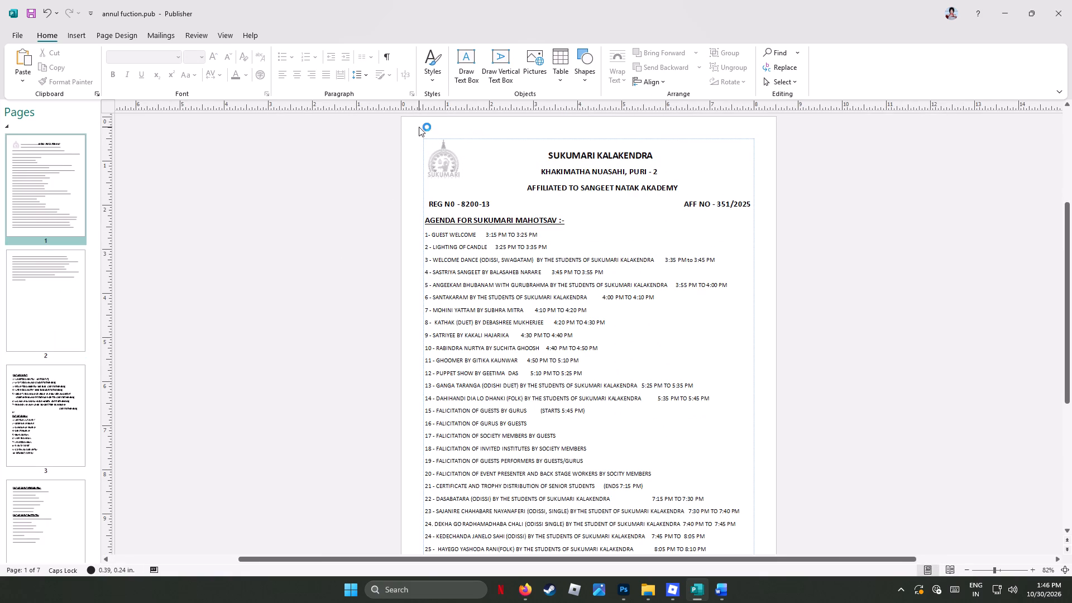
click(419, 127)
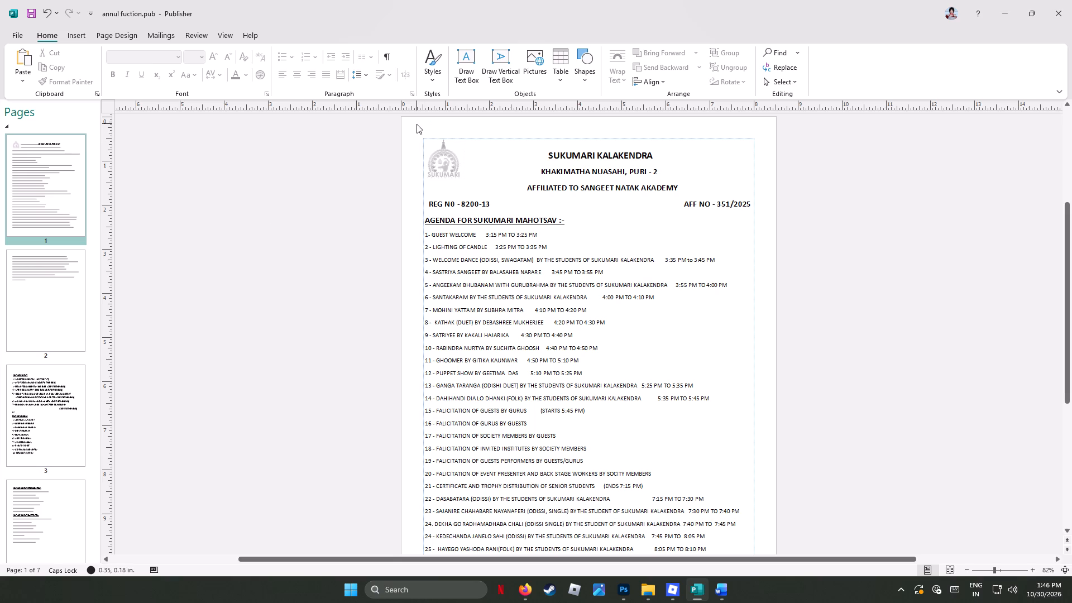
key(ctrl+a)
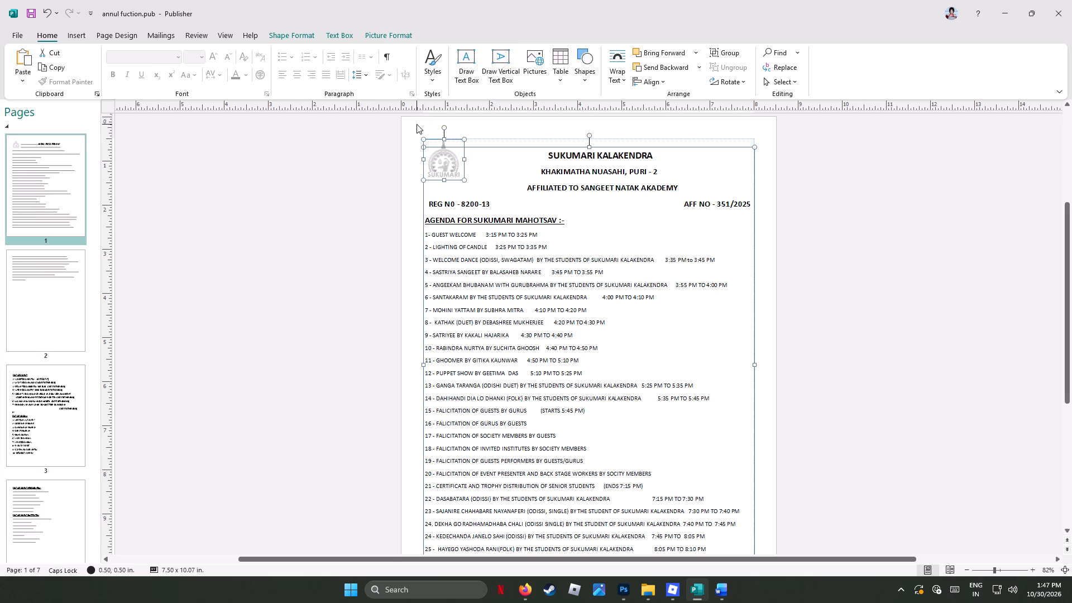
key(ctrl+c)
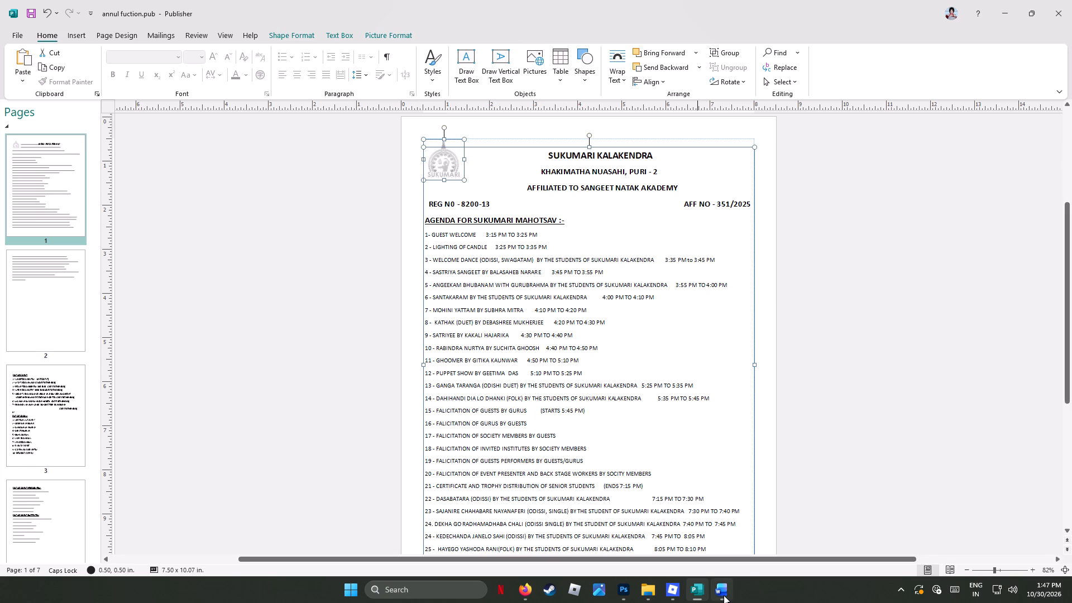
Switch to the blank Word document and paste the copied agenda page at its start four times.
click(724, 595)
click(376, 170)
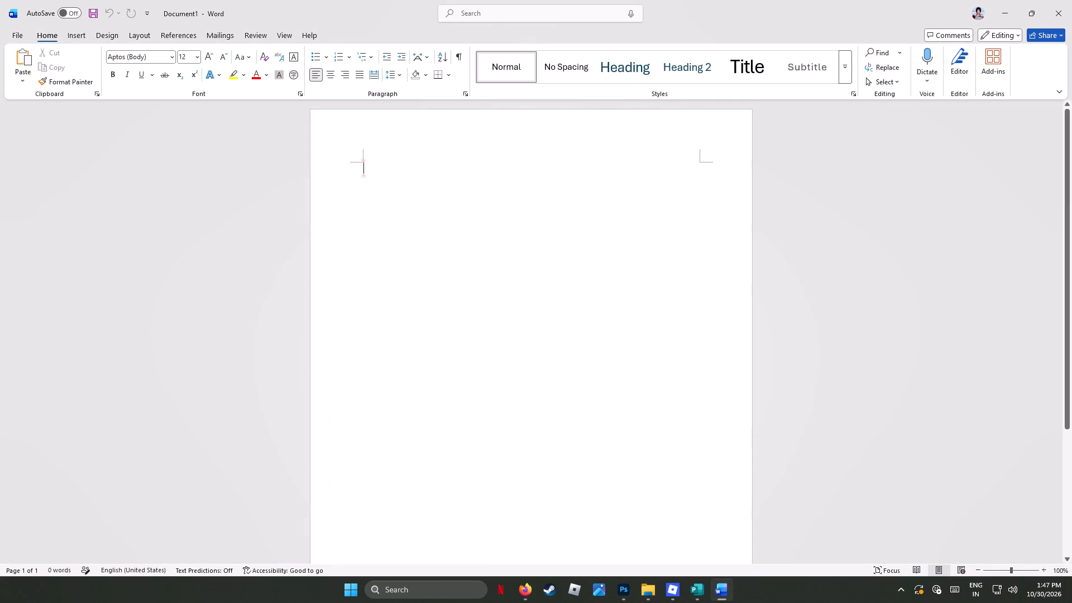
key(ctrl+v)
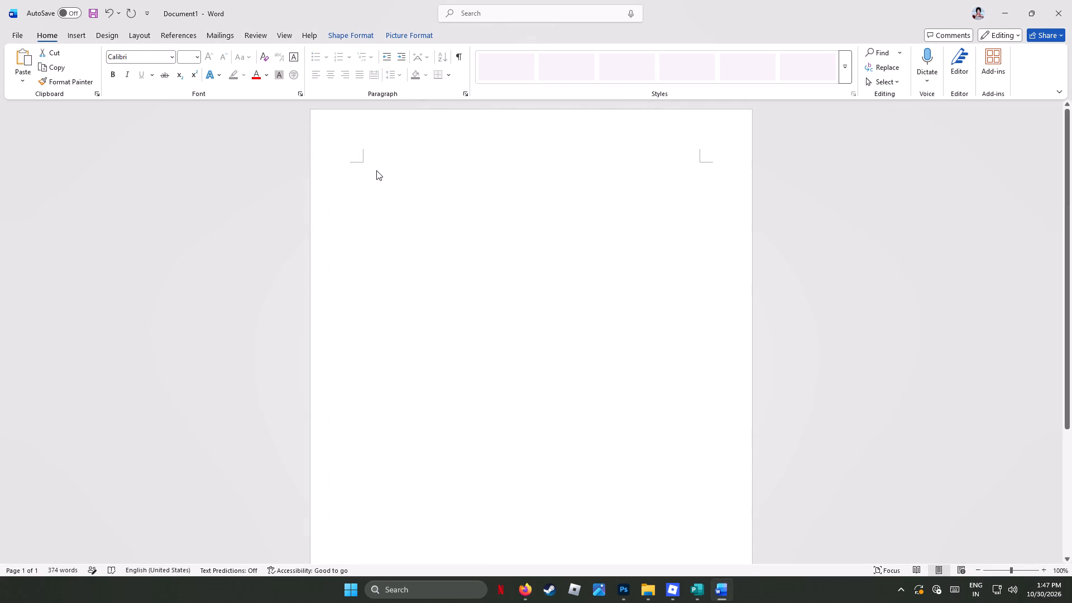
key(ctrl+v)
key(ctrl+v)
key(ctrl+v)
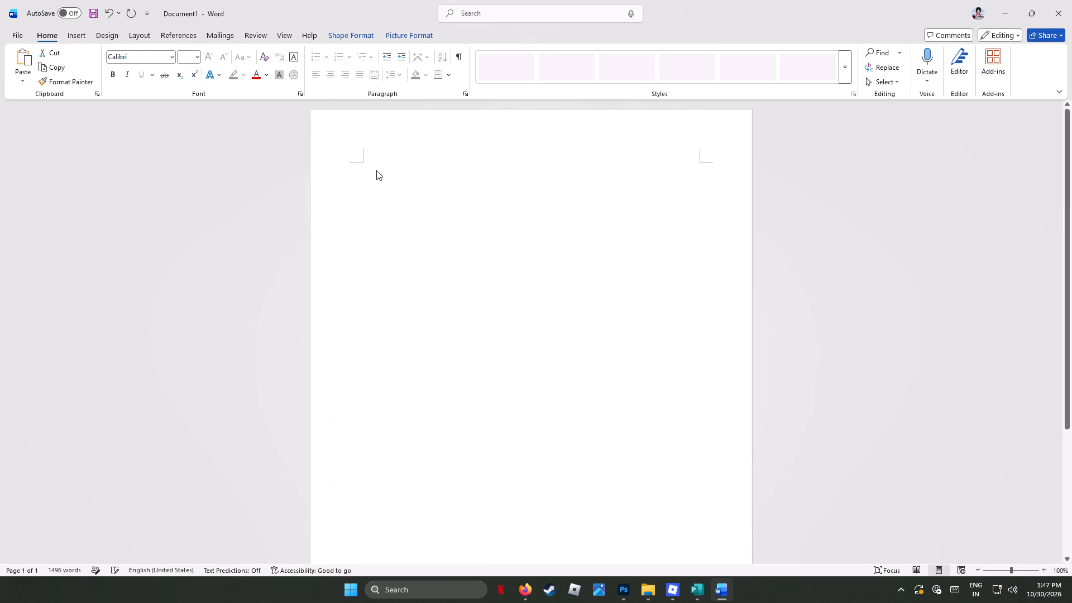
Return to the annul fuction publication and examine the page 1 agenda from its heading to its last entry.
click(698, 592)
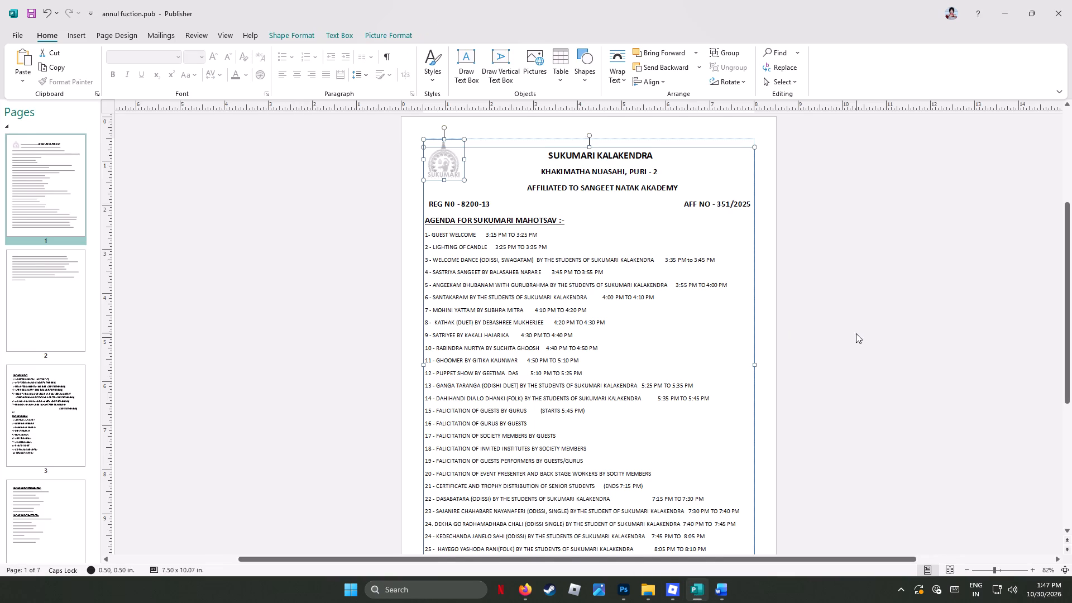
scroll(856, 333, up, 13)
scroll(856, 333, down, 9)
scroll(856, 333, up, 1)
scroll(856, 333, down, 2)
scroll(856, 333, up, 1)
scroll(856, 333, down, 2)
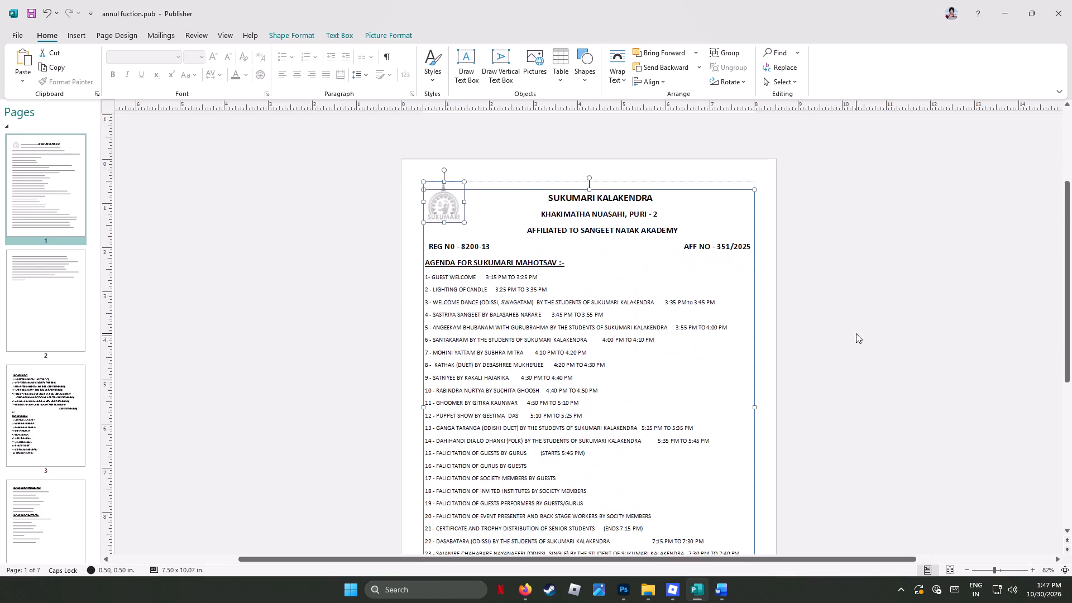
scroll(856, 333, down, 5)
scroll(856, 333, up, 2)
scroll(856, 333, down, 2)
scroll(856, 333, up, 5)
scroll(856, 333, down, 4)
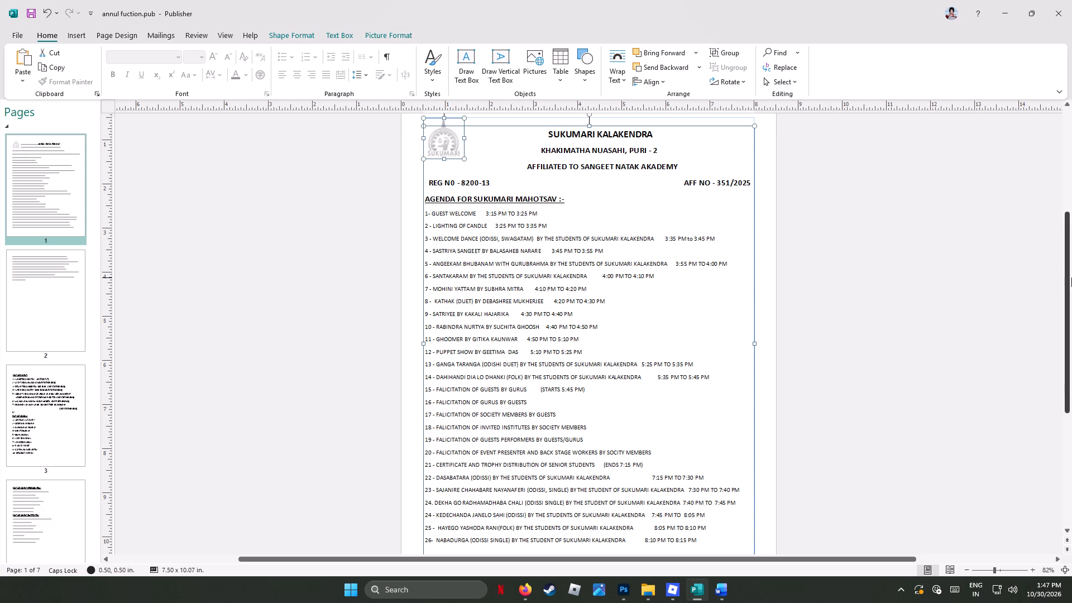
drag(1069, 279, 1051, 174)
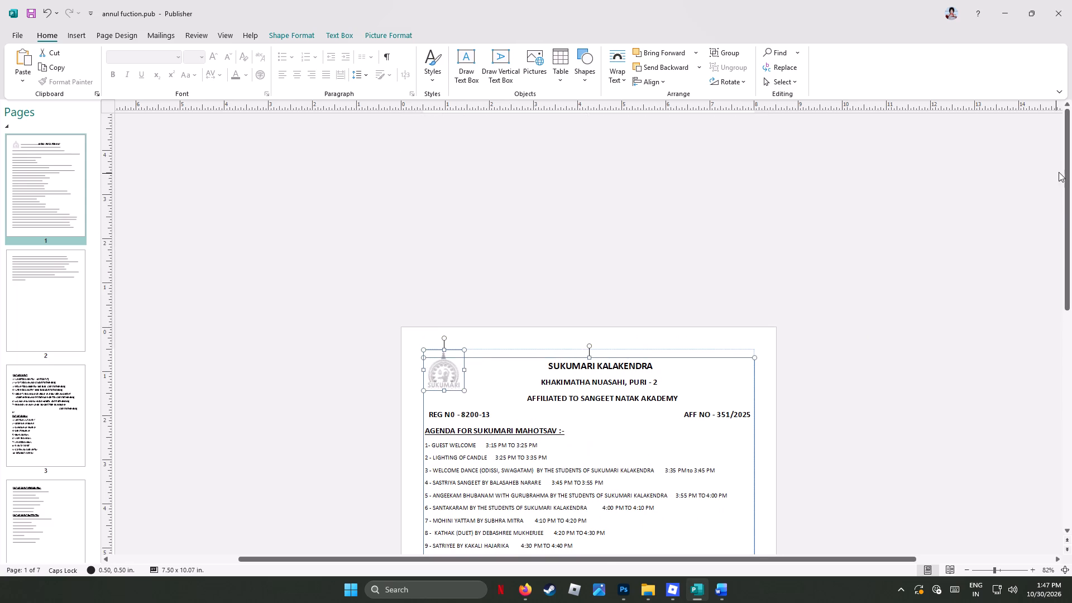
drag(1065, 171, 1042, 342)
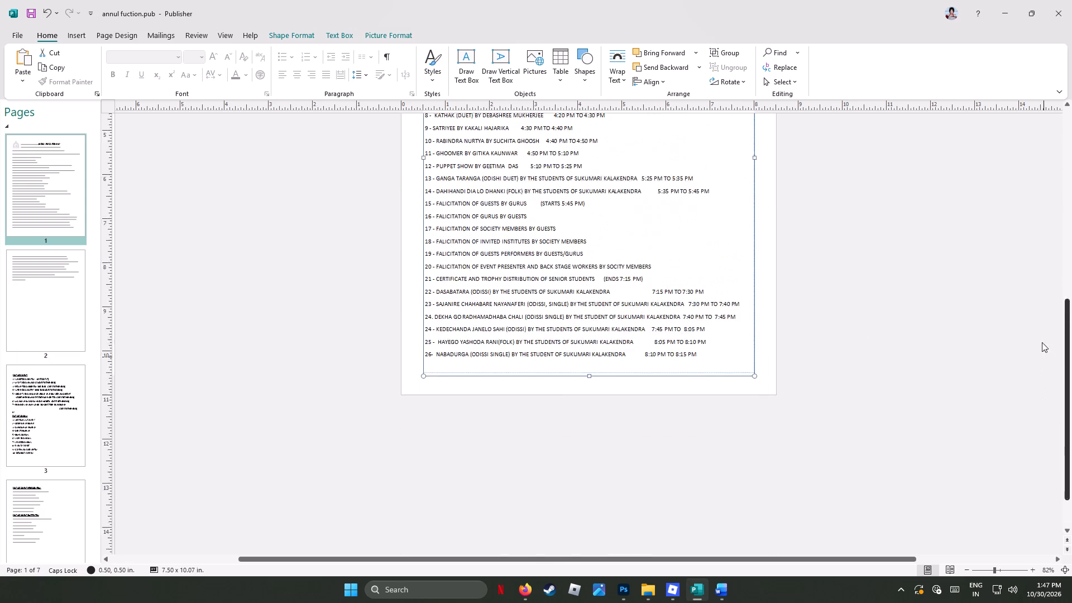
Copy the page 1 agenda text from the registration number line through entry 26, NABADURGA.
drag(1042, 342, 1041, 285)
click(949, 329)
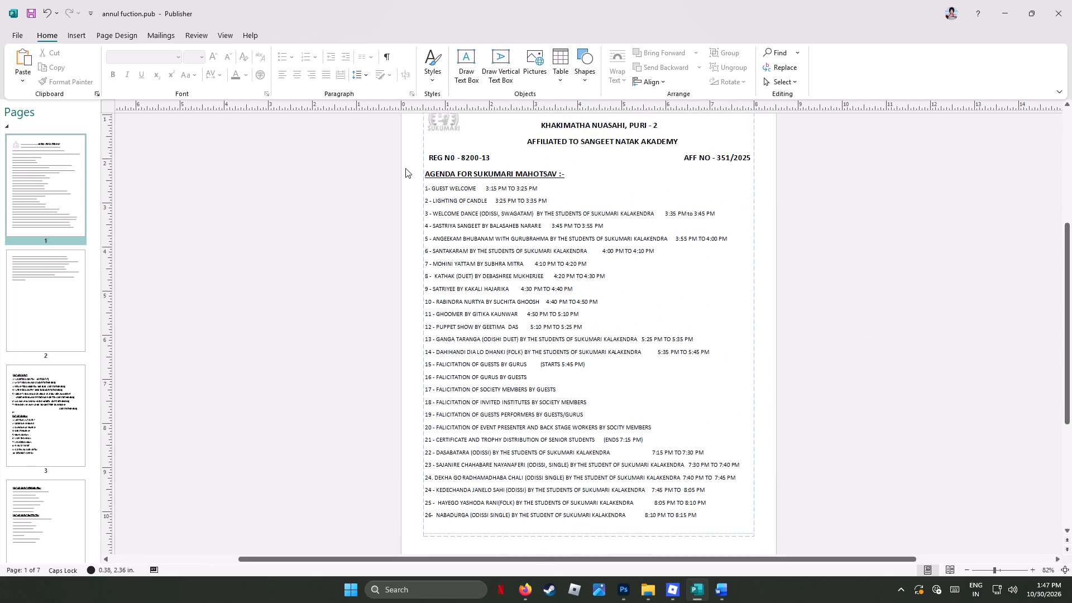
drag(429, 153, 536, 217)
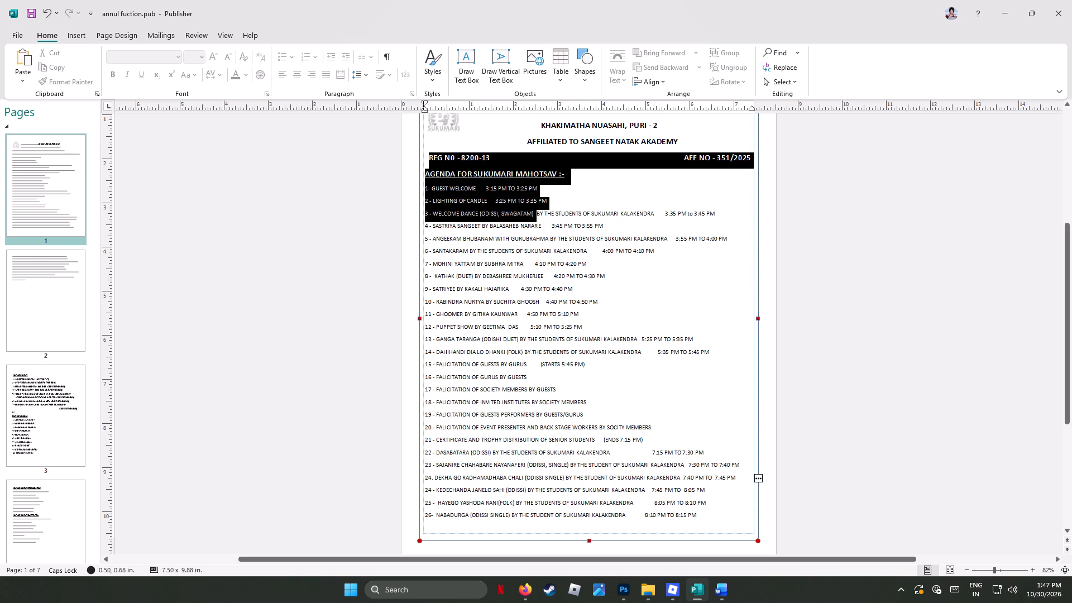
drag(536, 217, 712, 515)
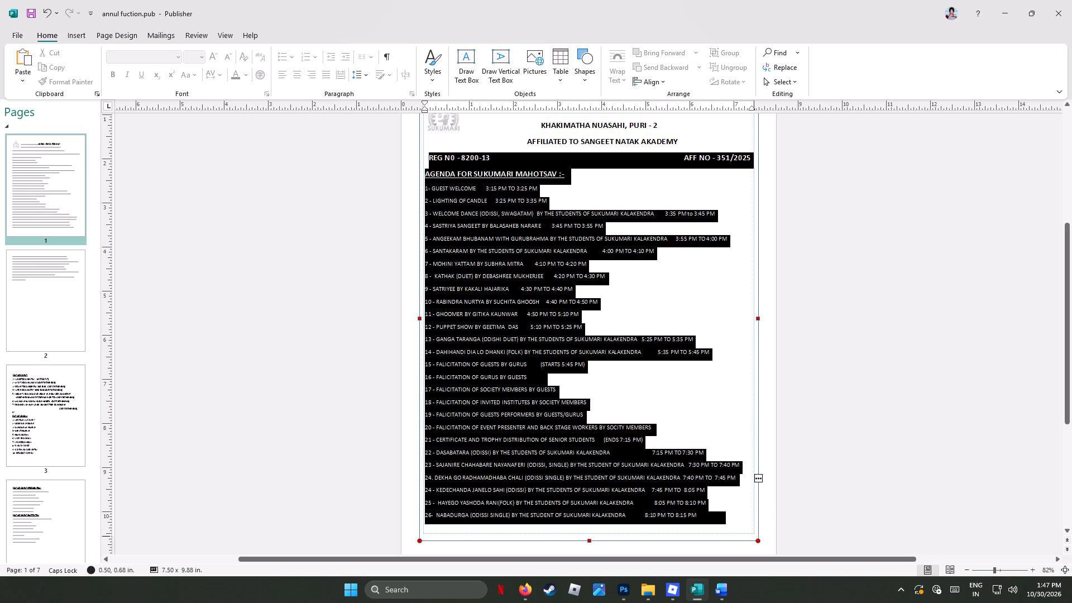
drag(712, 515, 711, 515)
key(ctrl+c)
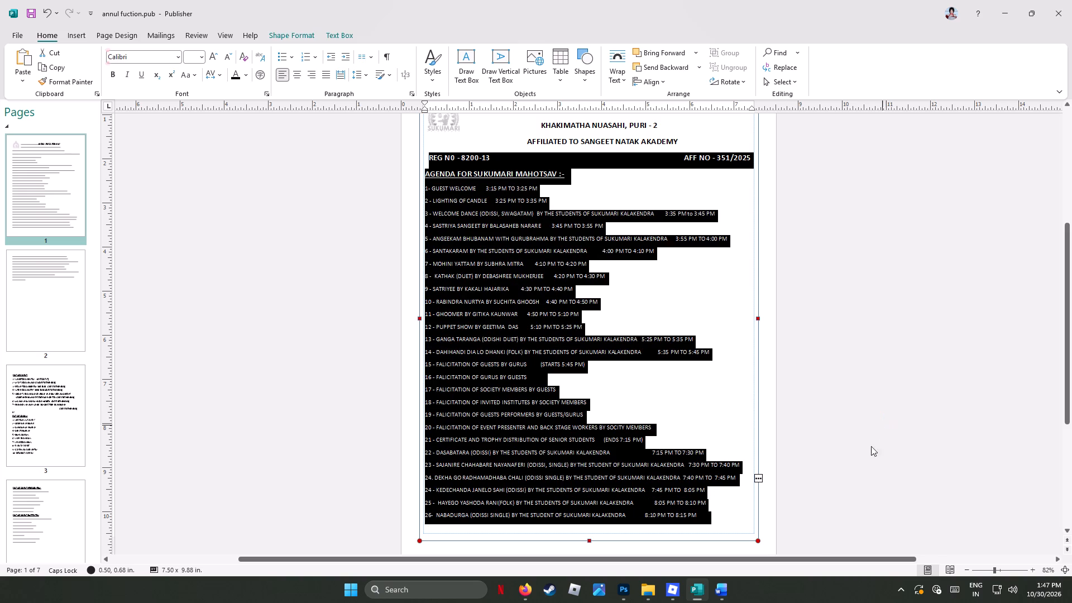
Switch to Document1 in Word and try to place the insertion point at the start of the page.
click(725, 543)
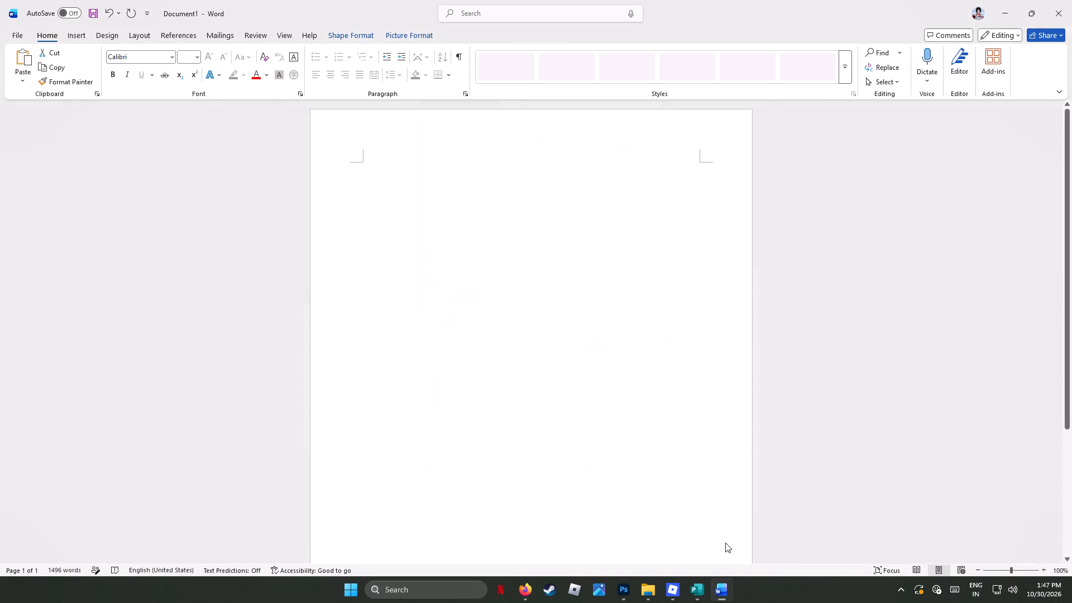
click(384, 166)
click(376, 194)
click(376, 192)
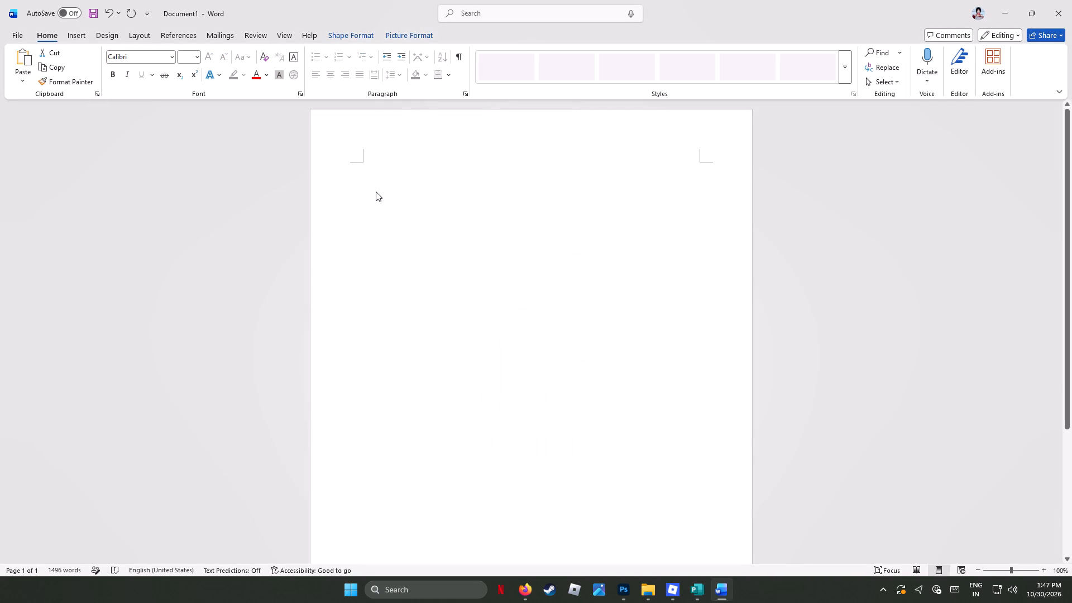
right_click(376, 191)
double_click(379, 204)
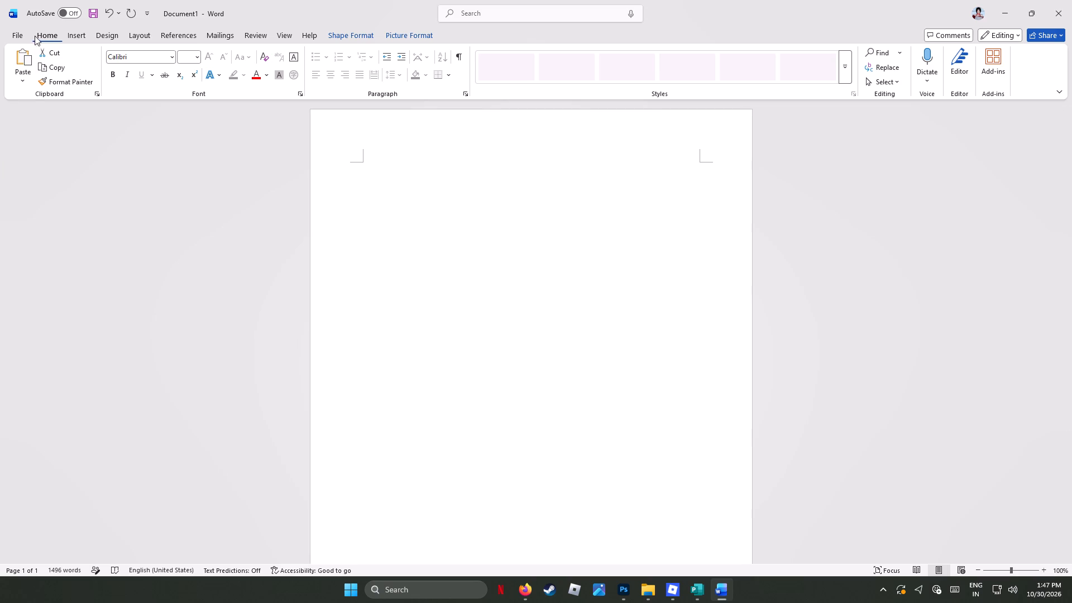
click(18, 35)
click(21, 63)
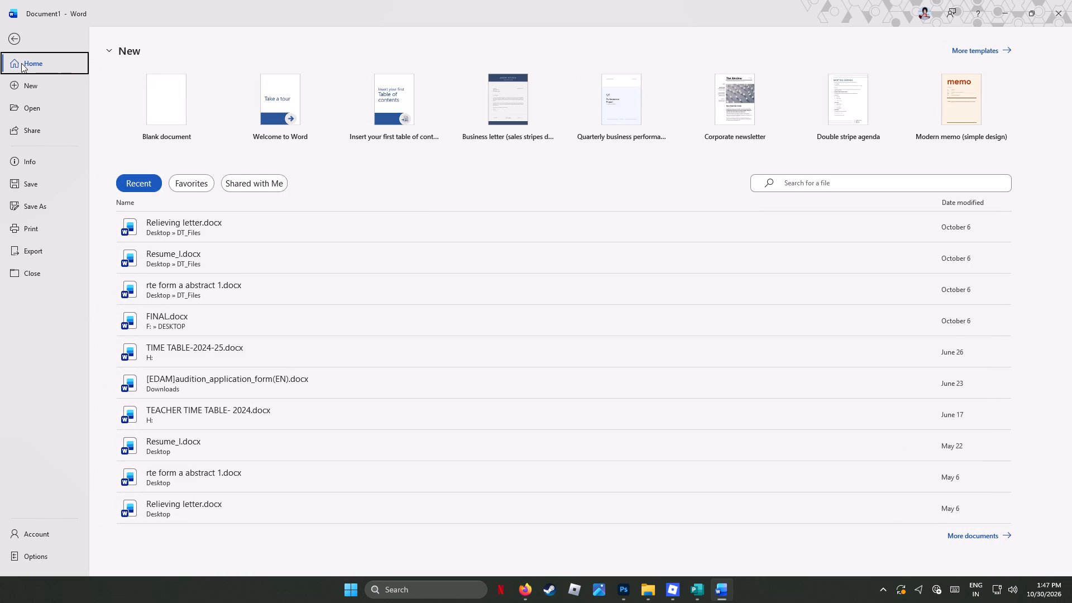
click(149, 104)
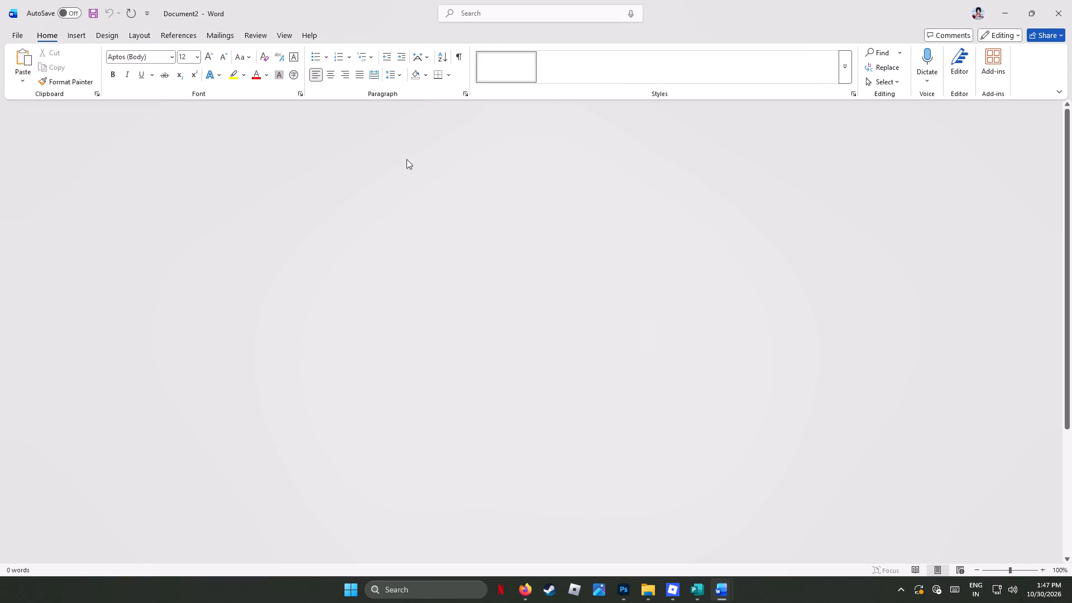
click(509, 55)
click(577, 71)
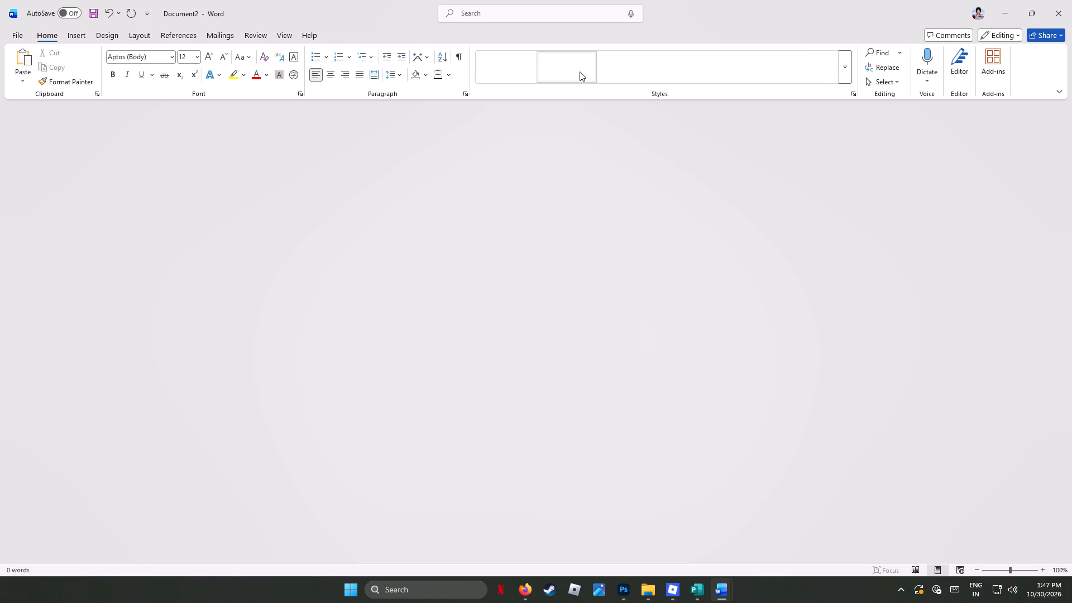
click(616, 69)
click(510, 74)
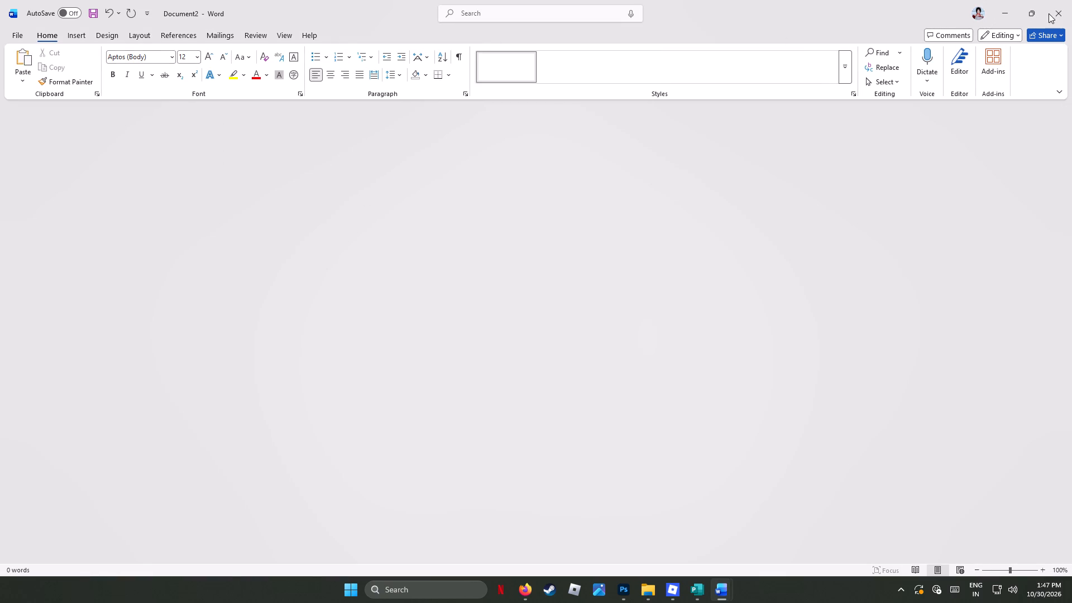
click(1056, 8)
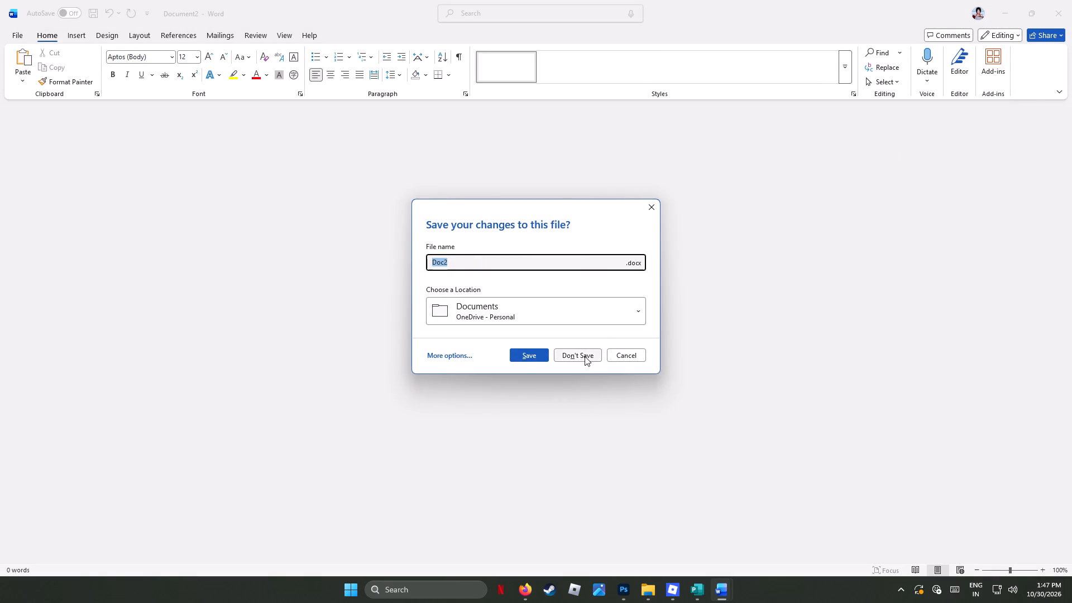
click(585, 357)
Enter FD in Document1 and paste the copied agenda text twice.
click(432, 220)
text(FD)
key(ctrl+v)
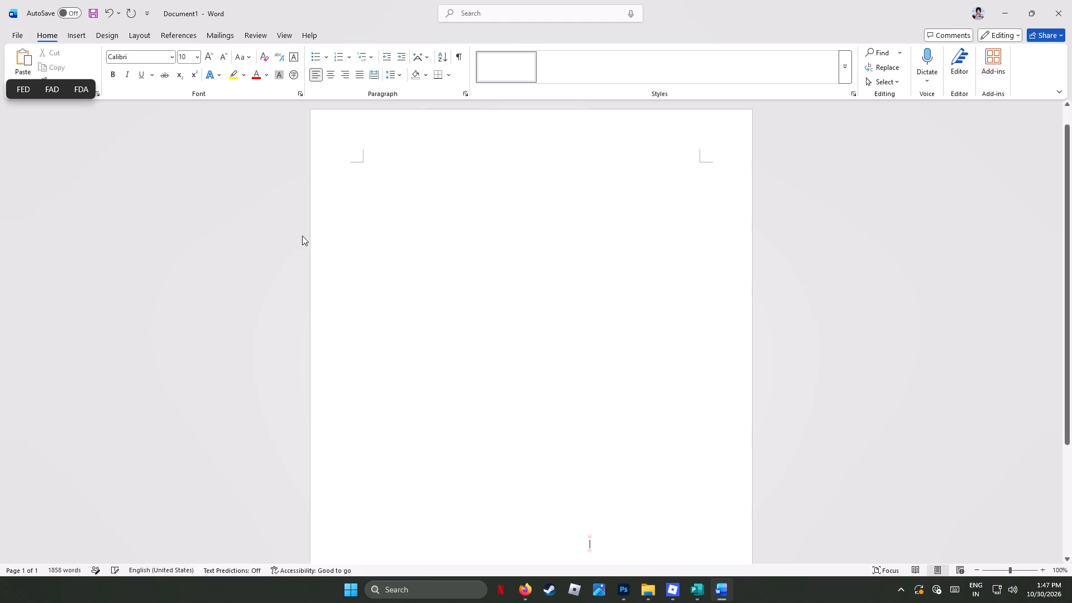
click(25, 65)
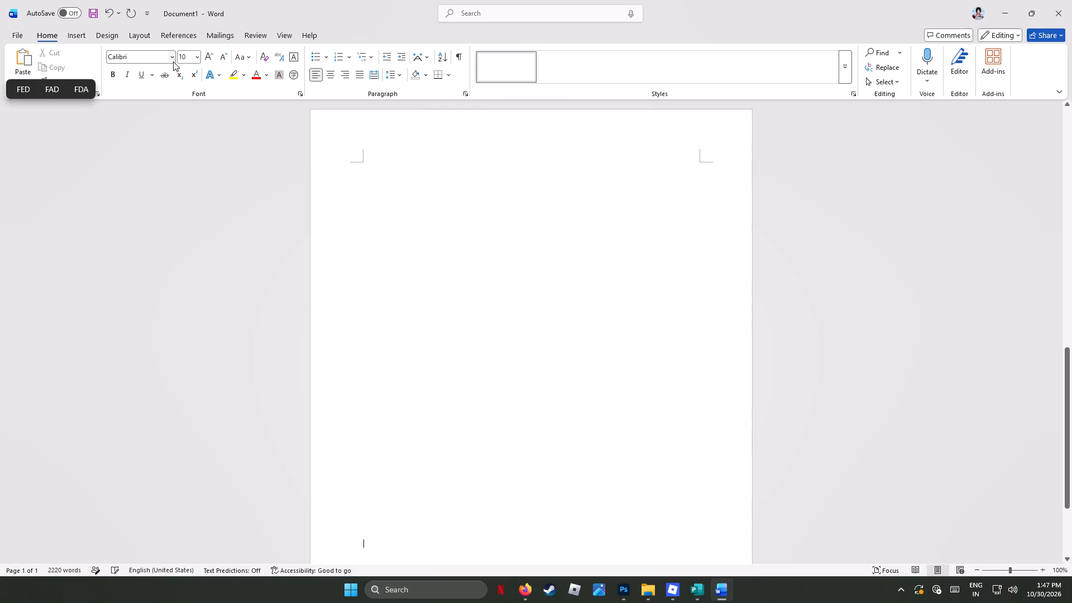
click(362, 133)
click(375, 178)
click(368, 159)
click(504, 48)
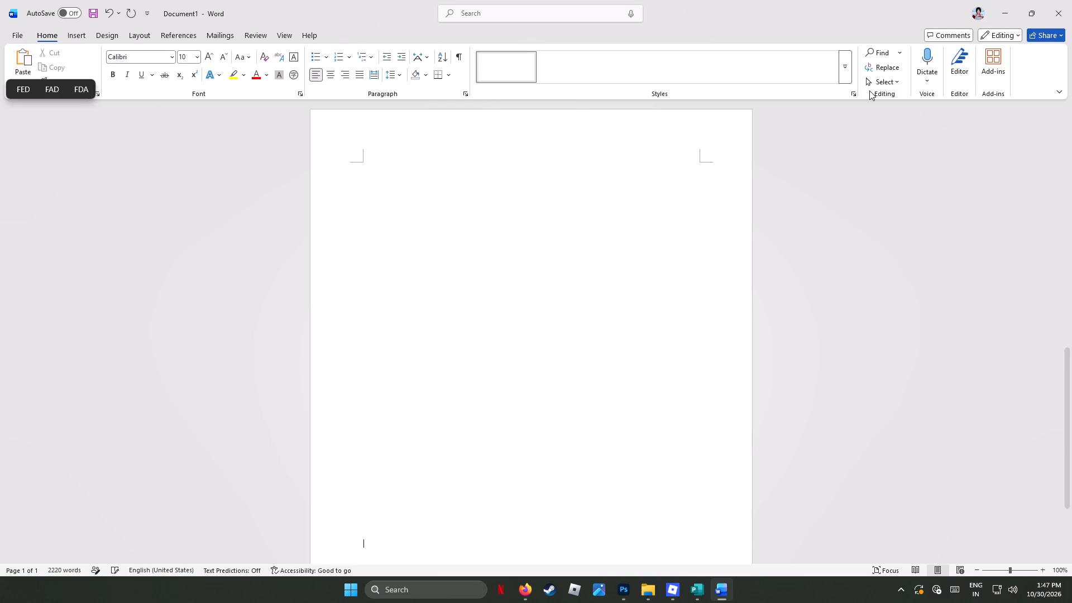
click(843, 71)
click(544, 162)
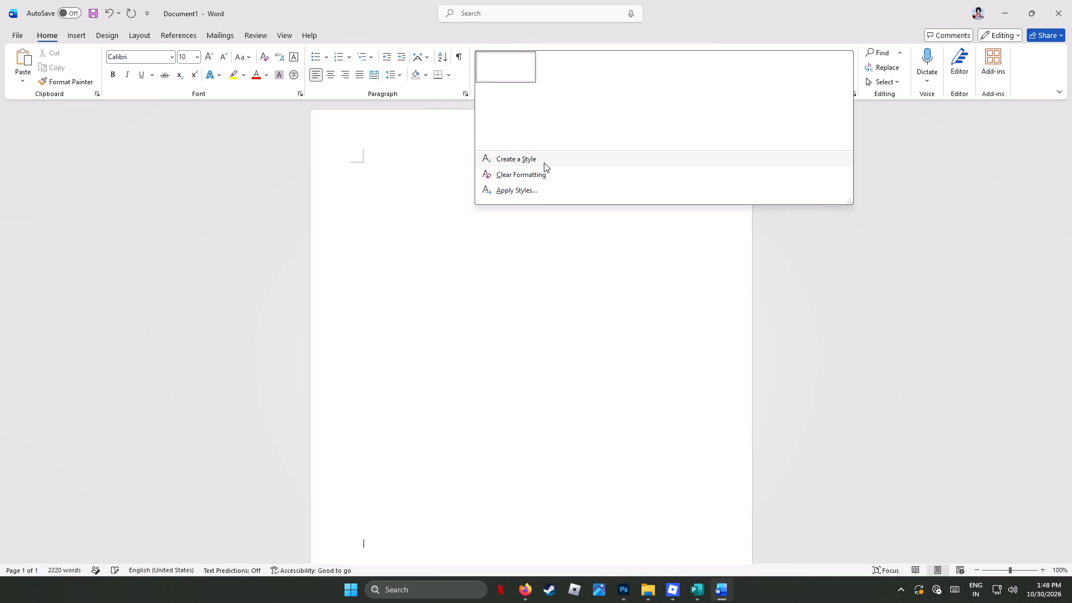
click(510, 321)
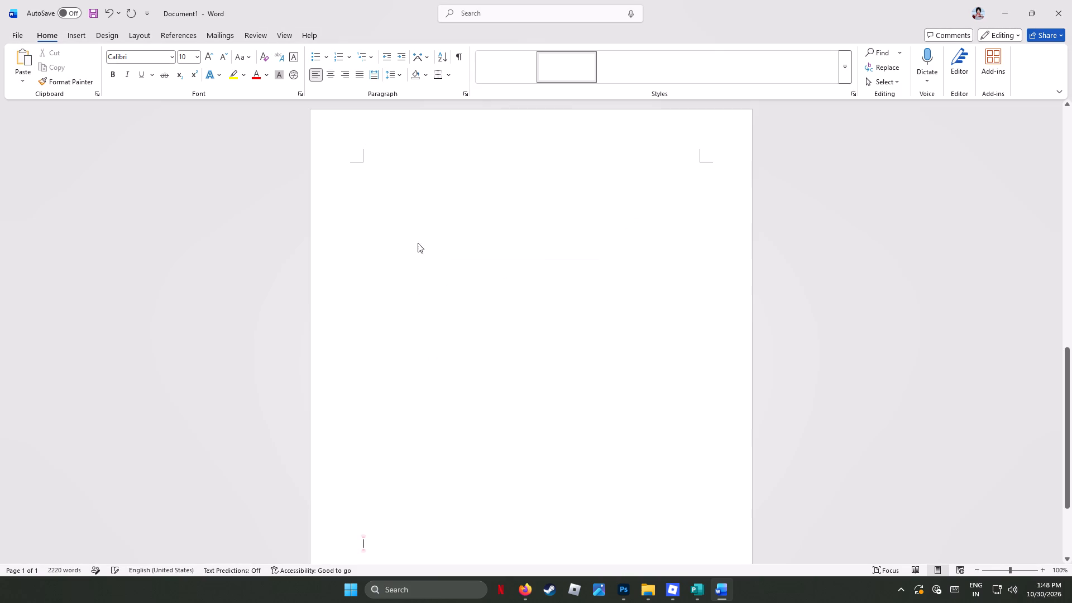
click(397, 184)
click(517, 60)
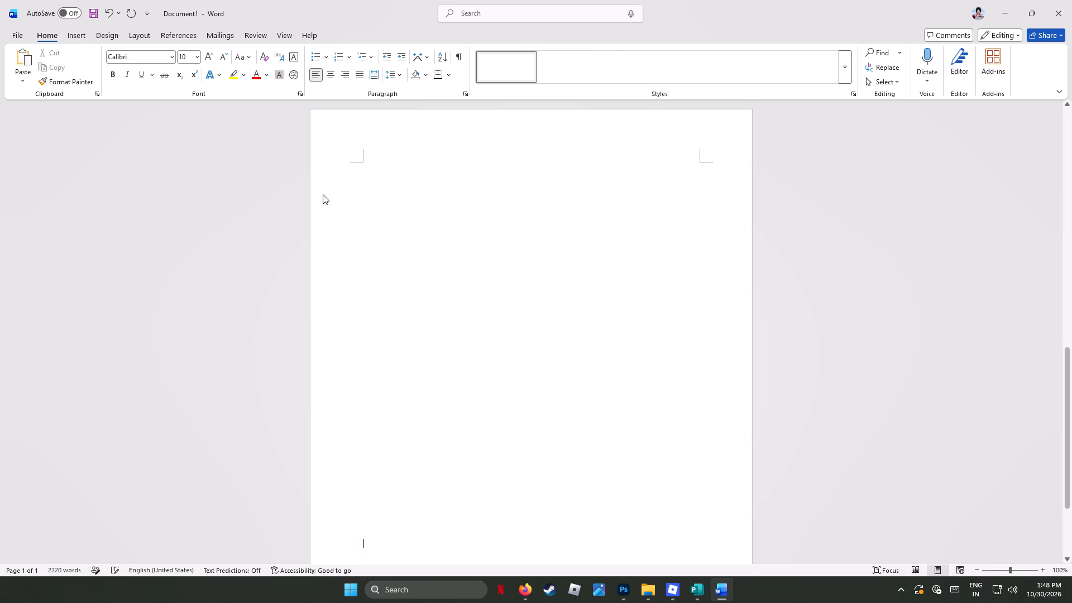
Paste the copied agenda text into Document1 two more times.
click(374, 187)
key(ctrl+v)
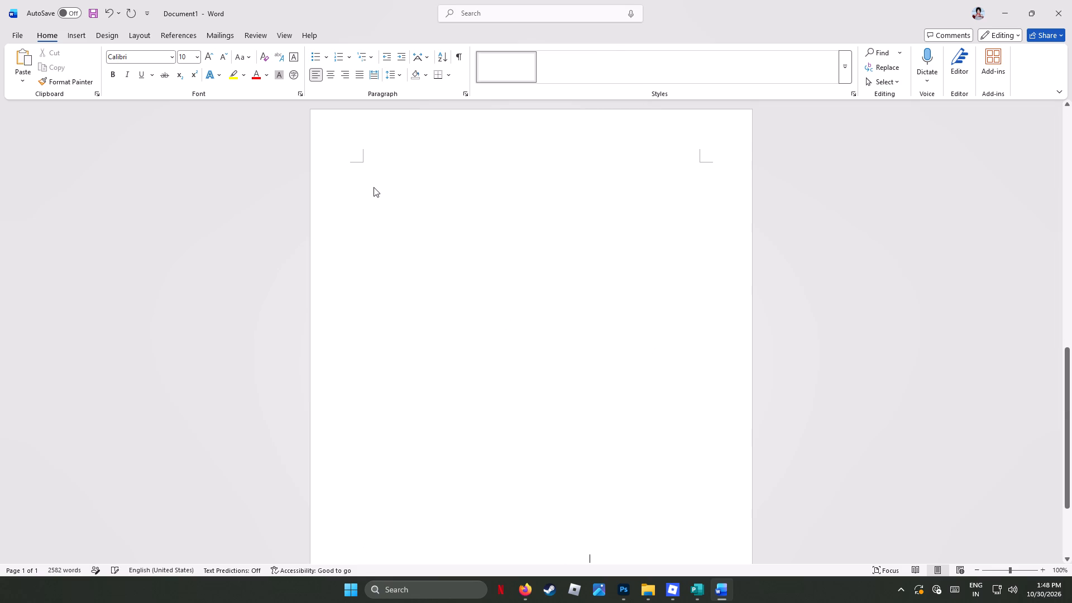
key(ctrl+v)
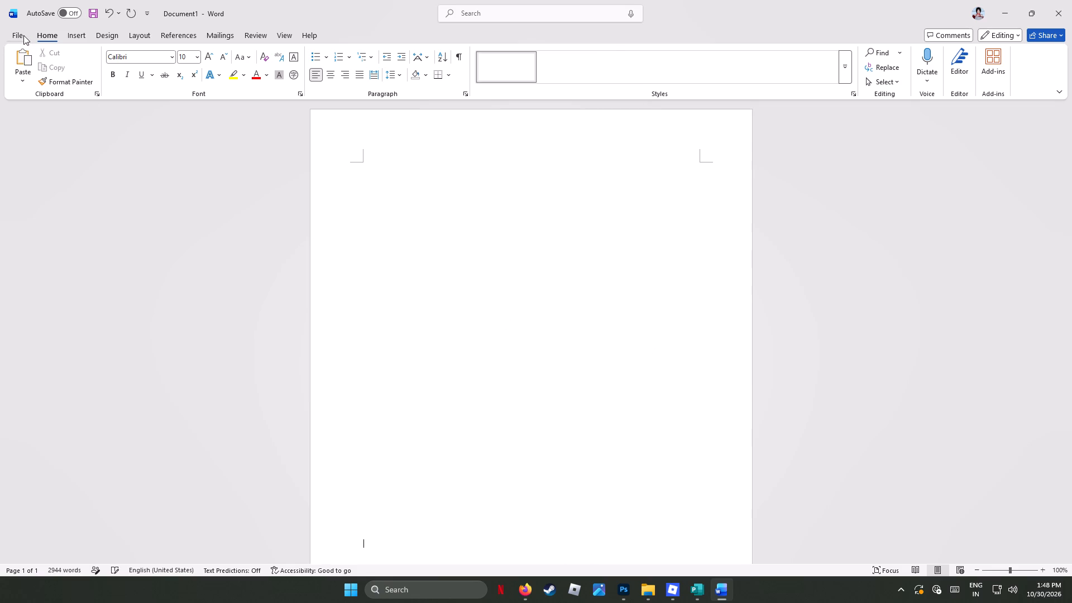
click(21, 35)
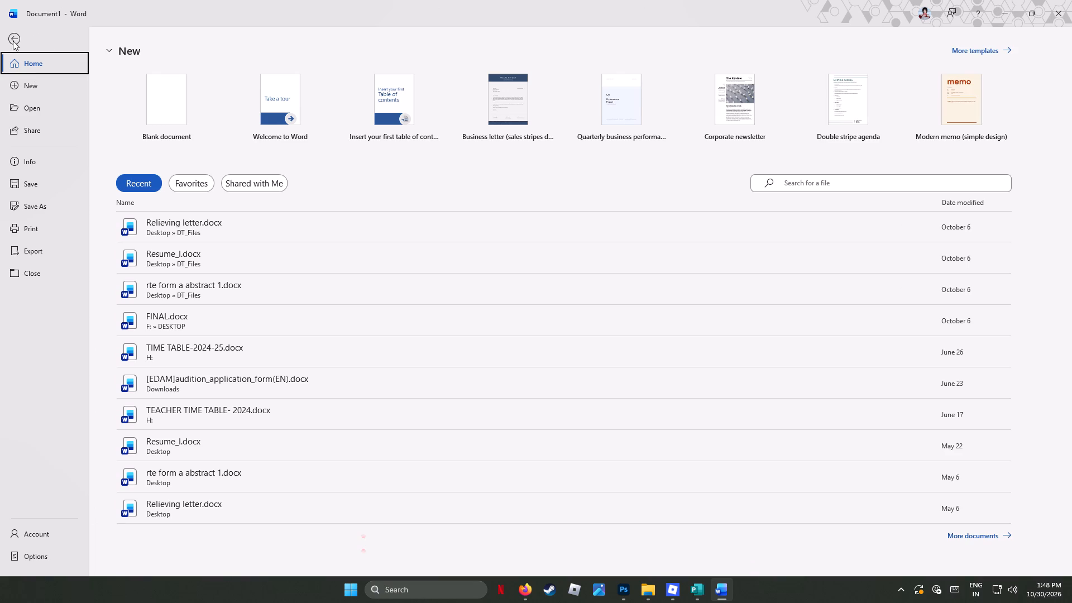
click(13, 41)
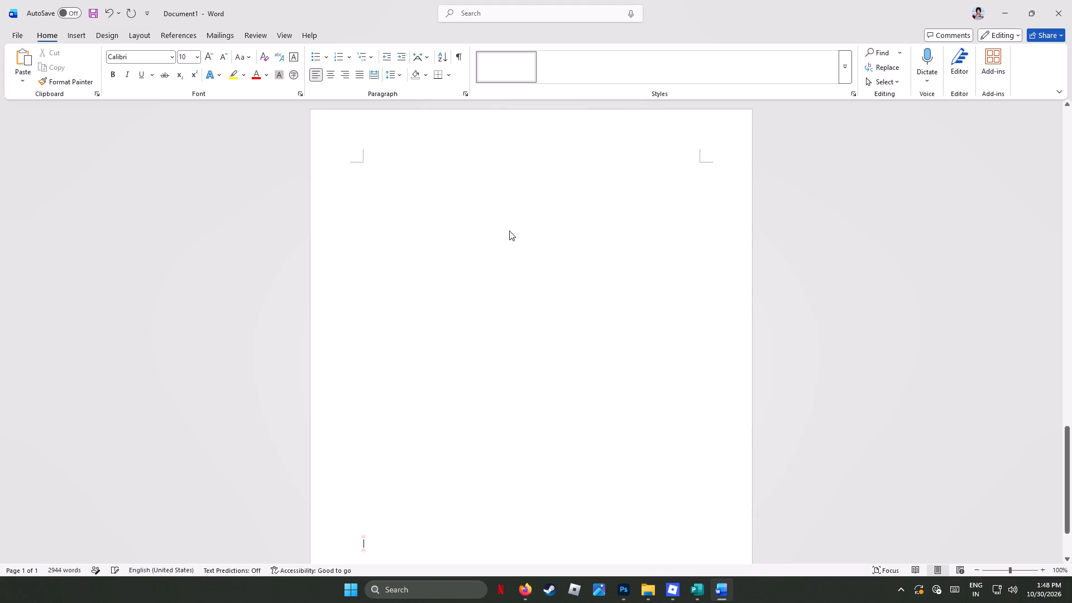
click(447, 175)
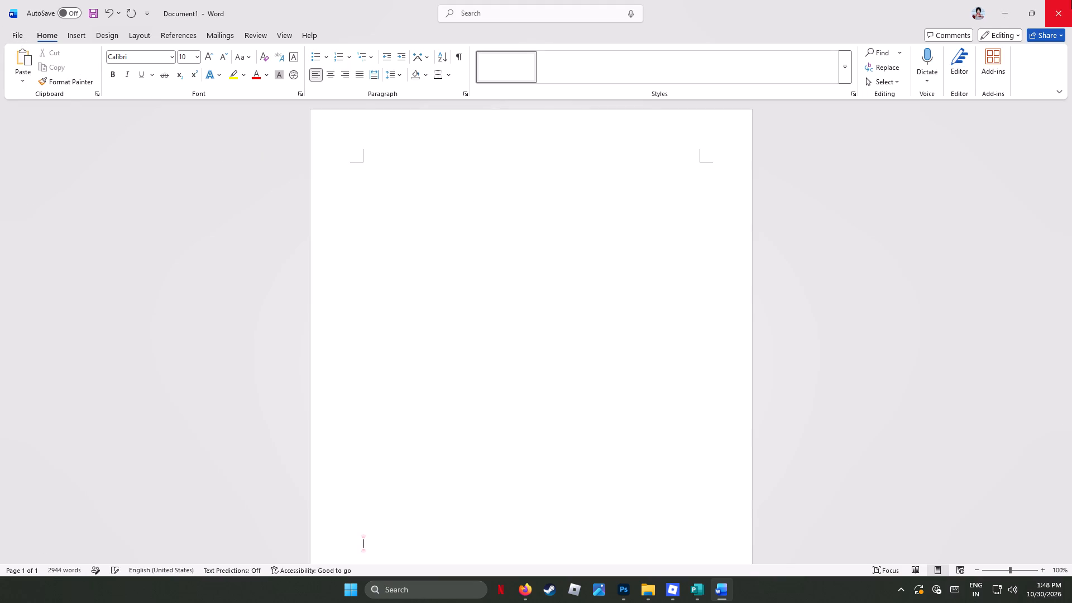
Minimise Word, return to page 1 of the annul fuction publication and show it in two-page spread view.
click(1003, 15)
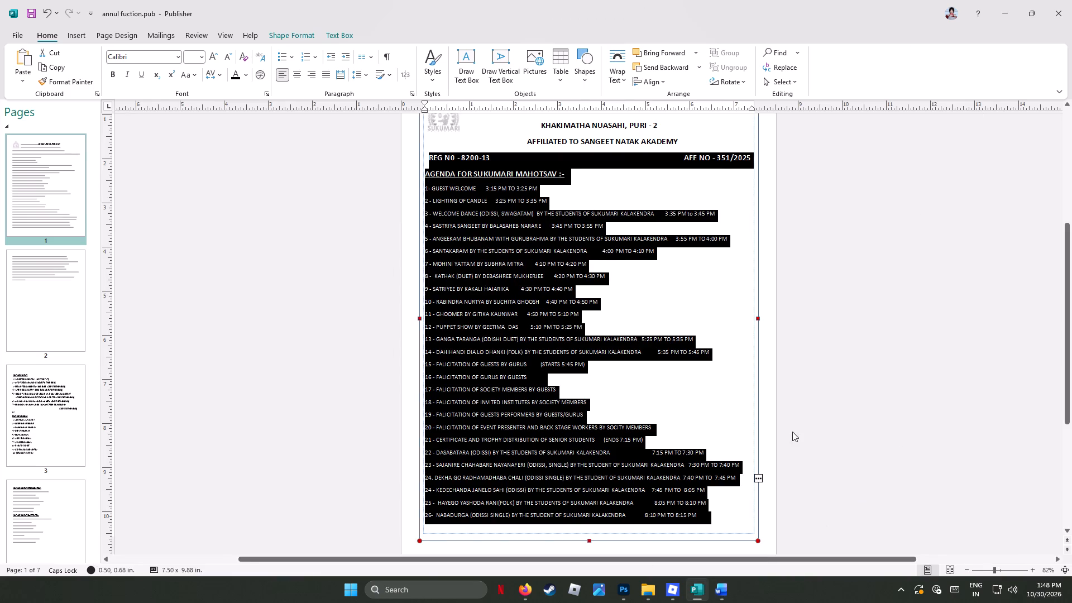
click(859, 390)
scroll(859, 390, up, 4)
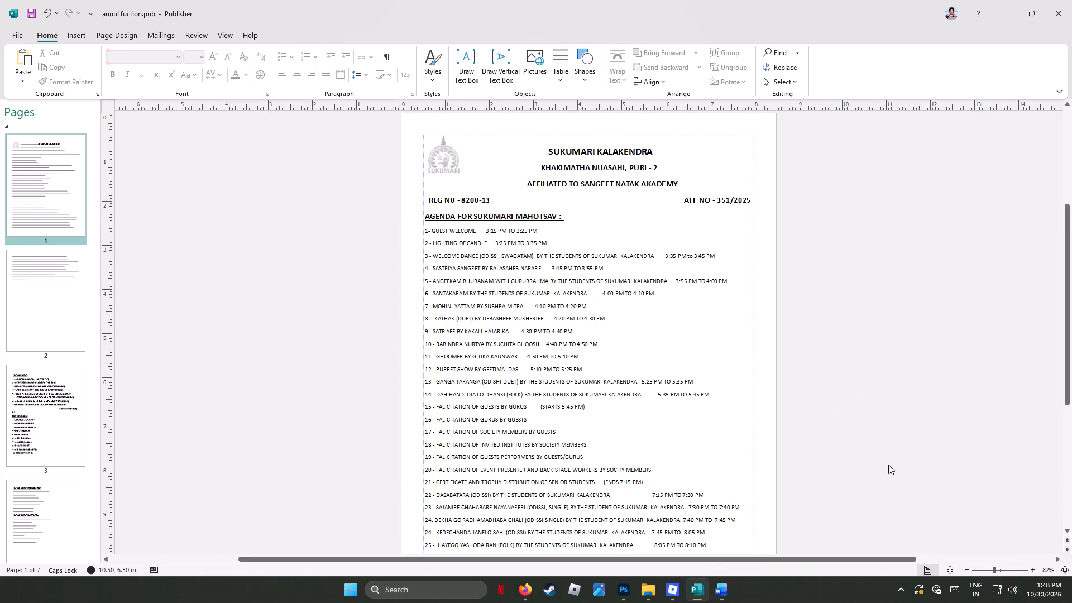
click(950, 567)
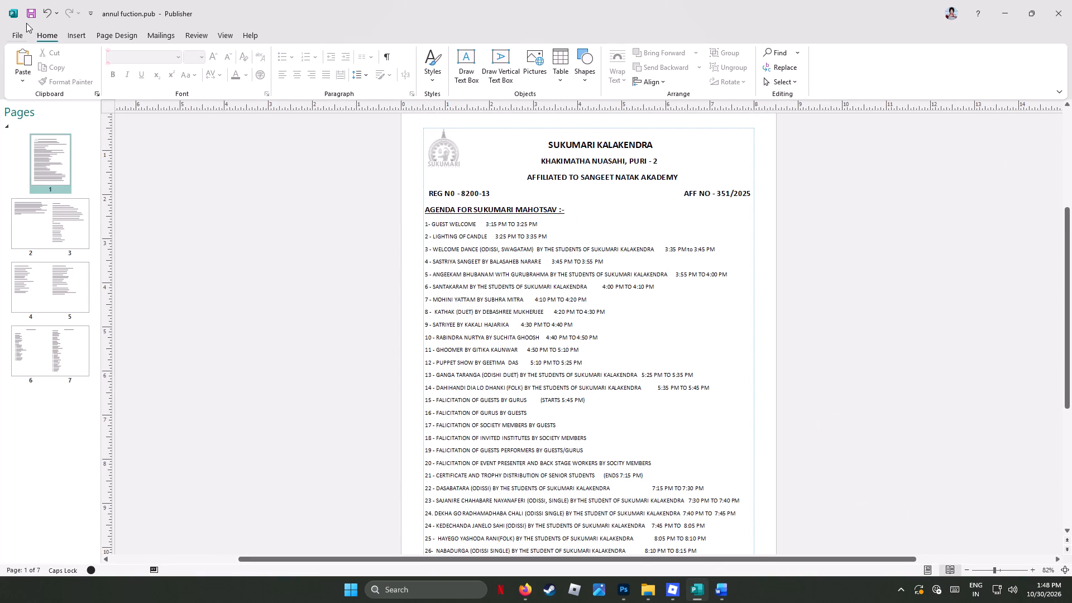
Start a PDF export of the annul fuction publication, with the Desktop as destination and PDF as the file type.
click(17, 38)
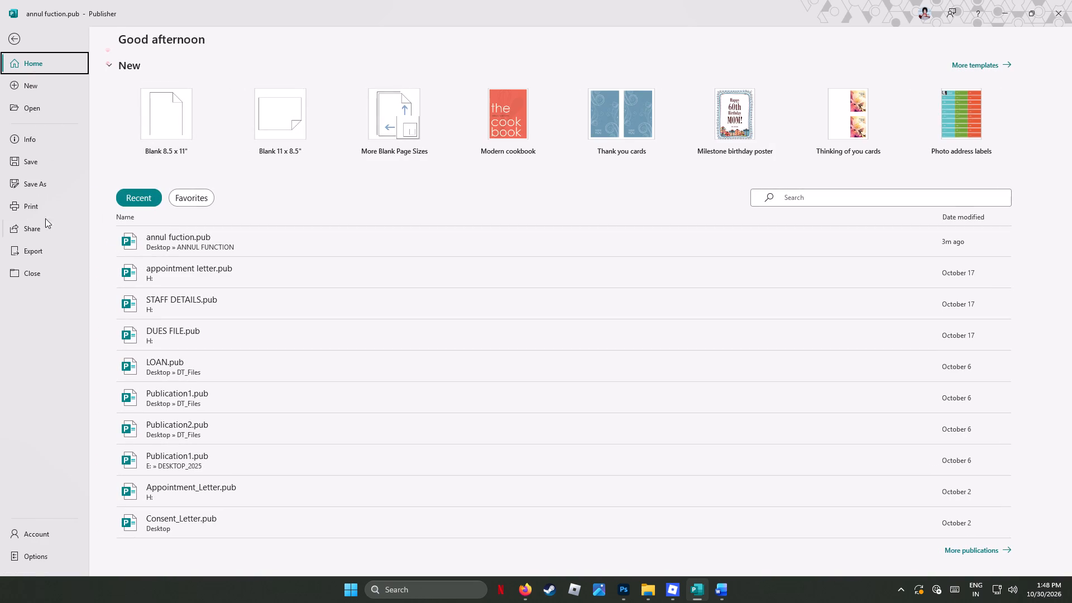
click(39, 251)
click(324, 147)
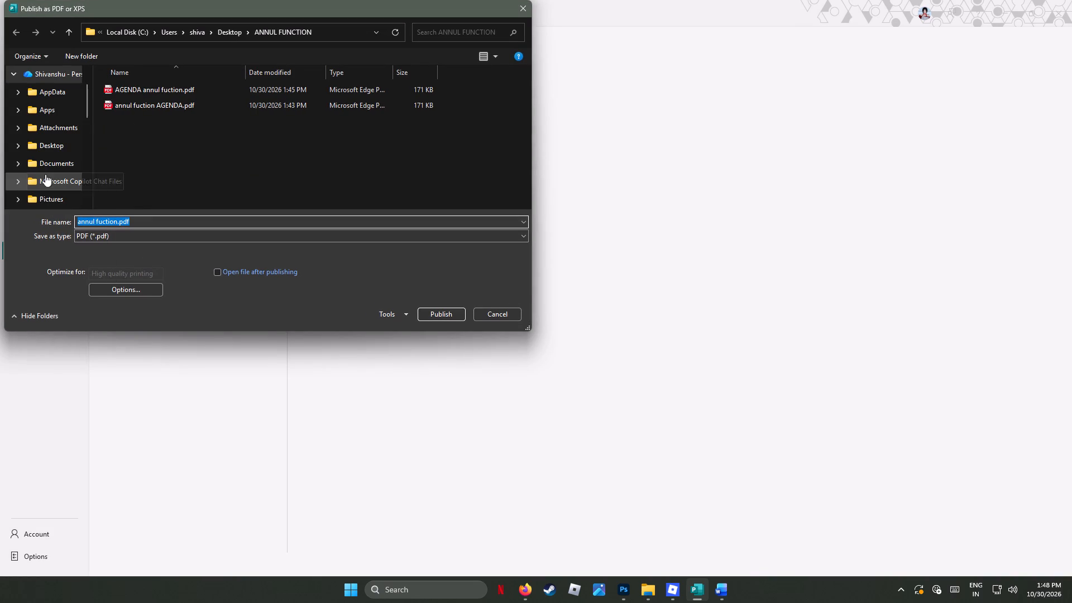
scroll(10, 119, down, 2)
click(48, 107)
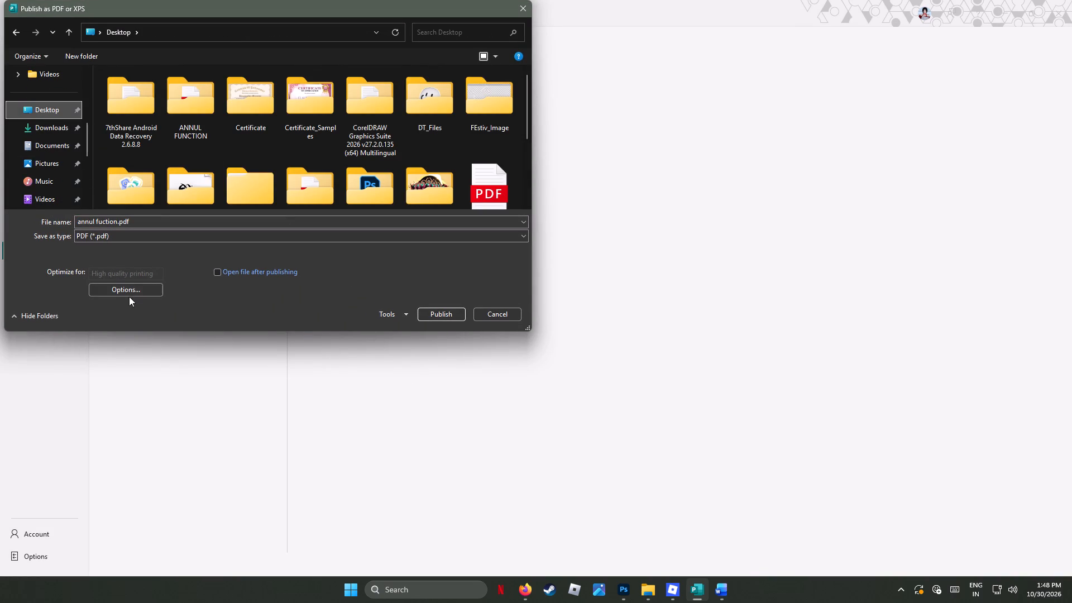
click(88, 235)
click(176, 271)
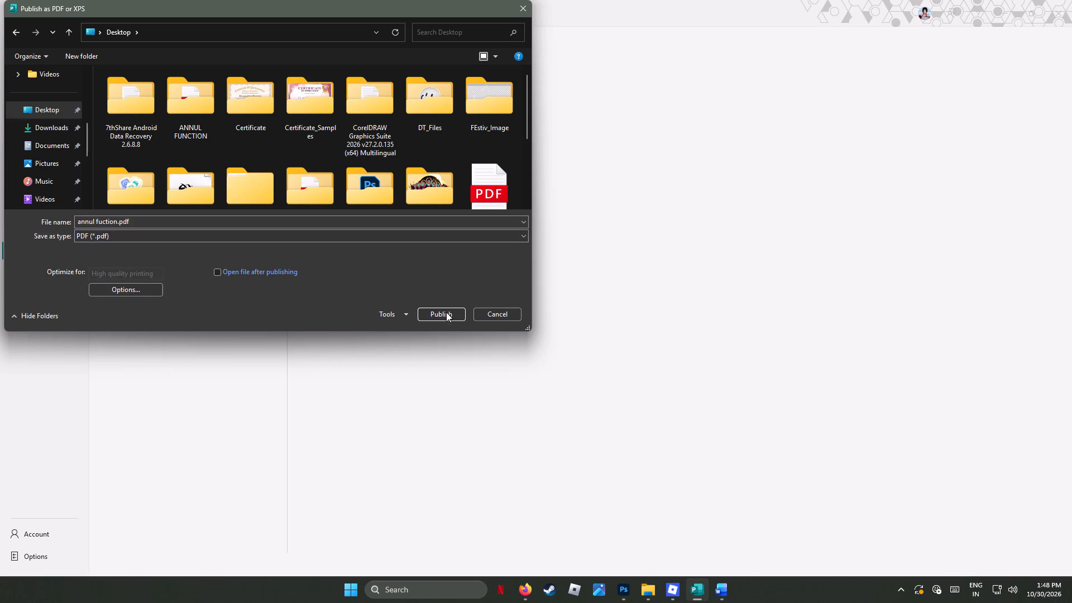
click(395, 316)
click(256, 293)
Set the print options of the PDF export to multiple copies per sheet.
click(126, 295)
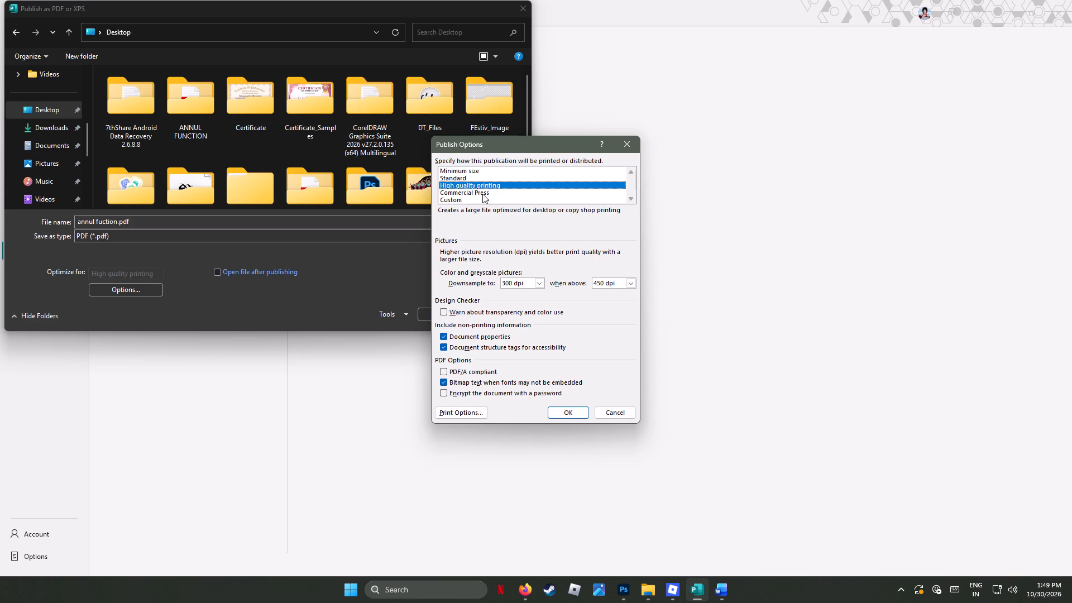
click(455, 414)
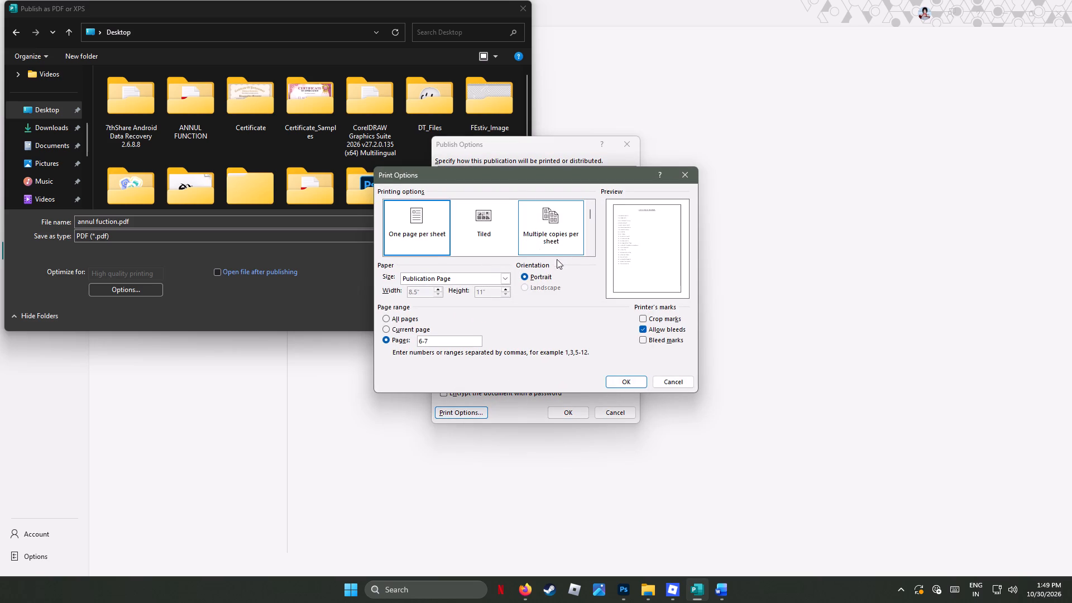
click(549, 239)
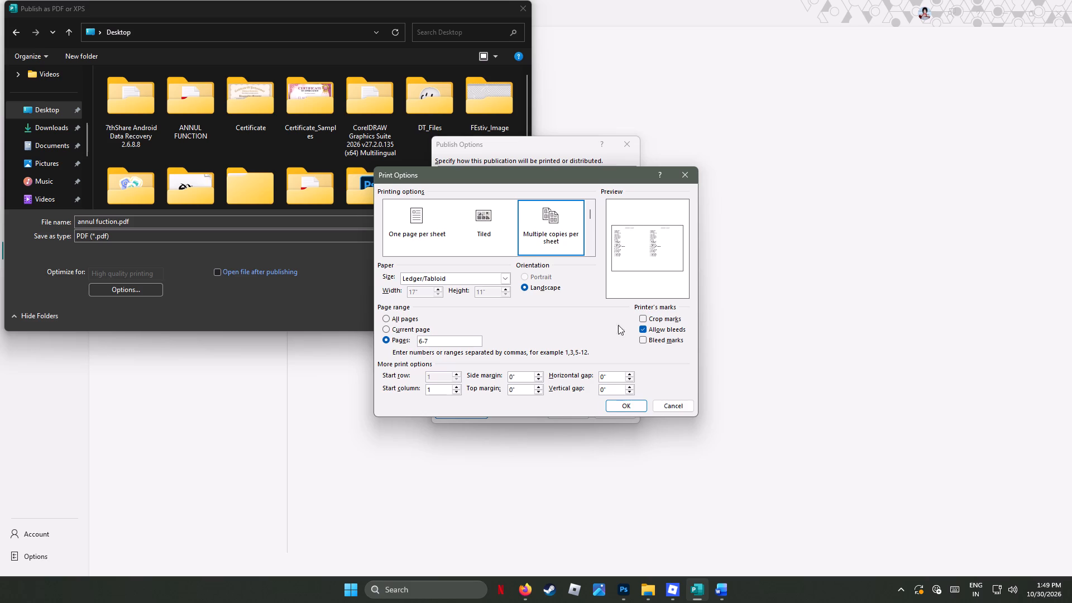
click(625, 404)
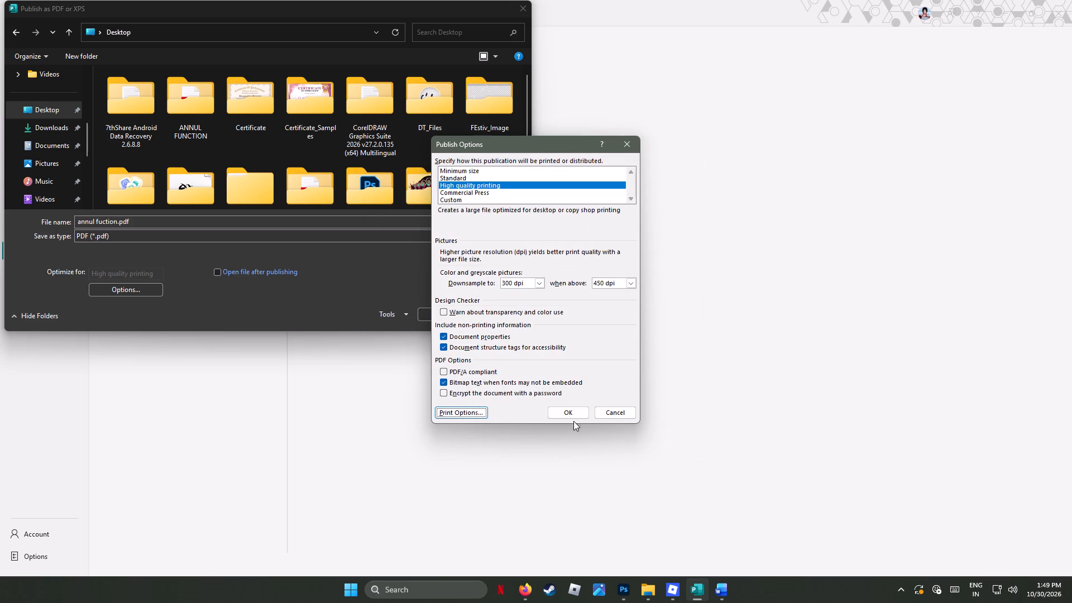
click(574, 415)
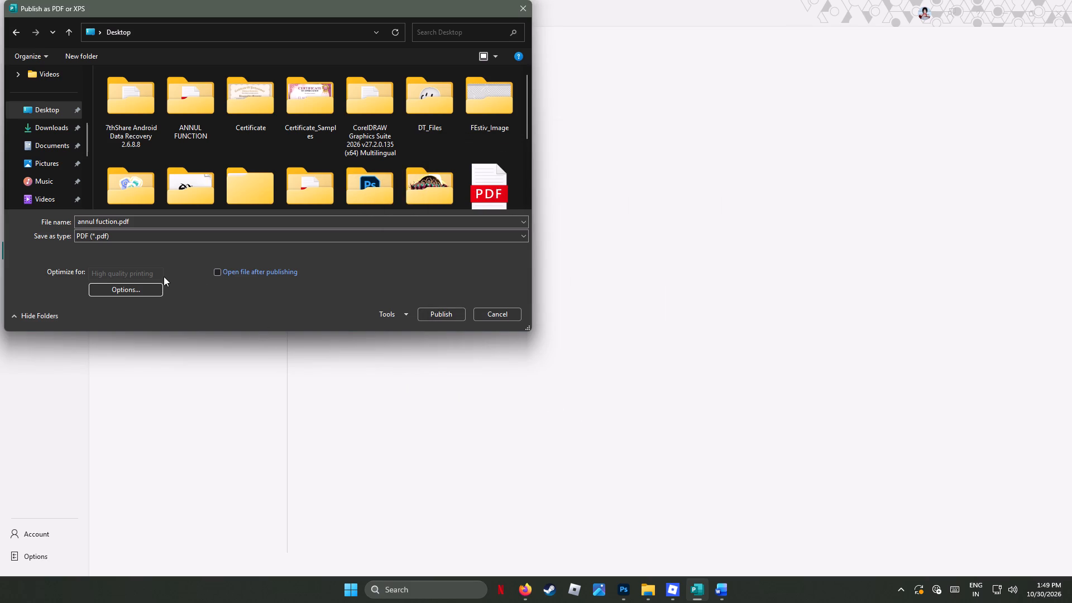
Decline replacing the PDF on the Desktop and publish annul fuction.pdf in the ANNUL FUNCTION folder instead.
click(436, 313)
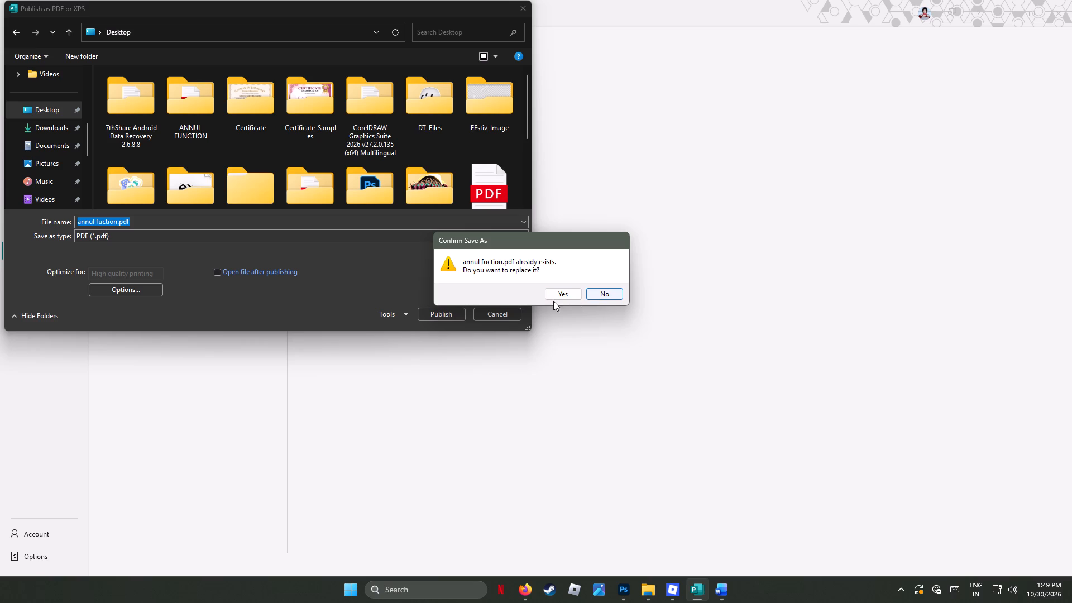
click(597, 294)
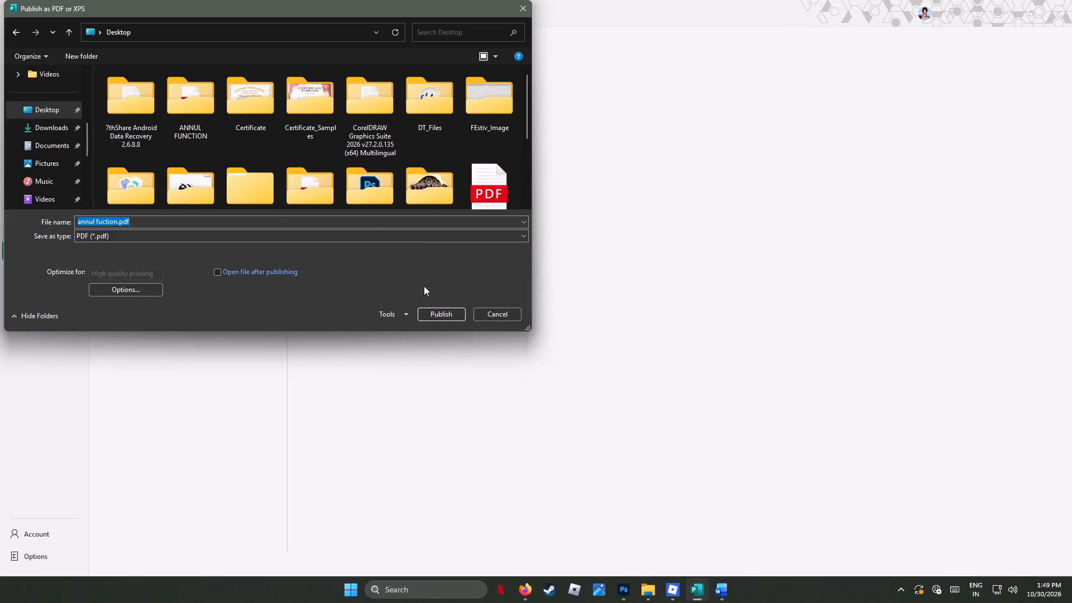
click(434, 314)
click(195, 112)
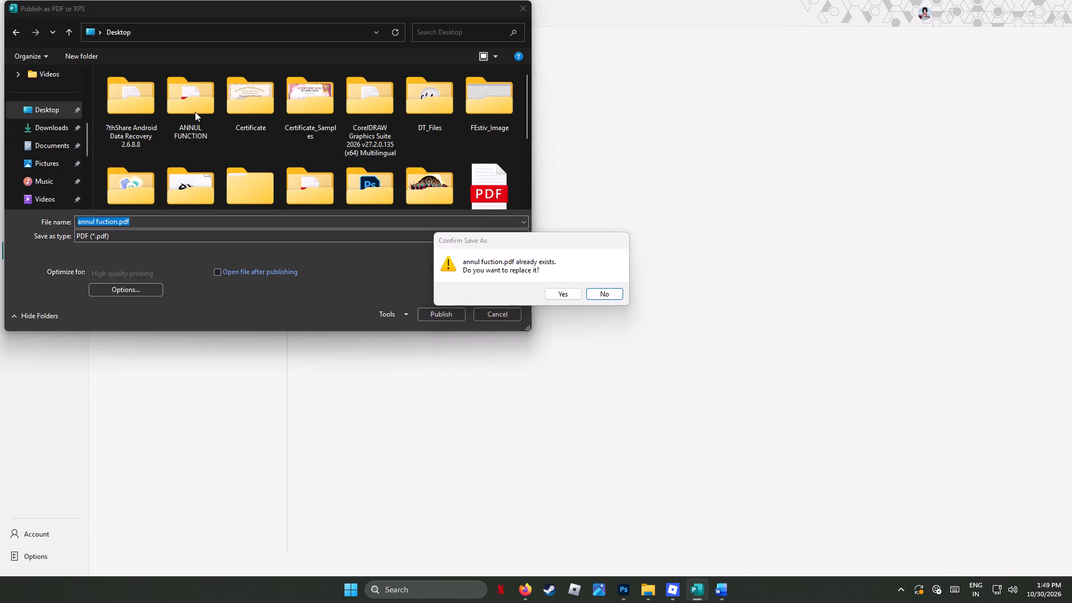
click(194, 100)
click(596, 295)
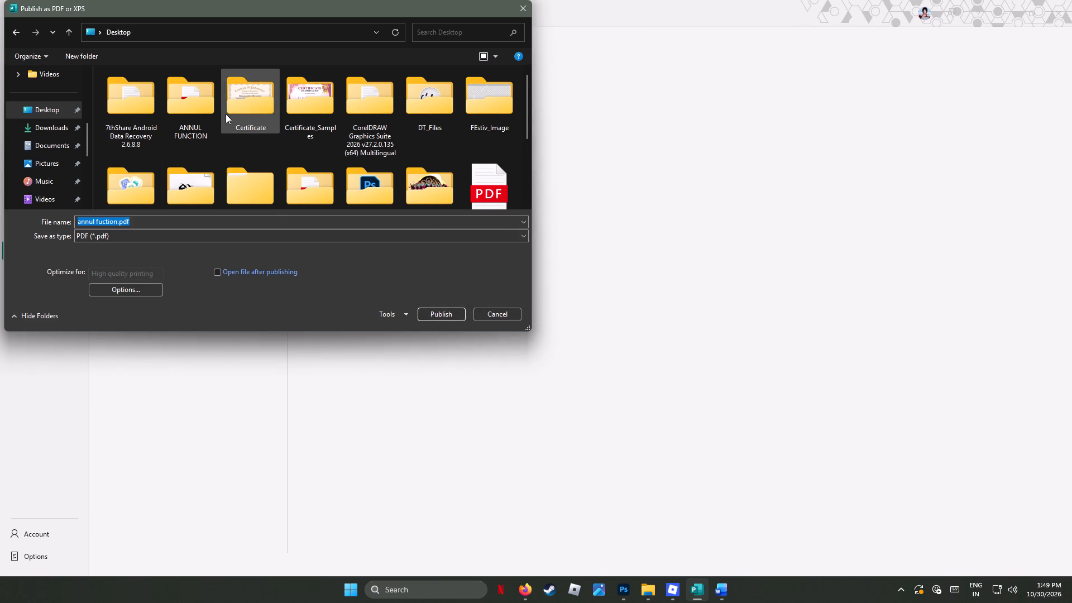
double_click(198, 111)
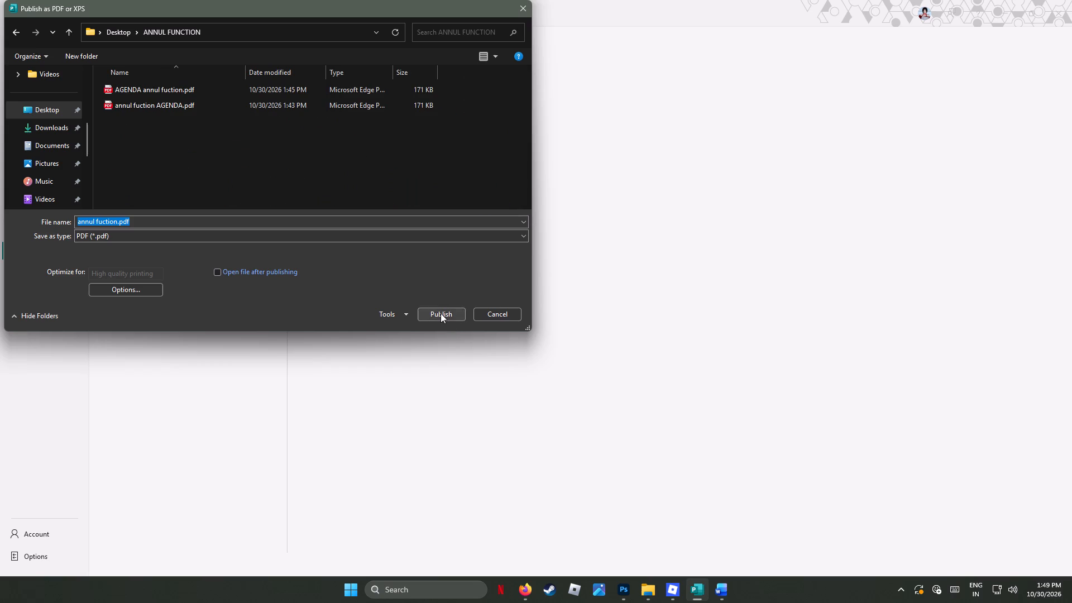
click(441, 313)
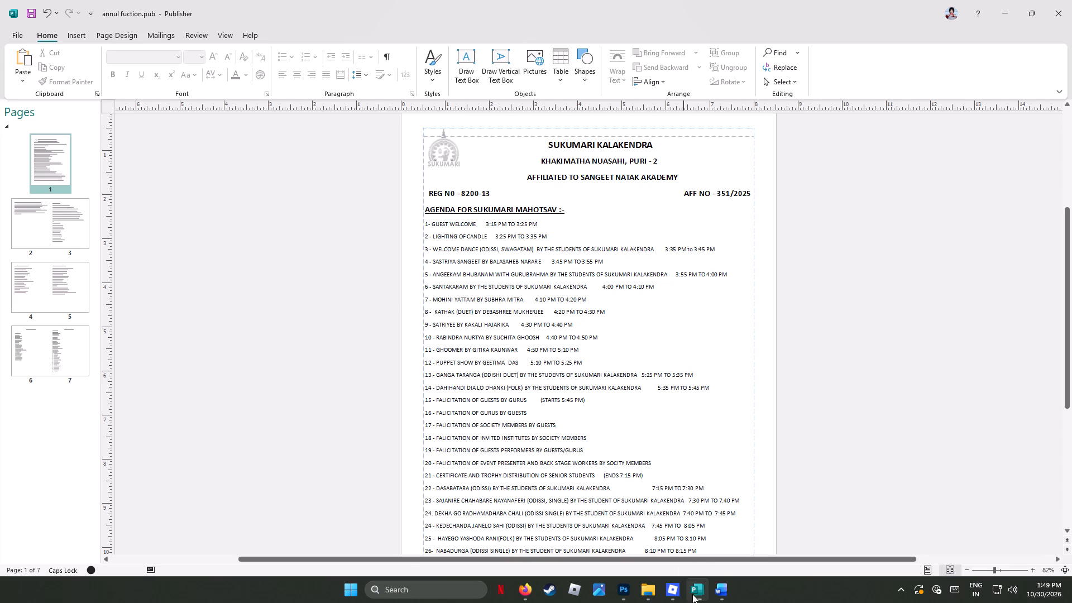
Minimise Publisher and check AGENDA annul fuction.pdf and annul fuction AGENDA.pdf from the ANNUL FUNCTION folder, closing each one.
click(697, 594)
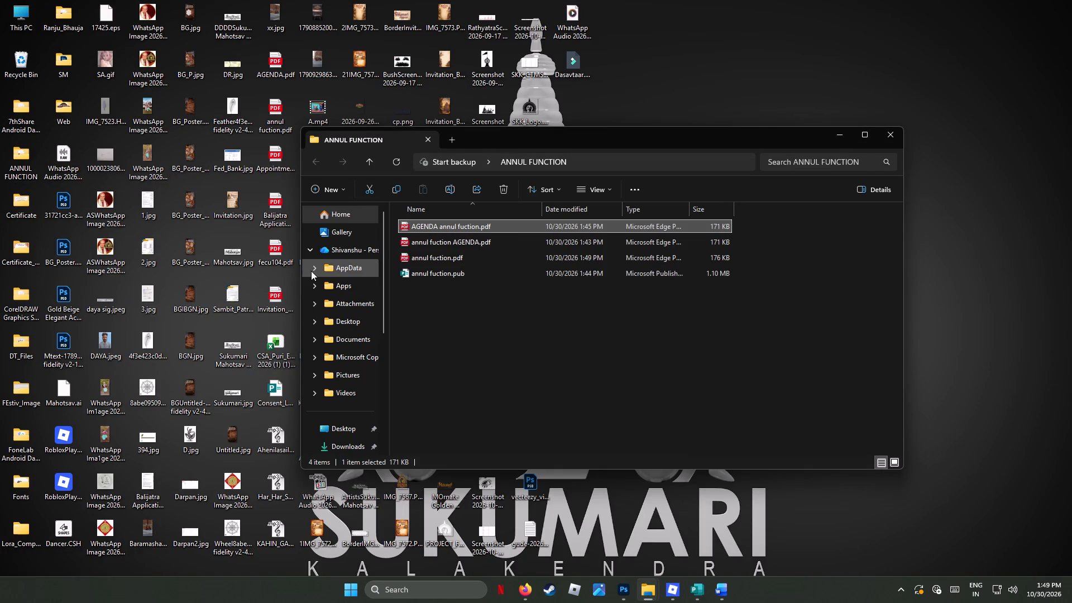
double_click(437, 224)
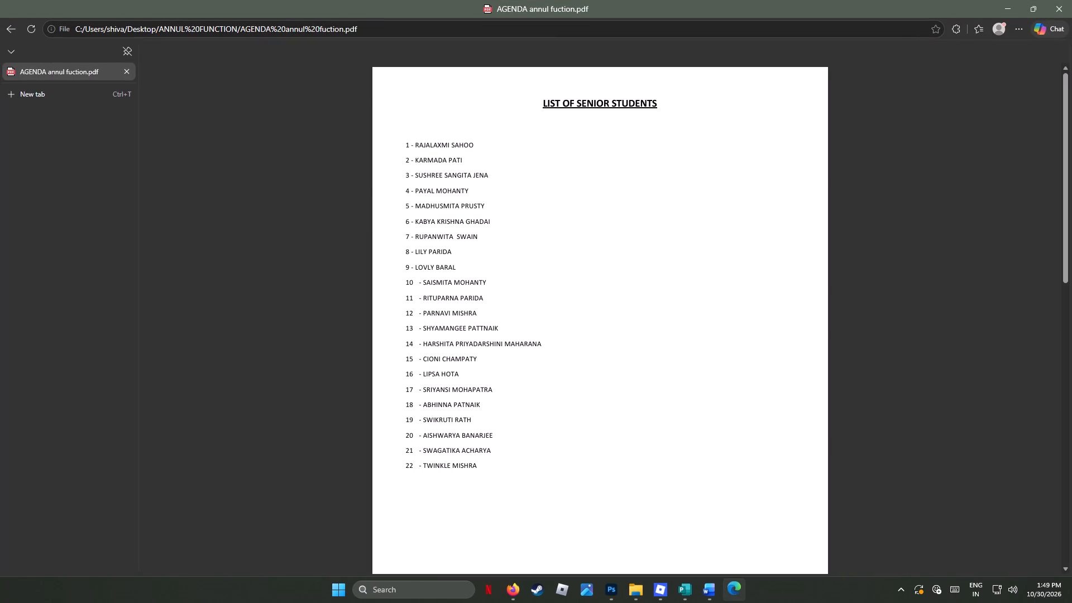
click(1056, 4)
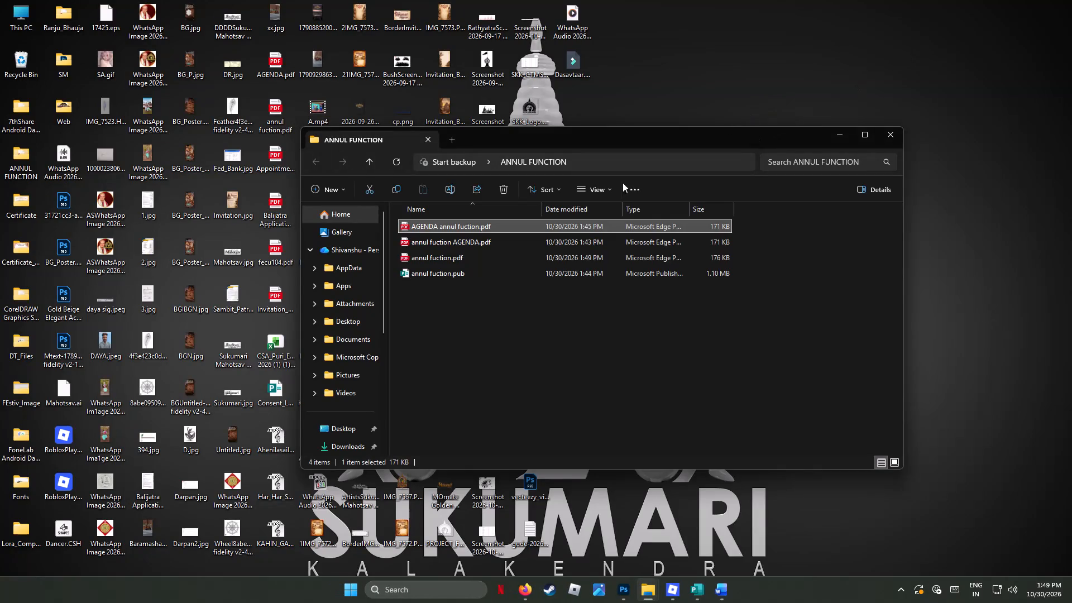
double_click(510, 245)
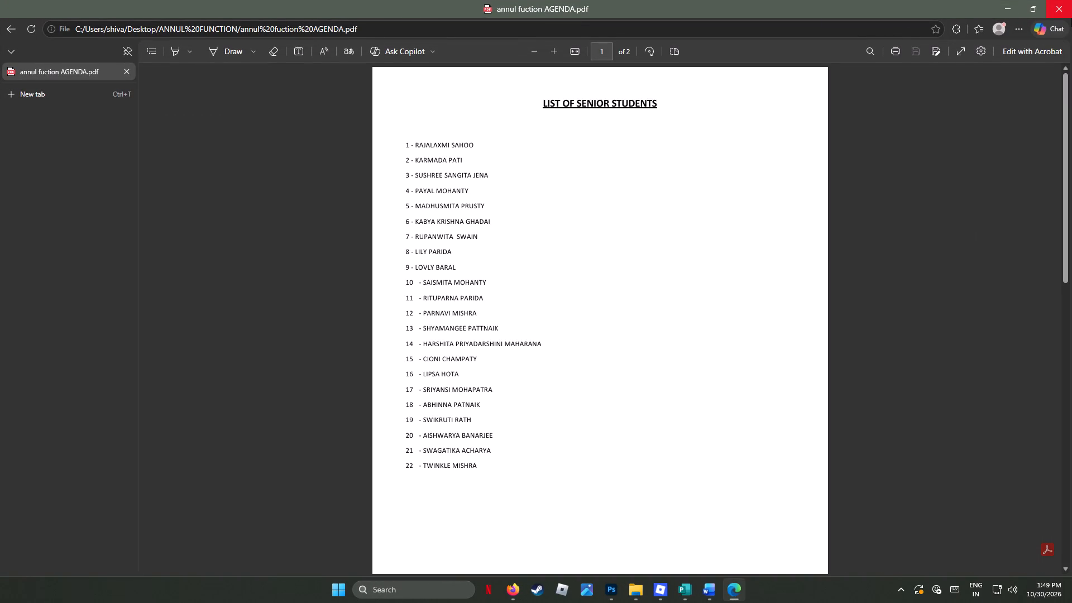
click(1071, 0)
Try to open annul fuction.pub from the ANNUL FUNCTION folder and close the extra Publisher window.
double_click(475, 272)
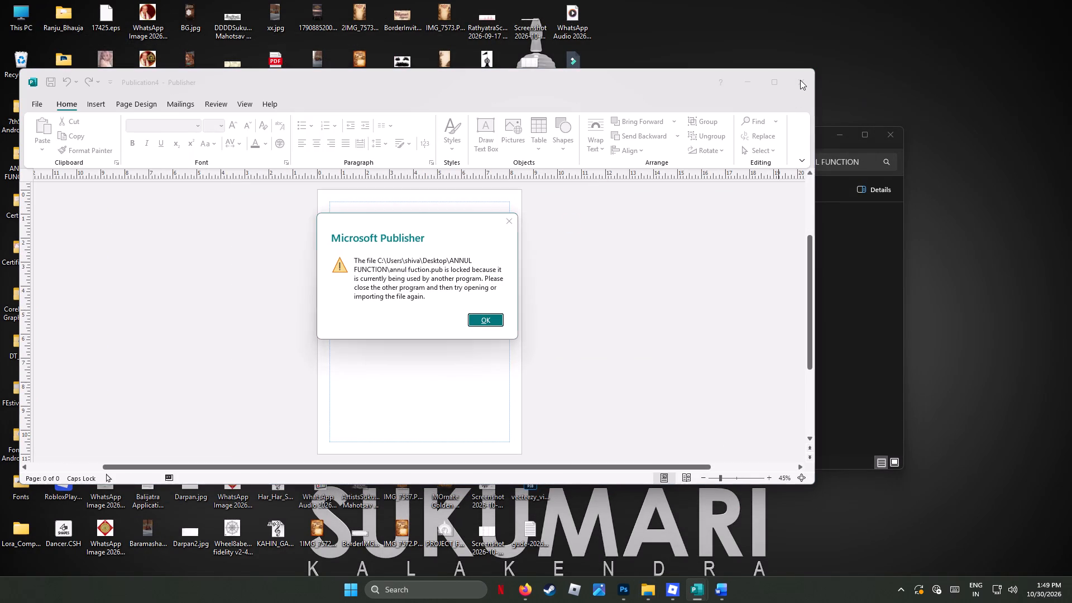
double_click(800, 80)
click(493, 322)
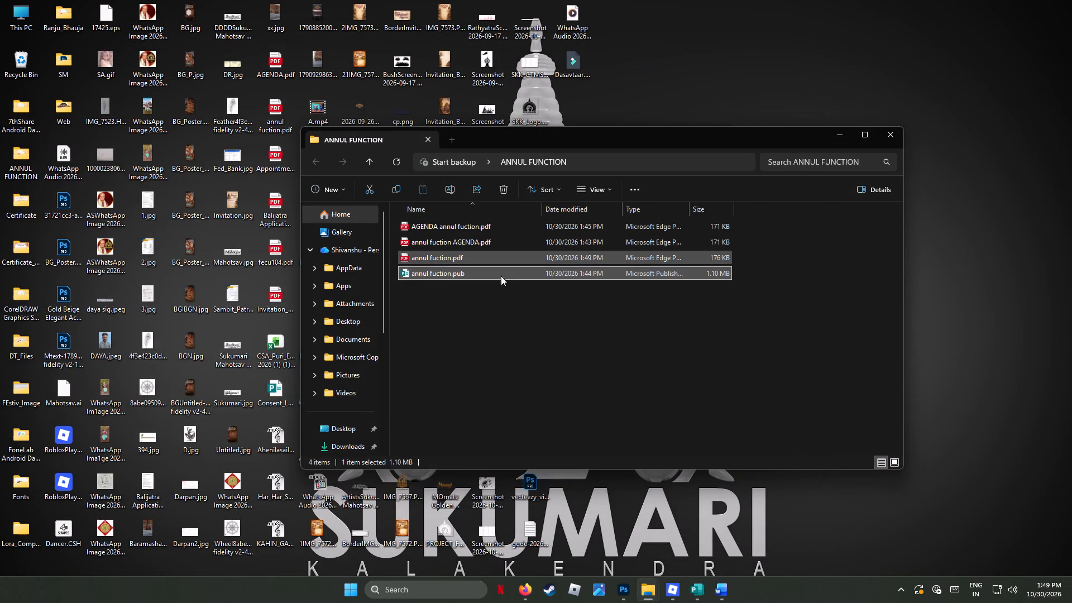
Open annul fuction.pdf, examine the content and layout of both pages, and close it.
click(464, 250)
double_click(460, 260)
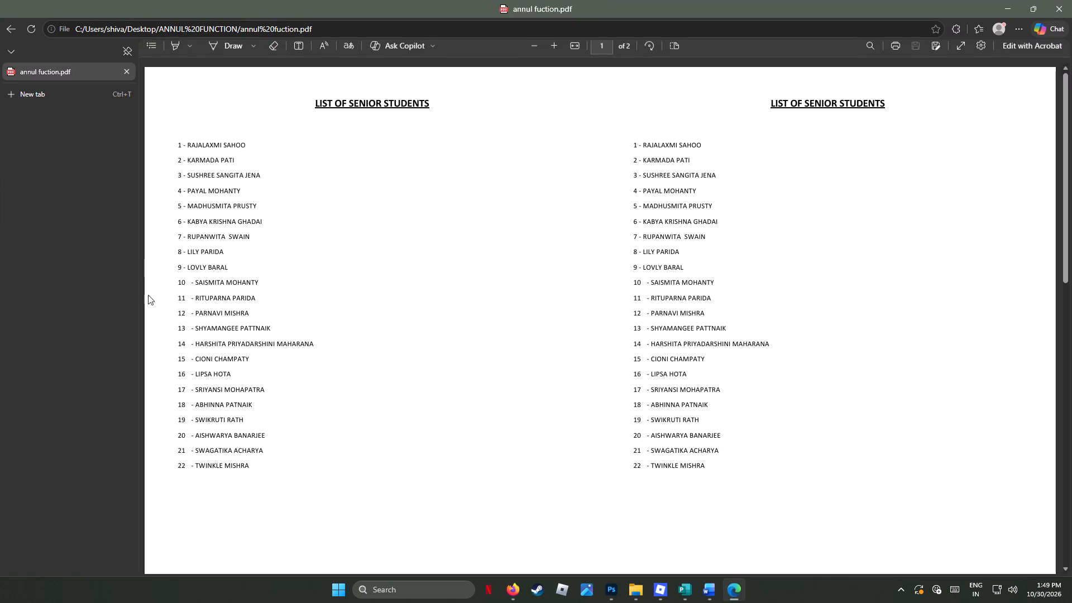
scroll(350, 269, down, 1)
scroll(352, 276, up, 2)
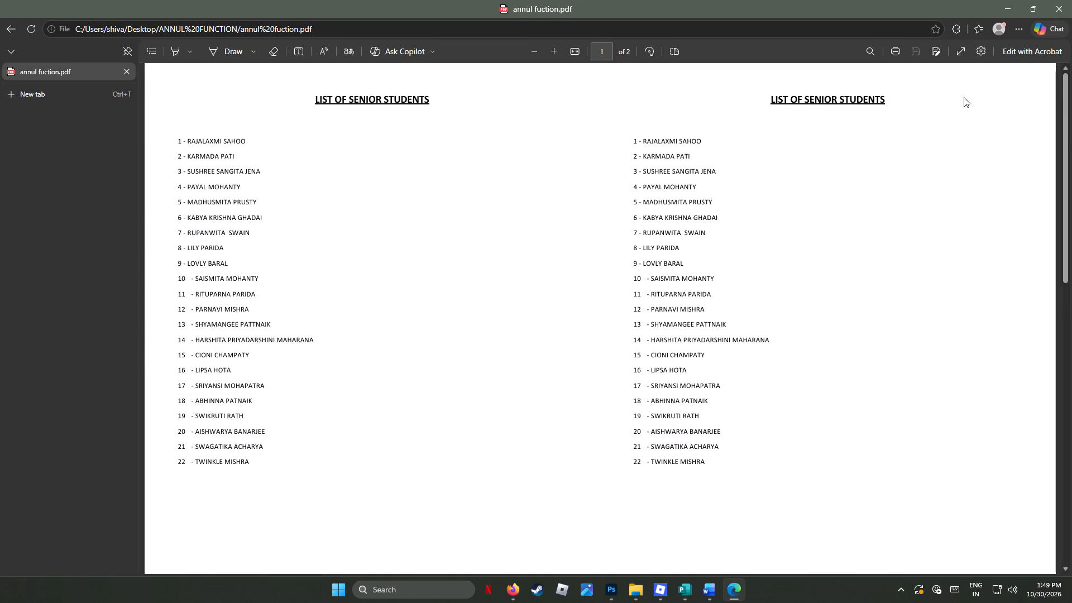
scroll(552, 204, down, 4)
scroll(548, 189, up, 3)
scroll(600, 309, down, 4)
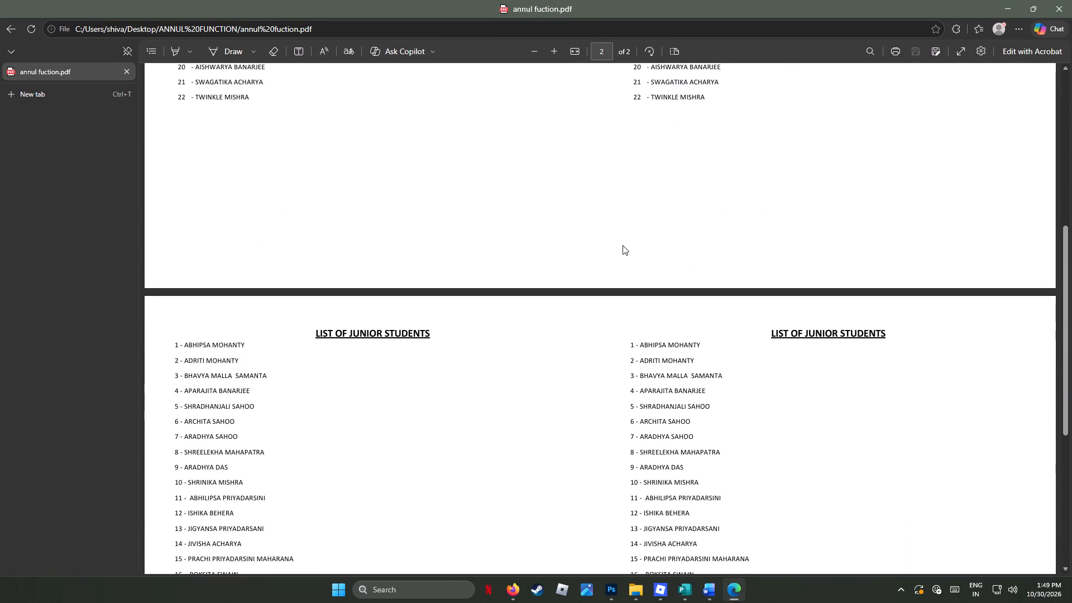
scroll(623, 245, down, 5)
scroll(676, 329, down, 5)
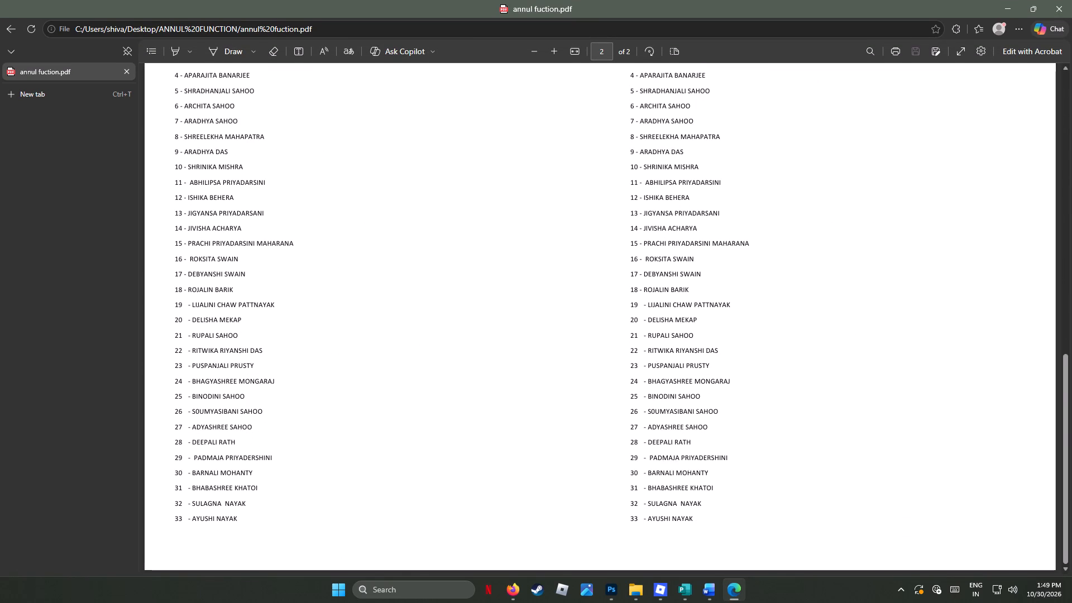
scroll(690, 276, down, 3)
scroll(655, 432, down, 4)
scroll(673, 376, up, 9)
scroll(705, 406, down, 2)
scroll(706, 409, up, 3)
scroll(706, 410, down, 1)
scroll(707, 410, up, 2)
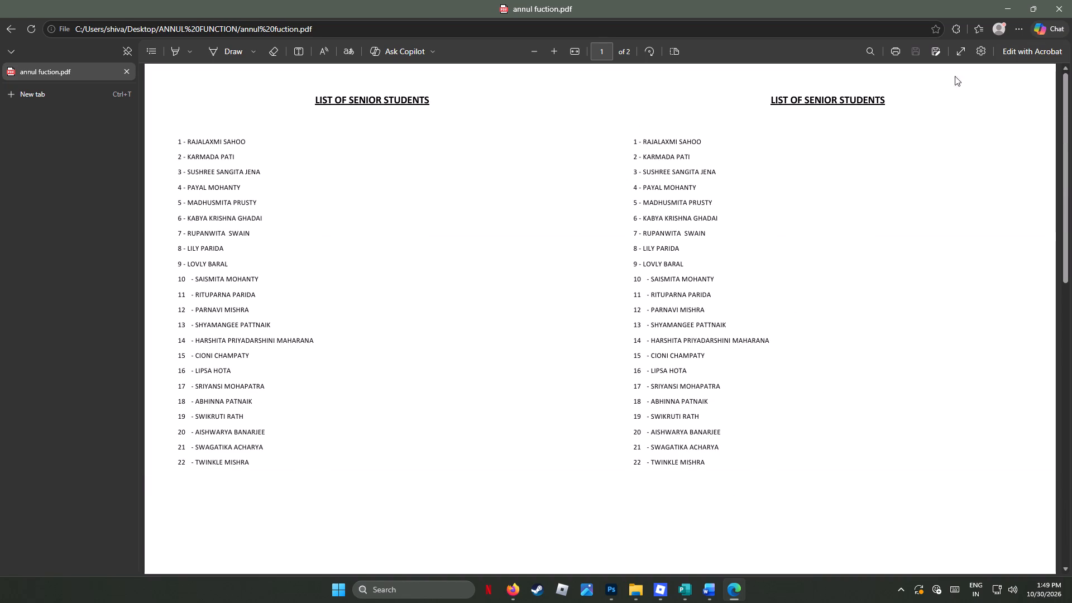
click(1069, 0)
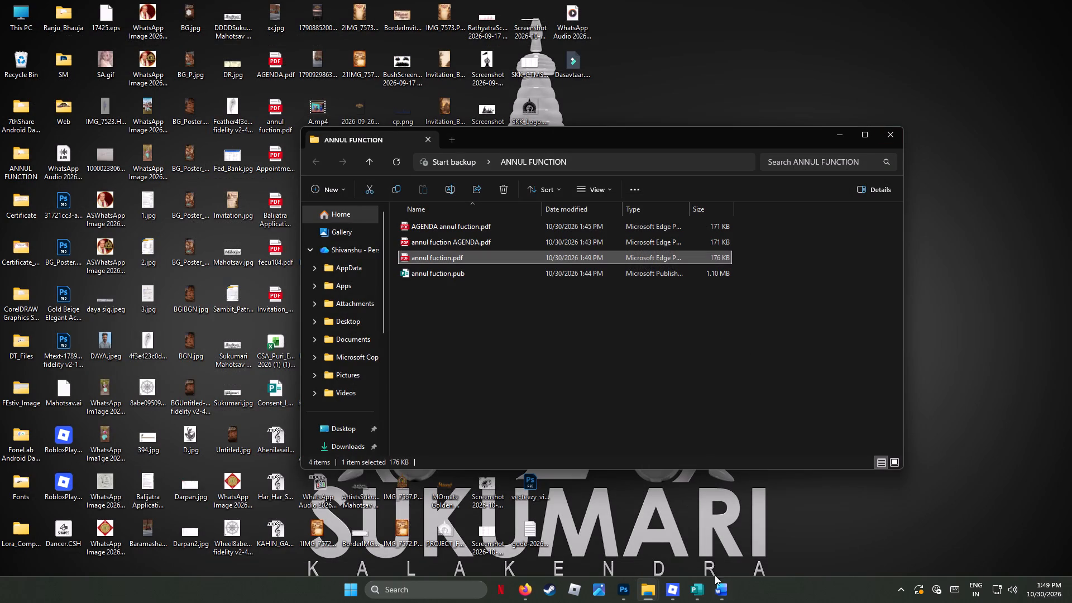
Switch back to the annul fuction publication in Publisher and save it.
click(702, 601)
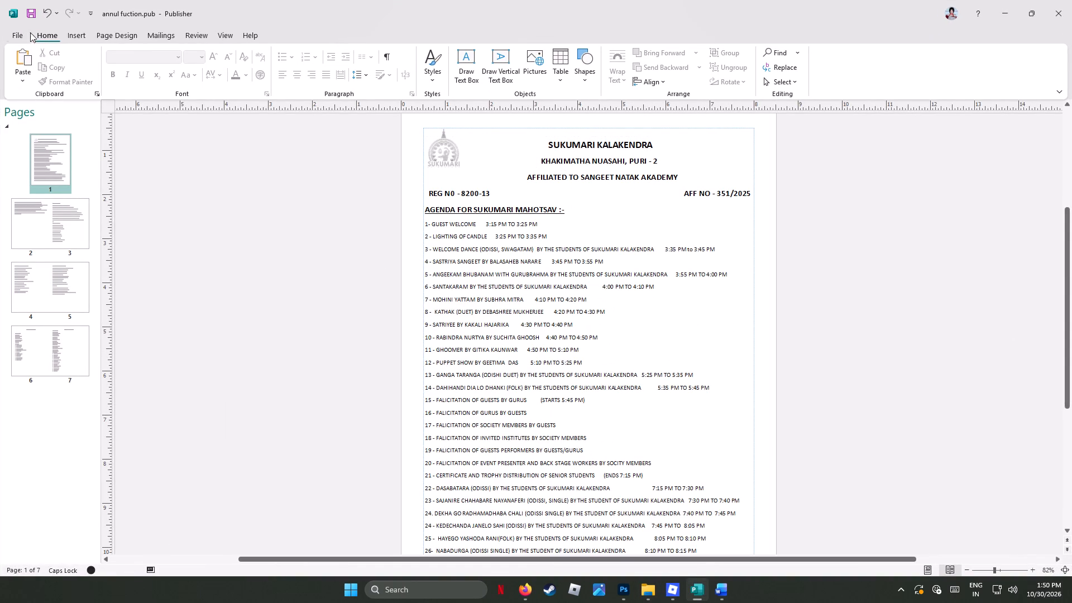
click(11, 11)
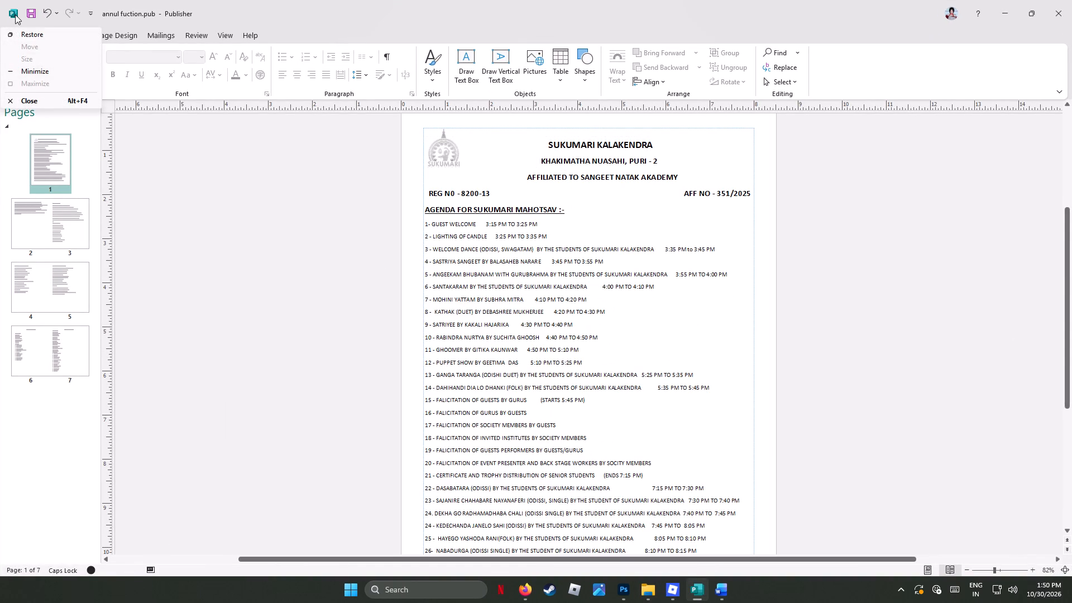
click(15, 15)
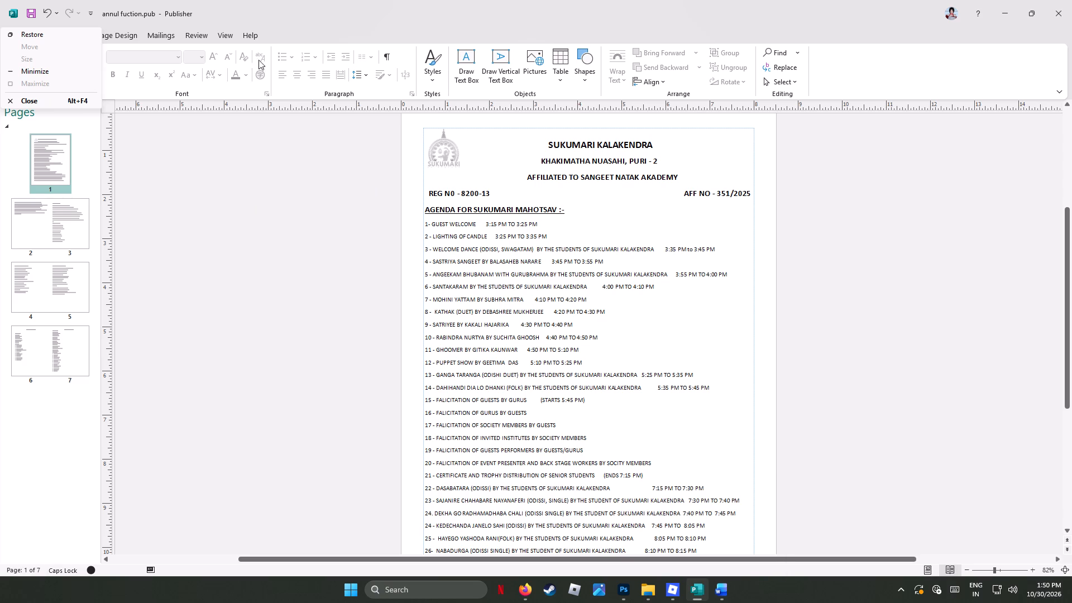
click(238, 210)
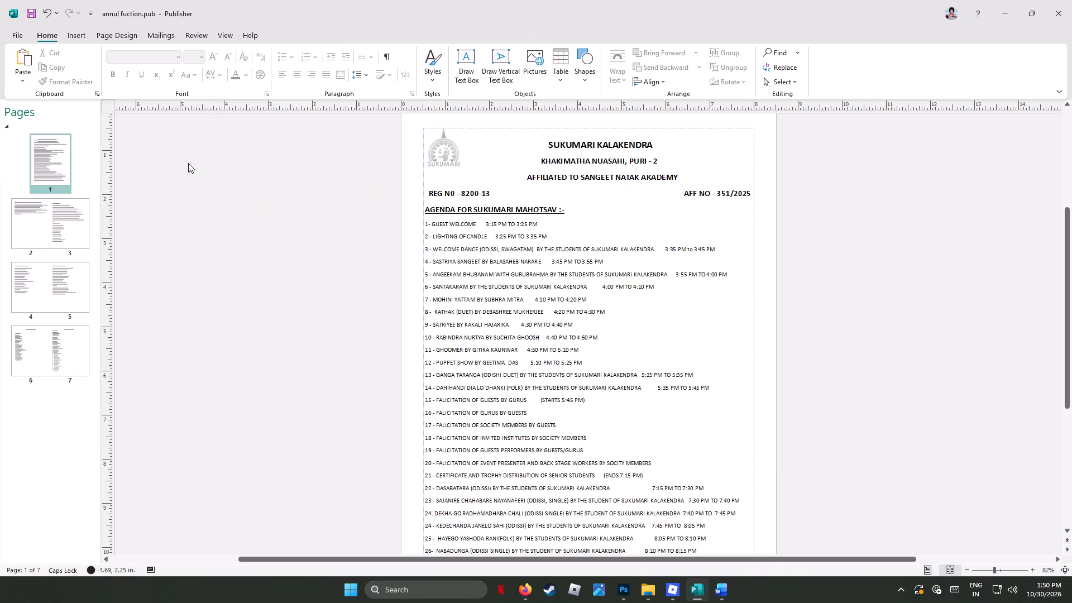
click(18, 35)
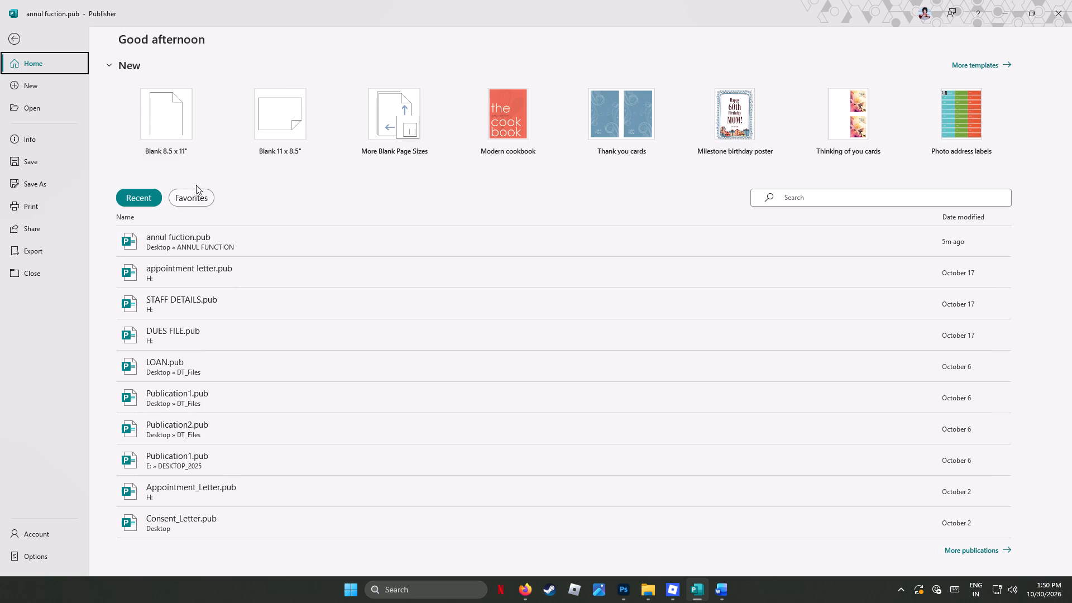
click(38, 168)
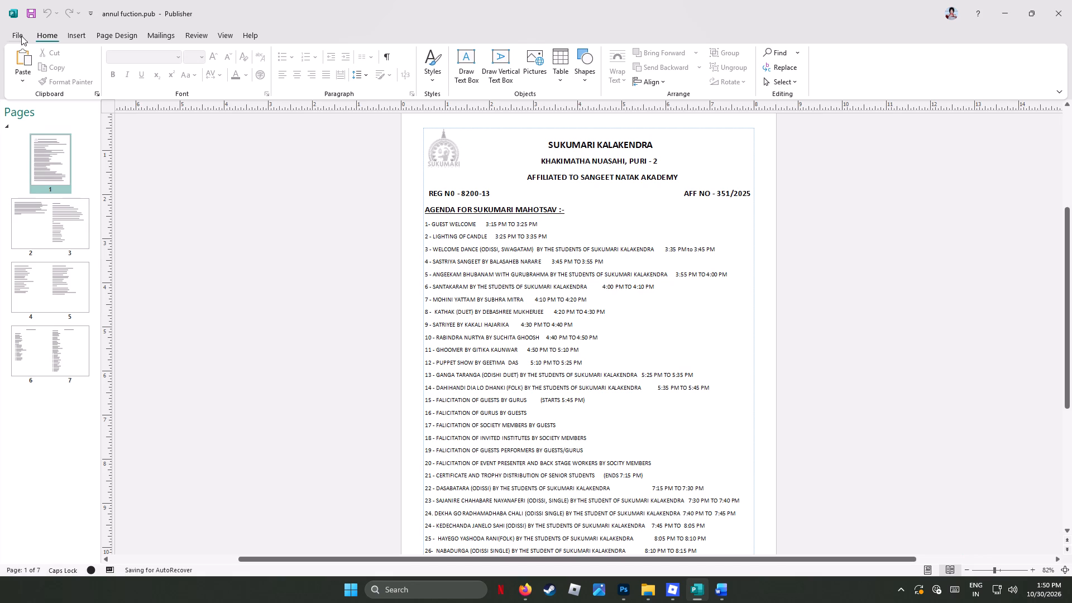
Start a PDF export of the publication and set its print options to one page per sheet with all pages included.
click(20, 36)
click(43, 253)
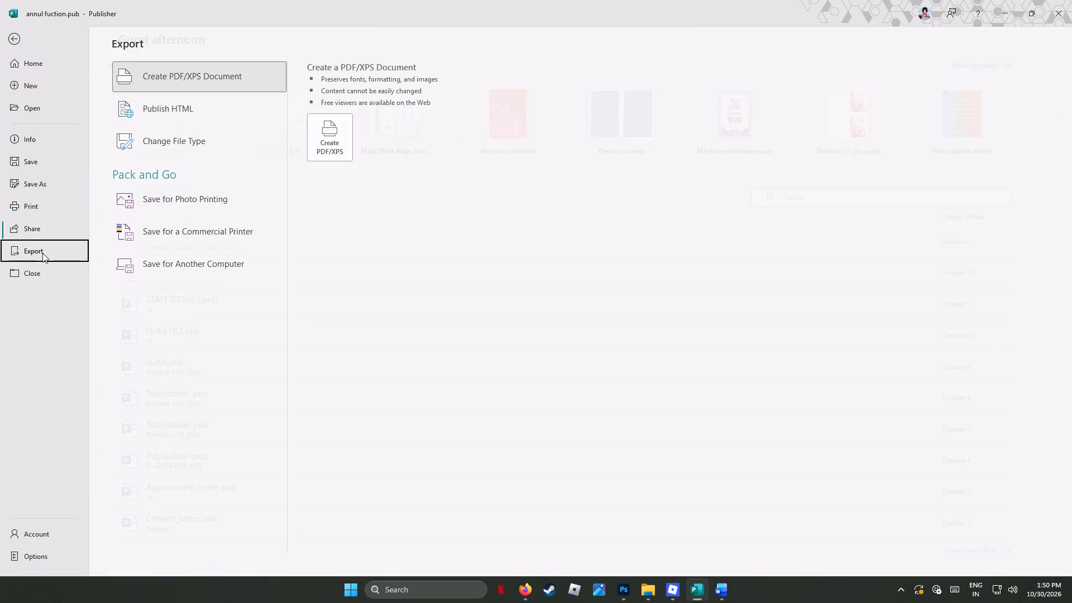
click(326, 142)
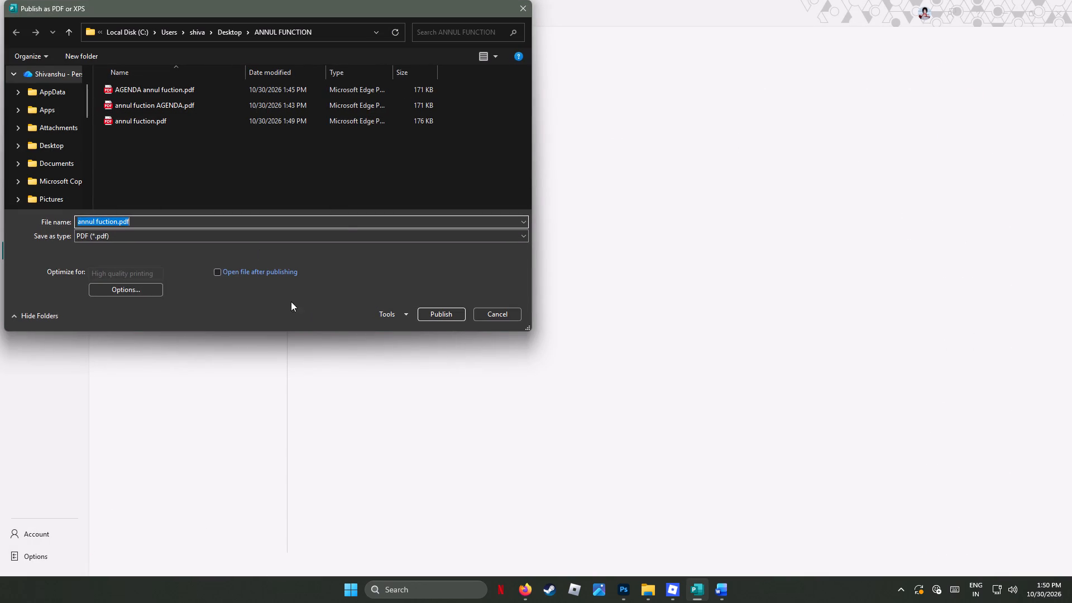
click(405, 314)
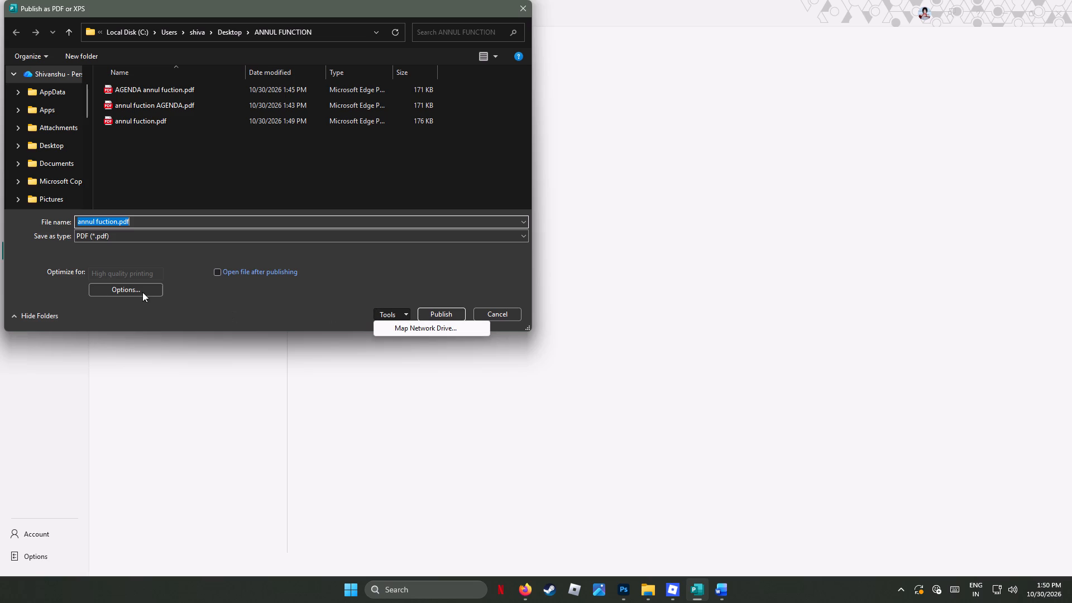
click(113, 287)
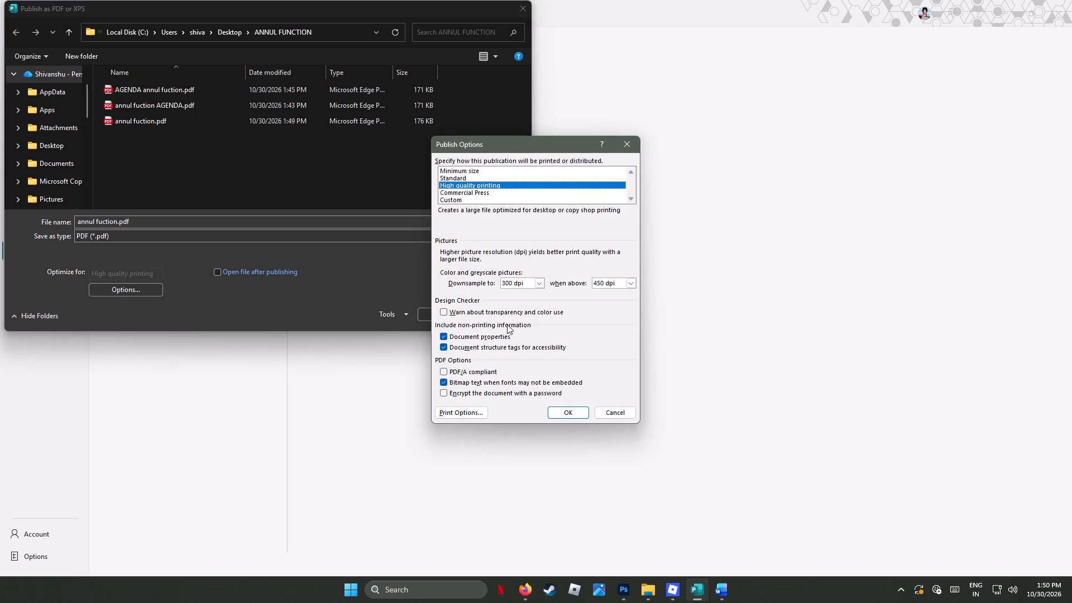
click(472, 411)
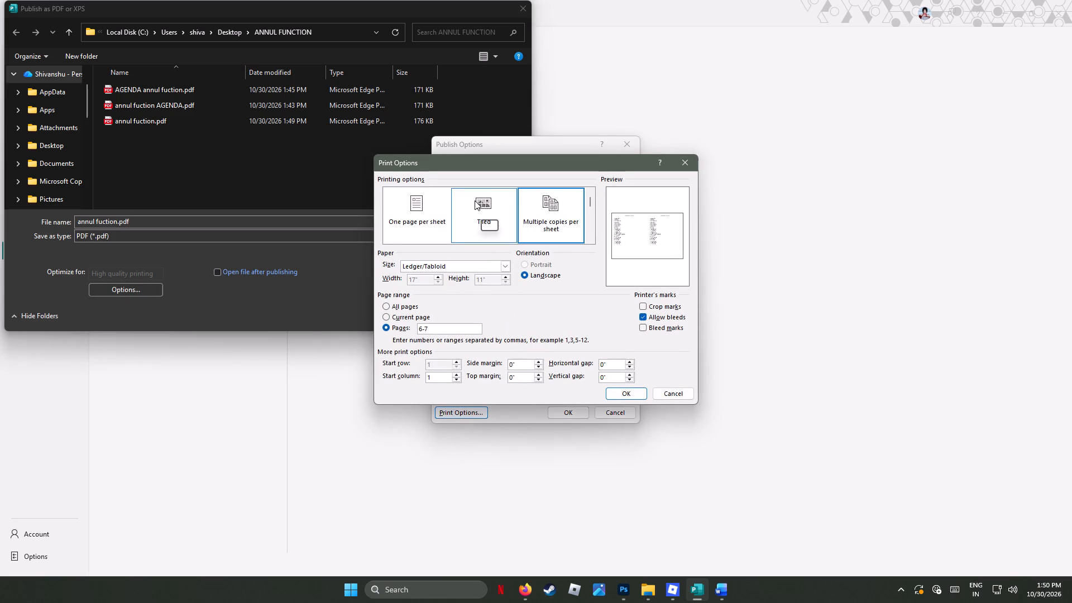
click(475, 200)
click(487, 215)
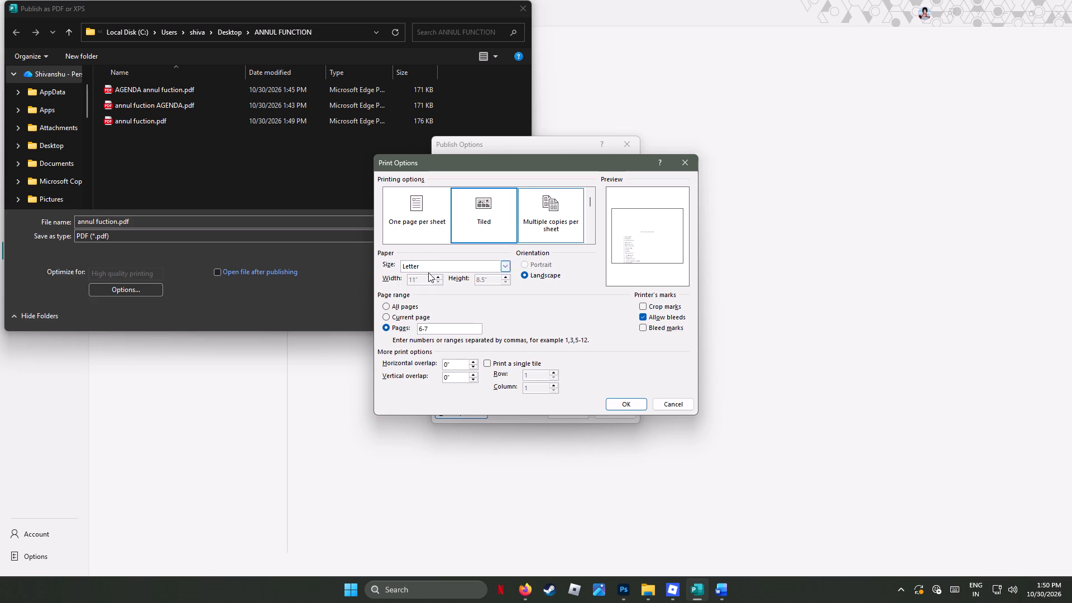
click(386, 303)
click(405, 218)
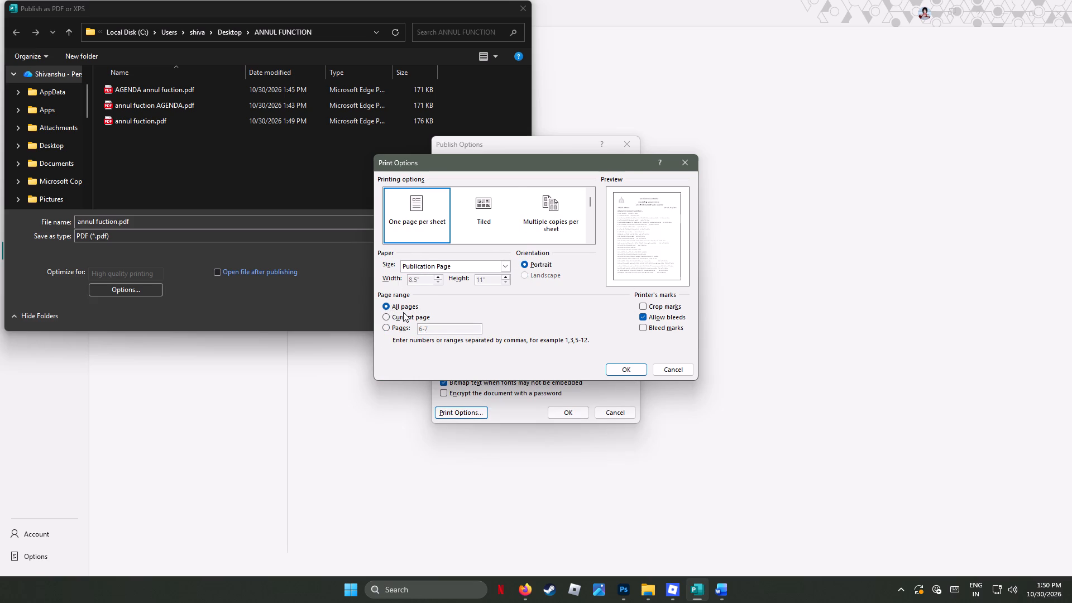
click(634, 369)
click(575, 413)
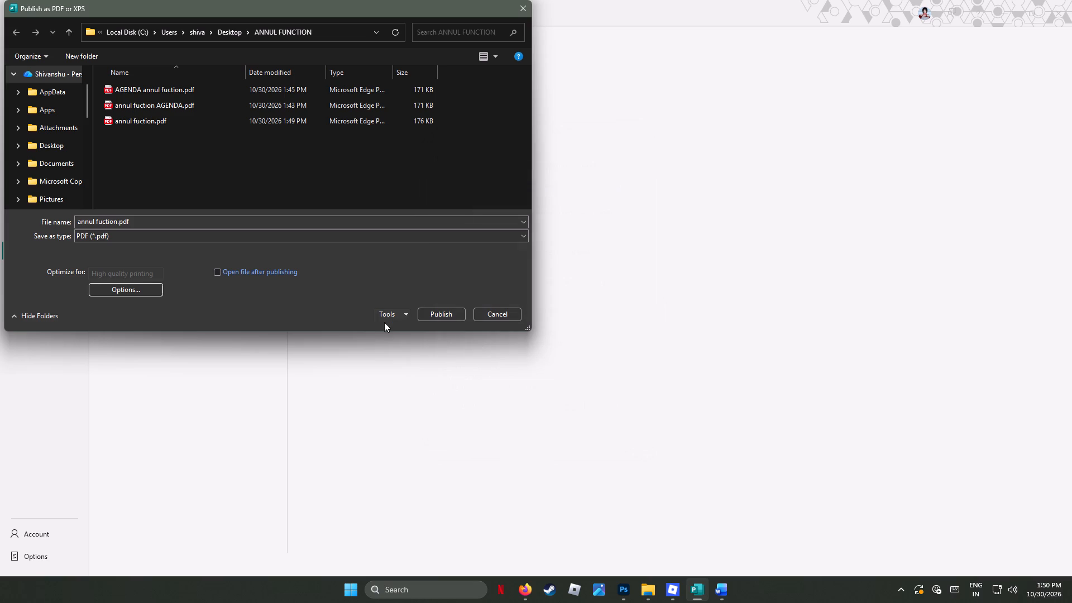
Publish the PDF as annul fuction.pdf in the ANNUL FUNCTION folder on the Desktop, replacing the existing file.
click(448, 313)
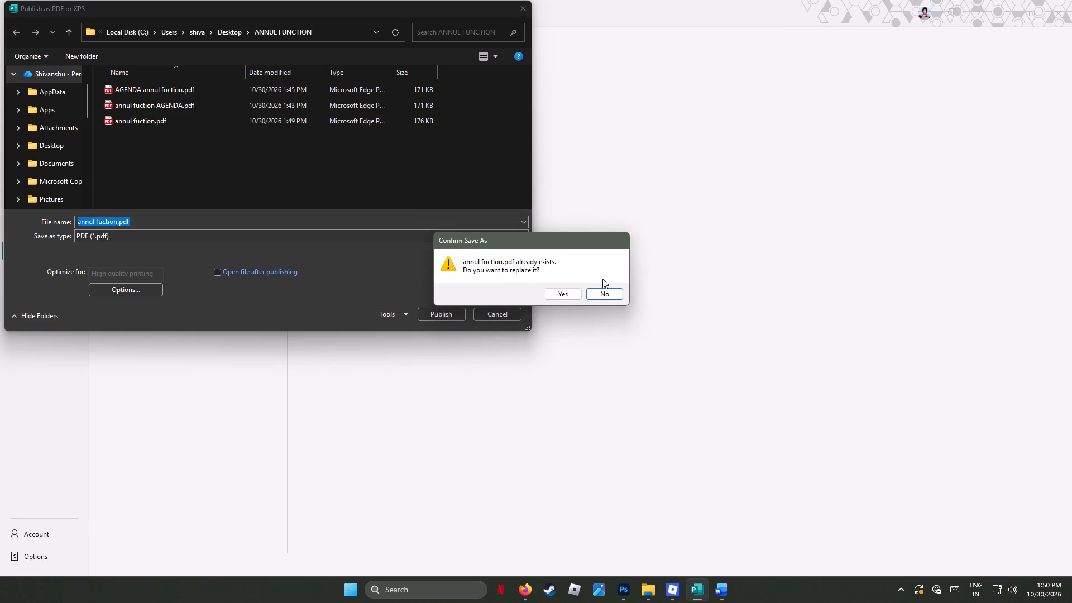
click(600, 294)
scroll(41, 130, down, 2)
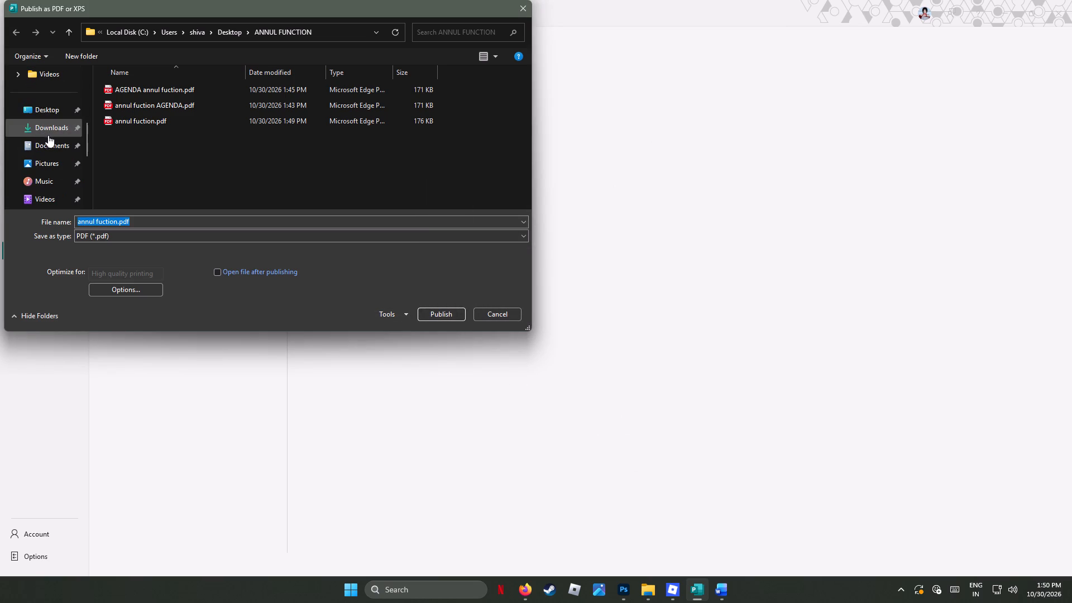
click(69, 114)
double_click(182, 120)
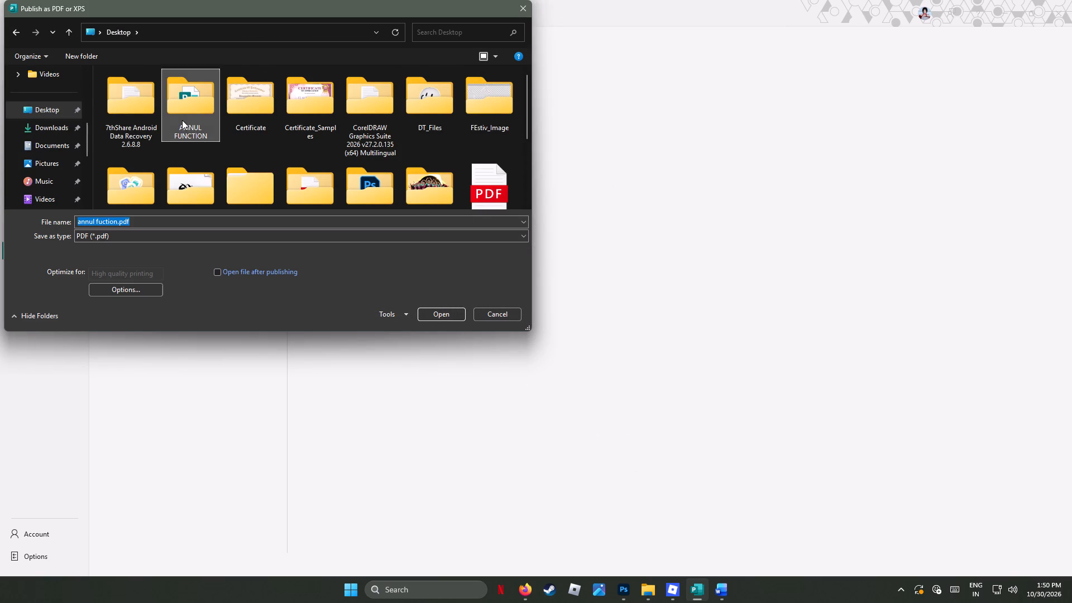
click(445, 312)
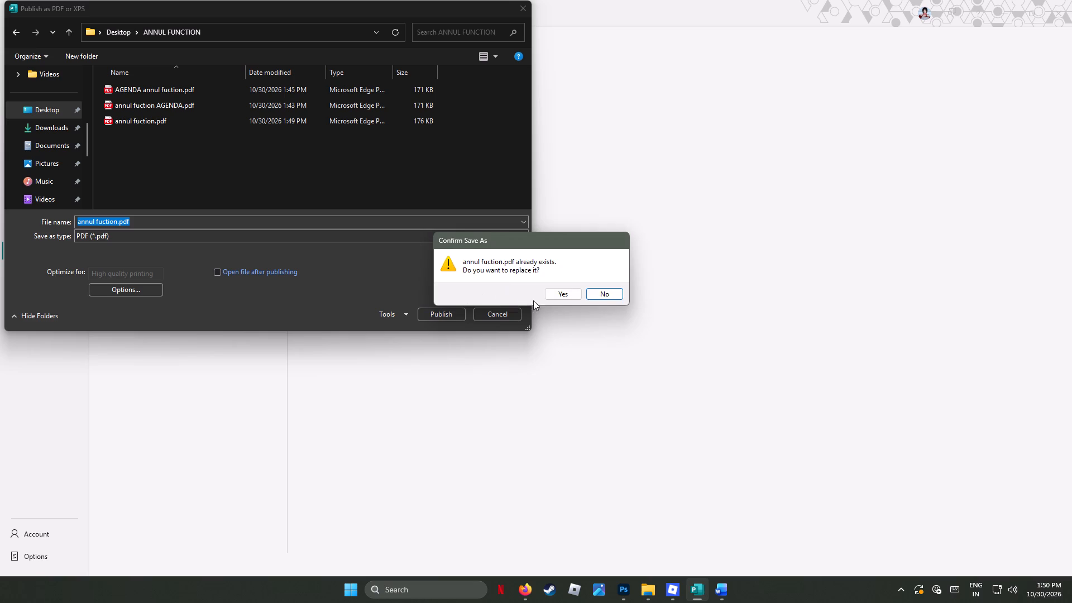
click(610, 297)
click(446, 315)
click(562, 299)
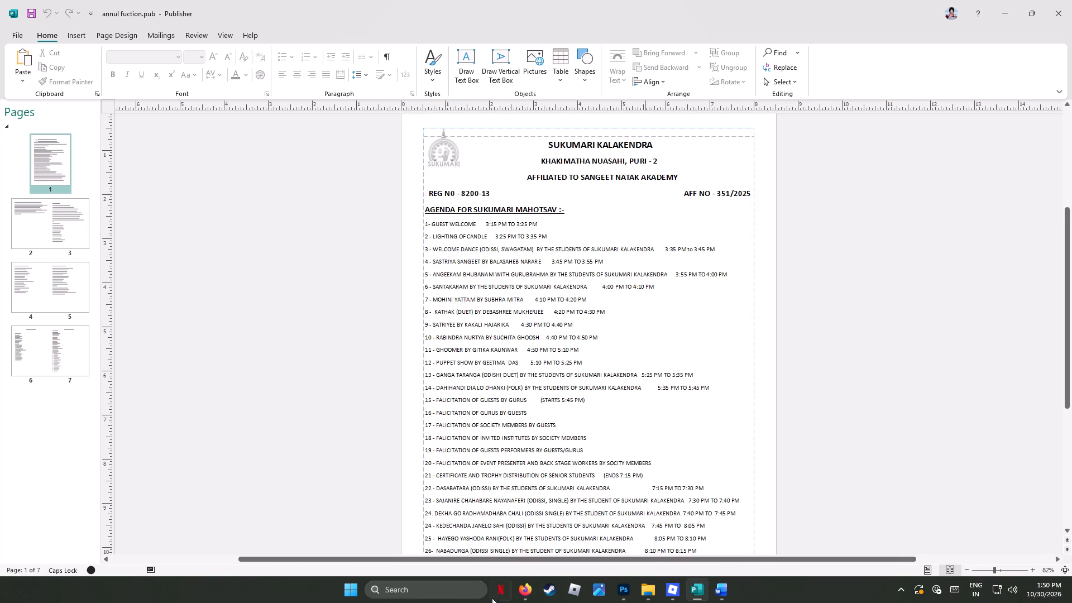
Minimise Publisher, open annul fuction.pdf from the ANNUL FUNCTION folder, examine its pages for complete content and layout, and close it.
click(520, 590)
click(520, 590)
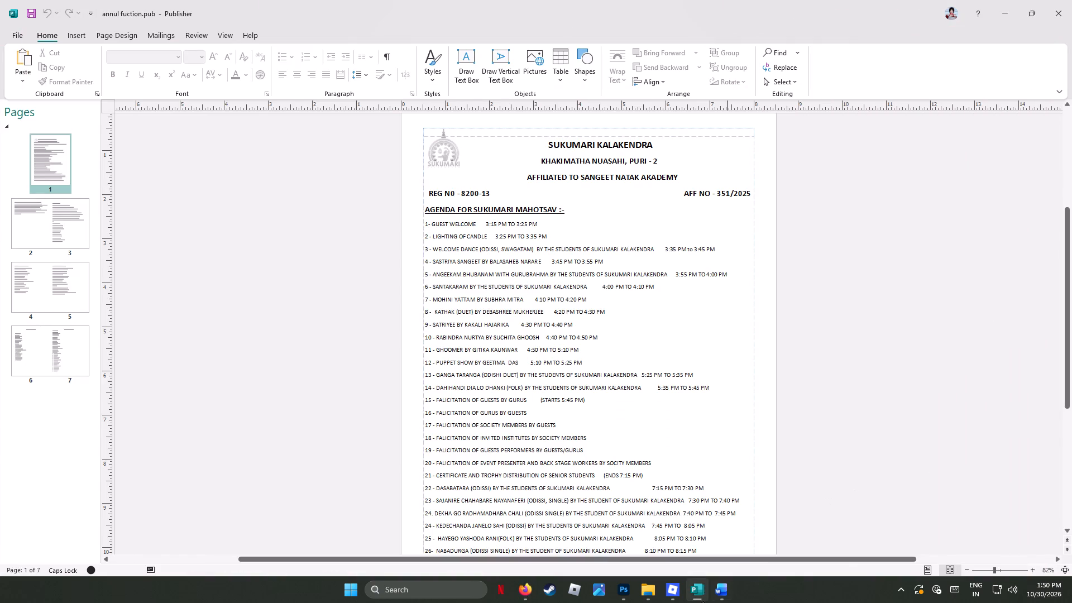
click(695, 588)
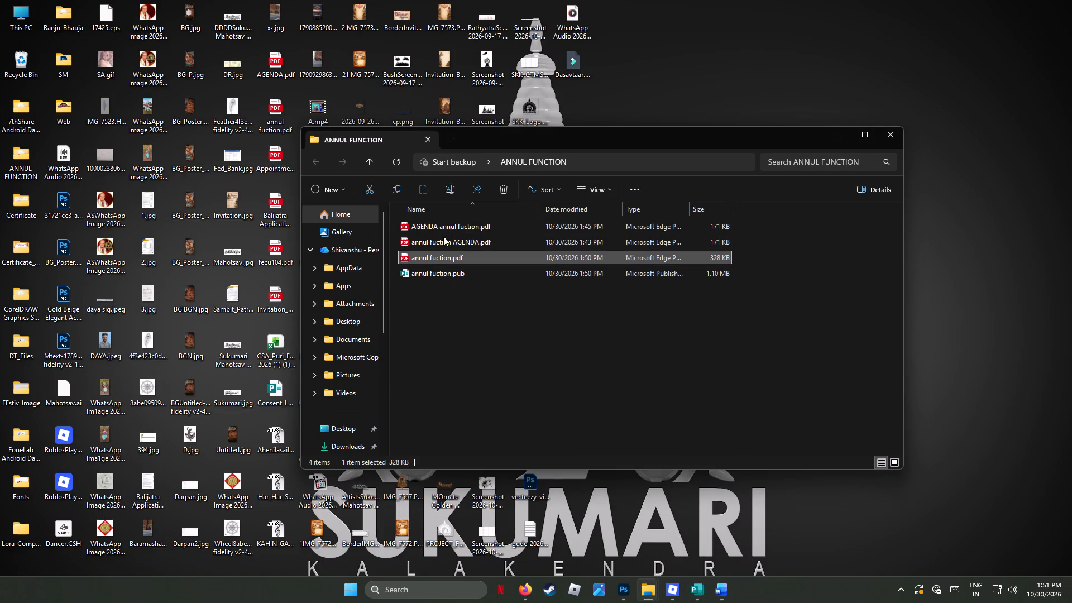
double_click(435, 259)
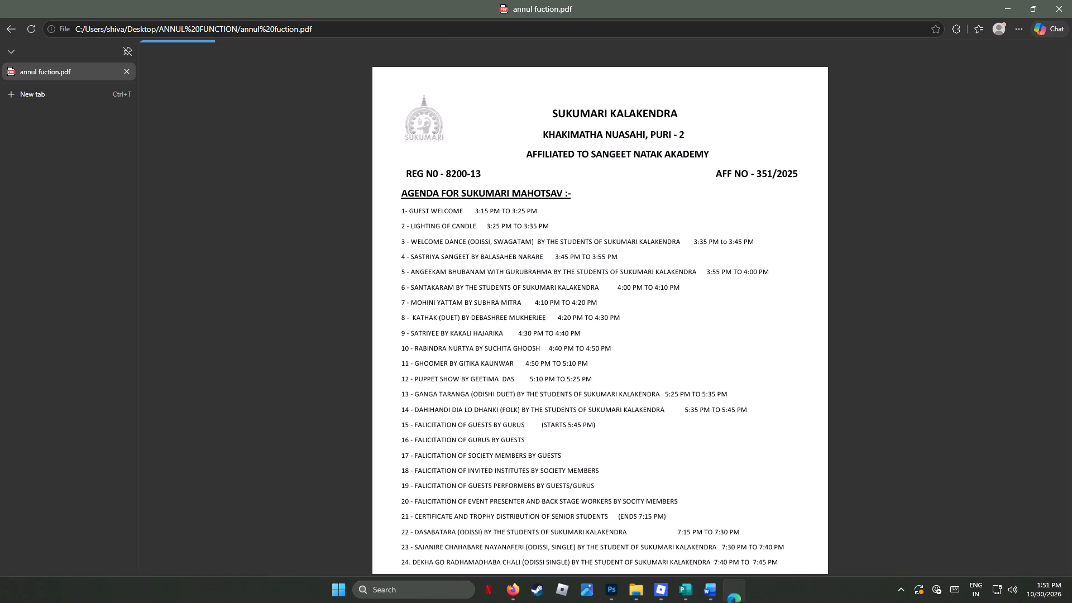
scroll(837, 206, down, 1)
scroll(834, 205, up, 2)
scroll(818, 199, down, 6)
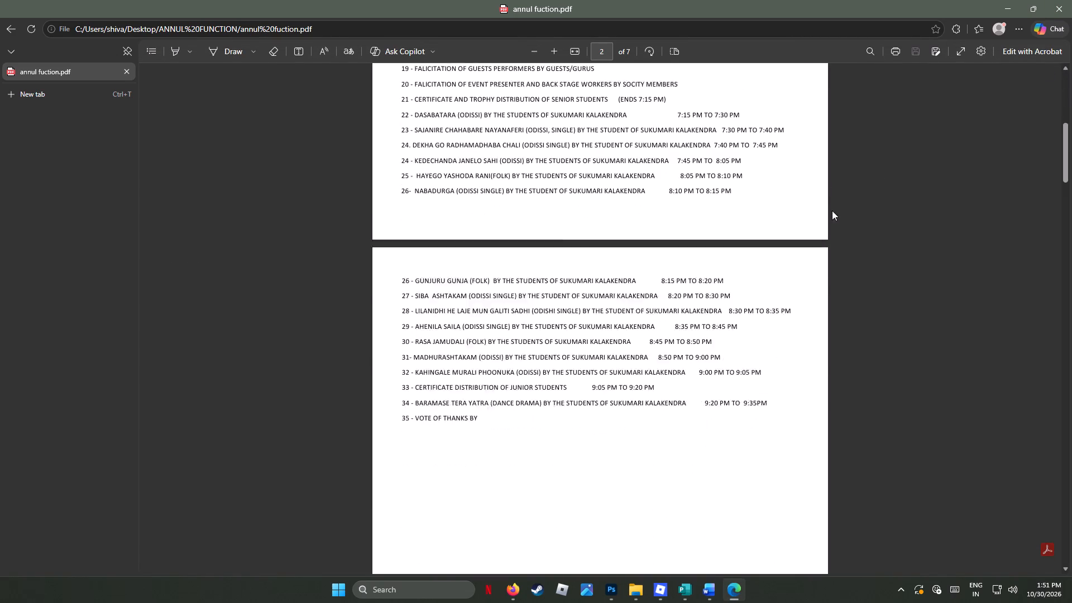
scroll(837, 301, down, 2)
scroll(829, 309, up, 2)
scroll(829, 309, down, 10)
scroll(828, 310, up, 1)
scroll(835, 306, down, 5)
scroll(865, 280, up, 2)
scroll(869, 277, down, 1)
scroll(869, 276, up, 2)
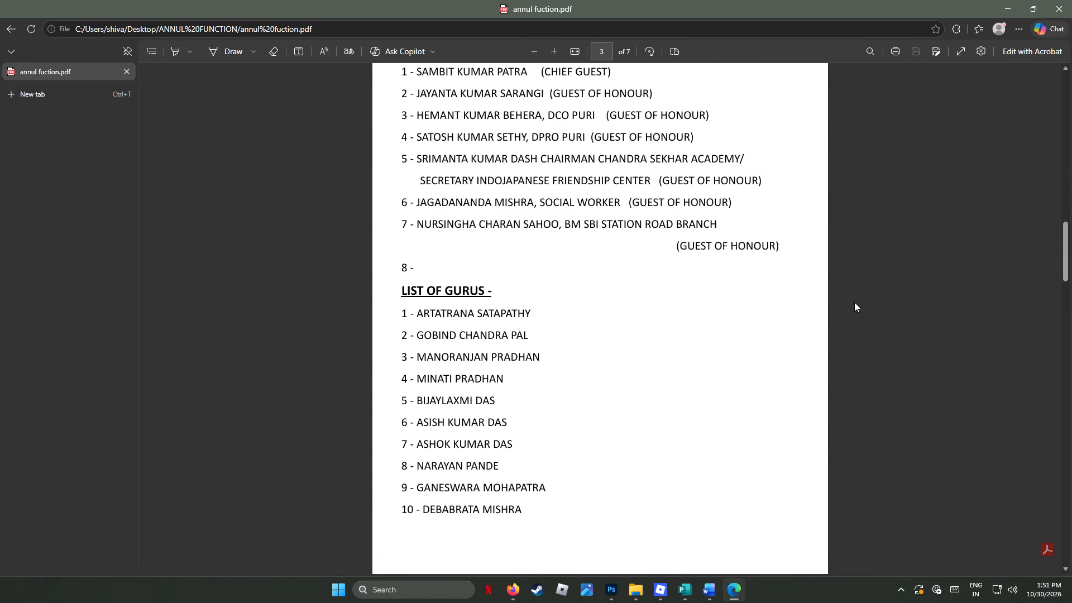
scroll(849, 304, down, 7)
scroll(817, 278, up, 1)
scroll(816, 274, down, 2)
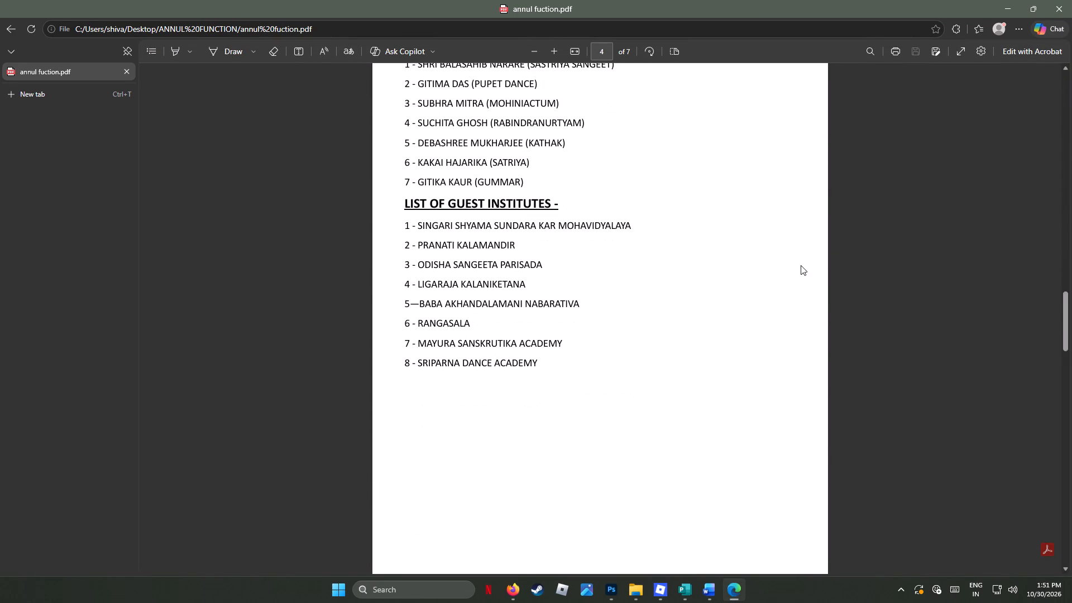
scroll(801, 265, up, 7)
scroll(851, 278, up, 8)
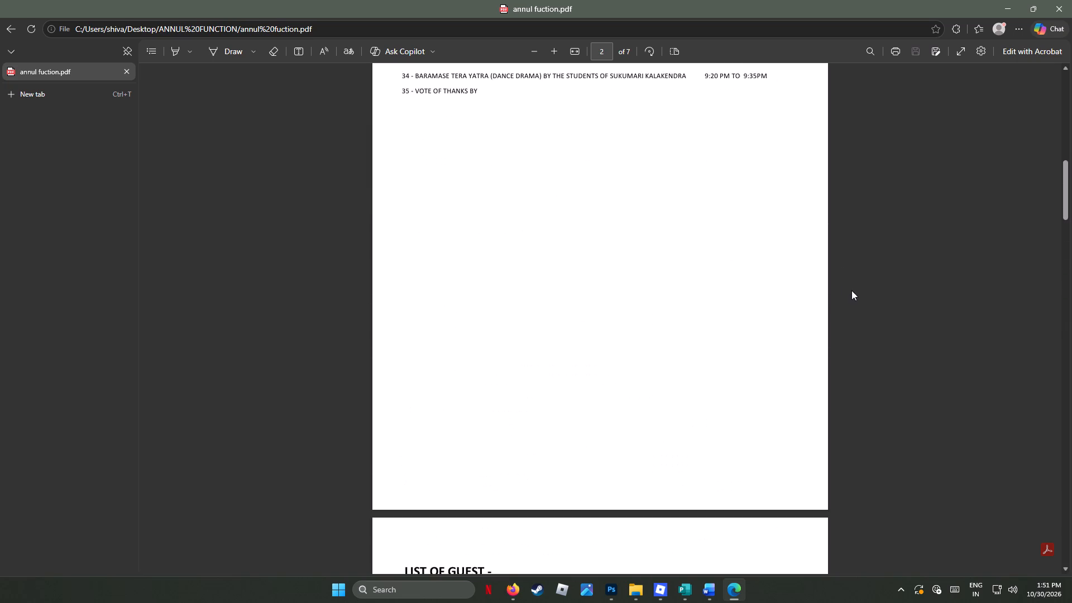
scroll(845, 266, up, 8)
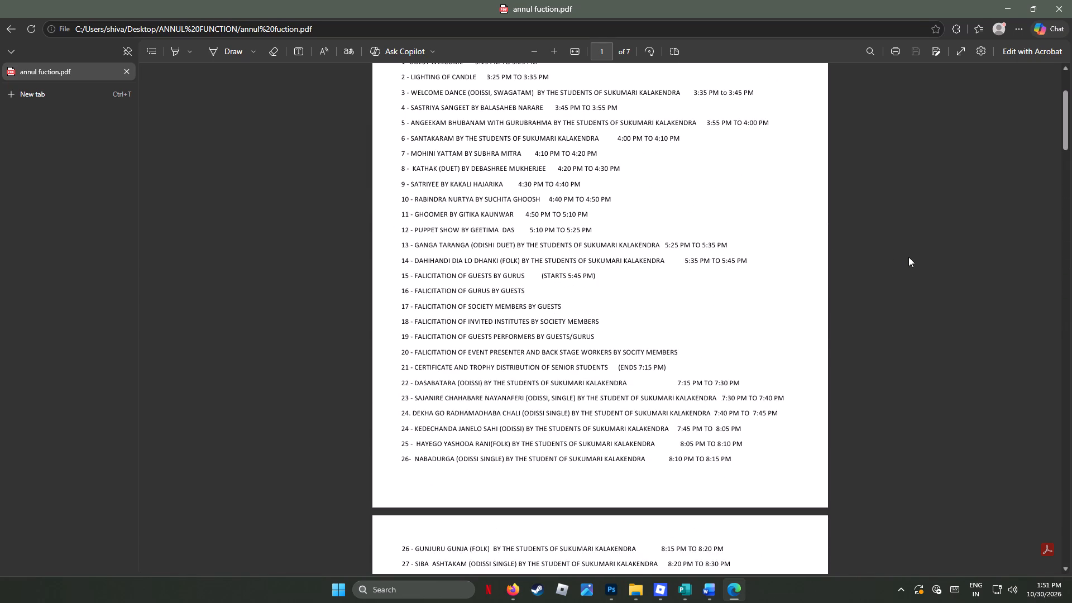
click(1071, 0)
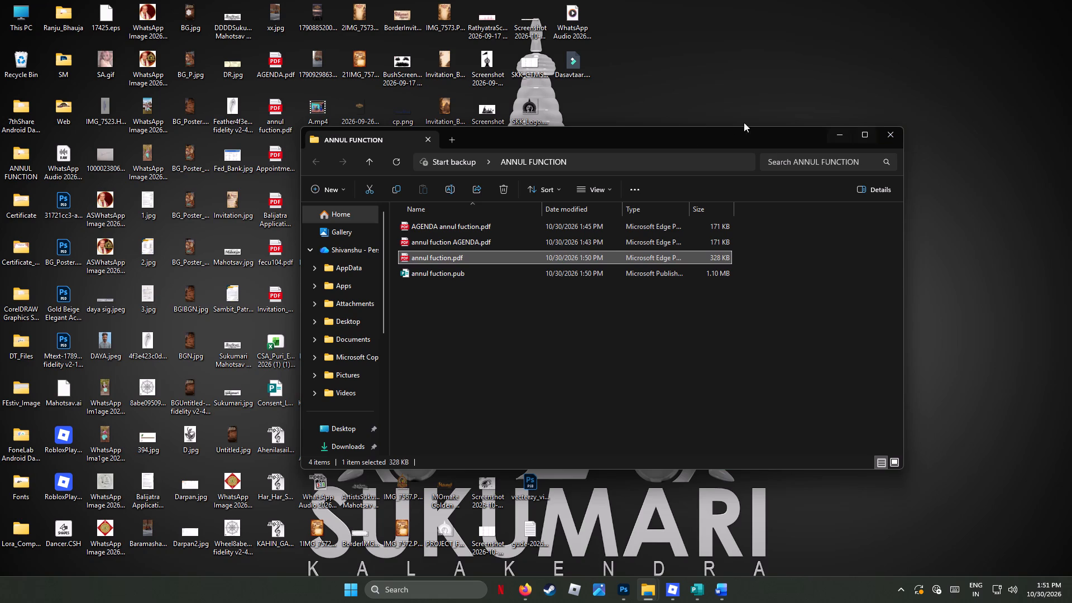
Share annul fuction.pdf from the ANNUL FUNCTION folder through WhatsApp.
right_click(607, 257)
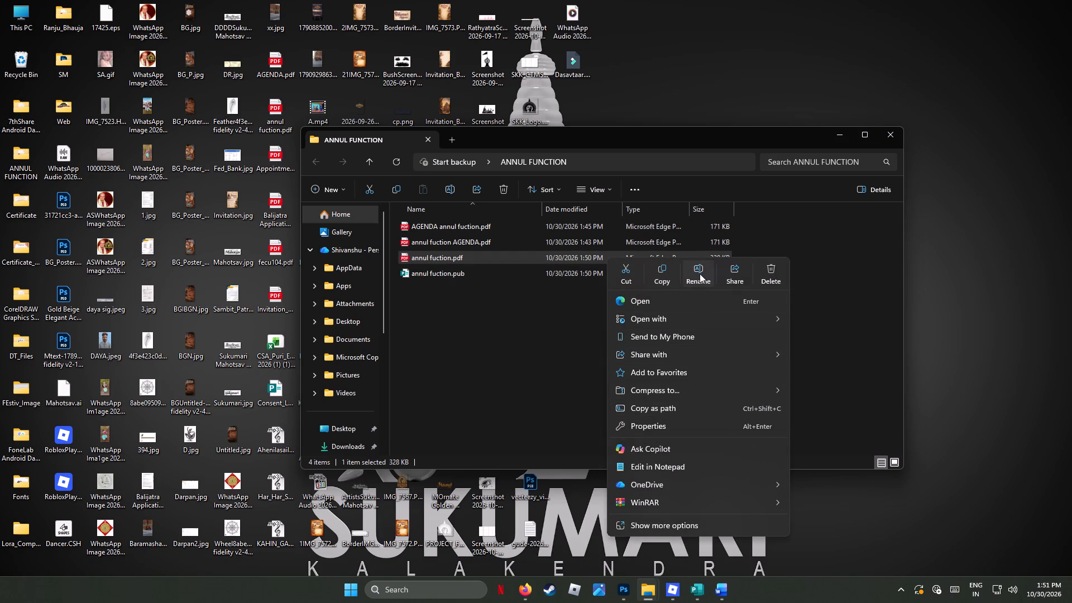
click(730, 279)
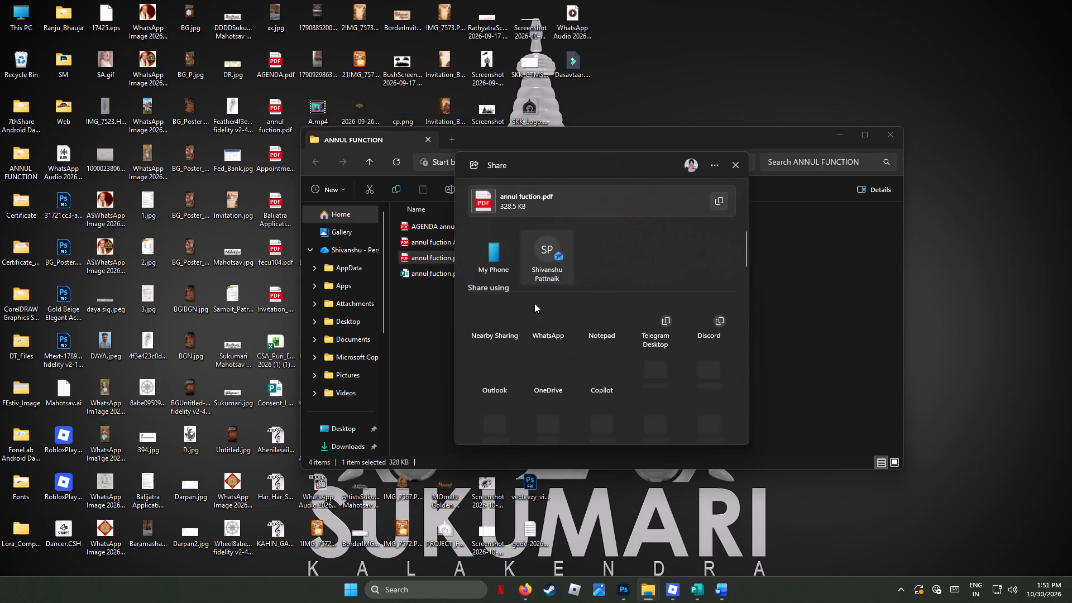
click(559, 337)
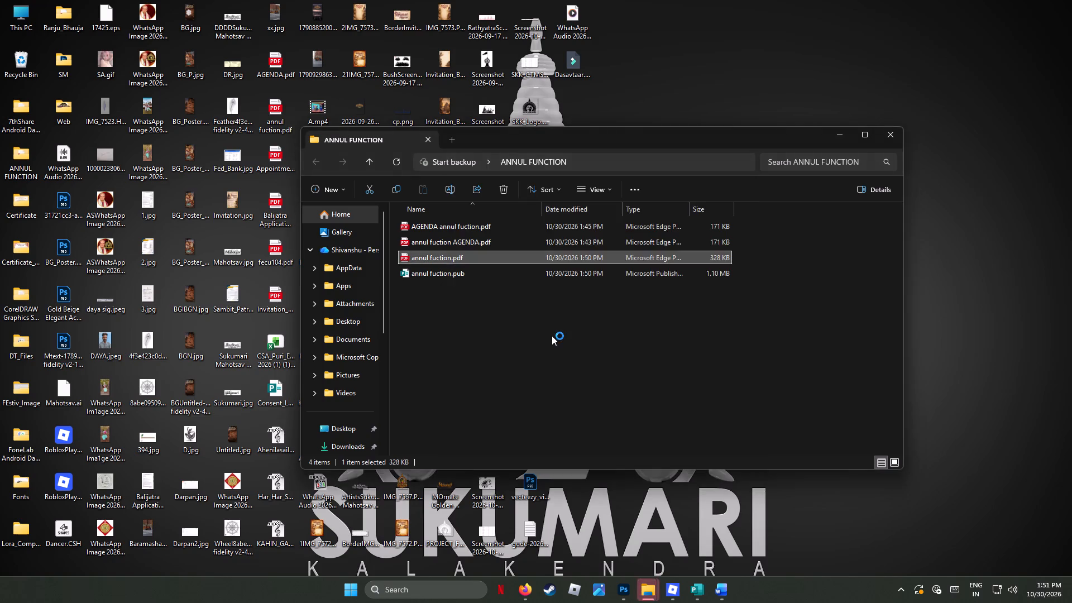